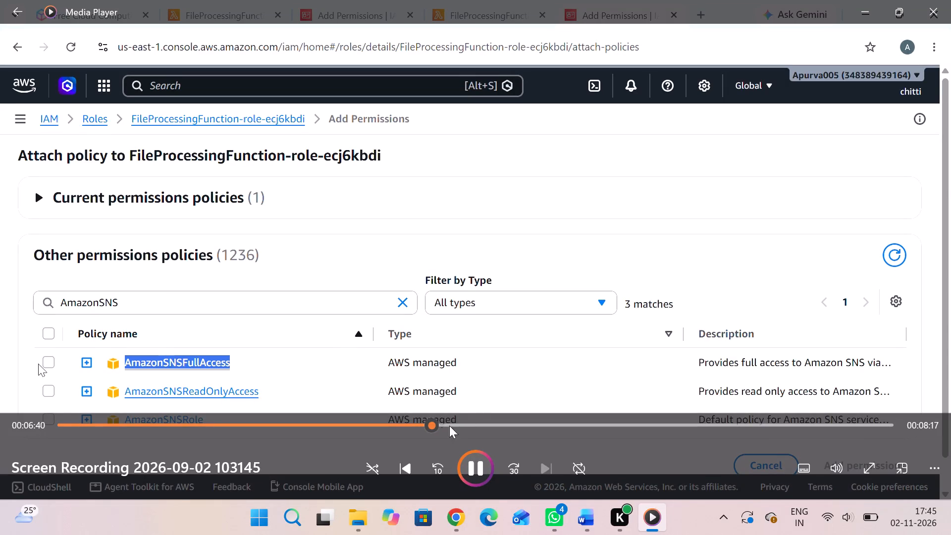
Scan the screen recording from attaching policies to the FileProcessingFunction role through to opening the event-file-processing S3 bucket.
{"action": "left_click_drag", "start_coordinate": [435, 426], "coordinate": [423, 427]}
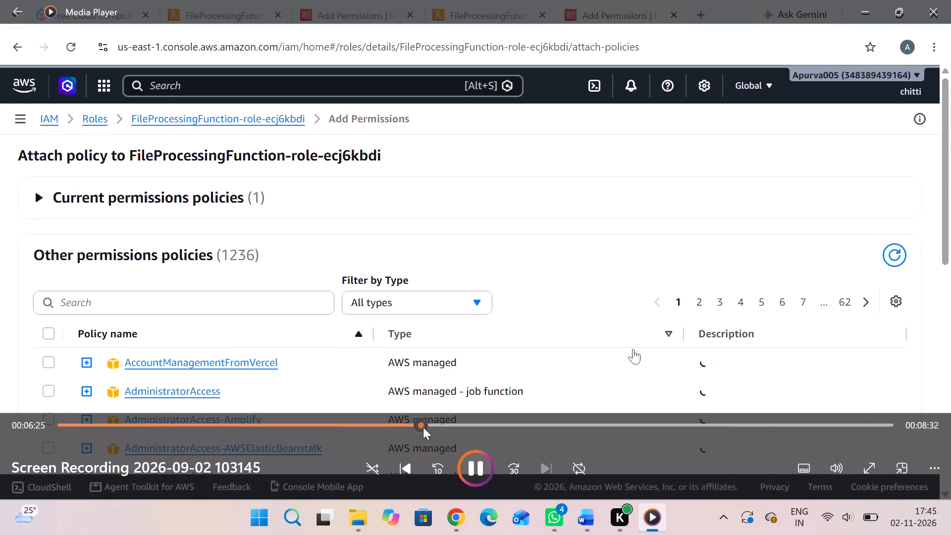
{"action": "left_click_drag", "start_coordinate": [423, 427], "coordinate": [414, 428]}
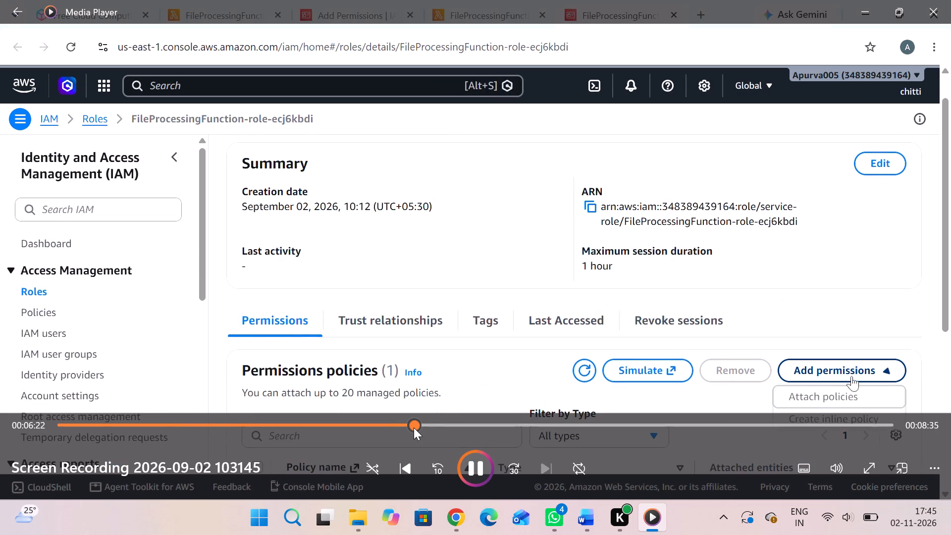
{"action": "left_click", "coordinate": [414, 428]}
{"action": "left_click_drag", "start_coordinate": [414, 428], "coordinate": [442, 431]}
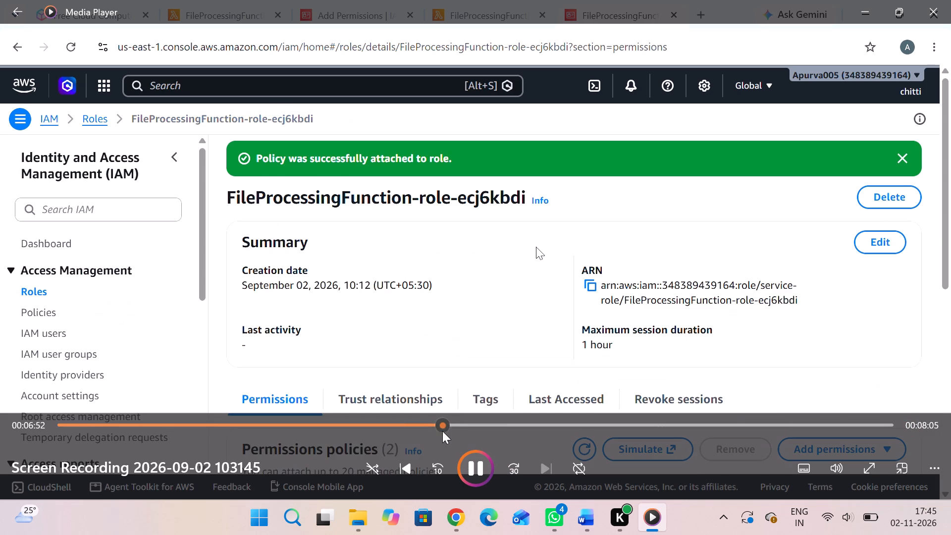
{"action": "left_click_drag", "start_coordinate": [442, 431], "coordinate": [449, 431]}
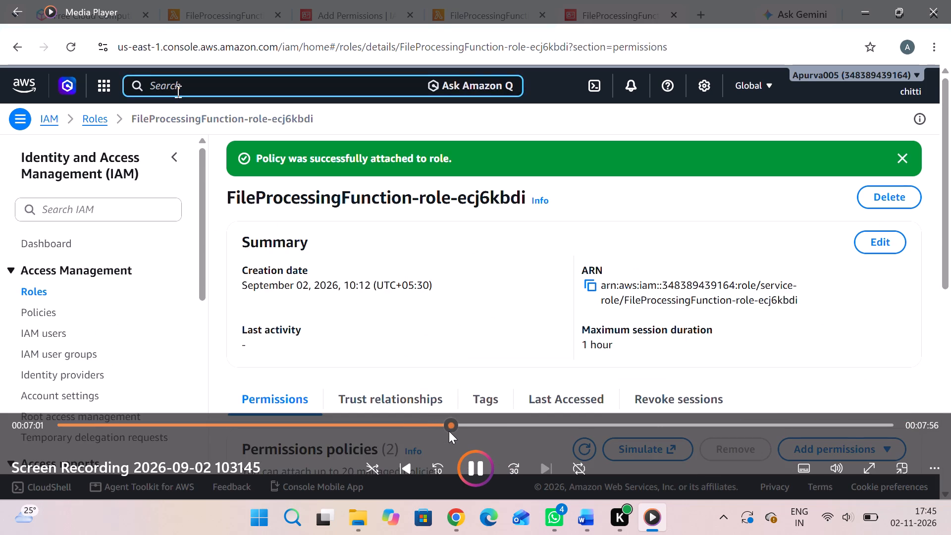
{"action": "left_click_drag", "start_coordinate": [449, 431], "coordinate": [450, 431]}
{"action": "left_click_drag", "start_coordinate": [450, 431], "coordinate": [464, 429]}
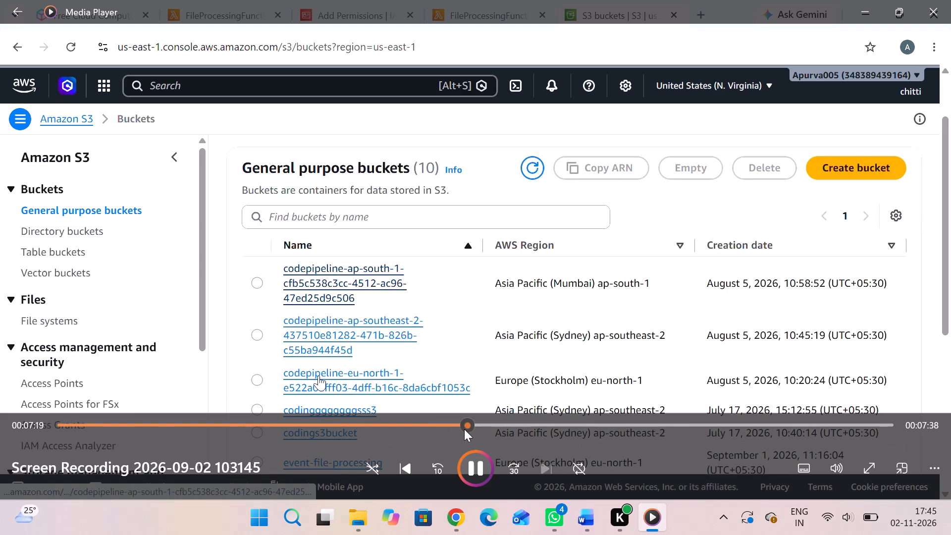
{"action": "left_click_drag", "start_coordinate": [464, 429], "coordinate": [471, 428]}
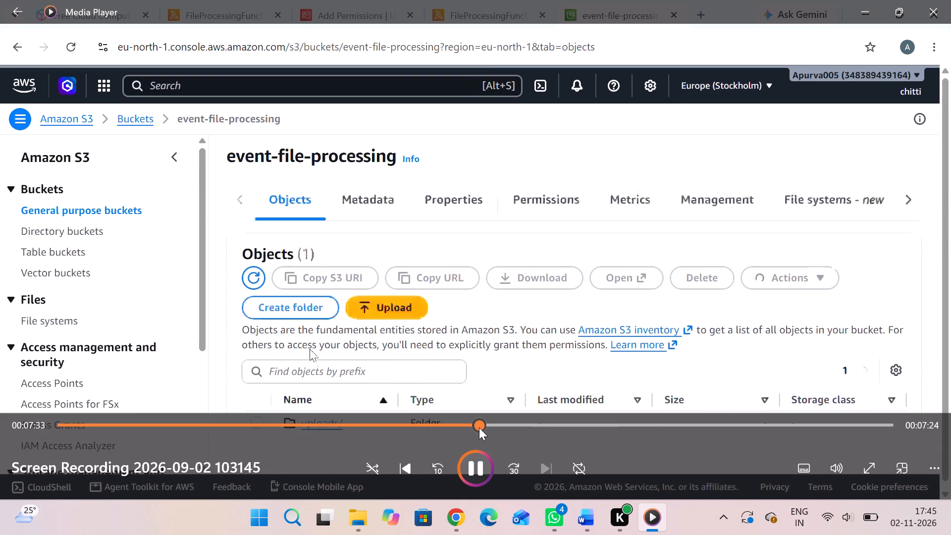
Examine the recording's later parts covering the S3 event notification, the test.txt upload to uploads/, and the CloudWatch log events.
{"action": "left_click_drag", "start_coordinate": [479, 428], "coordinate": [583, 424]}
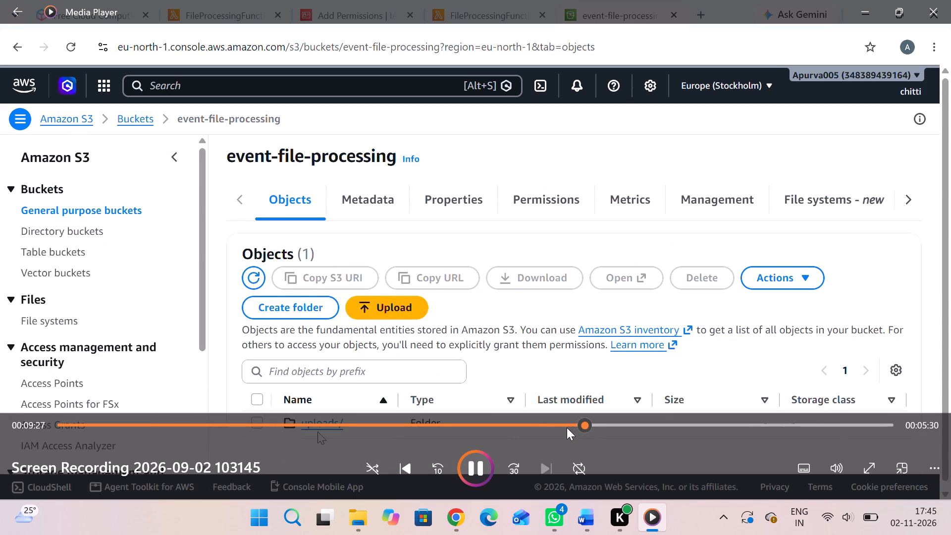
{"action": "left_click", "coordinate": [580, 425]}
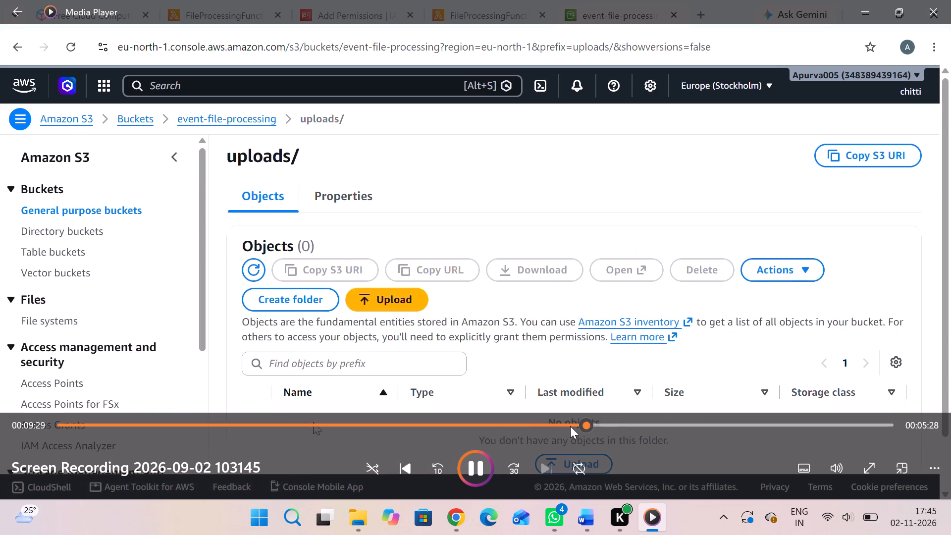
{"action": "left_click_drag", "start_coordinate": [588, 425], "coordinate": [579, 426]}
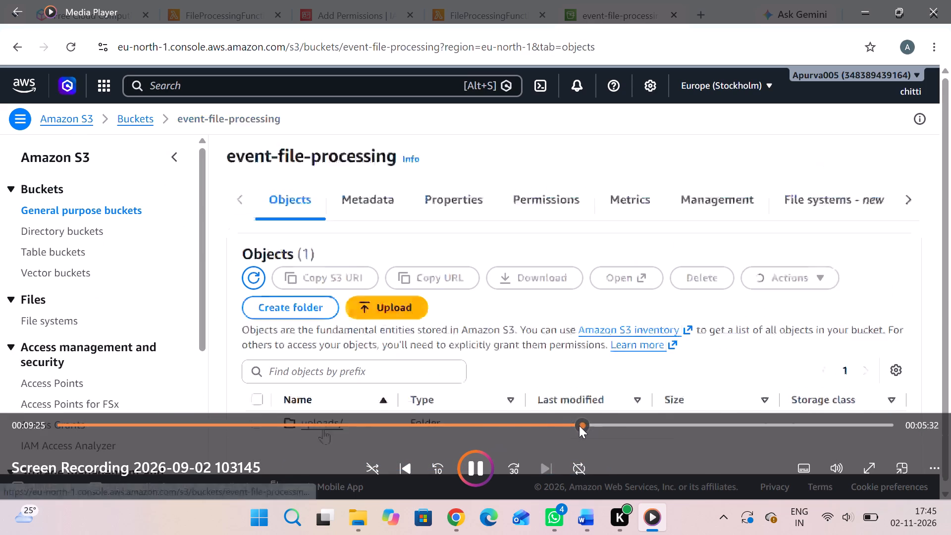
{"action": "left_click_drag", "start_coordinate": [579, 426], "coordinate": [559, 426]}
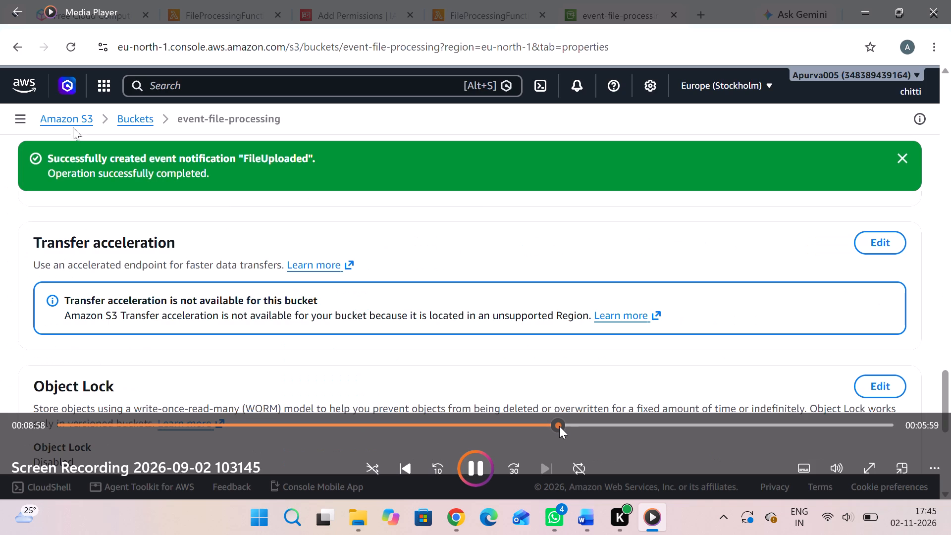
{"action": "left_click_drag", "start_coordinate": [559, 426], "coordinate": [583, 422]}
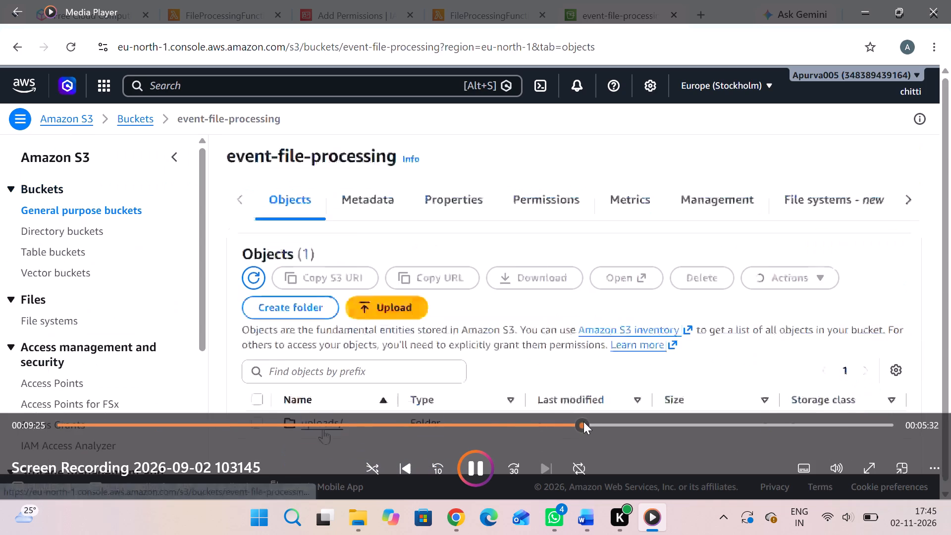
{"action": "left_click_drag", "start_coordinate": [583, 422], "coordinate": [662, 424]}
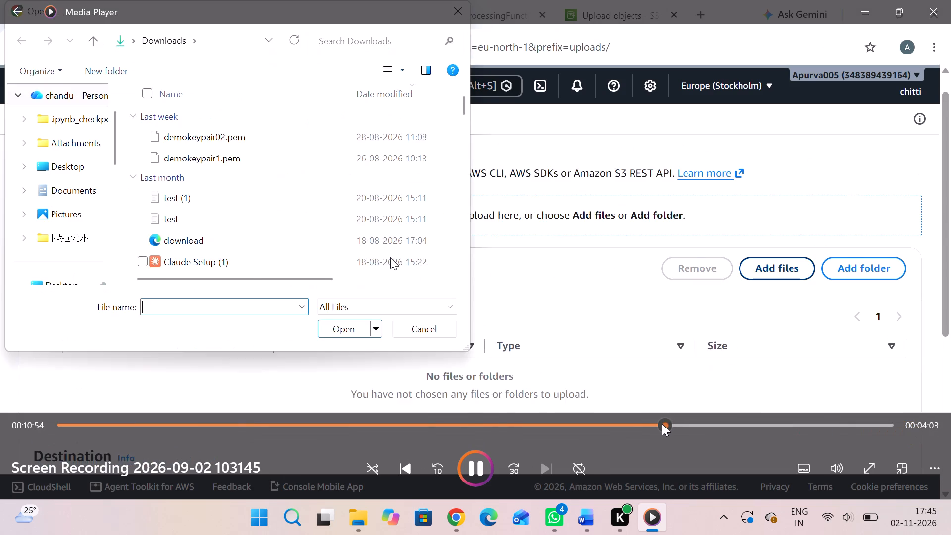
{"action": "left_click_drag", "start_coordinate": [662, 424], "coordinate": [649, 425]}
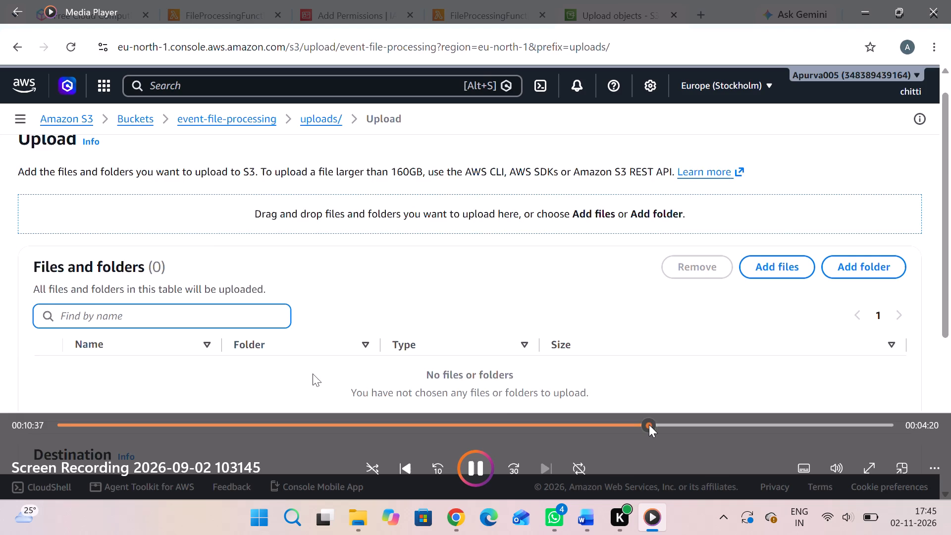
{"action": "left_click_drag", "start_coordinate": [649, 425], "coordinate": [673, 424]}
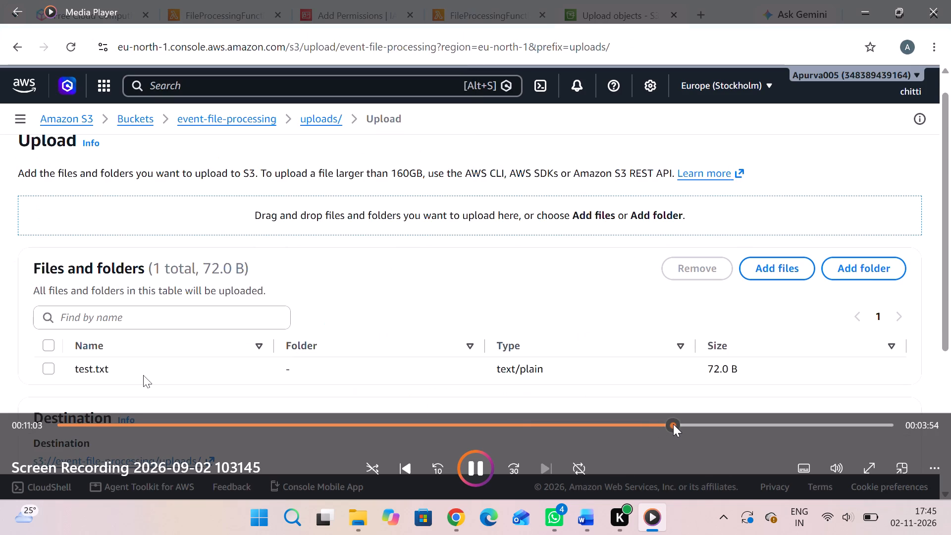
{"action": "left_click_drag", "start_coordinate": [673, 424], "coordinate": [754, 422]}
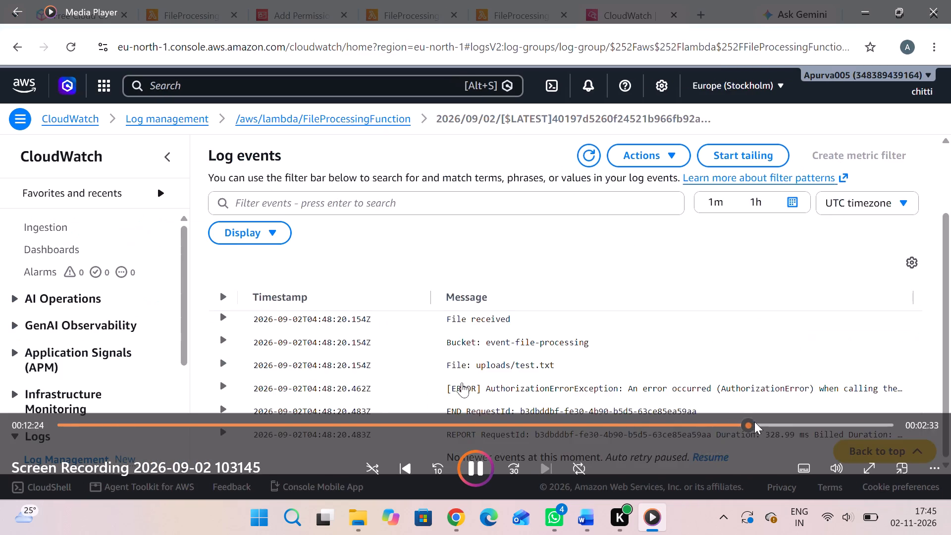
{"action": "left_click_drag", "start_coordinate": [754, 422], "coordinate": [745, 424]}
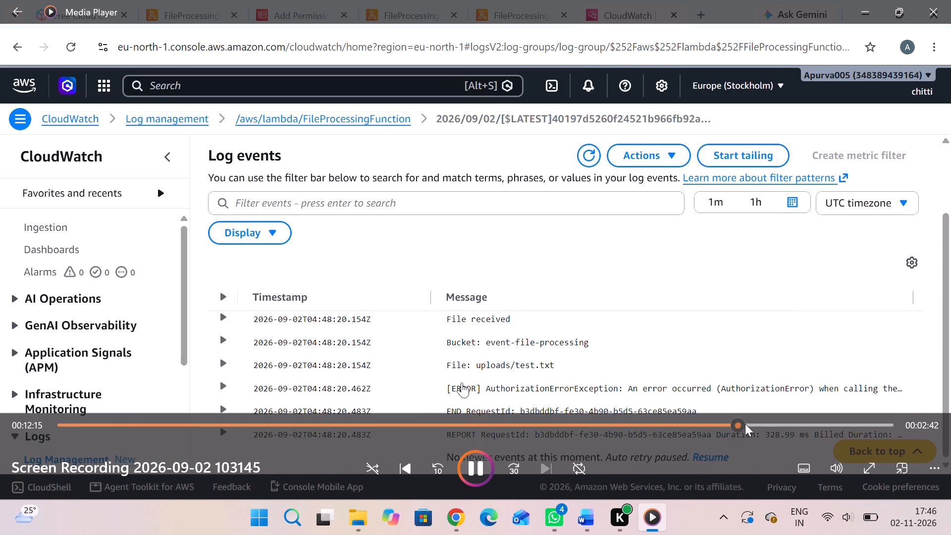
{"action": "left_click_drag", "start_coordinate": [745, 424], "coordinate": [845, 422]}
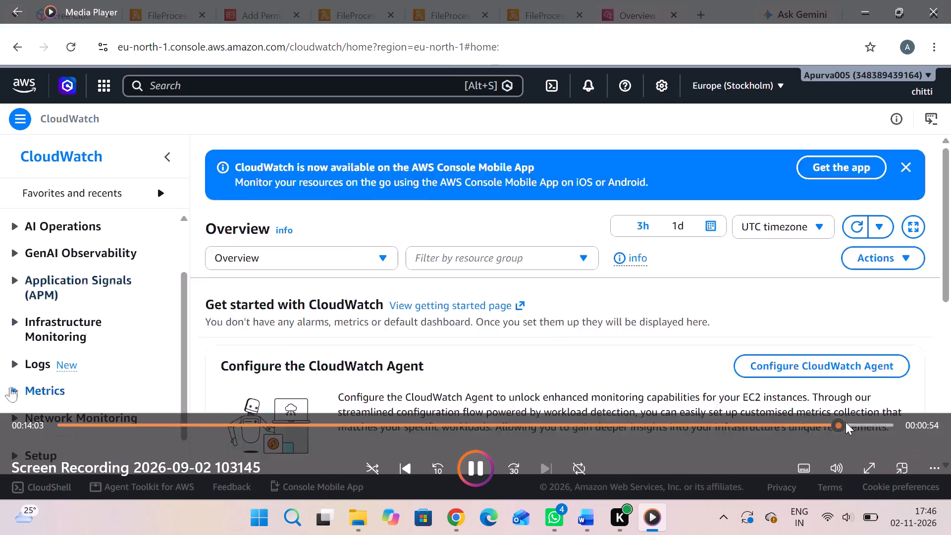
Go back to the recording's opening part and view the Lambda Functions list and function creation.
{"action": "left_click_drag", "start_coordinate": [845, 422], "coordinate": [363, 430]}
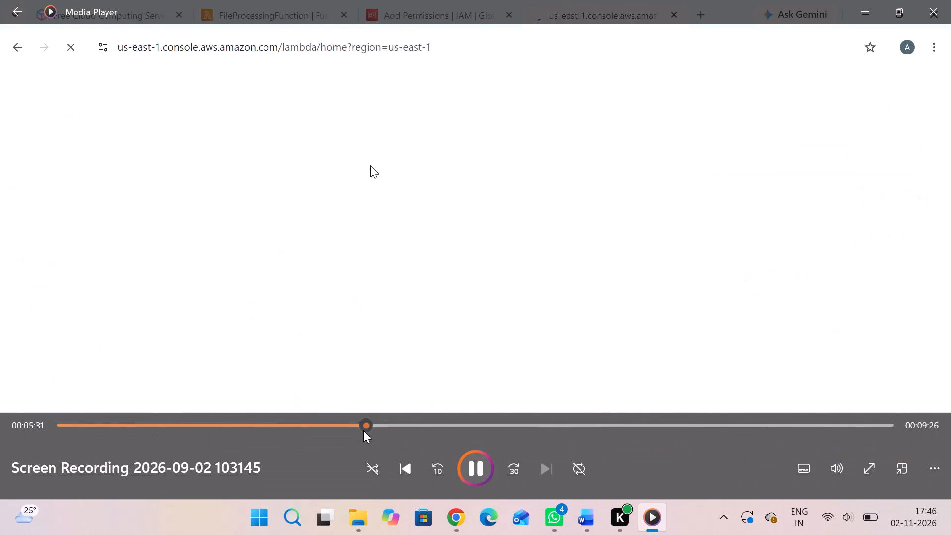
{"action": "left_click_drag", "start_coordinate": [363, 430], "coordinate": [212, 434]}
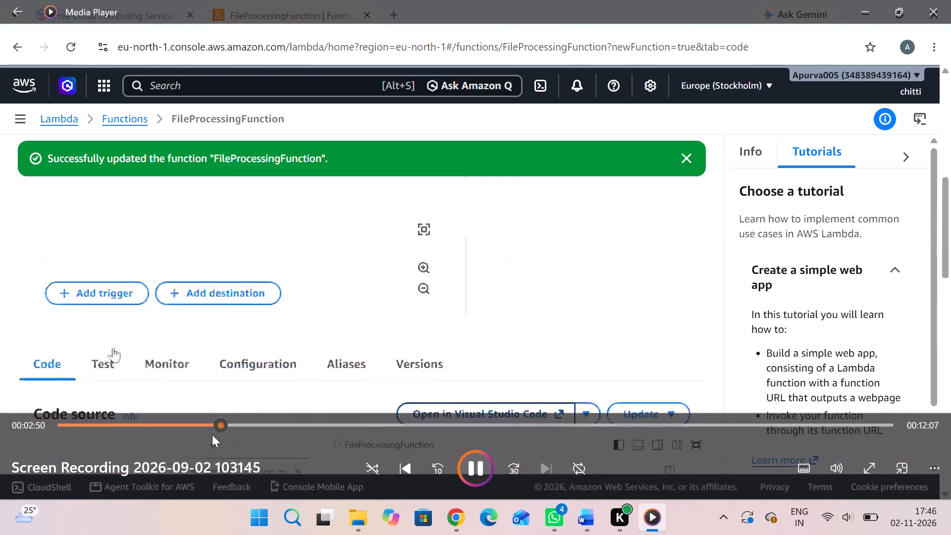
{"action": "left_click_drag", "start_coordinate": [212, 434], "coordinate": [83, 436]}
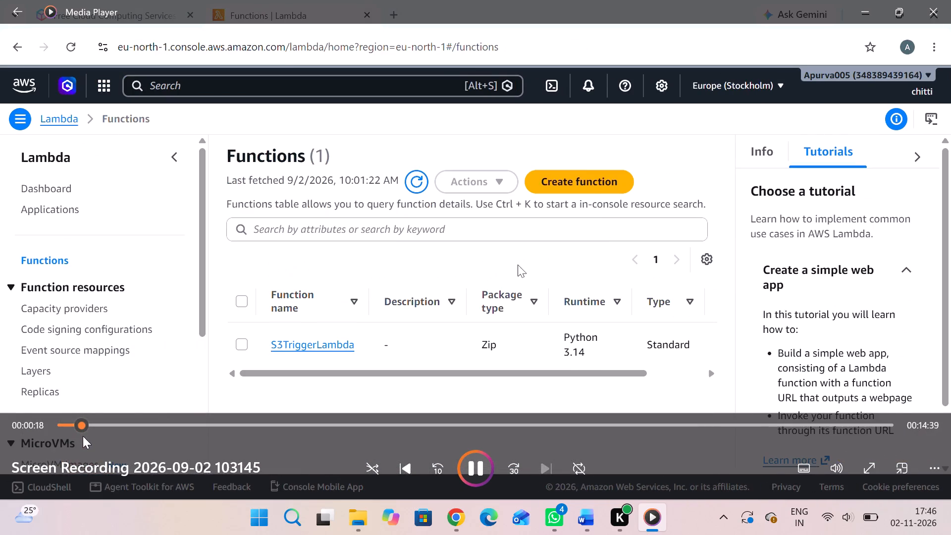
{"action": "left_click", "coordinate": [83, 436]}
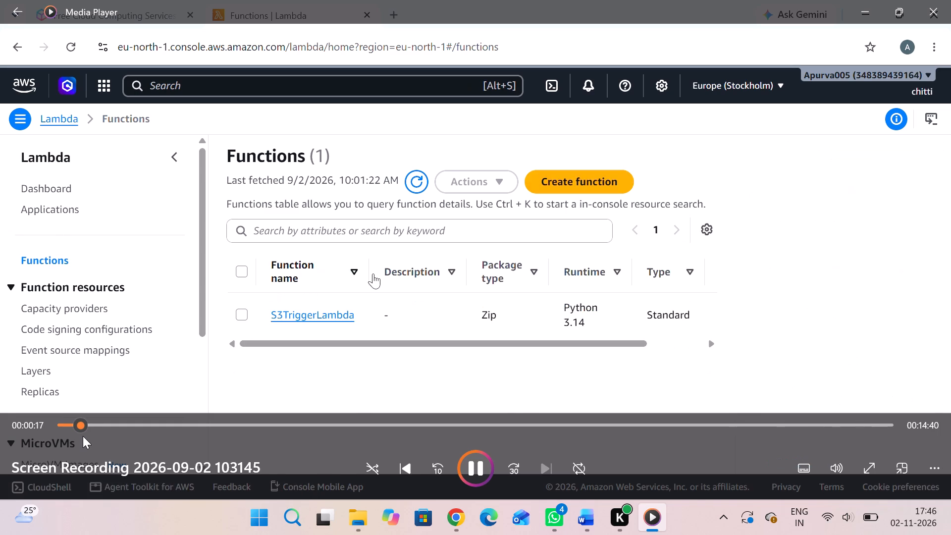
{"action": "left_click_drag", "start_coordinate": [83, 436], "coordinate": [73, 433]}
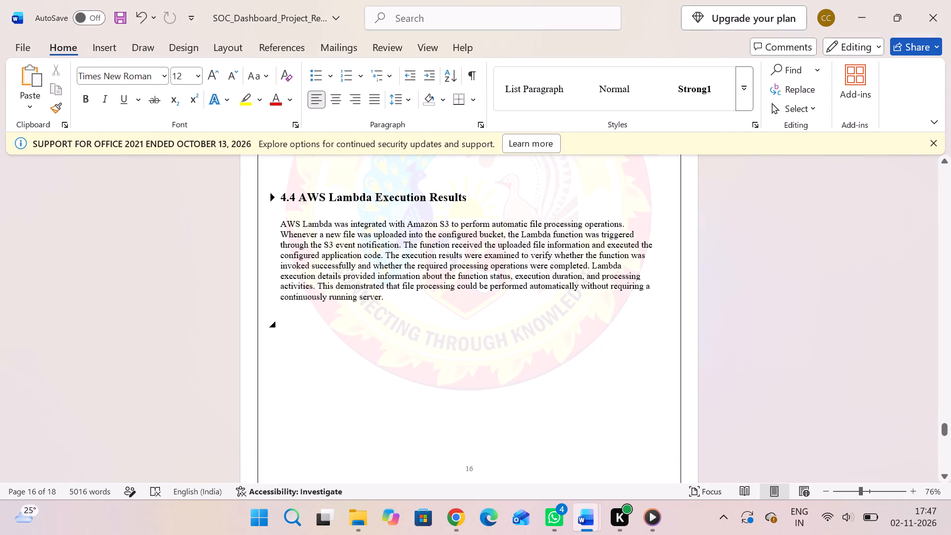
{"action": "left_click", "coordinate": [394, 306]}
{"action": "key", "text": "Return"}
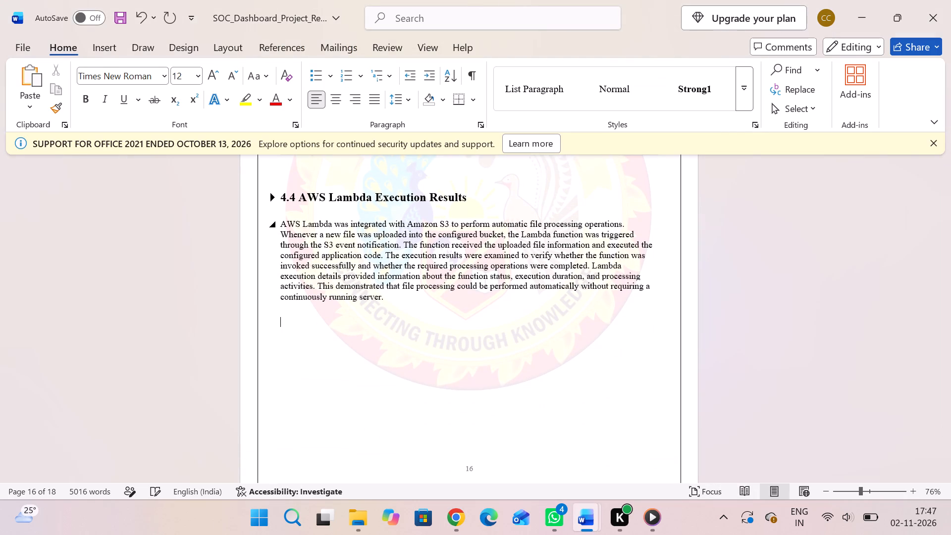
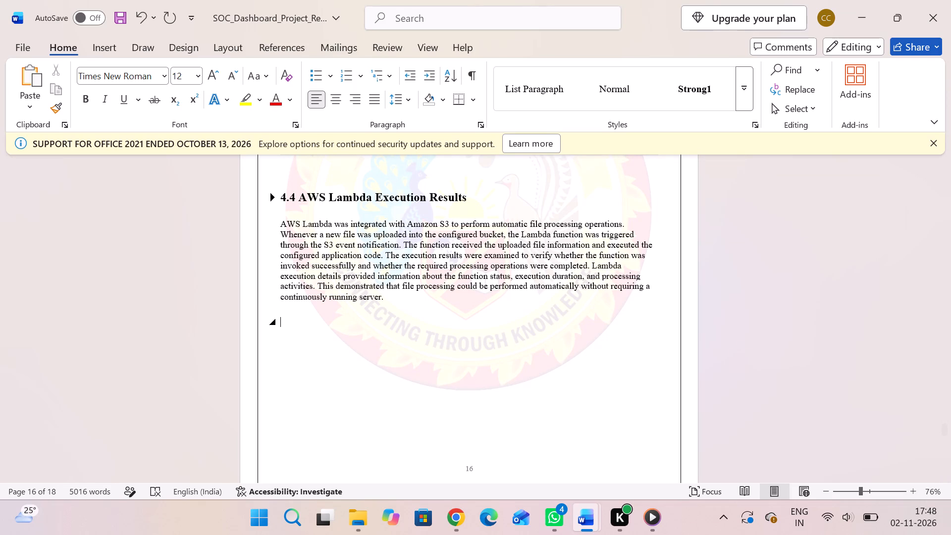
Switch from the Word report to the ChatGPT answer in Chrome at section 4.4 AWS Lambda Execution Results.
{"action": "scroll", "coordinate": [357, 303], "scroll_direction": "down", "scroll_amount": 1}
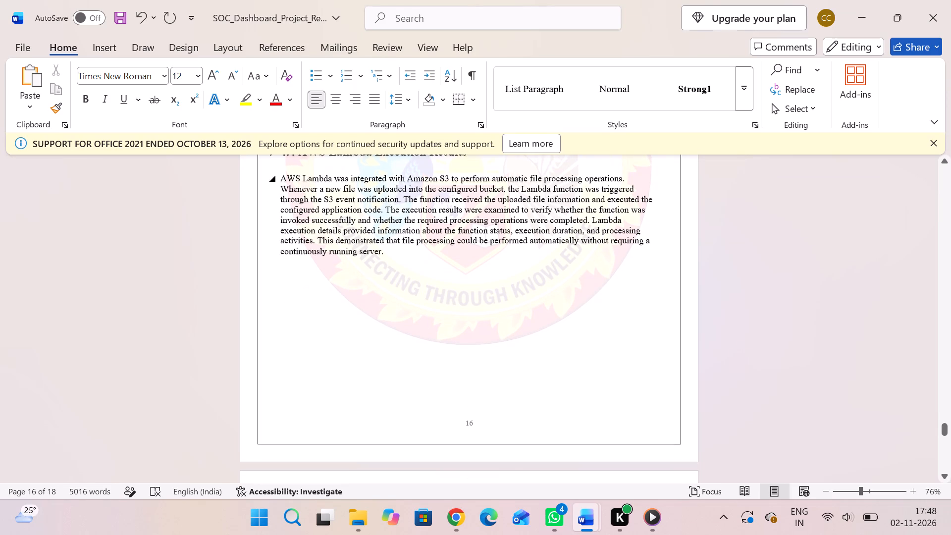
{"action": "scroll", "coordinate": [357, 303], "scroll_direction": "down", "scroll_amount": 2}
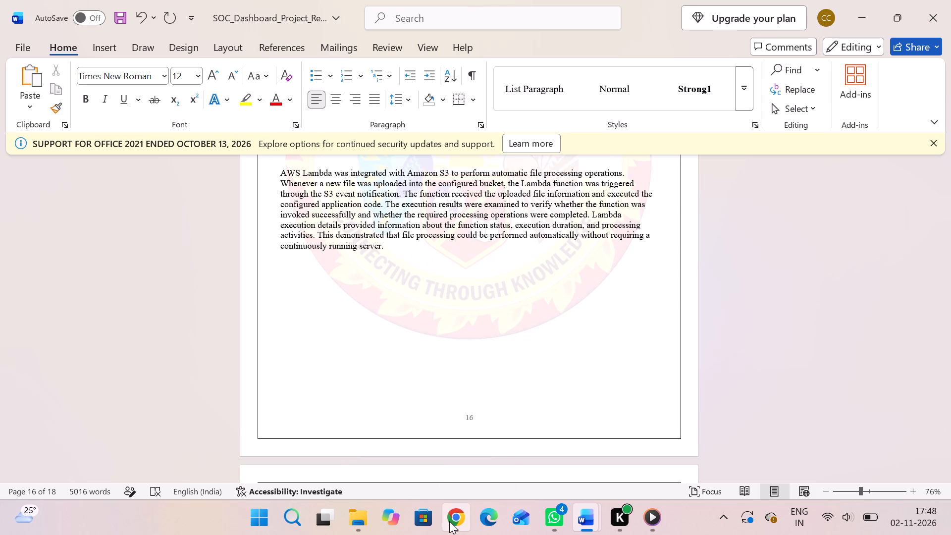
{"action": "left_click", "coordinate": [431, 466]}
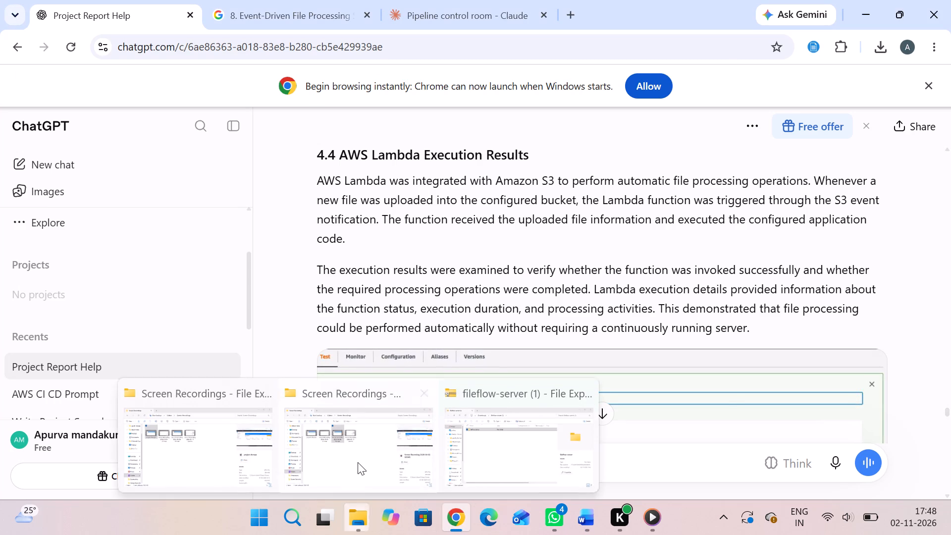
{"action": "left_click", "coordinate": [358, 462]}
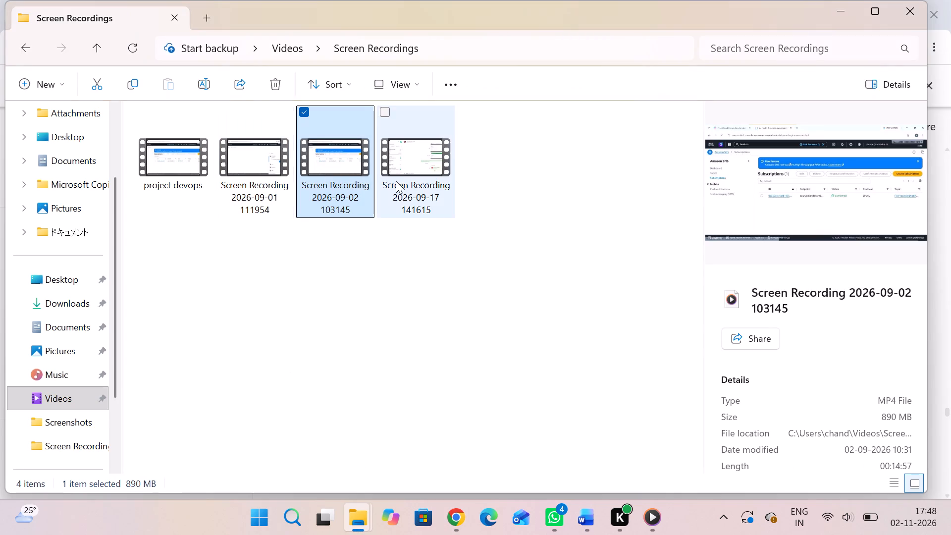
{"action": "double_click", "coordinate": [396, 181]}
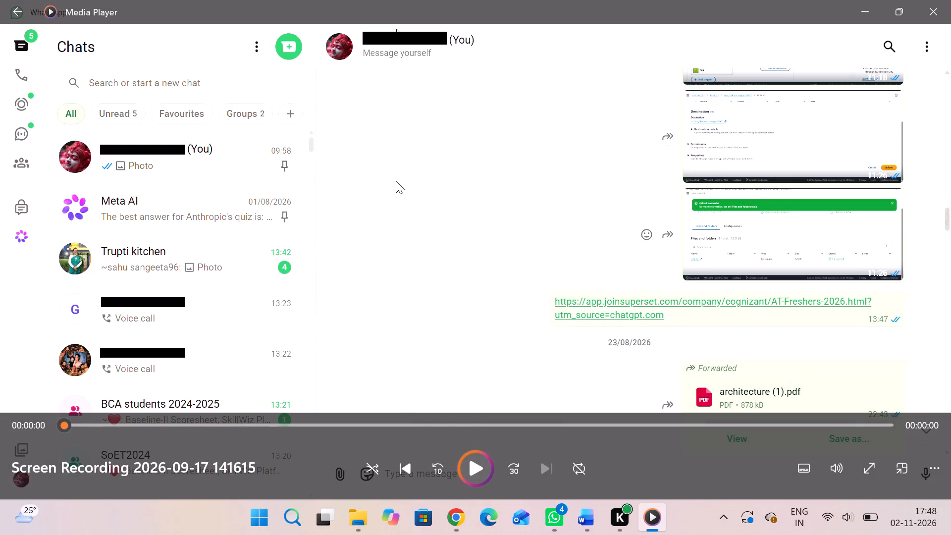
{"action": "left_click_drag", "start_coordinate": [447, 465], "coordinate": [454, 467]}
{"action": "left_click_drag", "start_coordinate": [454, 467], "coordinate": [459, 467]}
{"action": "left_click", "coordinate": [459, 467]}
{"action": "left_click", "coordinate": [485, 466]}
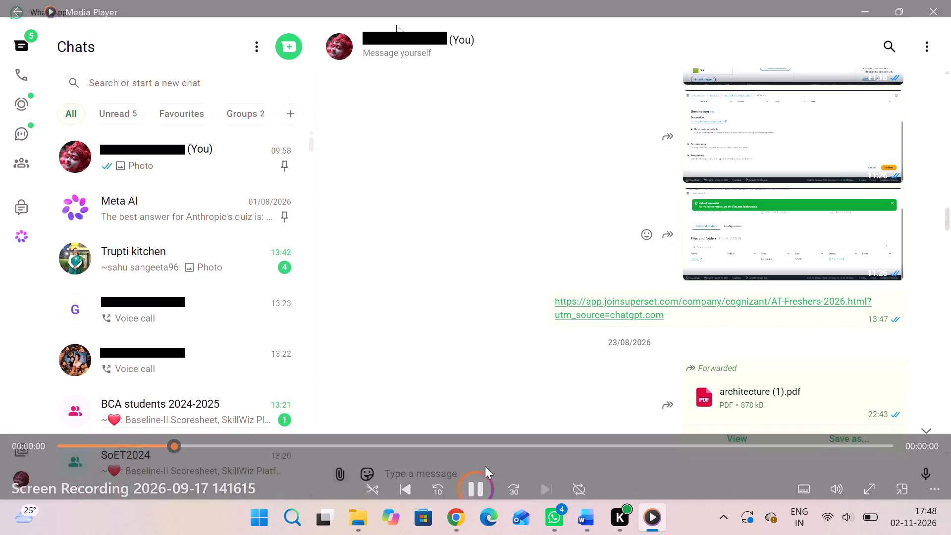
{"action": "left_click", "coordinate": [465, 476]}
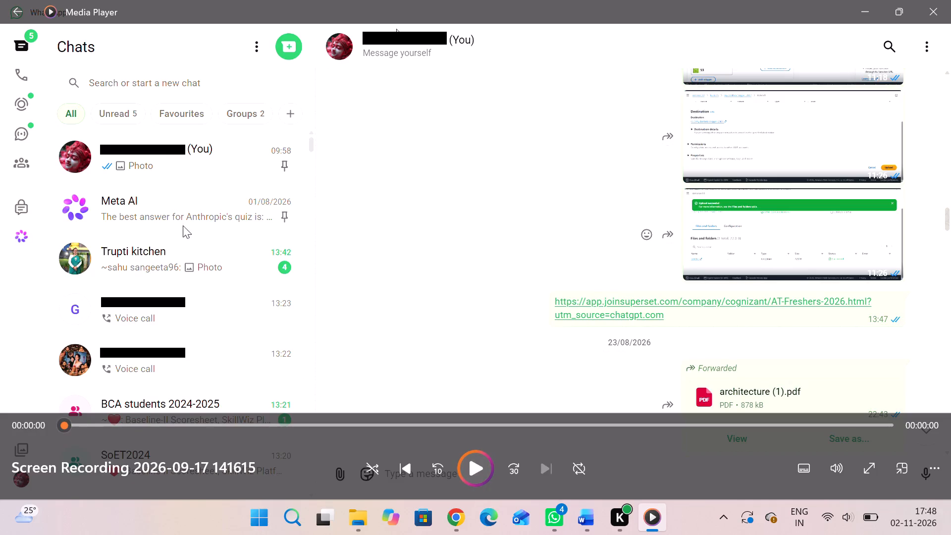
{"action": "left_click", "coordinate": [930, 15]}
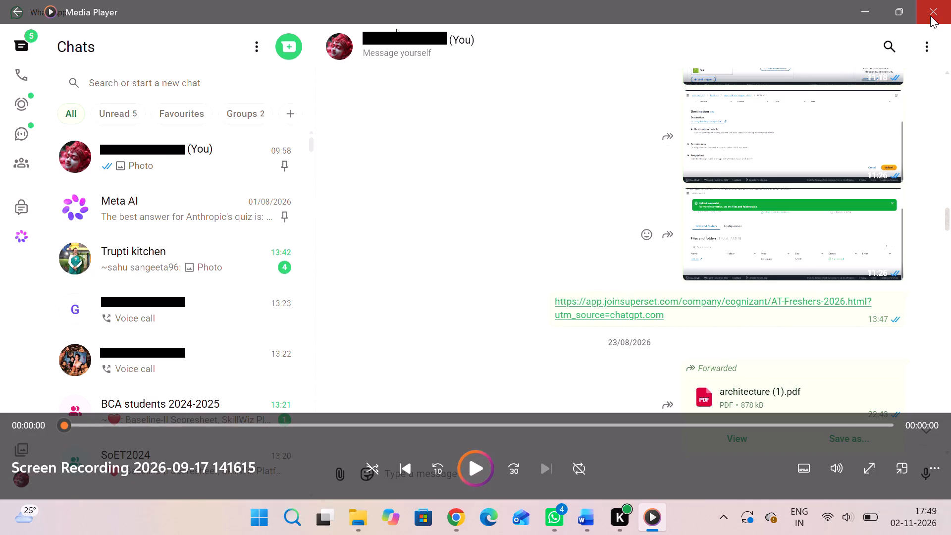
Open the project devops recording and pause it at about 00:00:16, on the Lambda Functions list with S3TriggerLambda.
{"action": "double_click", "coordinate": [193, 178]}
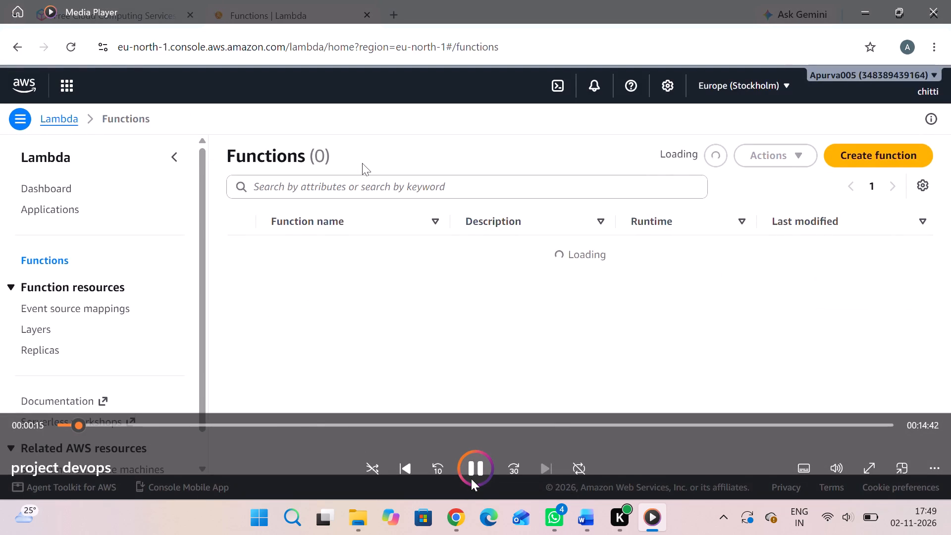
{"action": "left_click", "coordinate": [471, 479]}
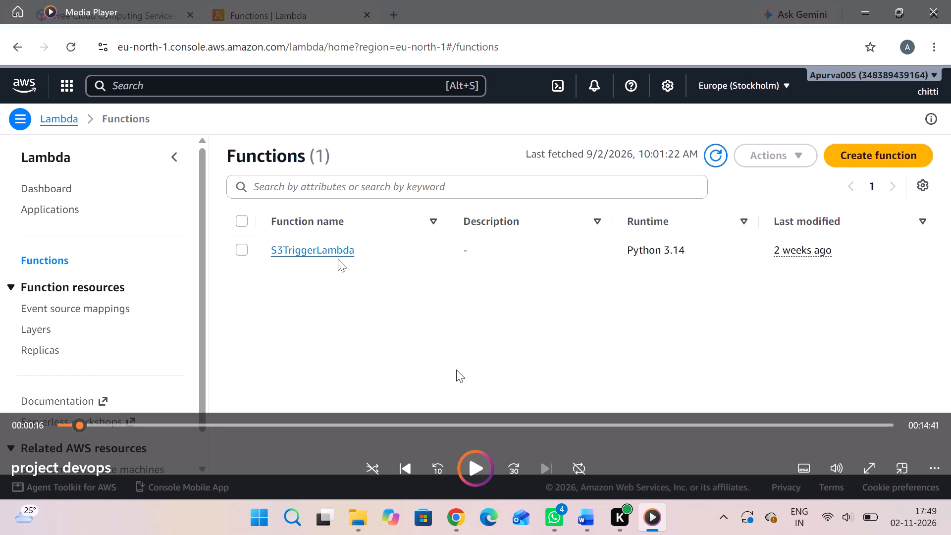
Capture a screenshot of the paused Lambda Functions page, full width from the AWS header to just above the playback controls.
{"action": "key", "text": "shift+super+s"}
{"action": "left_click_drag", "start_coordinate": [0, 68], "coordinate": [271, 396]}
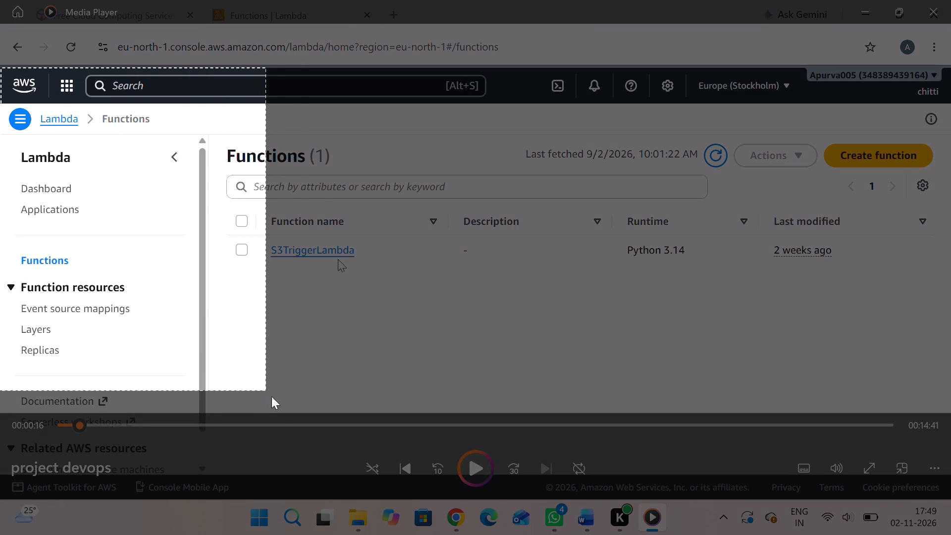
{"action": "left_click_drag", "start_coordinate": [271, 396], "coordinate": [472, 394]}
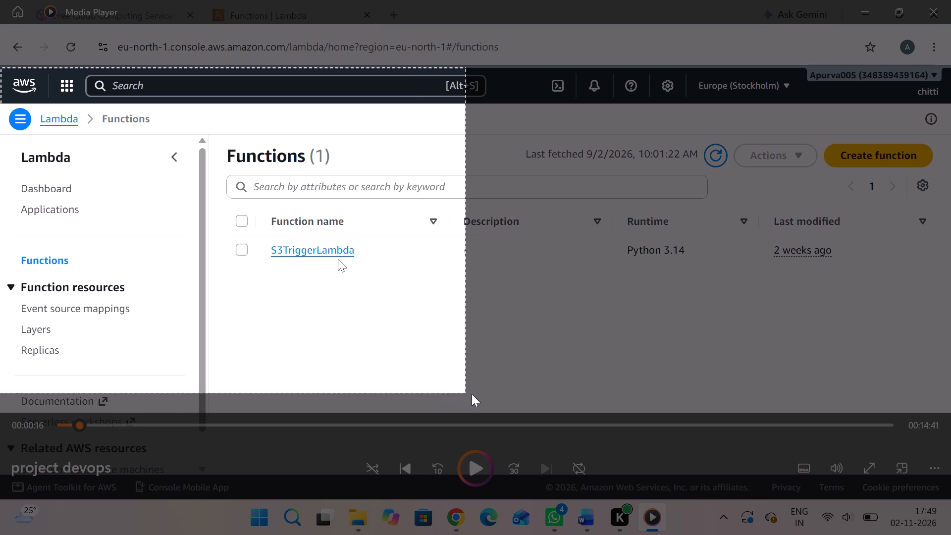
{"action": "left_click_drag", "start_coordinate": [472, 394], "coordinate": [674, 392]}
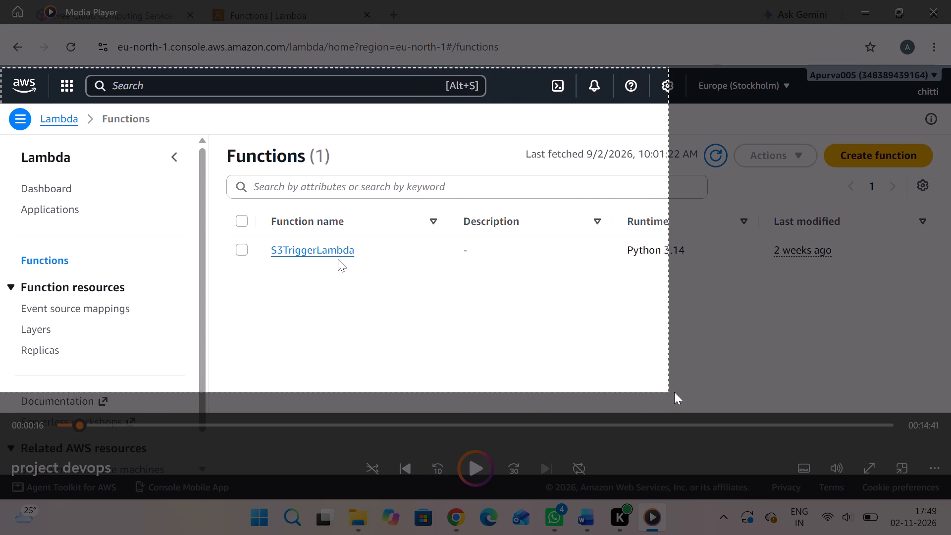
{"action": "left_click_drag", "start_coordinate": [674, 392], "coordinate": [866, 392]}
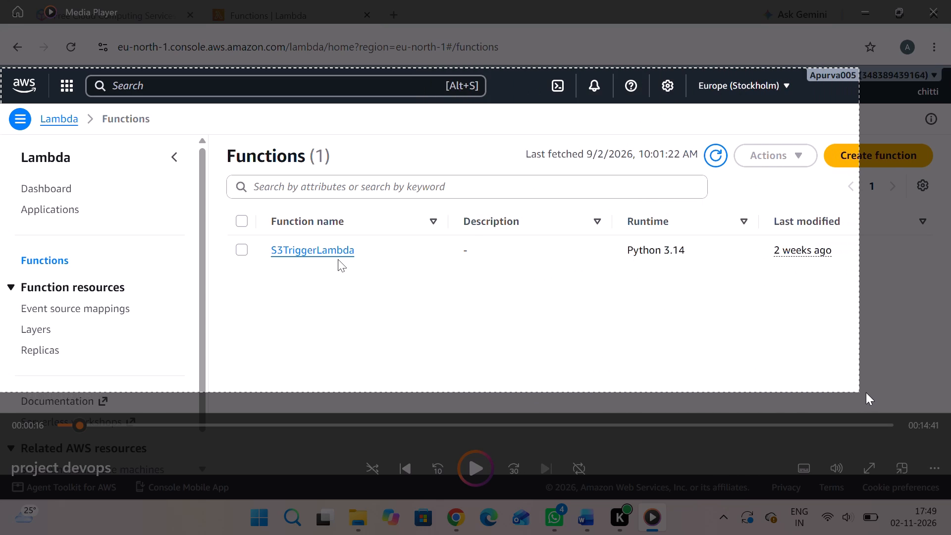
{"action": "left_click_drag", "start_coordinate": [866, 392], "coordinate": [926, 398]}
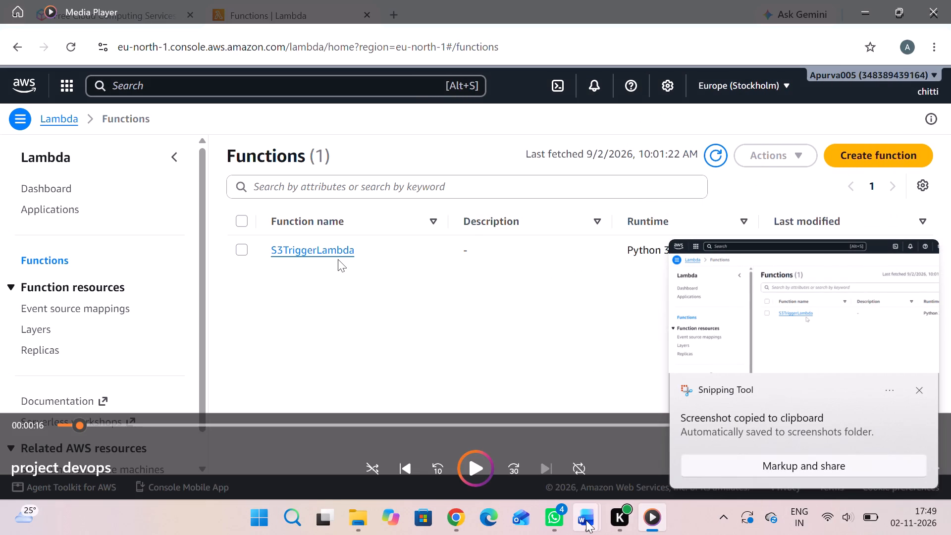
Paste the captured Lambda Functions screenshot into the Word report below the section 4.4 AWS Lambda Execution Results paragraph.
{"action": "left_click", "coordinate": [543, 468]}
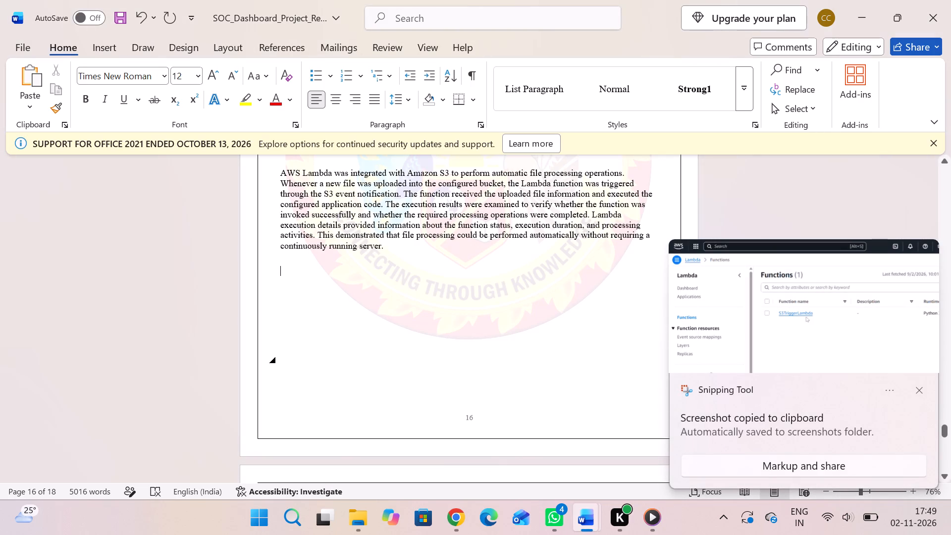
{"action": "left_click", "coordinate": [302, 279]}
{"action": "key", "text": "ctrl+v"}
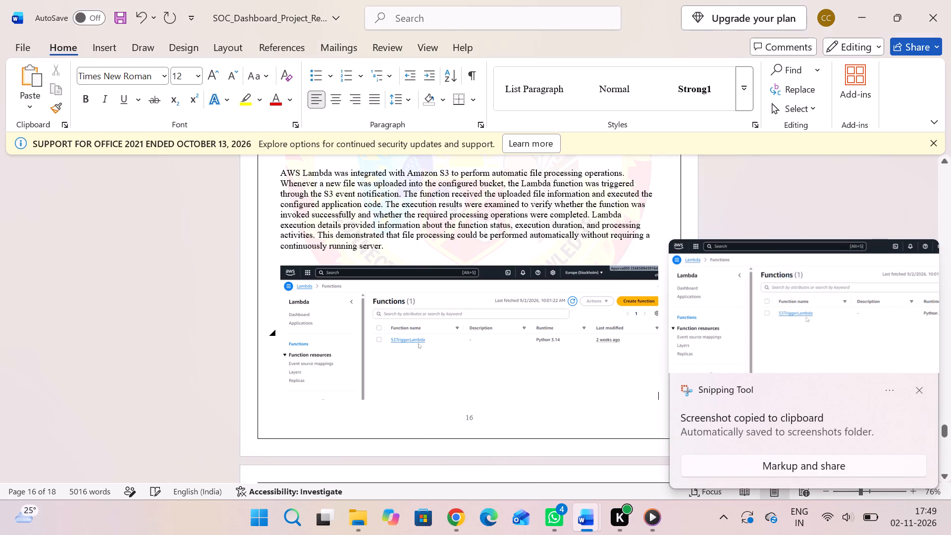
{"action": "scroll", "coordinate": [590, 307], "scroll_direction": "down", "scroll_amount": 1}
{"action": "left_click", "coordinate": [625, 248]}
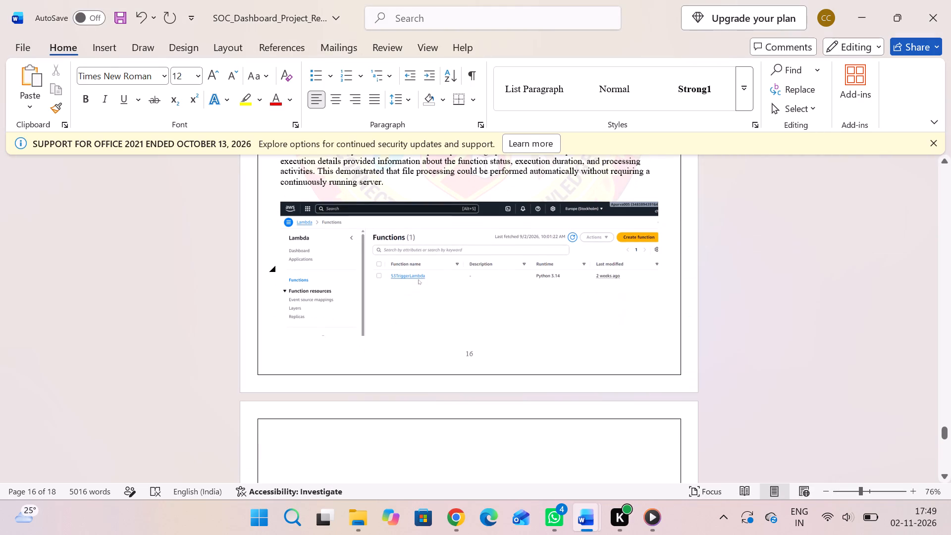
{"action": "left_click_drag", "start_coordinate": [611, 209], "coordinate": [616, 206]}
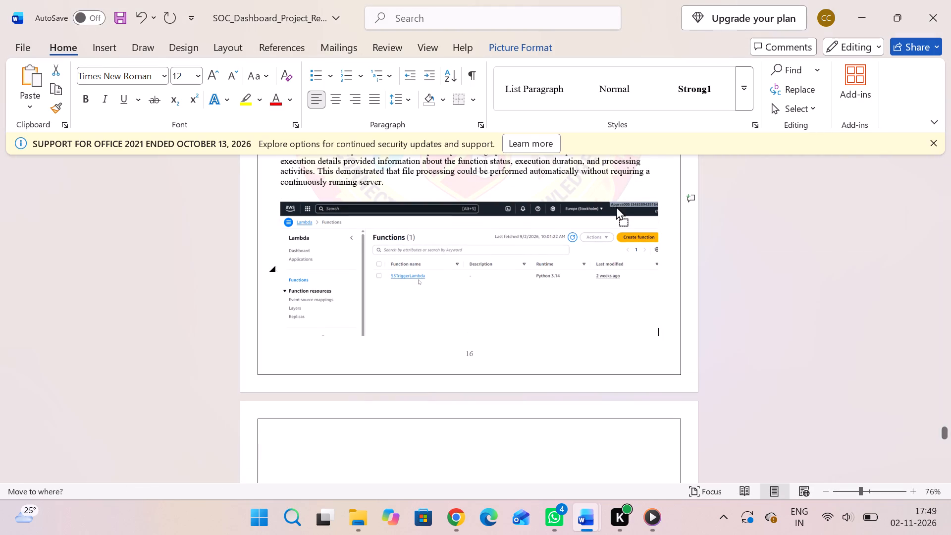
{"action": "left_click_drag", "start_coordinate": [616, 206], "coordinate": [619, 205]}
Copy the 4.5 Amazon SNS Notification Results heading and its two paragraphs from ChatGPT into the Word report, at the start of page 17.
{"action": "scroll", "coordinate": [515, 401], "scroll_direction": "down", "scroll_amount": 2}
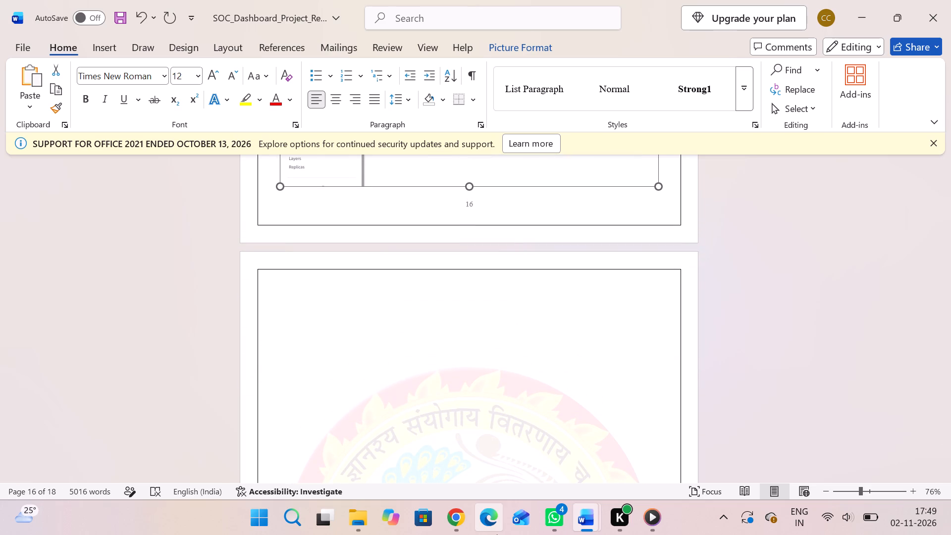
{"action": "left_click", "coordinate": [434, 480]}
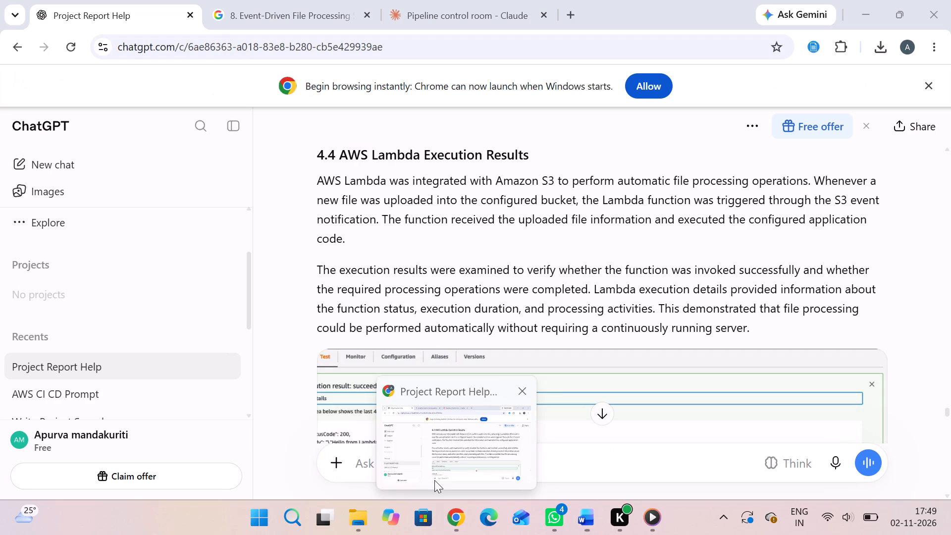
{"action": "scroll", "coordinate": [400, 415], "scroll_direction": "down", "scroll_amount": 2}
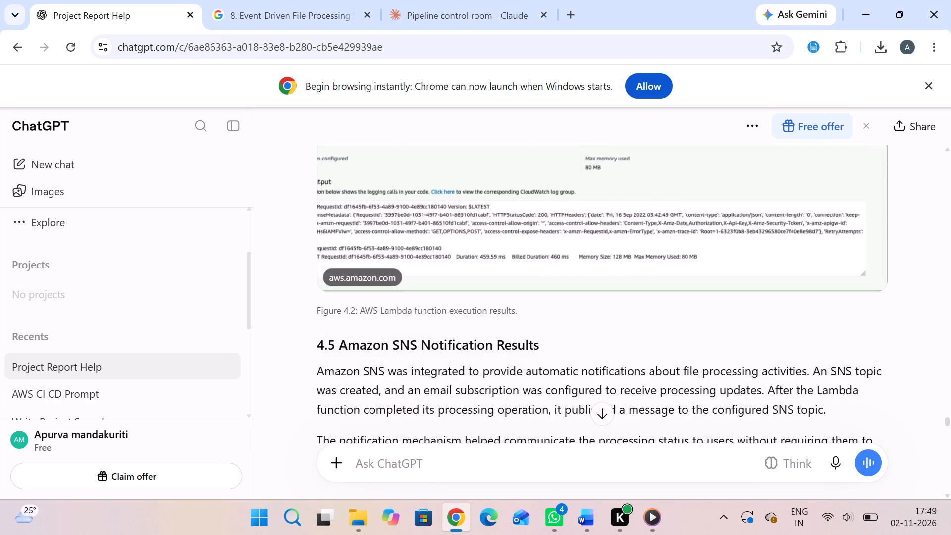
{"action": "scroll", "coordinate": [400, 415], "scroll_direction": "down", "scroll_amount": 2}
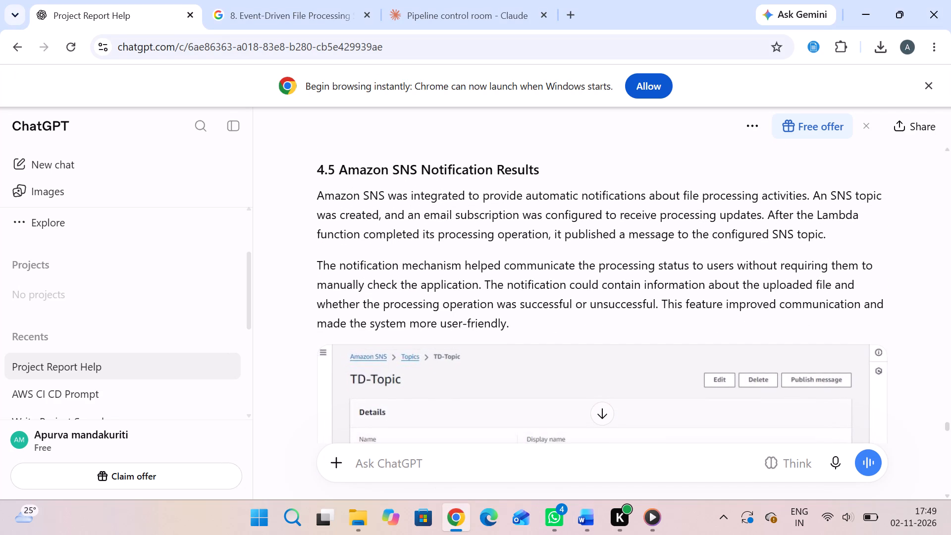
{"action": "left_click_drag", "start_coordinate": [320, 166], "coordinate": [538, 310]}
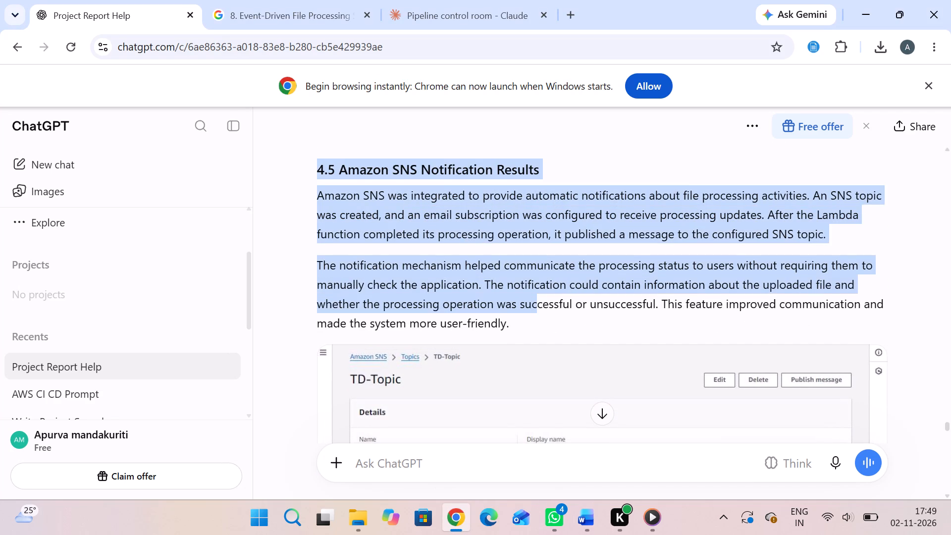
{"action": "left_click_drag", "start_coordinate": [538, 310], "coordinate": [541, 316]}
{"action": "key", "text": "ctrl+c"}
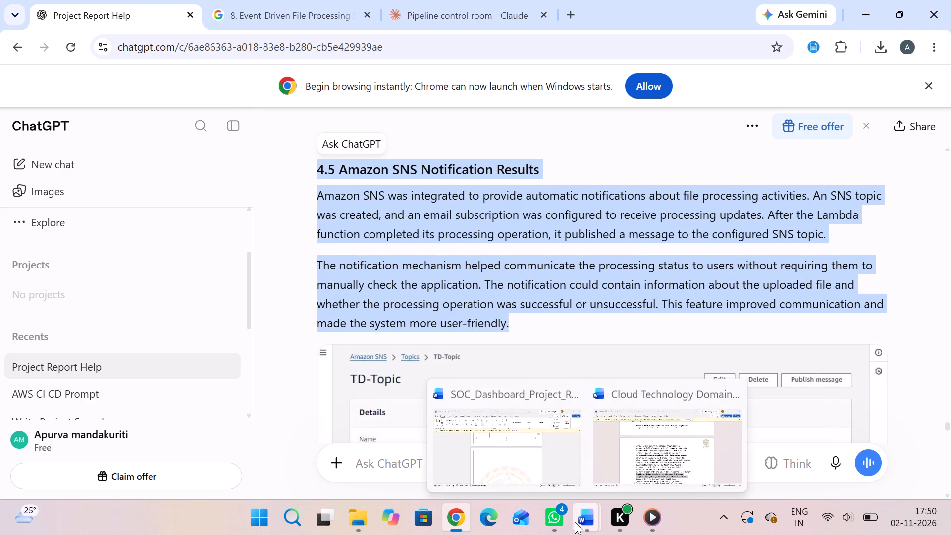
{"action": "left_click", "coordinate": [501, 428]}
{"action": "left_click", "coordinate": [269, 284]}
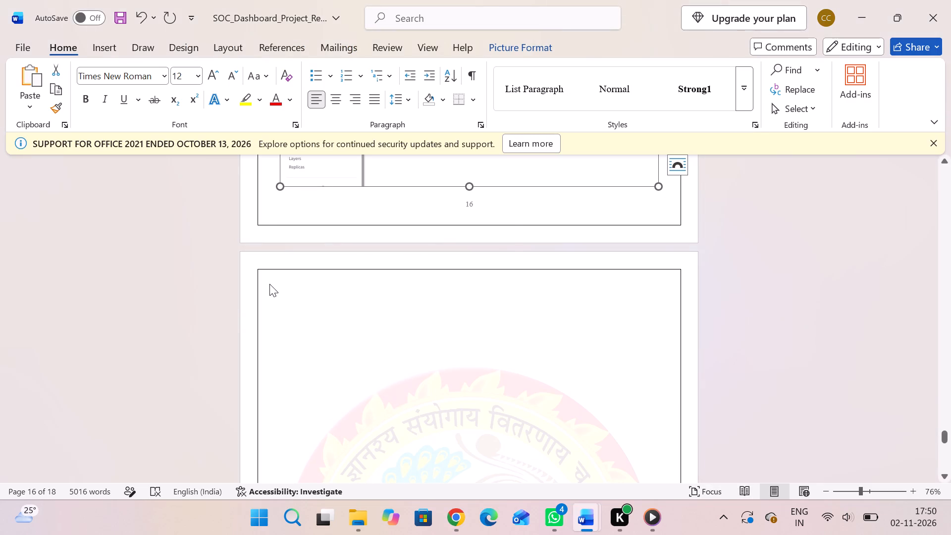
{"action": "left_click", "coordinate": [276, 288]}
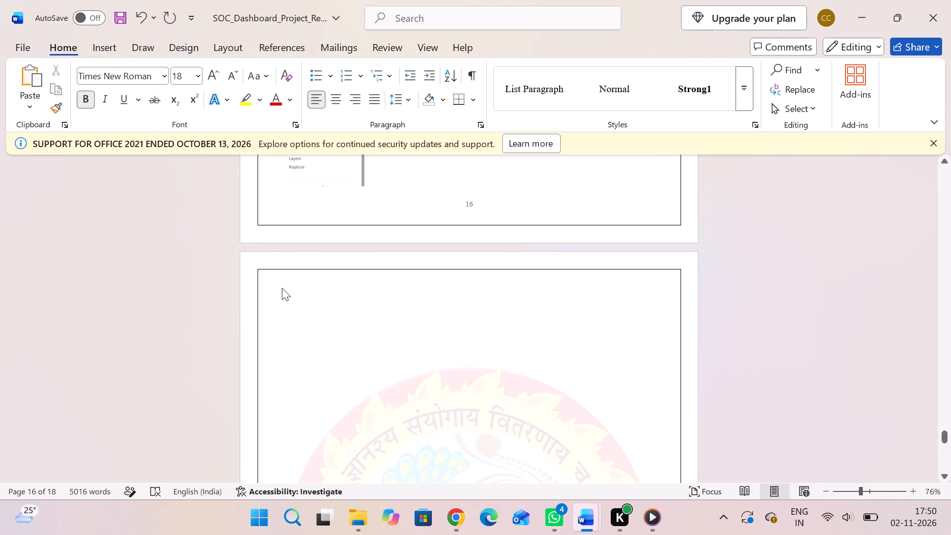
{"action": "key", "text": "ctrl+v"}
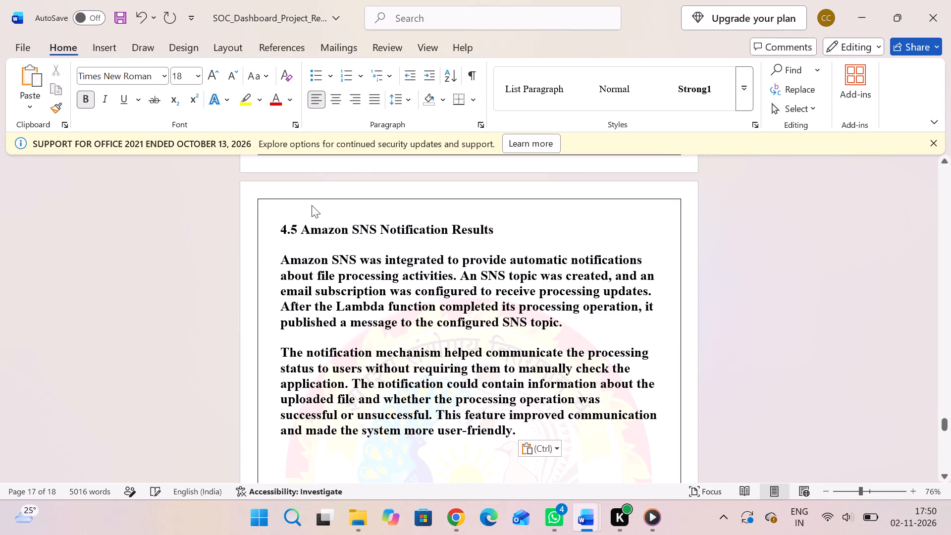
Set the font size of the 4.5 Amazon SNS Notification Results heading to 16.
{"action": "scroll", "coordinate": [311, 211], "scroll_direction": "up", "scroll_amount": 4}
{"action": "scroll", "coordinate": [311, 211], "scroll_direction": "down", "scroll_amount": 3}
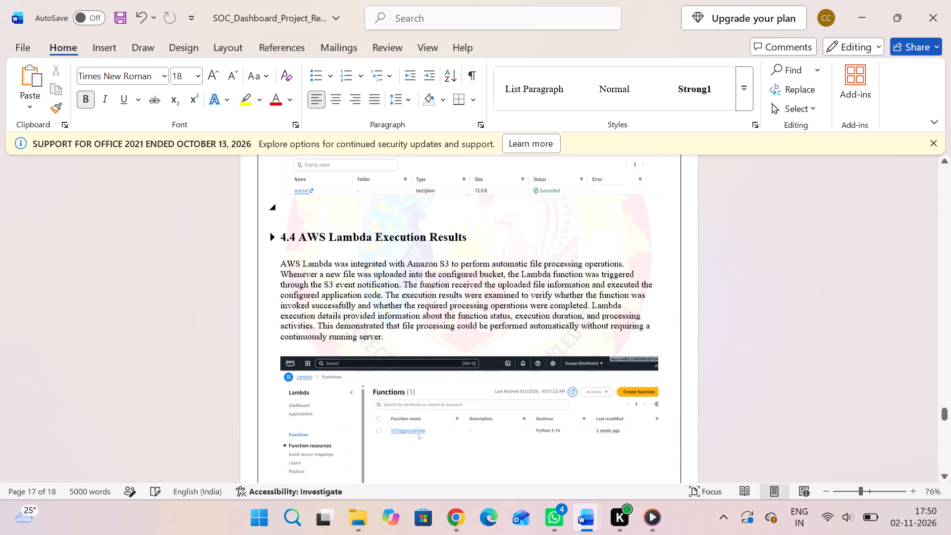
{"action": "scroll", "coordinate": [311, 211], "scroll_direction": "down", "scroll_amount": 3}
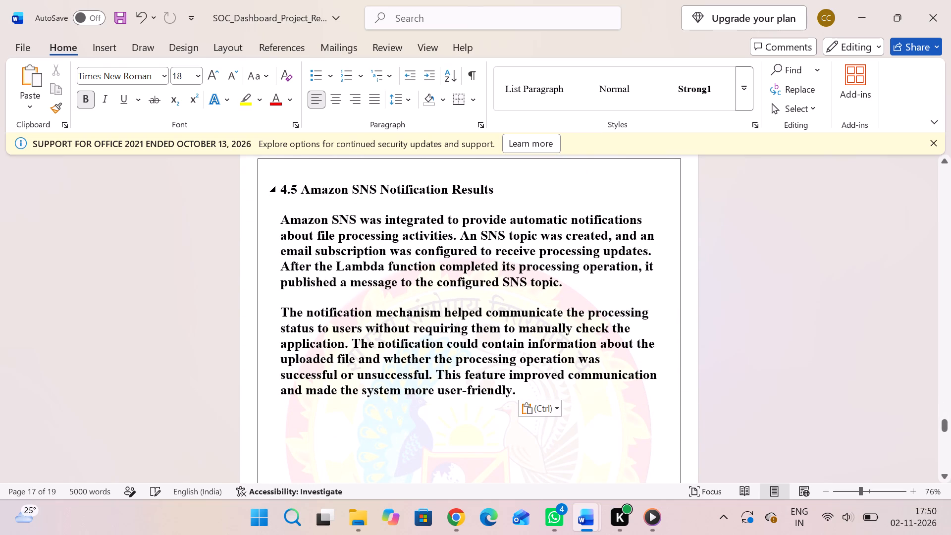
{"action": "left_click_drag", "start_coordinate": [279, 193], "coordinate": [483, 196]}
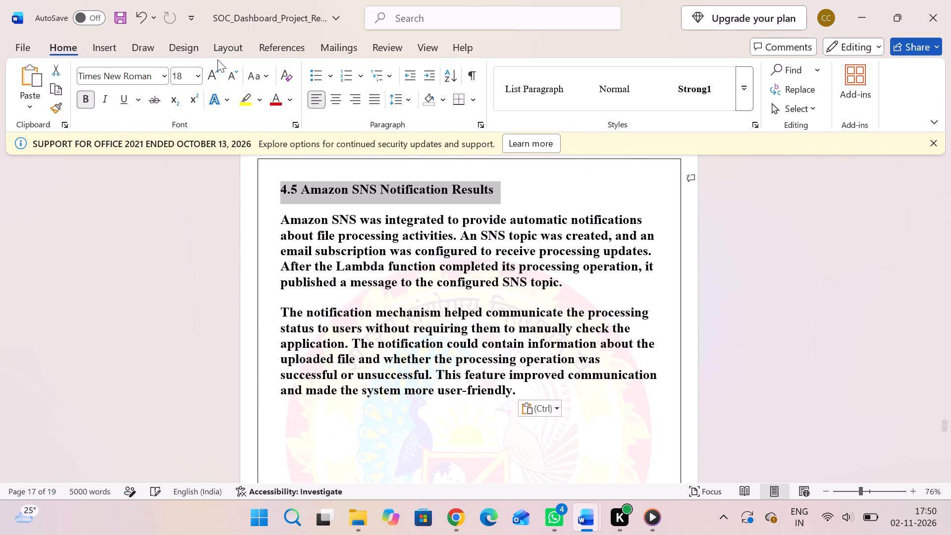
{"action": "left_click", "coordinate": [200, 75]}
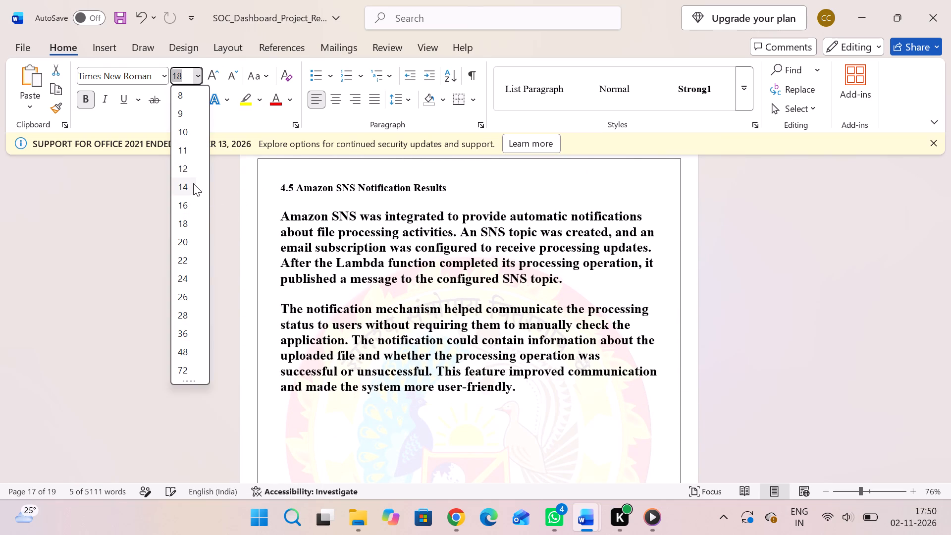
{"action": "left_click", "coordinate": [188, 210]}
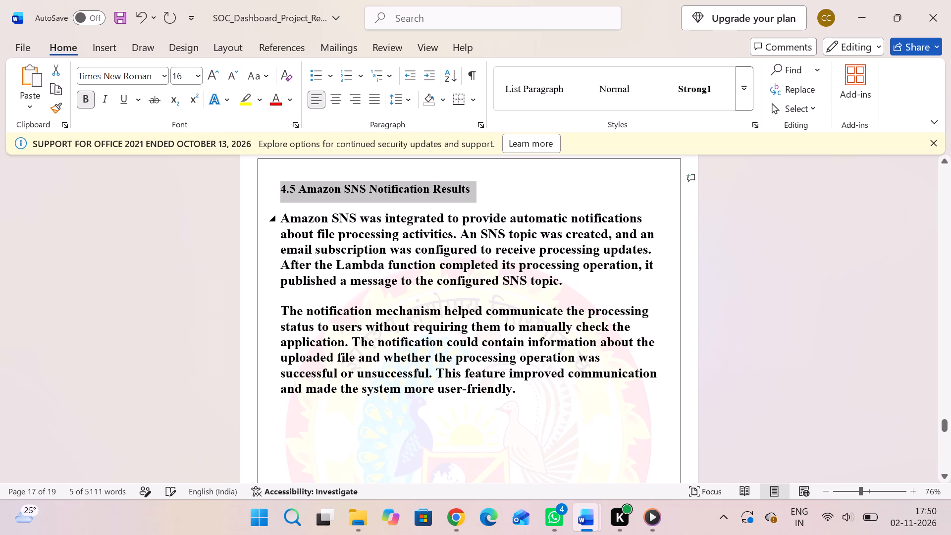
Select the two body paragraphs under the 4.5 Amazon SNS Notification Results heading for reformatting.
{"action": "left_click_drag", "start_coordinate": [280, 221], "coordinate": [437, 363]}
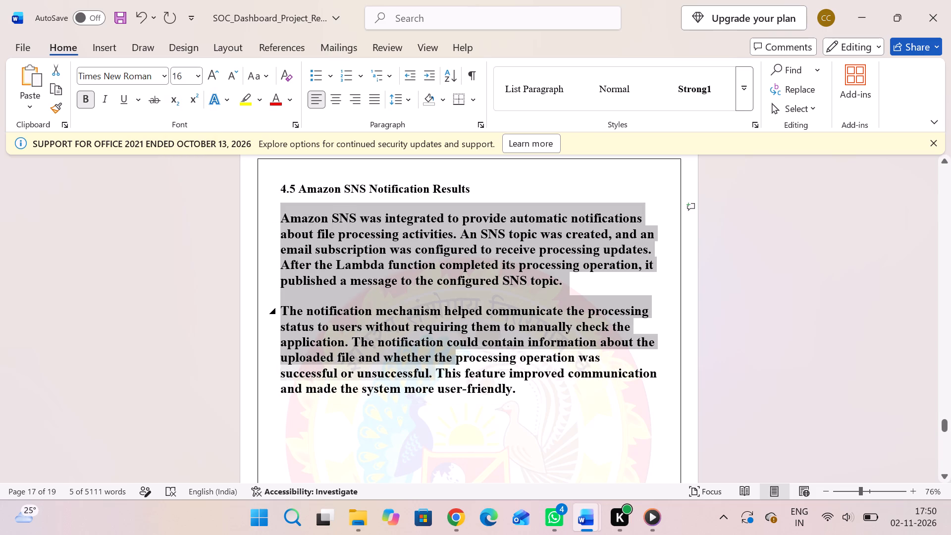
{"action": "left_click_drag", "start_coordinate": [437, 363], "coordinate": [521, 392]}
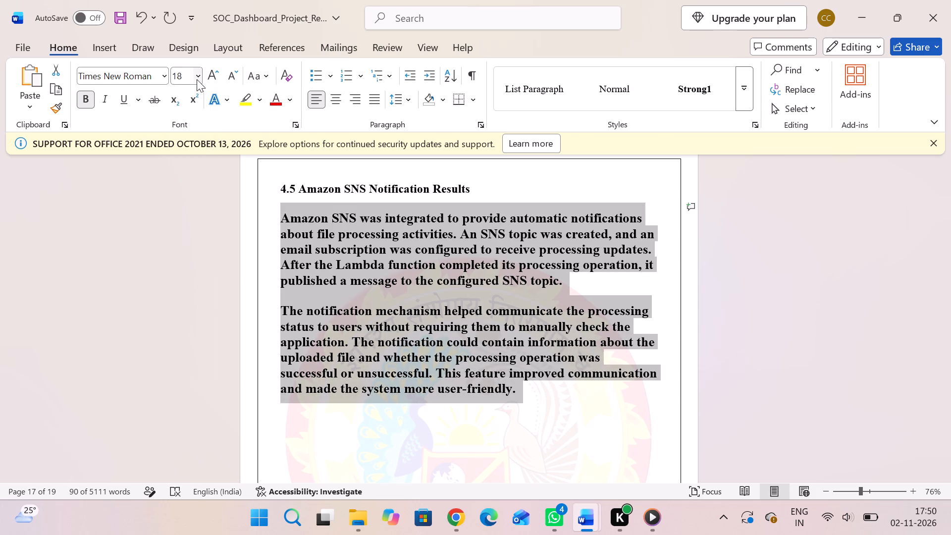
Set the font size of the two body paragraphs under the 4.5 Amazon SNS Notification Results heading to 12.
{"action": "left_click_drag", "start_coordinate": [197, 79], "coordinate": [193, 169]}
{"action": "left_click", "coordinate": [193, 169]}
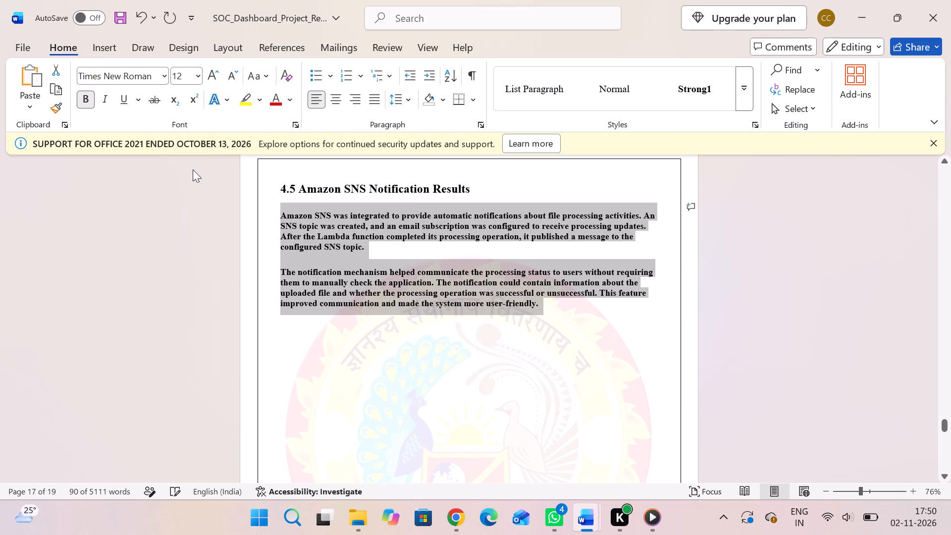
{"action": "left_click", "coordinate": [262, 252]}
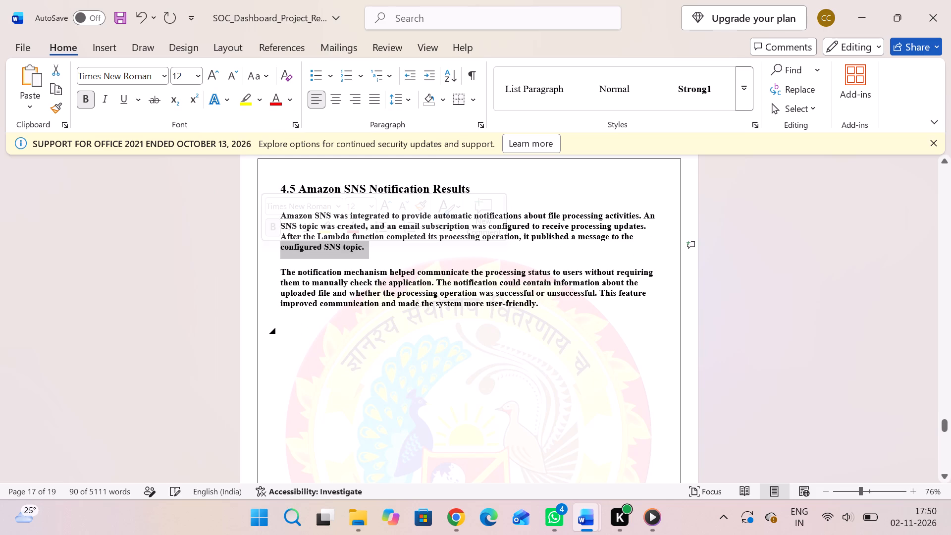
{"action": "left_click", "coordinate": [370, 323]}
Insert three blank lines before the CHAPTER 5 – CONCLUSION heading to move it from page 17 to the start of the following page.
{"action": "scroll", "coordinate": [370, 323], "scroll_direction": "down", "scroll_amount": 2}
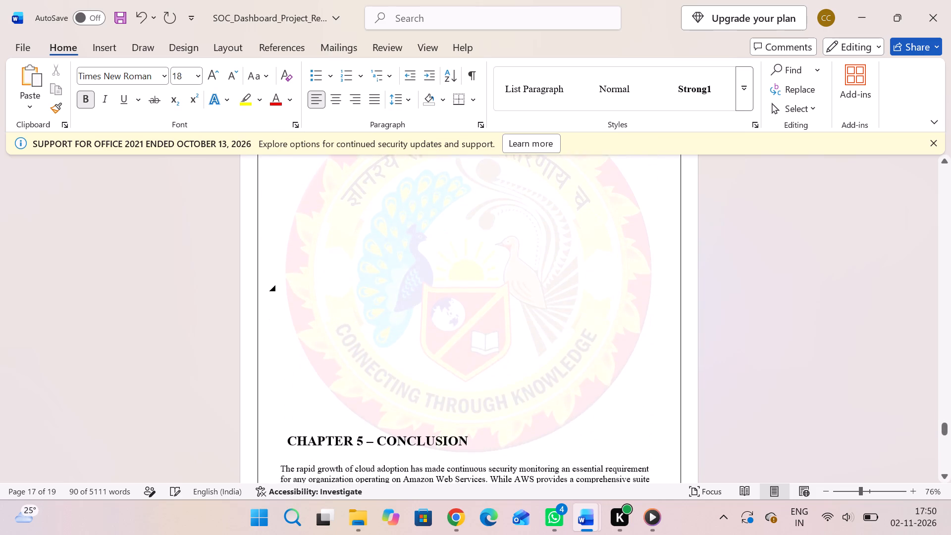
{"action": "scroll", "coordinate": [370, 323], "scroll_direction": "down", "scroll_amount": 1}
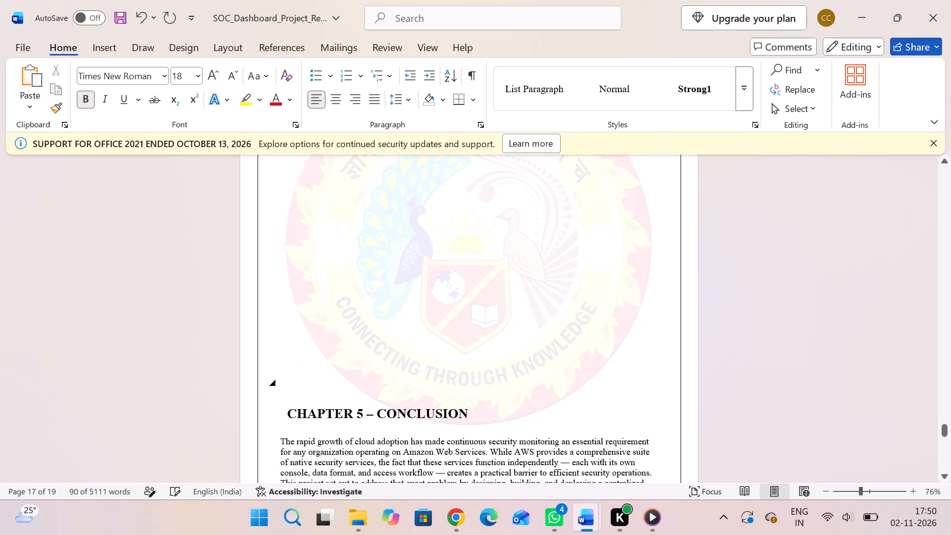
{"action": "left_click", "coordinate": [291, 406]}
{"action": "key", "text": "Return"}
{"action": "key", "text": "Return"}
{"action": "key", "text": "Return"}
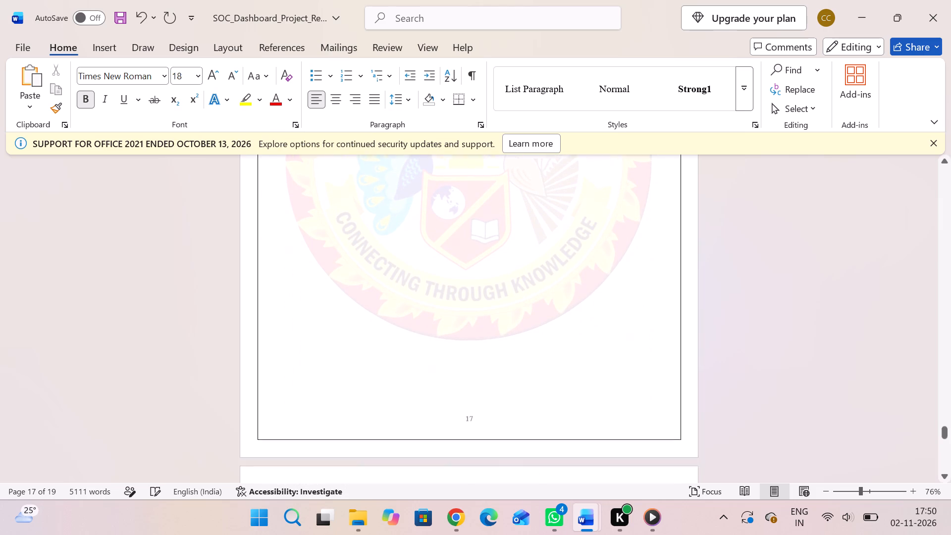
Indent the CHAPTER 5 – CONCLUSION heading toward the page centre with leading spaces.
{"action": "scroll", "coordinate": [291, 406], "scroll_direction": "down", "scroll_amount": 1}
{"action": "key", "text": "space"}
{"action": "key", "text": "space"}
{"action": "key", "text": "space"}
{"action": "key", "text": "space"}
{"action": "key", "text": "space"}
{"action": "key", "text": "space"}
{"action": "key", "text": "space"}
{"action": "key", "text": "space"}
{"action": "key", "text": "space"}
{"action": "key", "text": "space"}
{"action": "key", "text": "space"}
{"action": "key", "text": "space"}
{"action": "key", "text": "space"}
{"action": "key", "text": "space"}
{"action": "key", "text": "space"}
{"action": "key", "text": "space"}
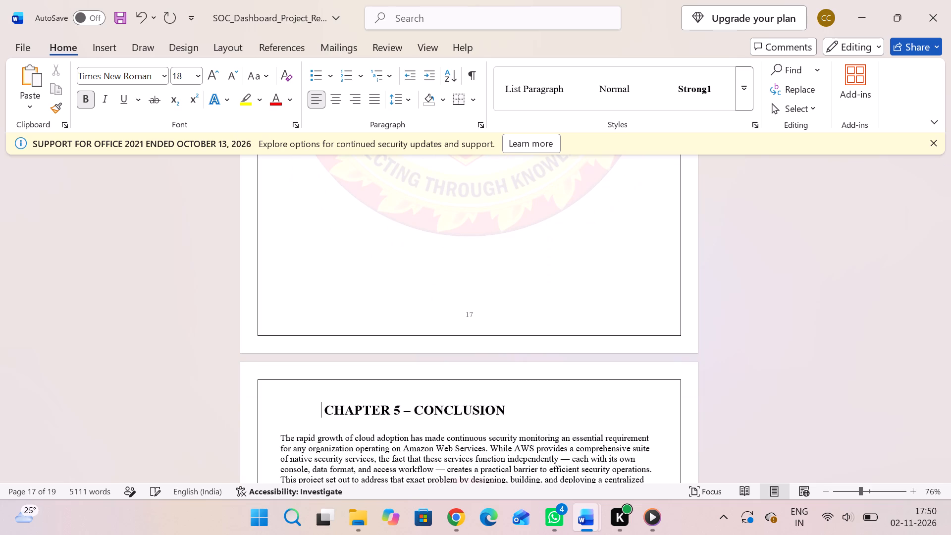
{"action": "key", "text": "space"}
Place the insertion point on the blank line below the second 4.5 Amazon SNS Notification Results paragraph.
{"action": "scroll", "coordinate": [291, 406], "scroll_direction": "up", "scroll_amount": 3}
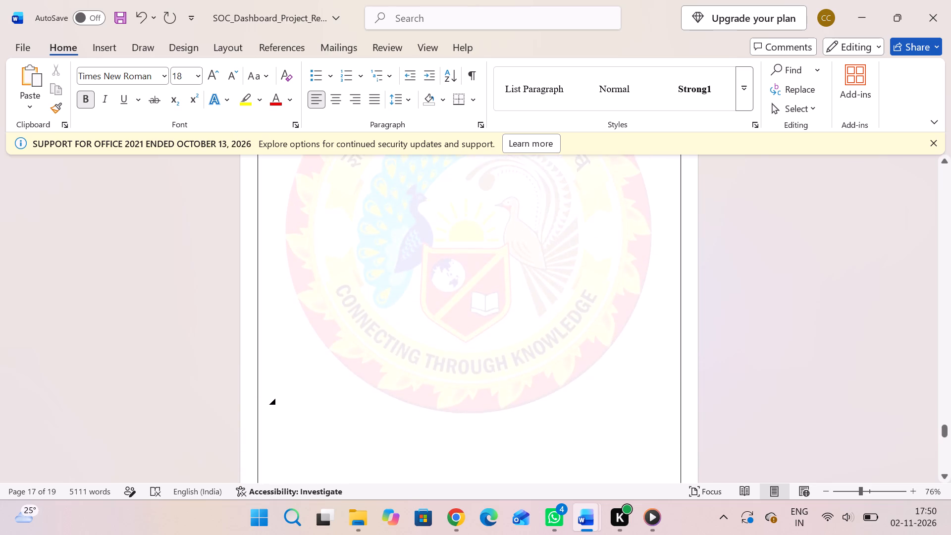
{"action": "scroll", "coordinate": [291, 406], "scroll_direction": "up", "scroll_amount": 1}
{"action": "left_click", "coordinate": [284, 211]}
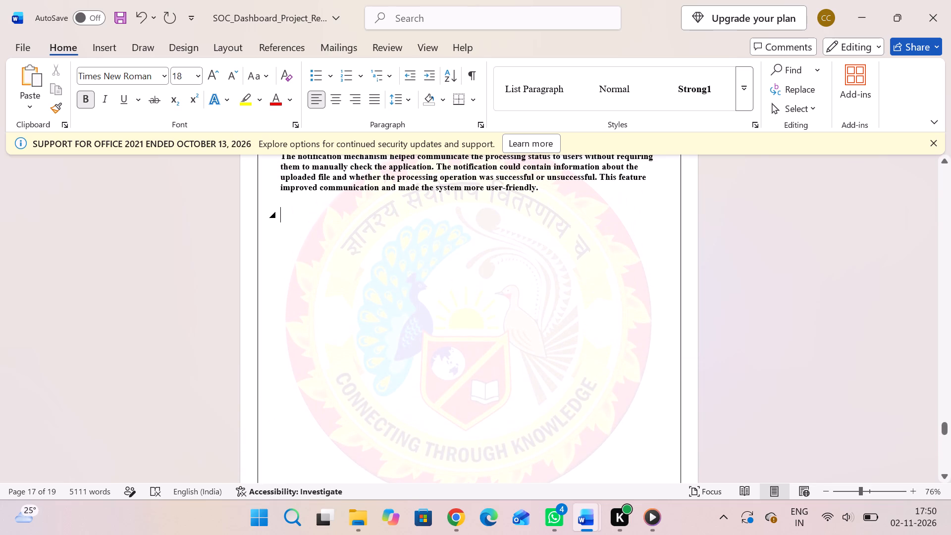
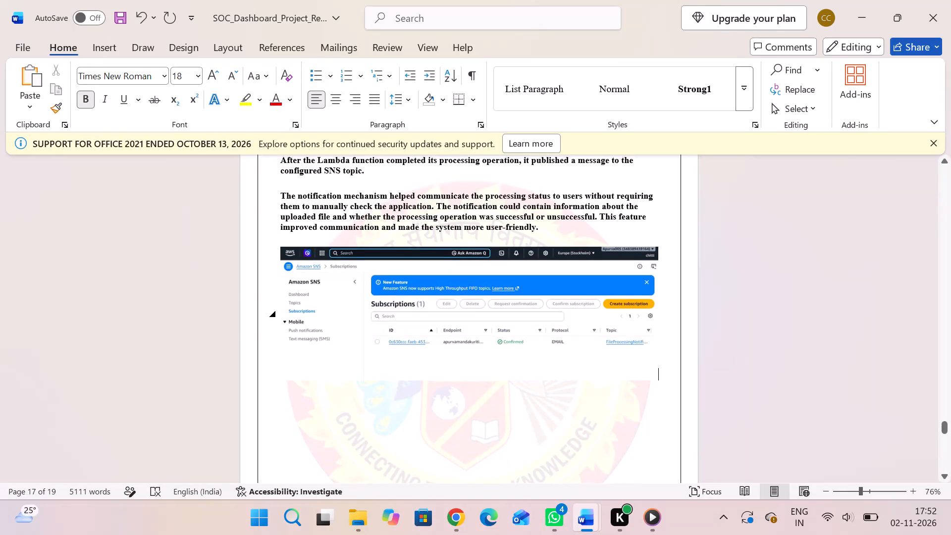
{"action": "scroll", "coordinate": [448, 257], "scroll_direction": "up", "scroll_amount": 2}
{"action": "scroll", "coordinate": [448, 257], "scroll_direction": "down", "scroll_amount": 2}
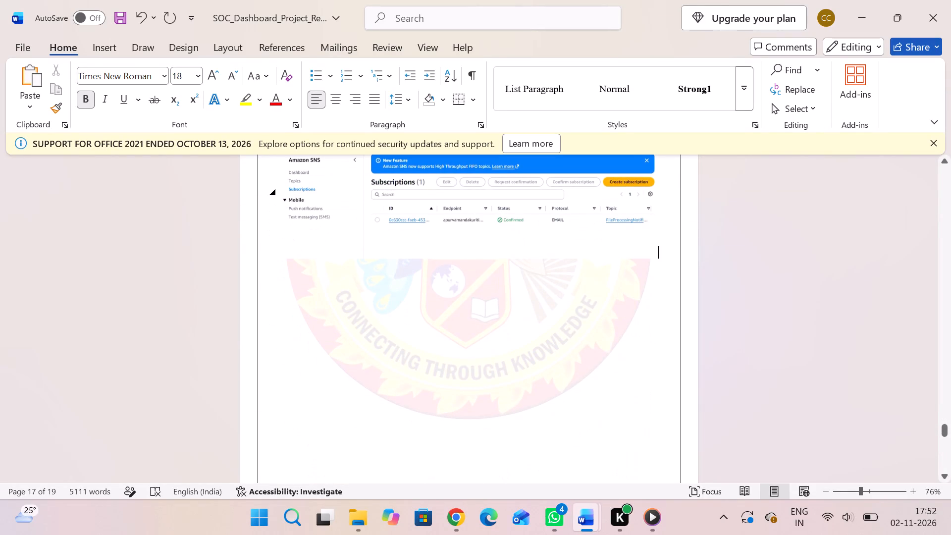
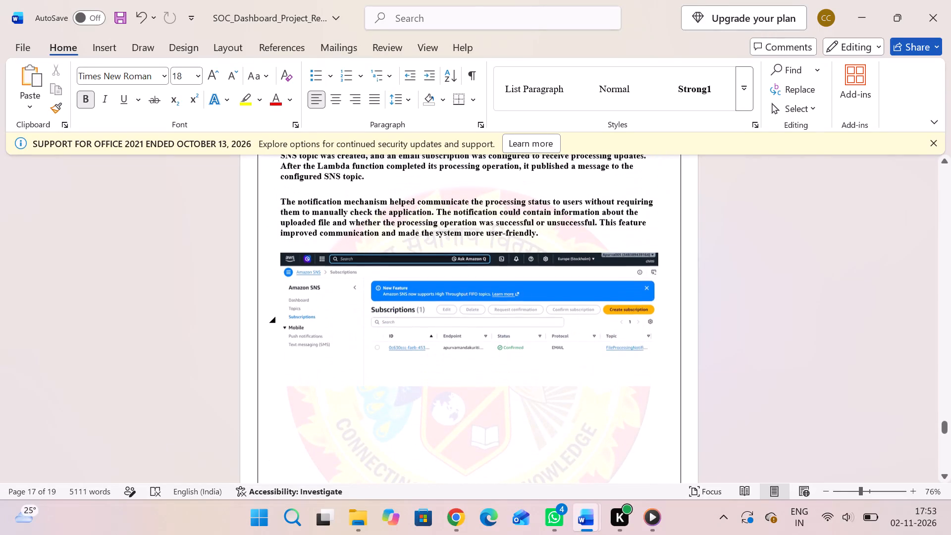
Remove the bold formatting from the two body paragraphs under the 4.5 Amazon SNS Notification Results heading.
{"action": "scroll", "coordinate": [557, 317], "scroll_direction": "up", "scroll_amount": 2}
{"action": "scroll", "coordinate": [557, 317], "scroll_direction": "down", "scroll_amount": 1}
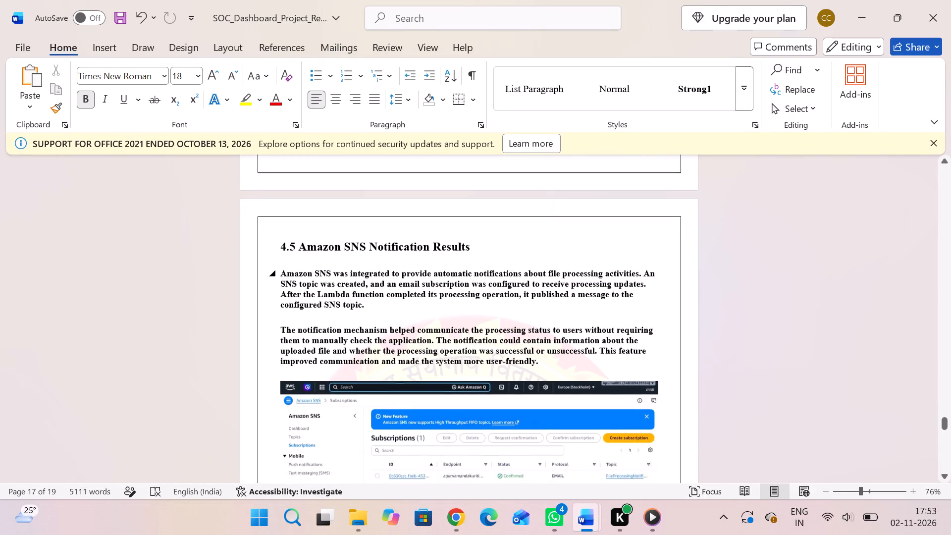
{"action": "scroll", "coordinate": [557, 317], "scroll_direction": "down", "scroll_amount": 1}
{"action": "left_click_drag", "start_coordinate": [278, 240], "coordinate": [385, 282]}
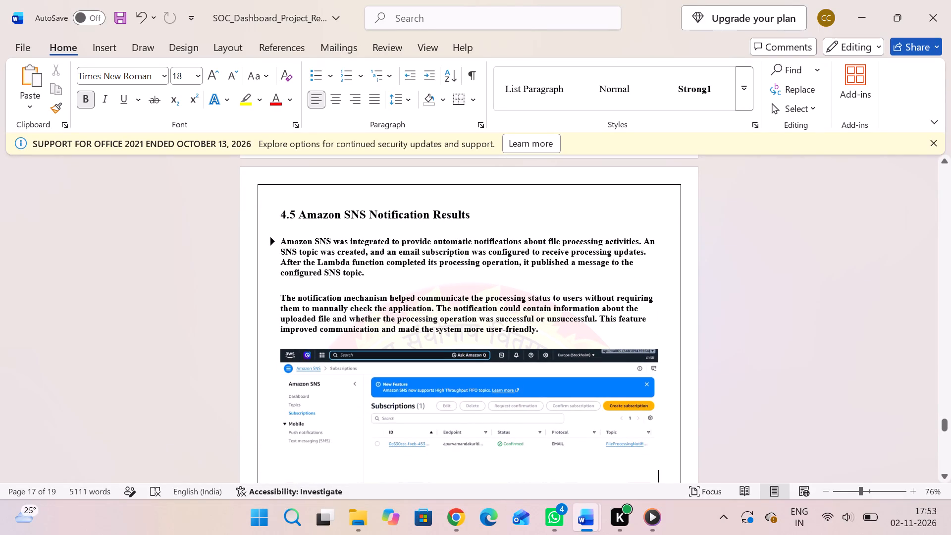
{"action": "left_click_drag", "start_coordinate": [385, 282], "coordinate": [318, 248]}
{"action": "left_click_drag", "start_coordinate": [284, 242], "coordinate": [563, 340]}
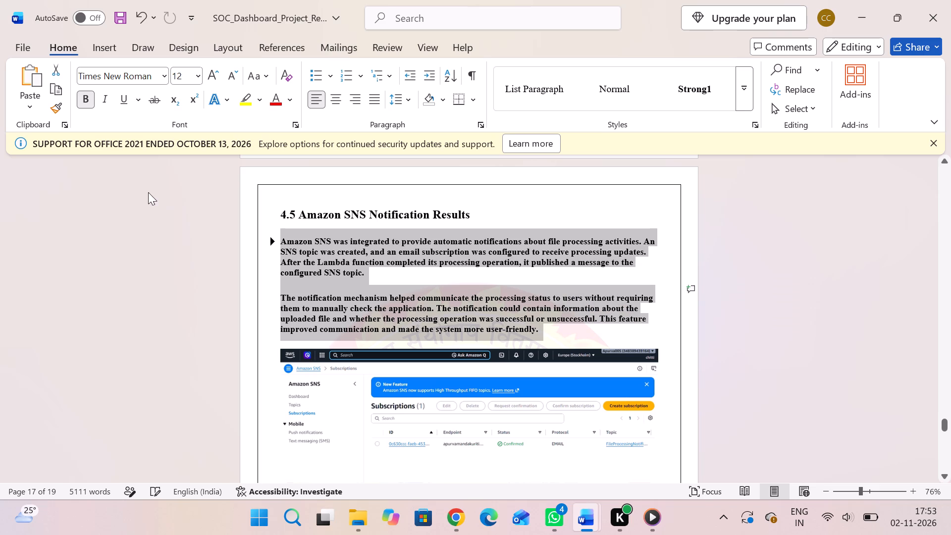
{"action": "left_click", "coordinate": [86, 106]}
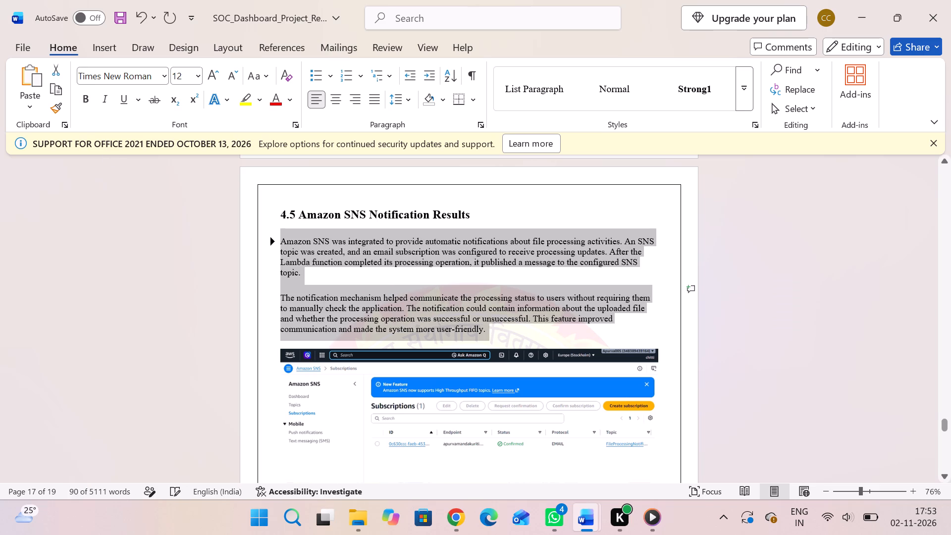
{"action": "left_click", "coordinate": [110, 237]}
Merge the two 4.5 body paragraphs into one, with a space before "The notification mechanism".
{"action": "left_click", "coordinate": [278, 297]}
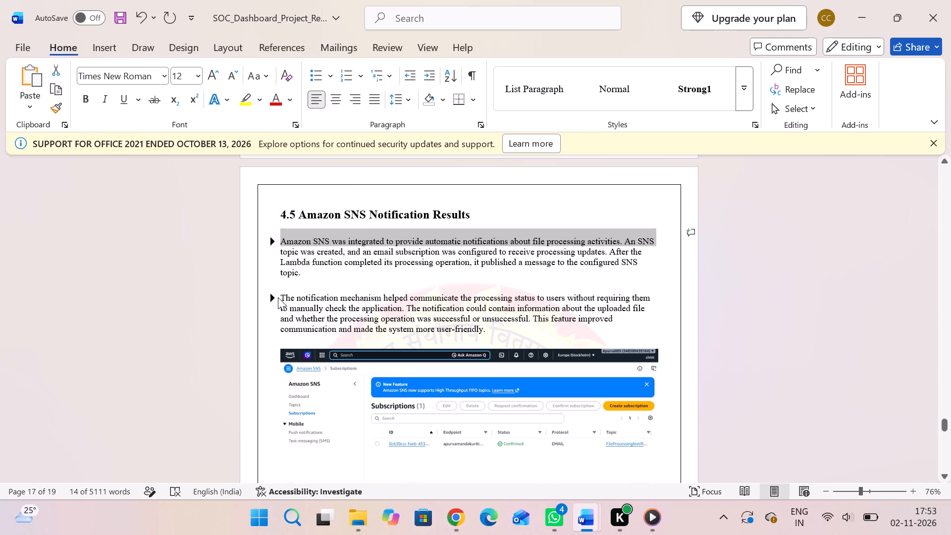
{"action": "left_click", "coordinate": [282, 294]}
{"action": "key", "text": "BackSpace"}
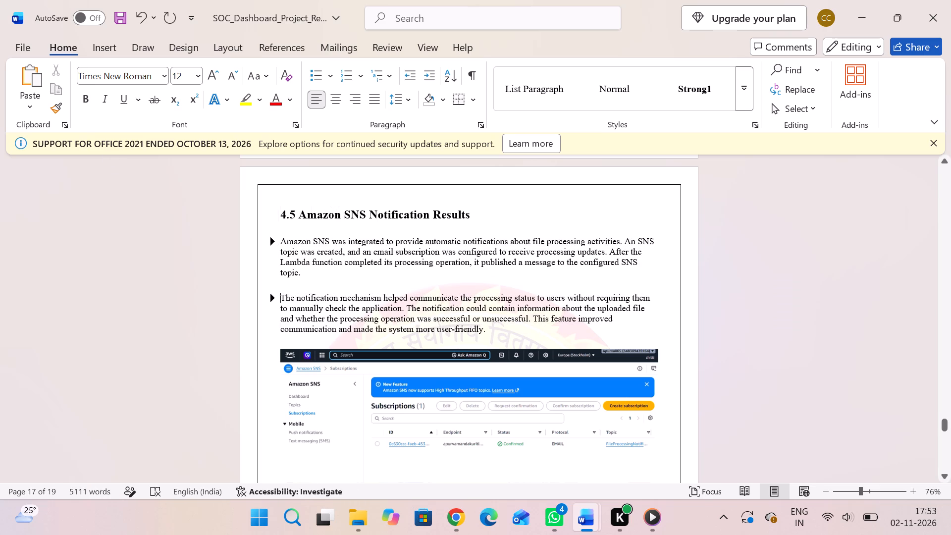
{"action": "key", "text": "BackSpace"}
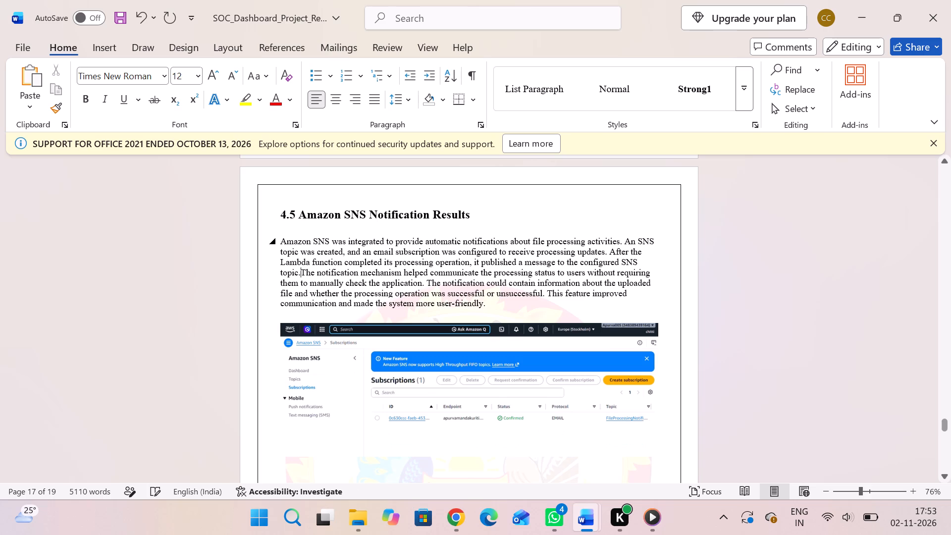
{"action": "key", "text": "space"}
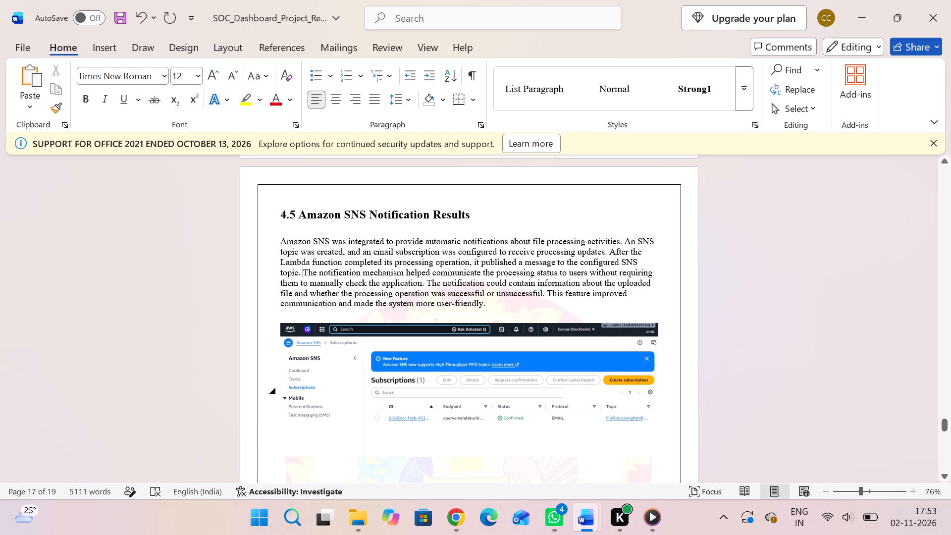
Review the layout and formatting of sections 4.3 to 4.5 across pages 15 to 17 of the report.
{"action": "scroll", "coordinate": [324, 346], "scroll_direction": "up", "scroll_amount": 2}
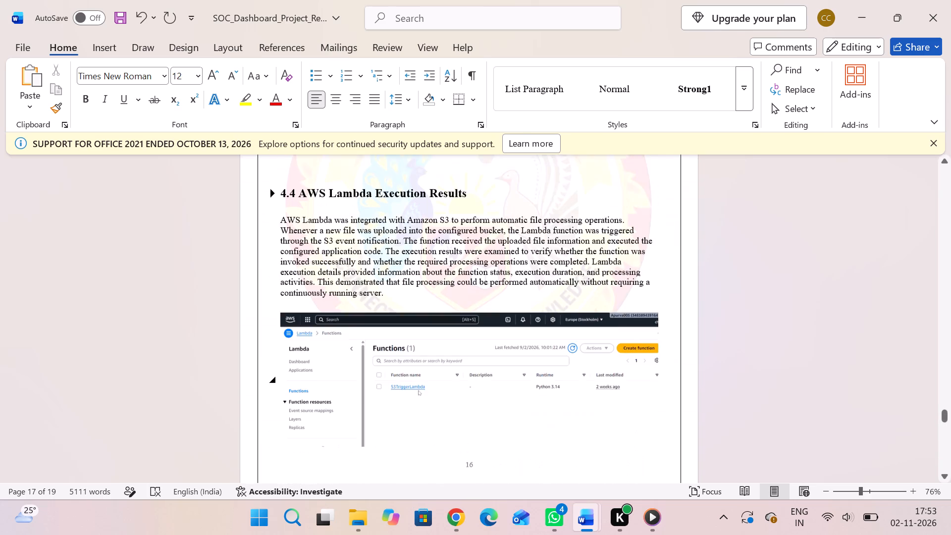
{"action": "scroll", "coordinate": [324, 346], "scroll_direction": "up", "scroll_amount": 6}
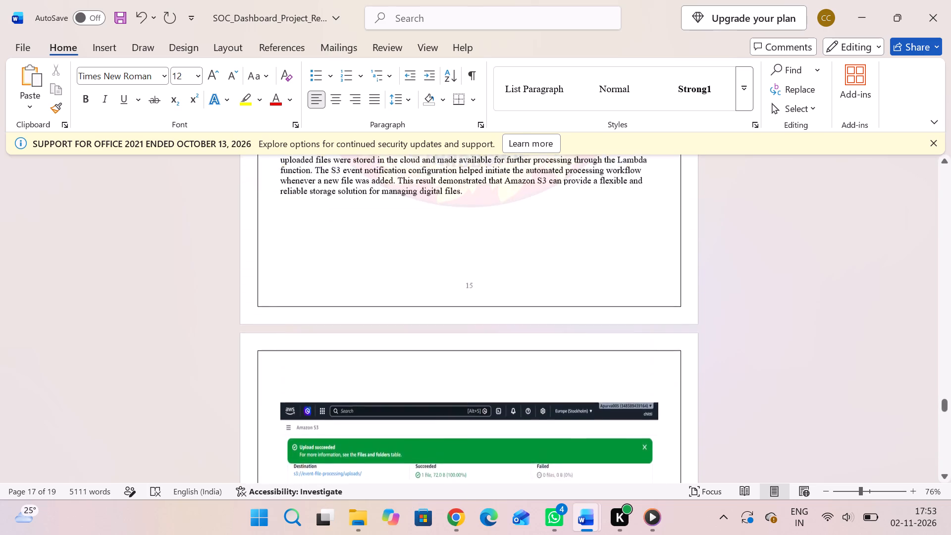
{"action": "scroll", "coordinate": [324, 346], "scroll_direction": "up", "scroll_amount": 1}
{"action": "scroll", "coordinate": [324, 346], "scroll_direction": "down", "scroll_amount": 3}
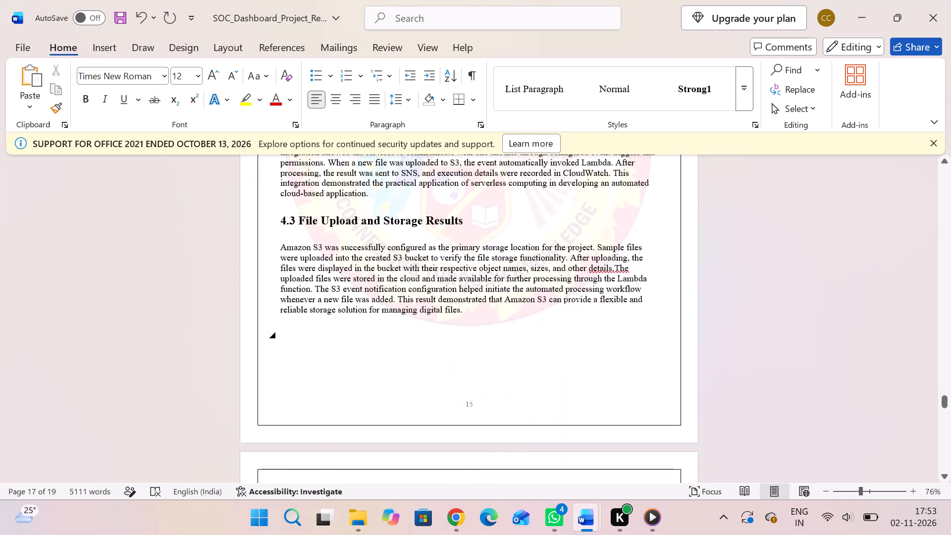
{"action": "scroll", "coordinate": [324, 346], "scroll_direction": "down", "scroll_amount": 4}
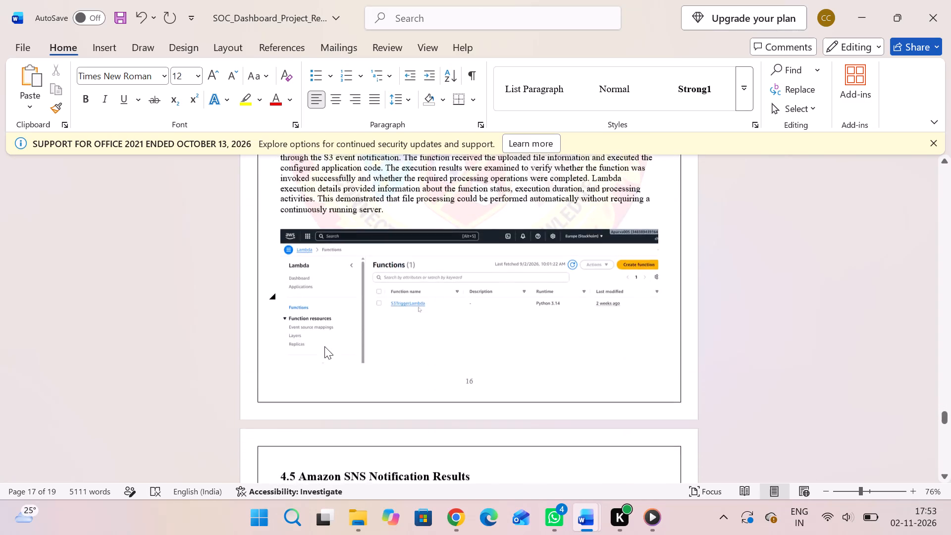
{"action": "scroll", "coordinate": [324, 346], "scroll_direction": "down", "scroll_amount": 1}
{"action": "scroll", "coordinate": [324, 346], "scroll_direction": "up", "scroll_amount": 2}
{"action": "scroll", "coordinate": [324, 346], "scroll_direction": "down", "scroll_amount": 1}
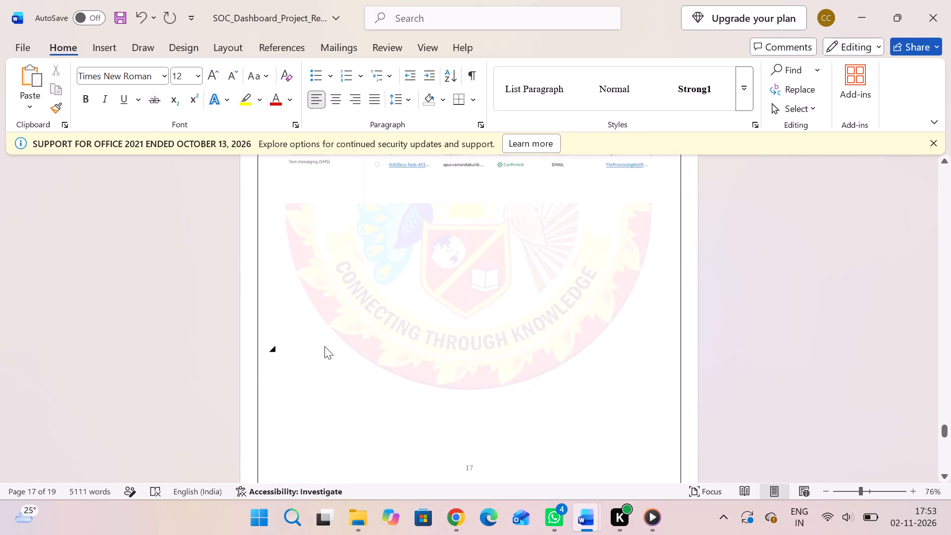
{"action": "scroll", "coordinate": [324, 346], "scroll_direction": "up", "scroll_amount": 3}
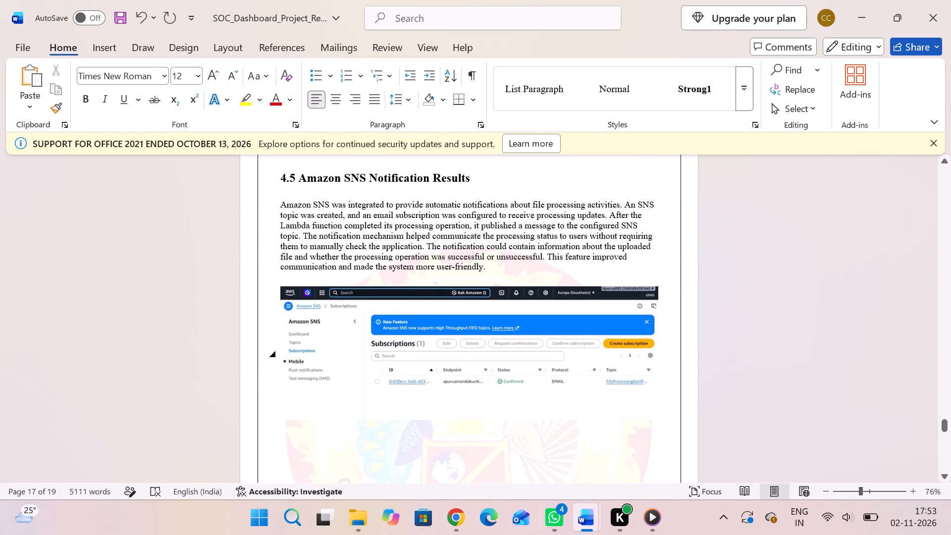
{"action": "left_click", "coordinate": [388, 174]}
{"action": "left_click", "coordinate": [355, 446]}
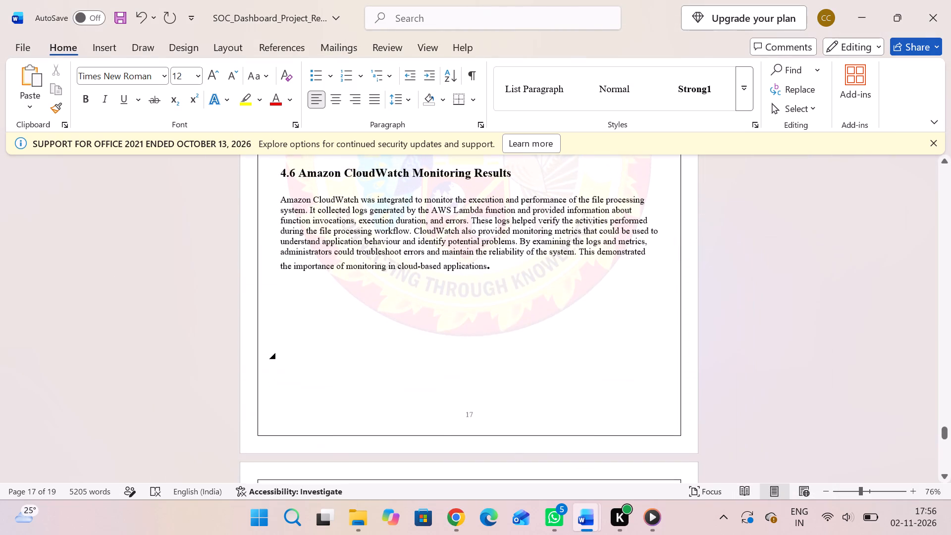
{"action": "scroll", "coordinate": [423, 368], "scroll_direction": "up", "scroll_amount": 1}
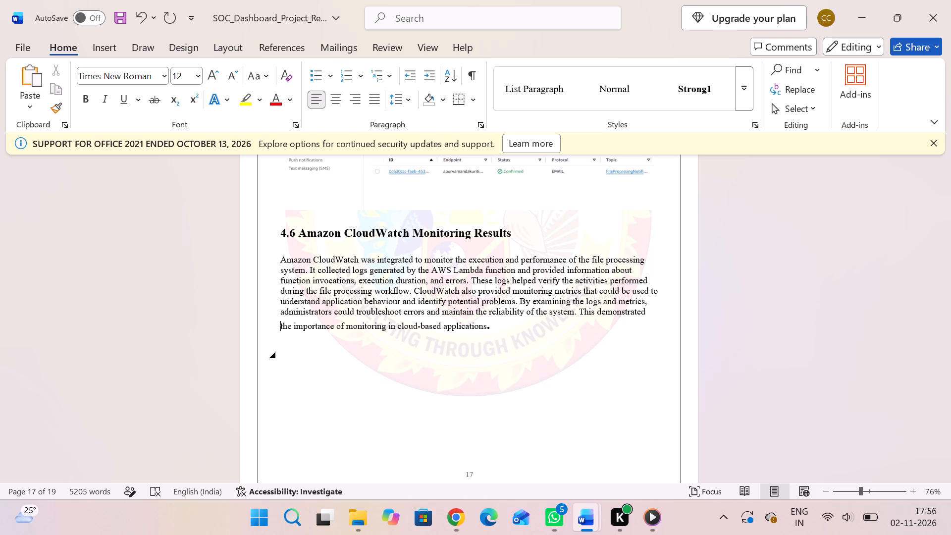
{"action": "left_click", "coordinate": [300, 349]}
{"action": "key", "text": "ctrl+v"}
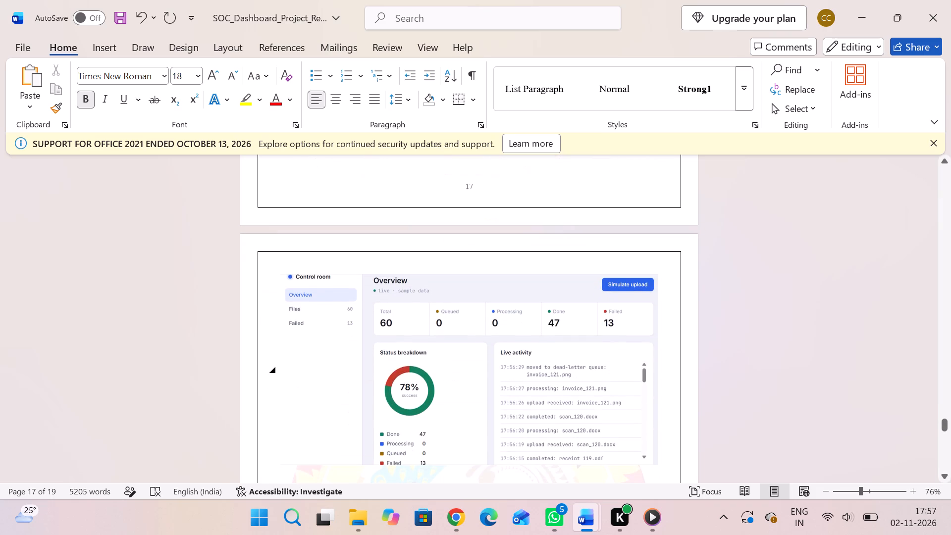
Look back through the report from the pasted dashboard screenshot to the Bonafide Certificate and Declaration pages at the front.
{"action": "scroll", "coordinate": [384, 296], "scroll_direction": "down", "scroll_amount": 1}
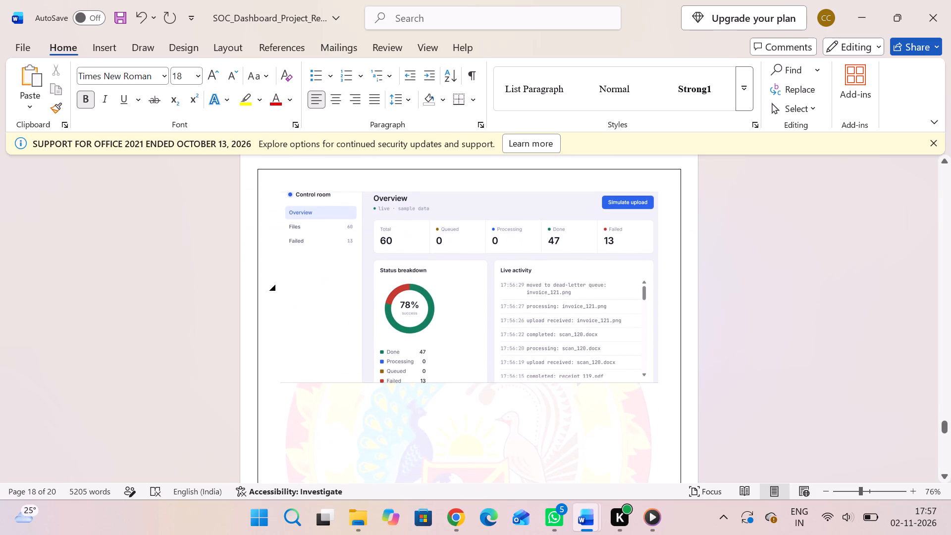
{"action": "left_click", "coordinate": [477, 439]}
{"action": "scroll", "coordinate": [477, 439], "scroll_direction": "up", "scroll_amount": 3}
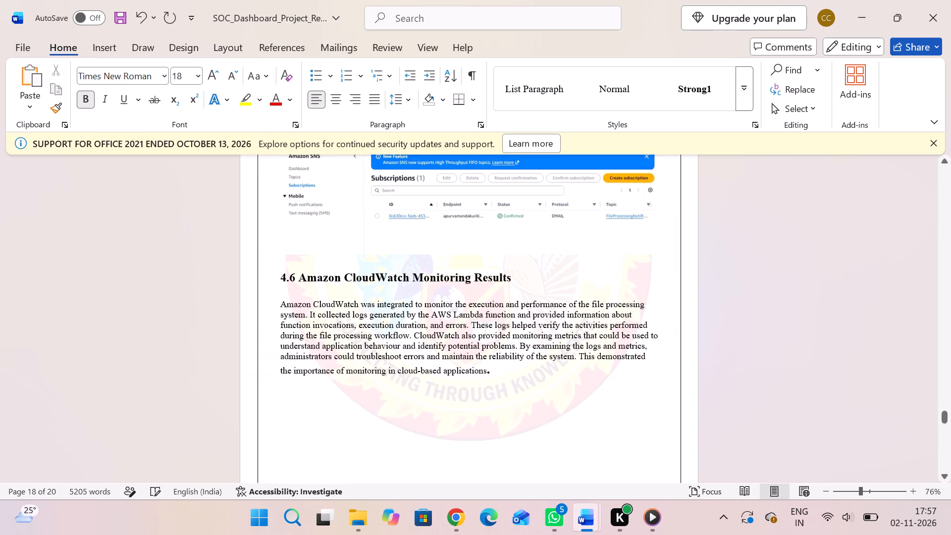
{"action": "scroll", "coordinate": [477, 439], "scroll_direction": "up", "scroll_amount": 7}
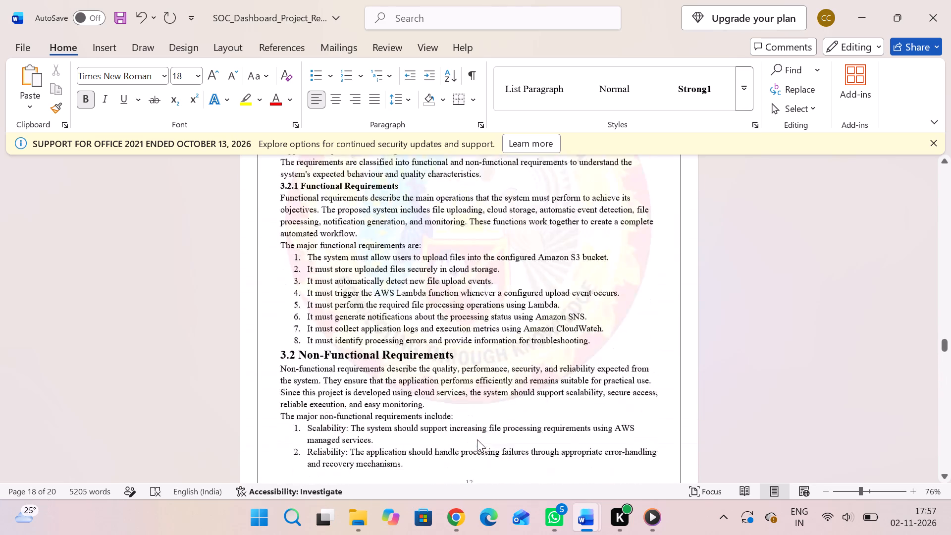
{"action": "scroll", "coordinate": [477, 439], "scroll_direction": "up", "scroll_amount": 10}
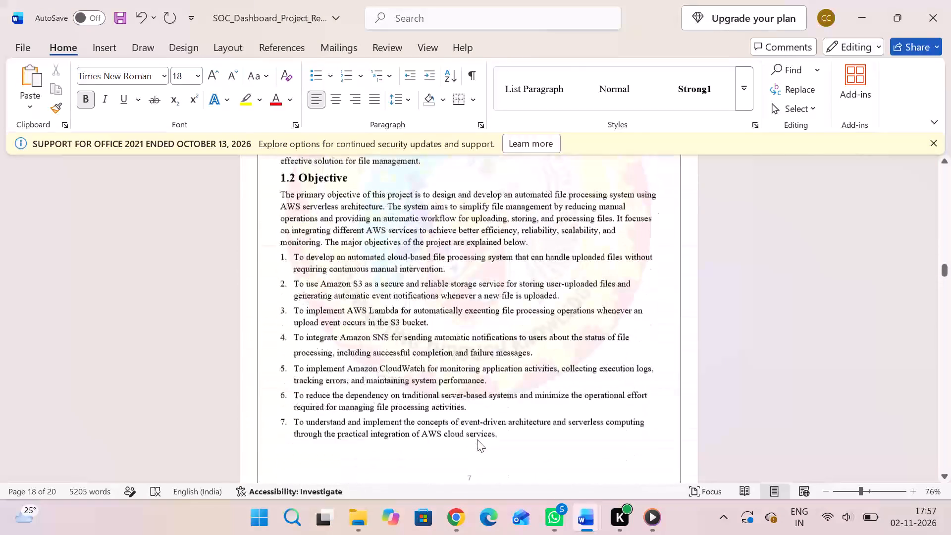
{"action": "scroll", "coordinate": [477, 439], "scroll_direction": "up", "scroll_amount": 9}
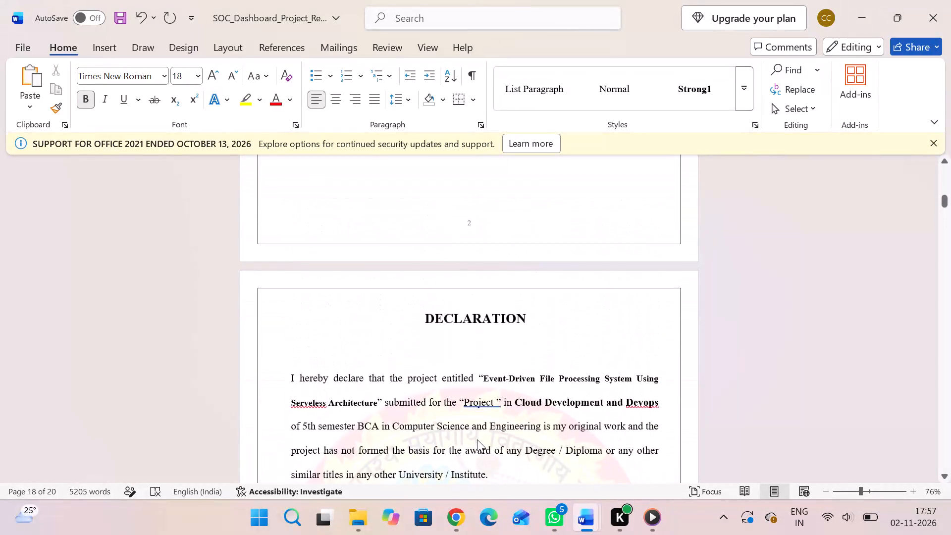
{"action": "scroll", "coordinate": [477, 439], "scroll_direction": "up", "scroll_amount": 3}
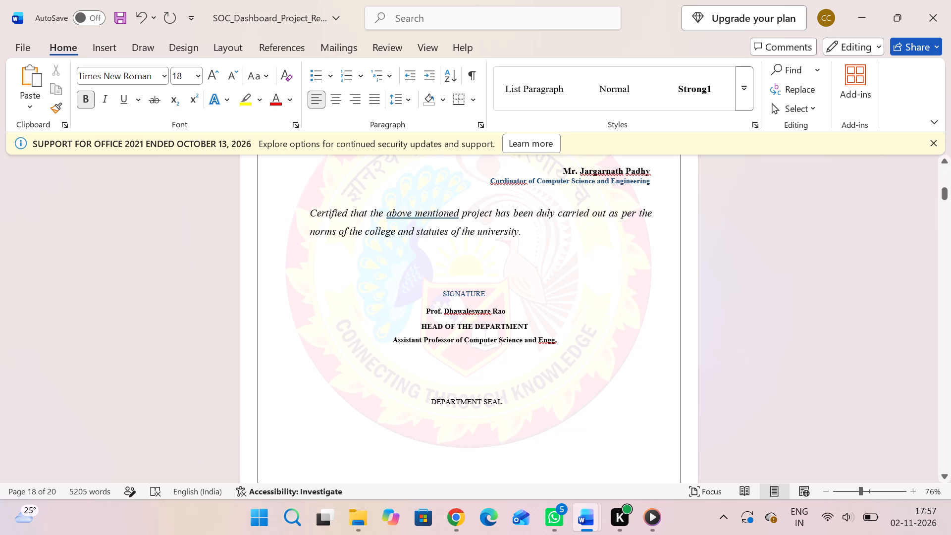
{"action": "scroll", "coordinate": [477, 439], "scroll_direction": "down", "scroll_amount": 2}
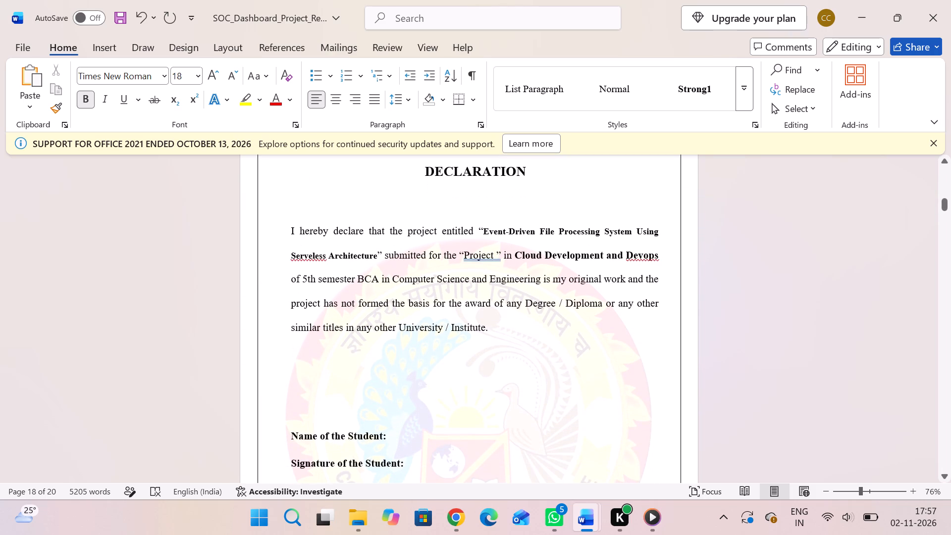
{"action": "scroll", "coordinate": [477, 439], "scroll_direction": "down", "scroll_amount": 1}
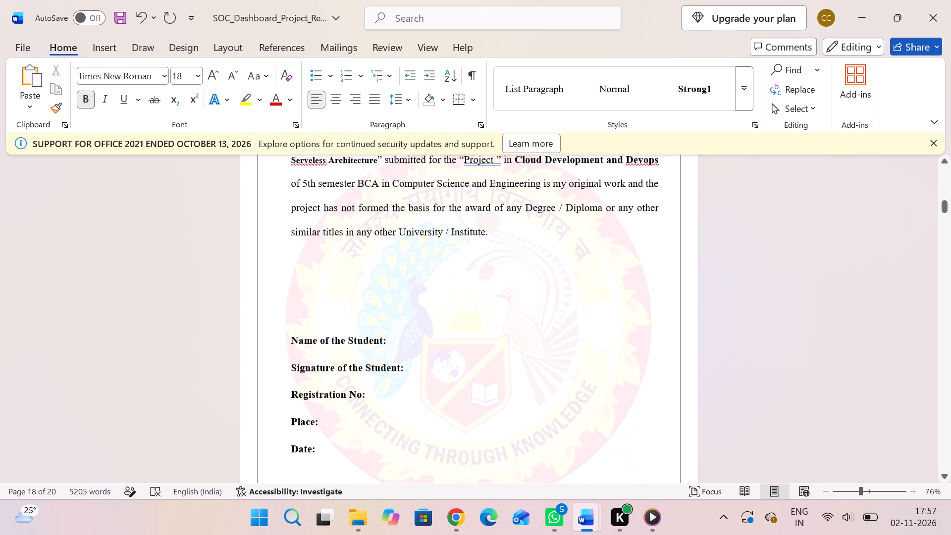
{"action": "scroll", "coordinate": [477, 439], "scroll_direction": "down", "scroll_amount": 1}
{"action": "scroll", "coordinate": [477, 439], "scroll_direction": "up", "scroll_amount": 1}
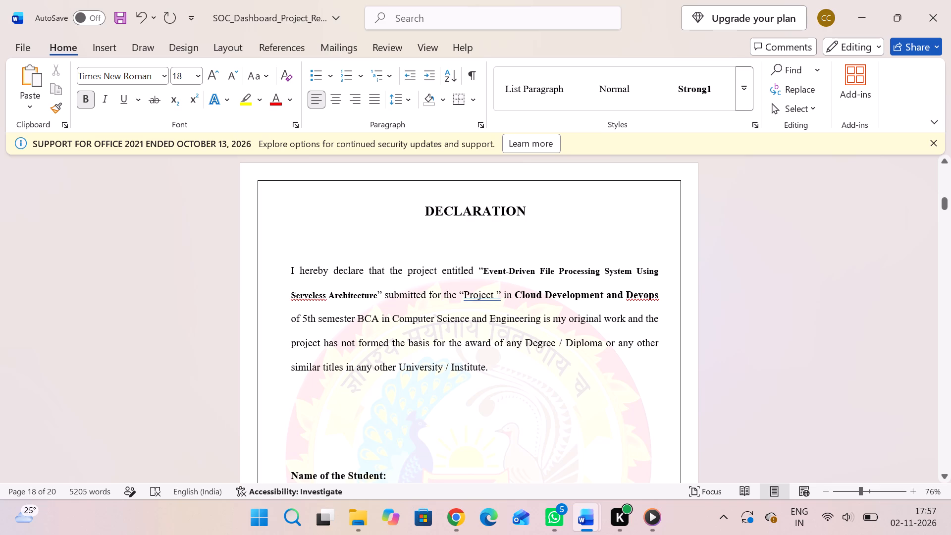
{"action": "scroll", "coordinate": [477, 439], "scroll_direction": "down", "scroll_amount": 1}
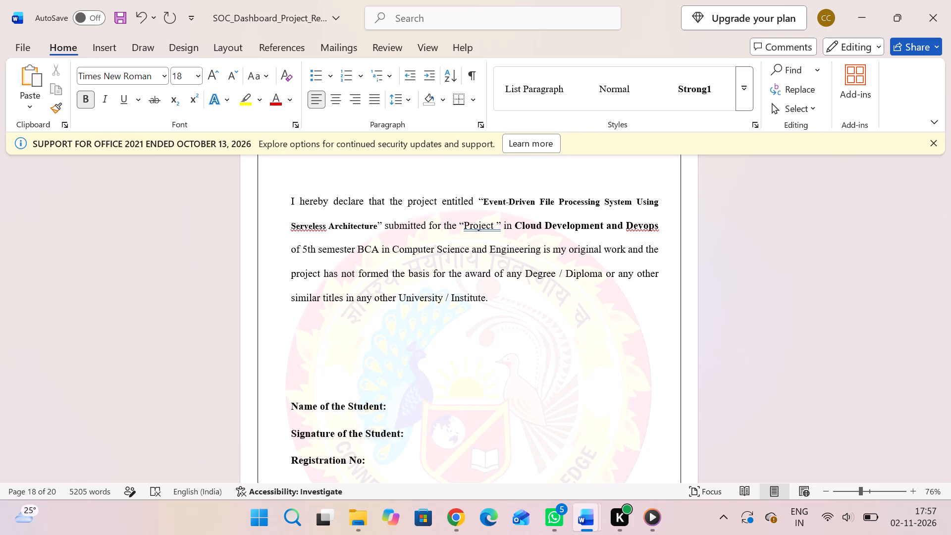
{"action": "scroll", "coordinate": [477, 439], "scroll_direction": "up", "scroll_amount": 7}
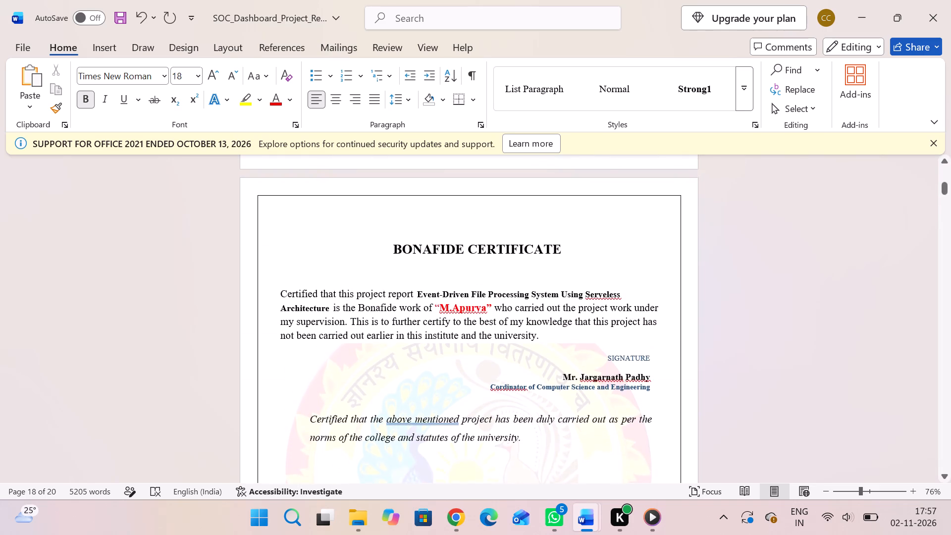
{"action": "scroll", "coordinate": [477, 439], "scroll_direction": "up", "scroll_amount": 2}
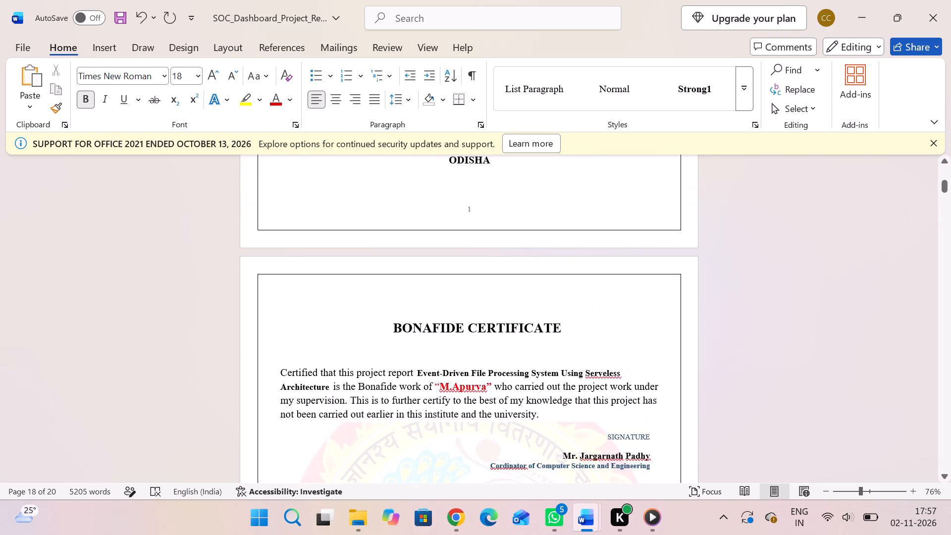
{"action": "scroll", "coordinate": [477, 439], "scroll_direction": "up", "scroll_amount": 1}
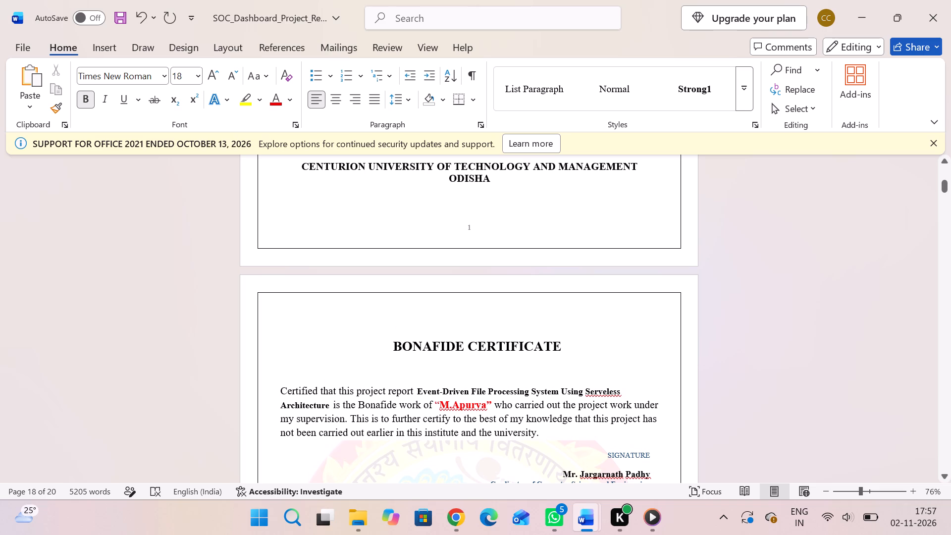
{"action": "scroll", "coordinate": [477, 439], "scroll_direction": "down", "scroll_amount": 5}
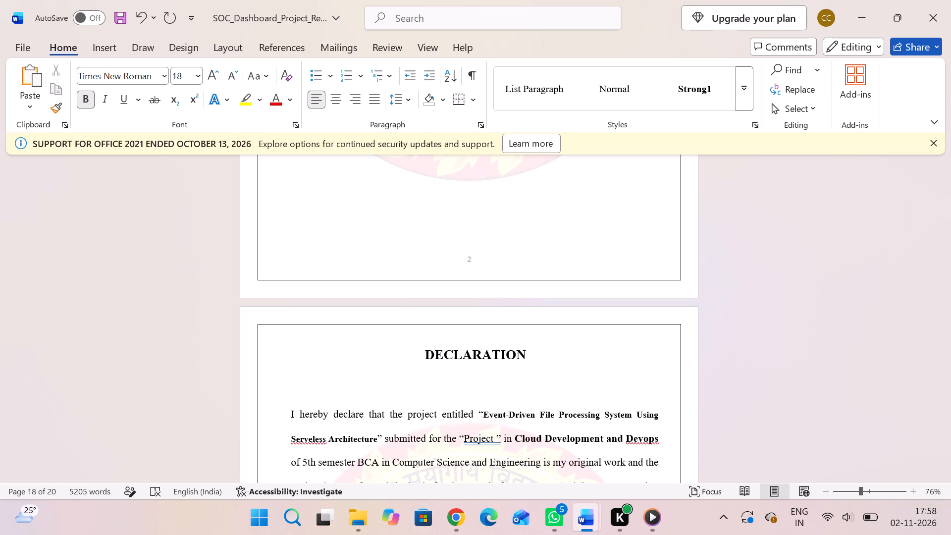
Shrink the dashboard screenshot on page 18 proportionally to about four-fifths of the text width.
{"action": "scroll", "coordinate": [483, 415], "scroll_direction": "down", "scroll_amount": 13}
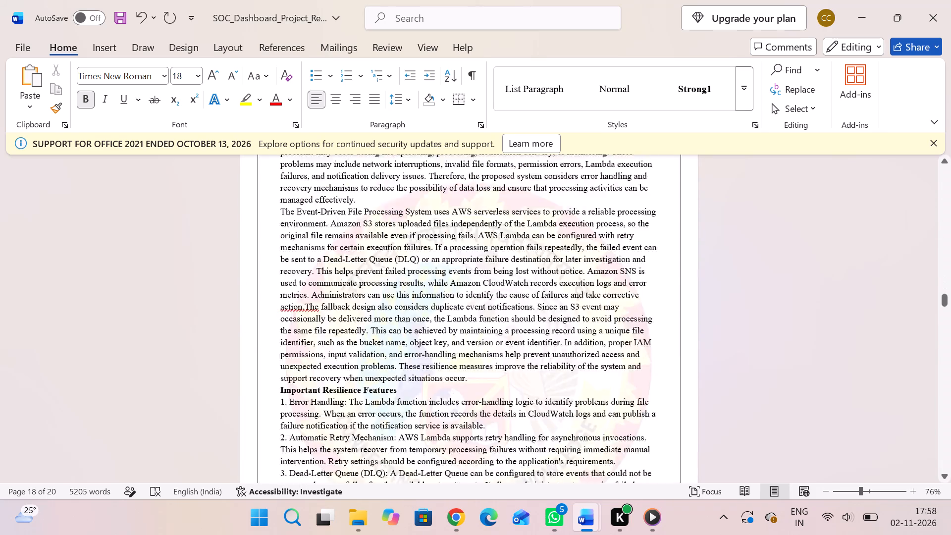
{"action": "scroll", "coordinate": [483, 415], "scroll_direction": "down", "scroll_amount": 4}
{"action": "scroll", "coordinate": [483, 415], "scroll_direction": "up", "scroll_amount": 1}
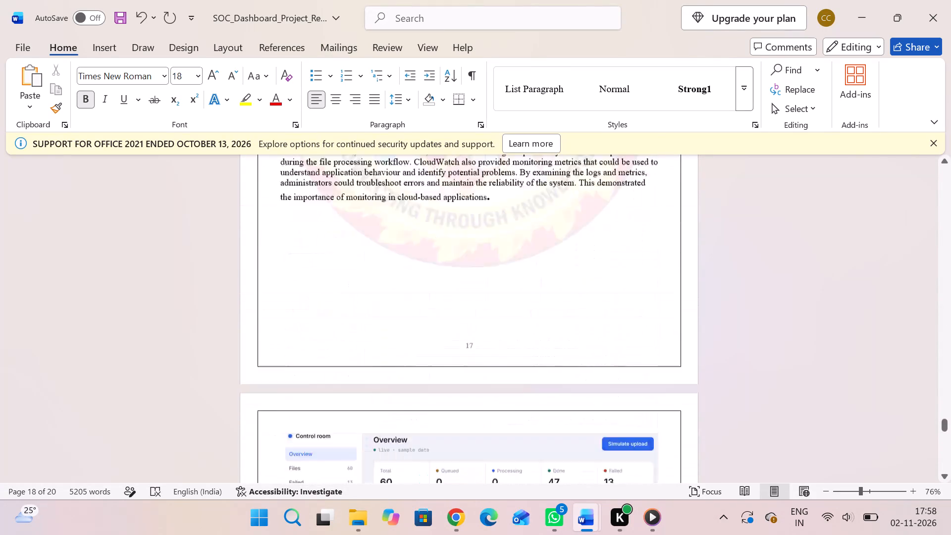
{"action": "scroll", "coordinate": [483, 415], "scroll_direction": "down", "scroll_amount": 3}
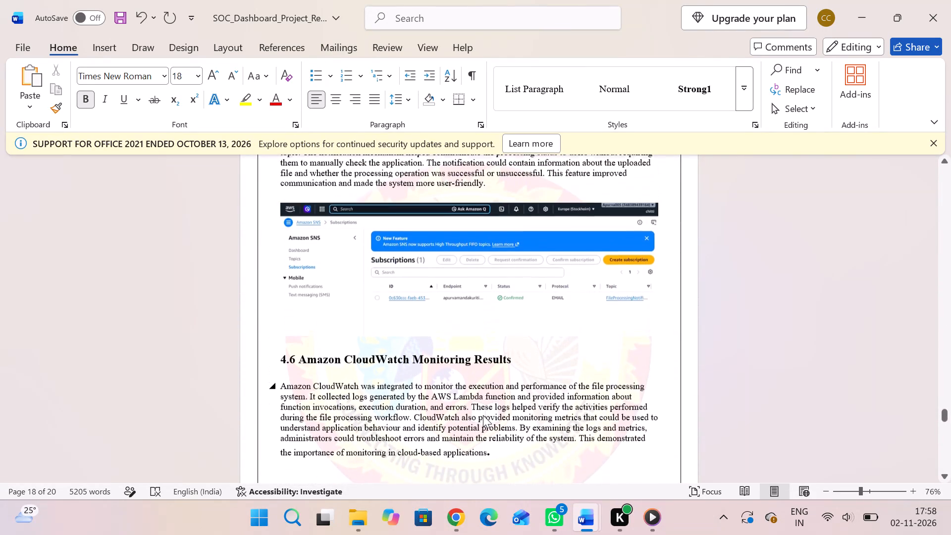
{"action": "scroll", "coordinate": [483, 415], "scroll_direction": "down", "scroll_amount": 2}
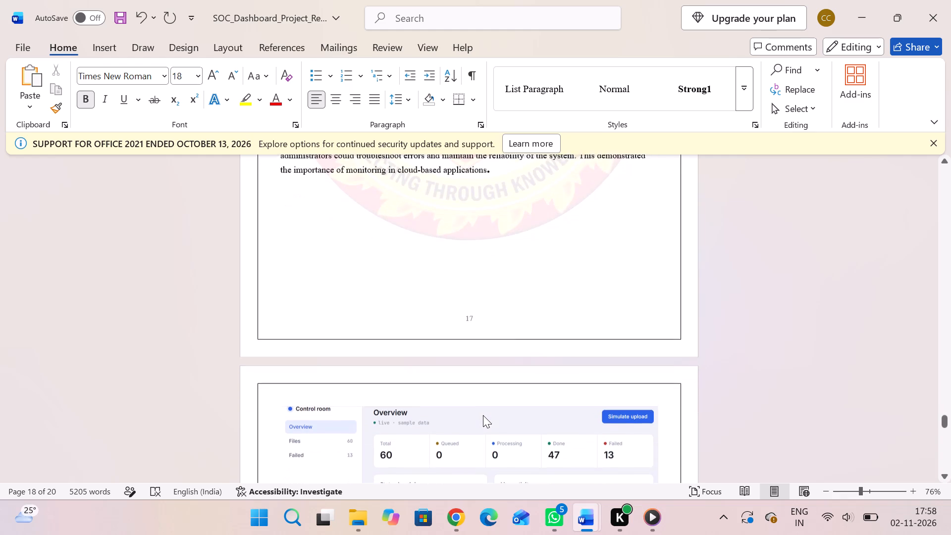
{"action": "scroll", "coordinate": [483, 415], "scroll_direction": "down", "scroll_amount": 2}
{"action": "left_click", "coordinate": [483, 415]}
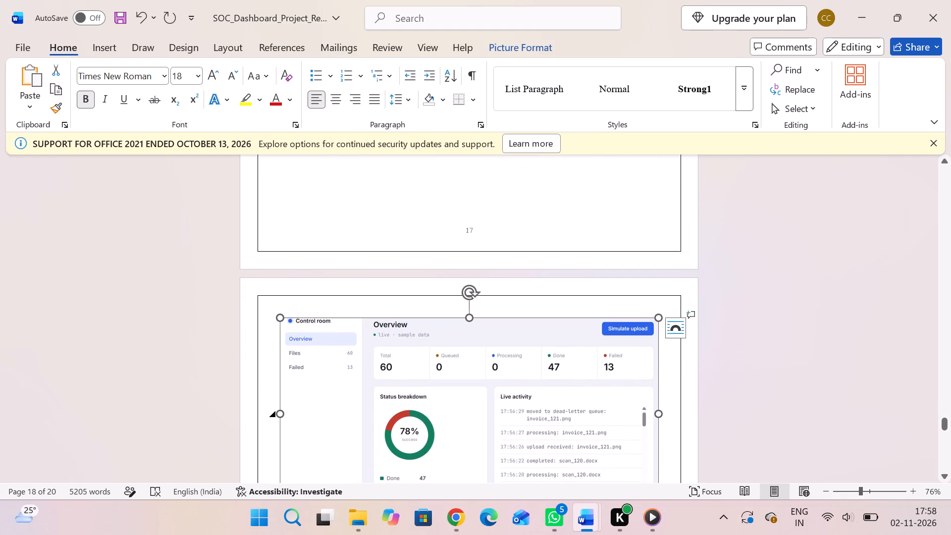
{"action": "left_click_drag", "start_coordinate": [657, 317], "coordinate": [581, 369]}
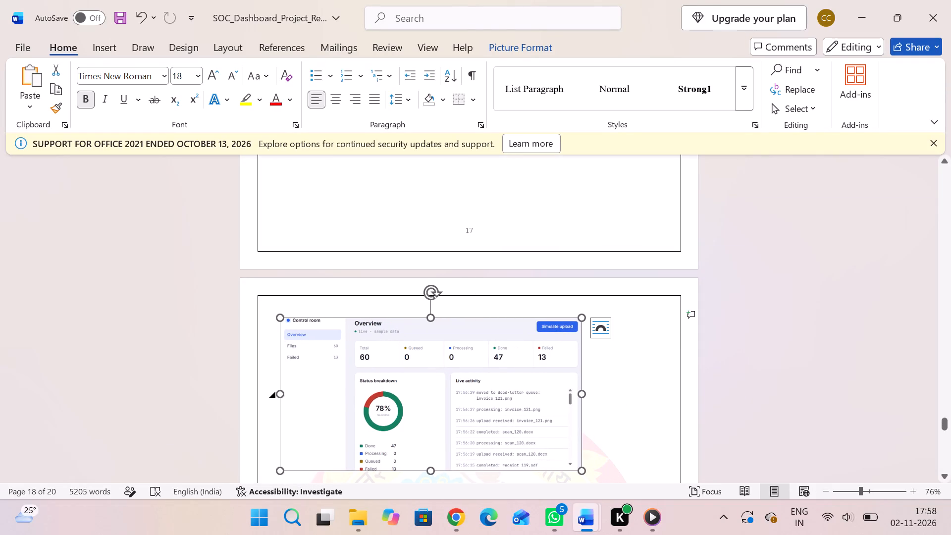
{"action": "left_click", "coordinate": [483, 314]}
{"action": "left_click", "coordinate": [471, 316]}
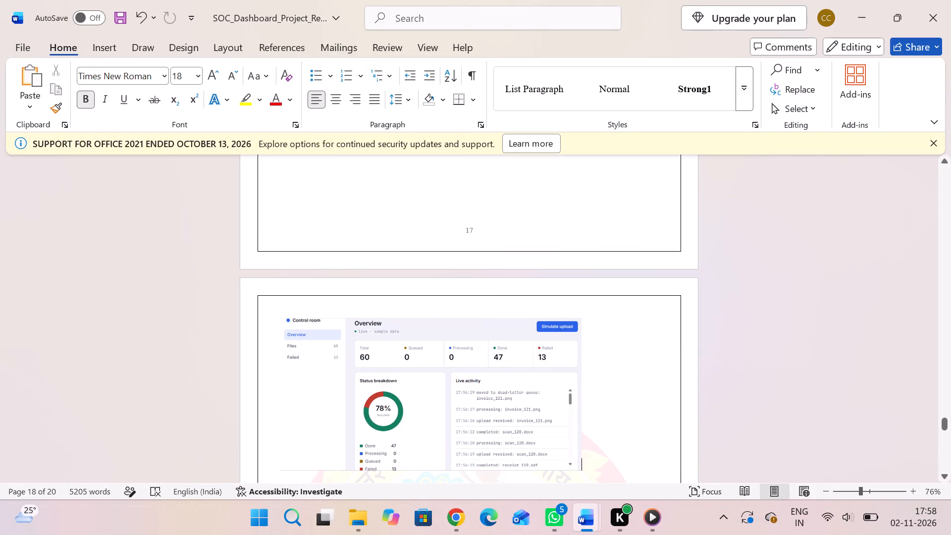
Copy the reduced dashboard screenshot and paste it on a new line directly after the 4.6 Amazon CloudWatch Monitoring Results paragraph.
{"action": "left_click", "coordinate": [465, 343]}
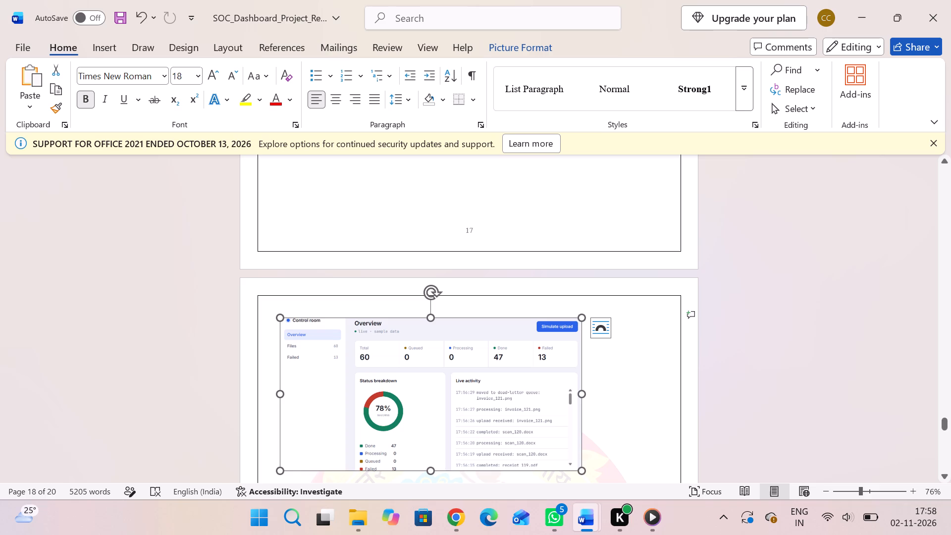
{"action": "left_click", "coordinate": [441, 318]}
{"action": "key", "text": "ctrl+c"}
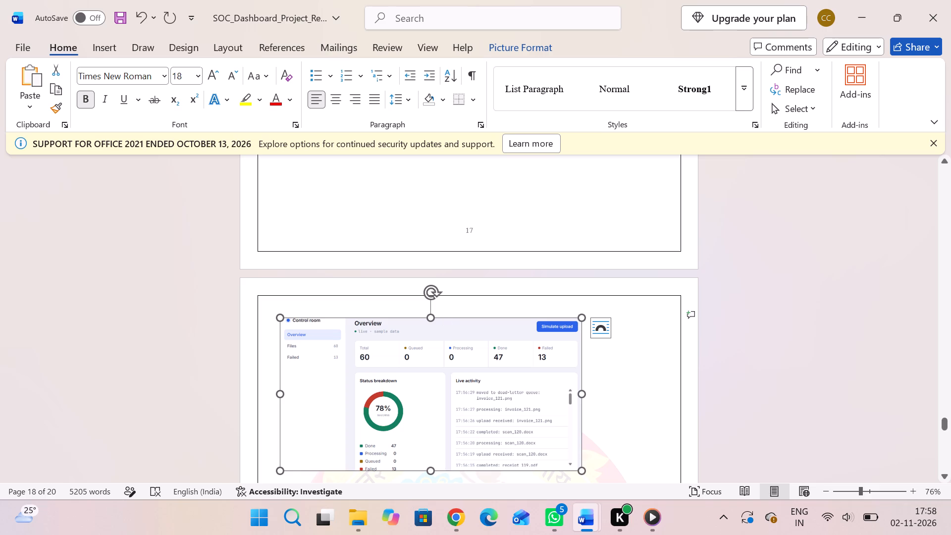
{"action": "left_click", "coordinate": [363, 199]}
{"action": "scroll", "coordinate": [363, 199], "scroll_direction": "up", "scroll_amount": 1}
{"action": "left_click", "coordinate": [345, 252]}
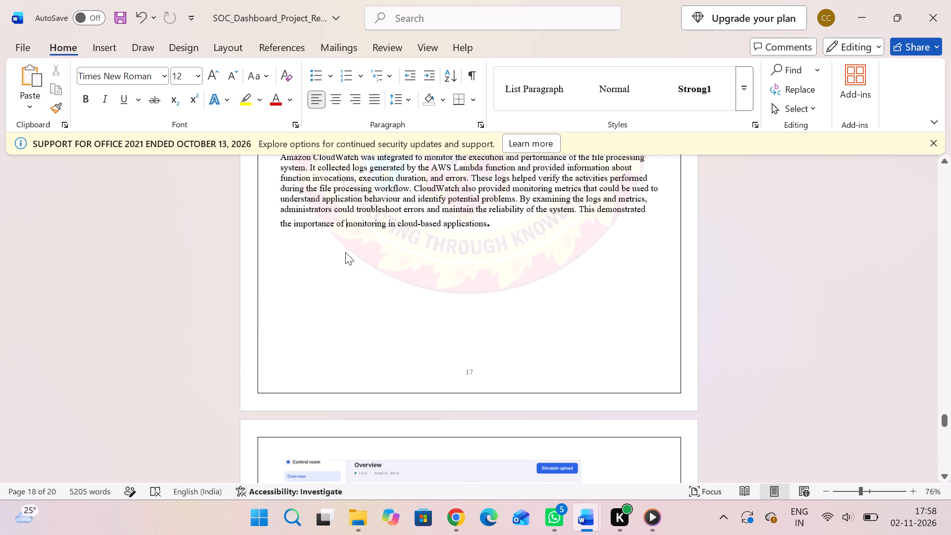
{"action": "left_click", "coordinate": [331, 250]}
{"action": "left_click", "coordinate": [318, 247]}
{"action": "left_click", "coordinate": [491, 227]}
{"action": "key", "text": "Return"}
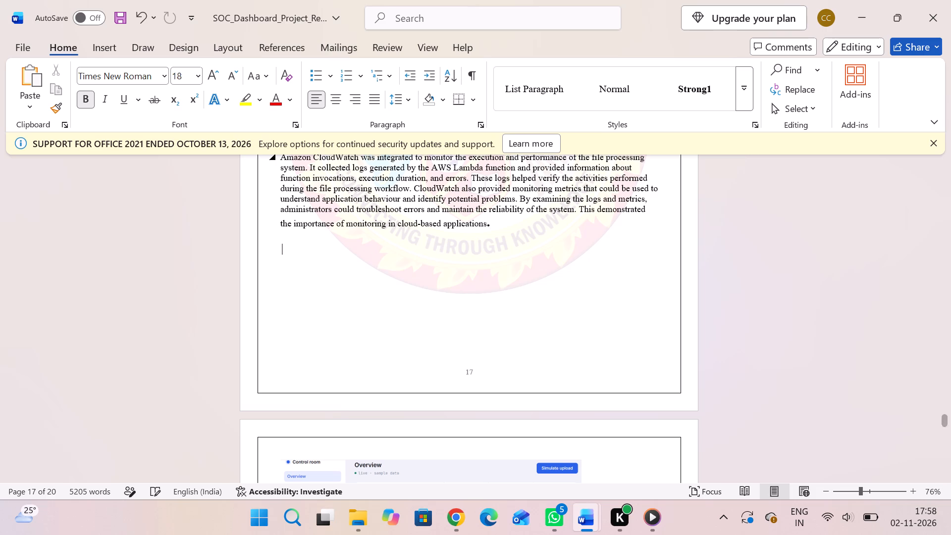
{"action": "key", "text": "ctrl+v"}
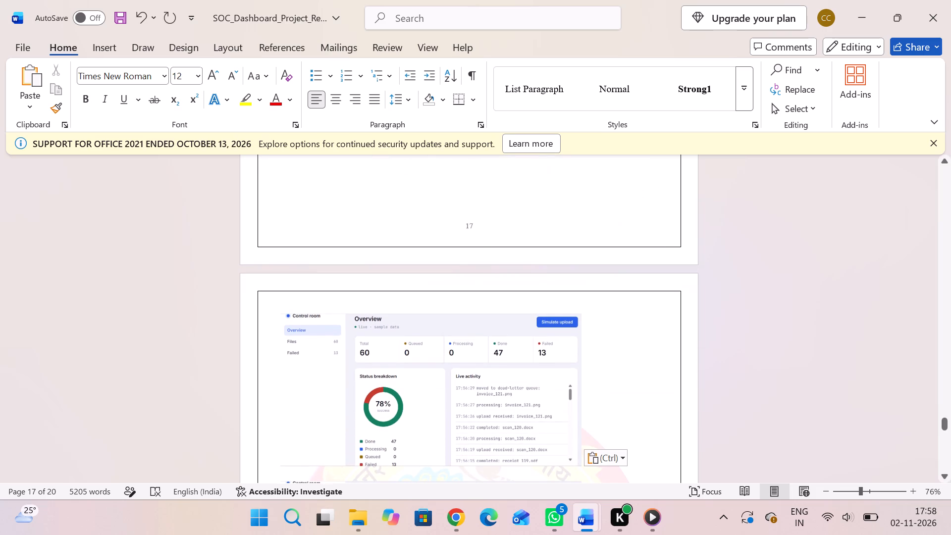
Enlarge the newly pasted dashboard screenshot proportionally to the full text width.
{"action": "left_click", "coordinate": [500, 344]}
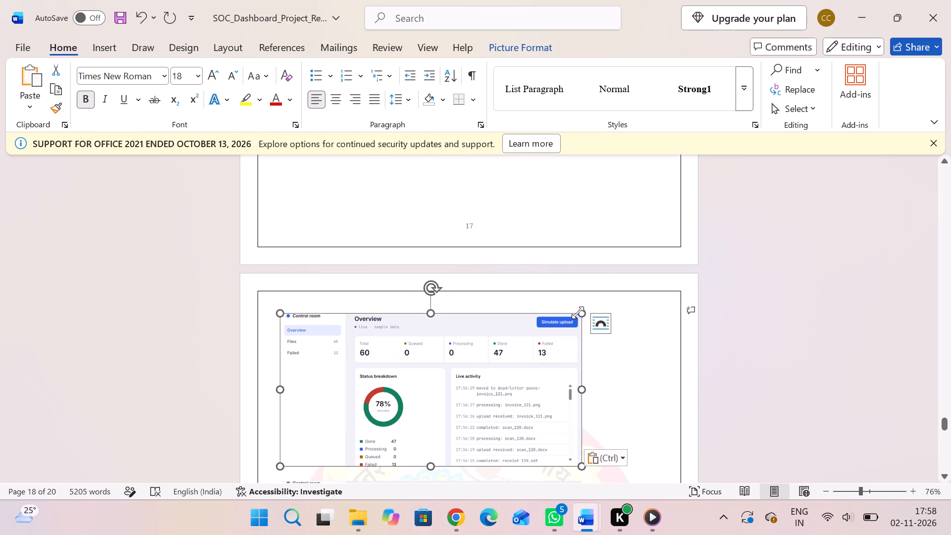
{"action": "left_click_drag", "start_coordinate": [578, 313], "coordinate": [658, 308]}
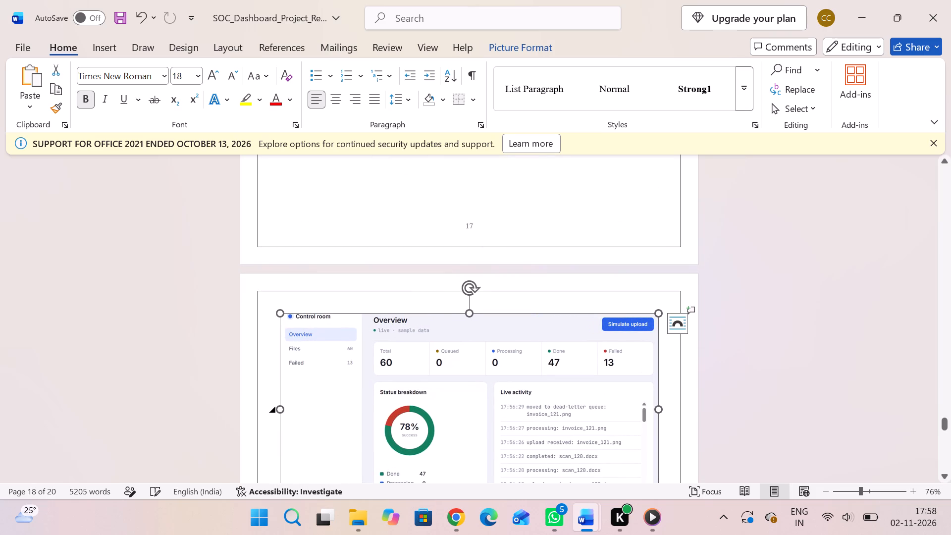
Delete the smaller duplicate dashboard screenshot below the full-width one.
{"action": "scroll", "coordinate": [426, 414], "scroll_direction": "down", "scroll_amount": 1}
{"action": "scroll", "coordinate": [697, 404], "scroll_direction": "down", "scroll_amount": 2}
{"action": "left_click", "coordinate": [553, 421]}
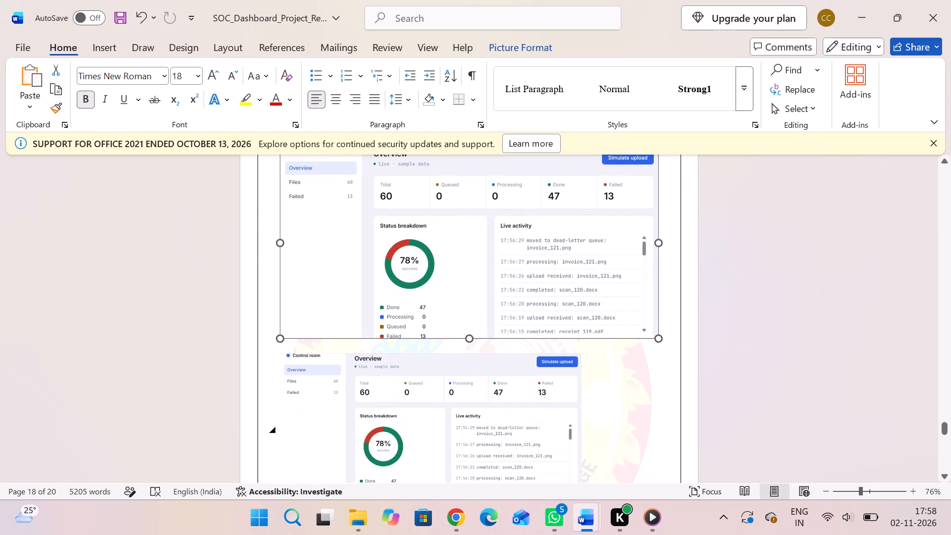
{"action": "left_click", "coordinate": [553, 421]}
{"action": "key", "text": "BackSpace"}
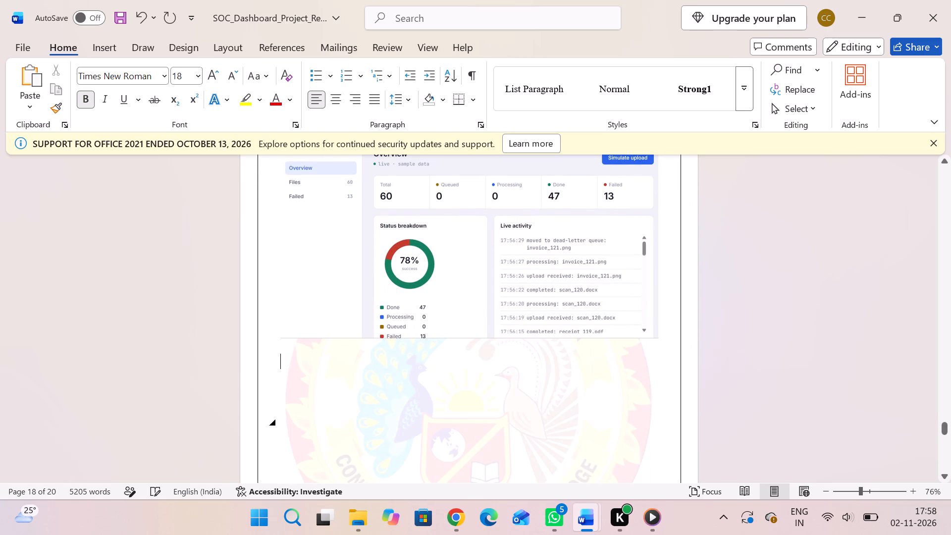
Review the section 4.6 text, the dashboard screenshot below it and the start of Chapter 5 for layout and free space.
{"action": "scroll", "coordinate": [526, 377], "scroll_direction": "up", "scroll_amount": 3}
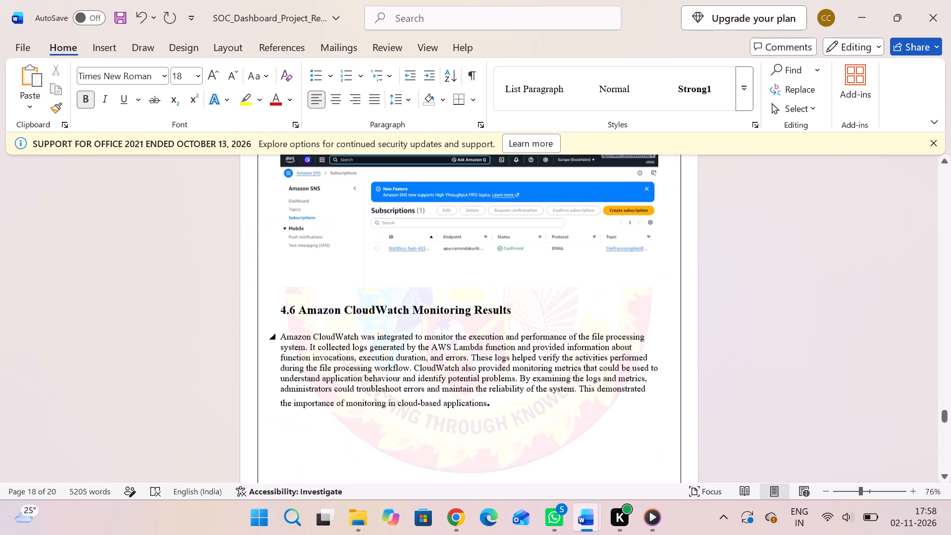
{"action": "scroll", "coordinate": [526, 377], "scroll_direction": "up", "scroll_amount": 1}
{"action": "scroll", "coordinate": [435, 322], "scroll_direction": "up", "scroll_amount": 1}
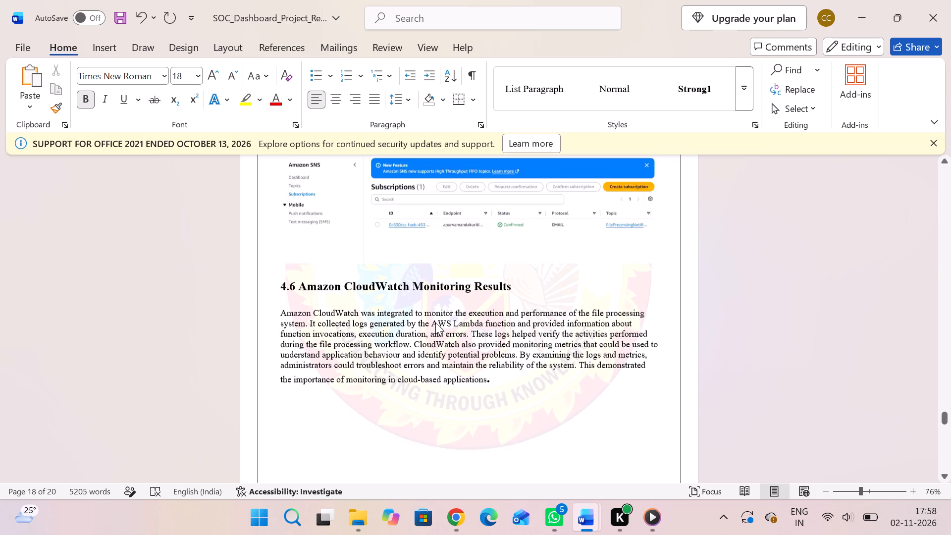
{"action": "scroll", "coordinate": [435, 322], "scroll_direction": "up", "scroll_amount": 1}
{"action": "scroll", "coordinate": [435, 322], "scroll_direction": "down", "scroll_amount": 6}
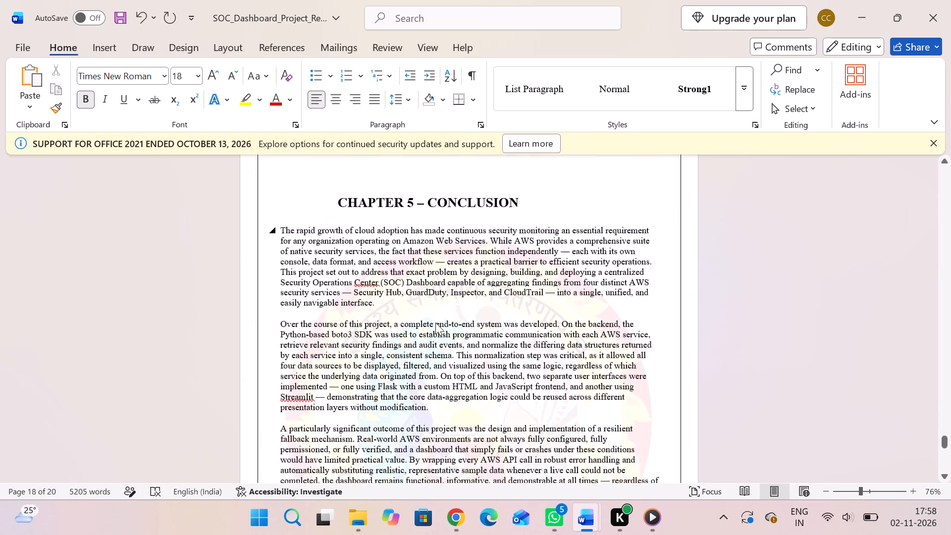
{"action": "scroll", "coordinate": [435, 322], "scroll_direction": "up", "scroll_amount": 1}
{"action": "scroll", "coordinate": [435, 322], "scroll_direction": "down", "scroll_amount": 4}
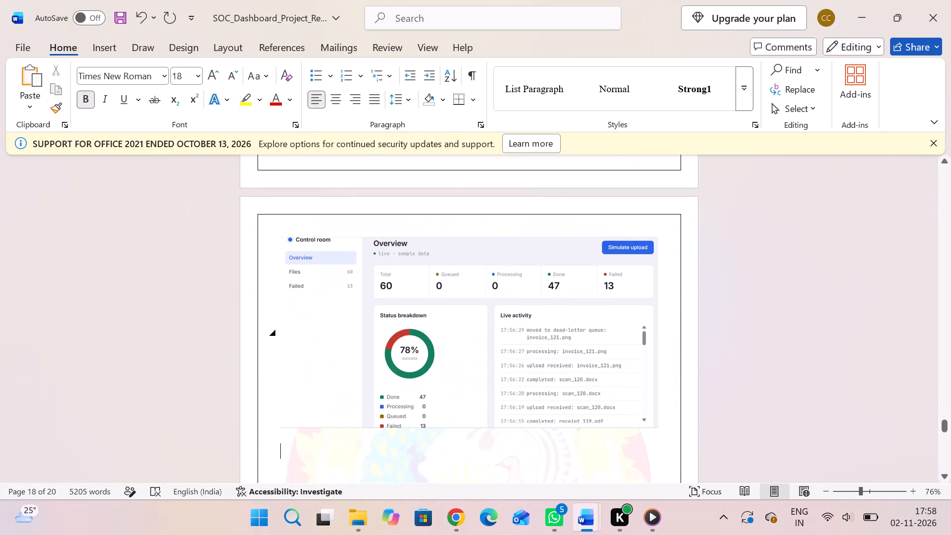
{"action": "scroll", "coordinate": [435, 322], "scroll_direction": "up", "scroll_amount": 1}
{"action": "scroll", "coordinate": [435, 322], "scroll_direction": "down", "scroll_amount": 2}
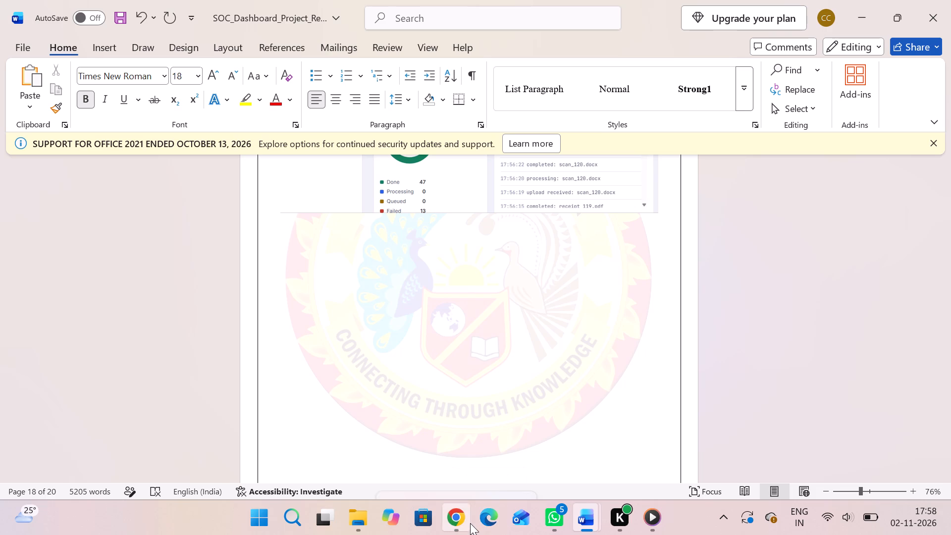
Switch to Chrome and open the Files list of the Pipeline control room dashboard.
{"action": "left_click", "coordinate": [449, 473]}
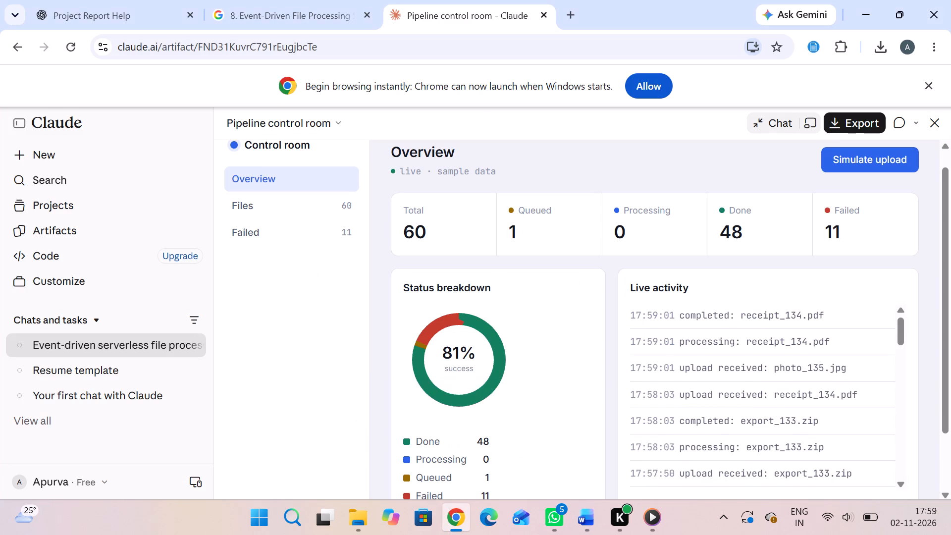
{"action": "scroll", "coordinate": [556, 360], "scroll_direction": "down", "scroll_amount": 2}
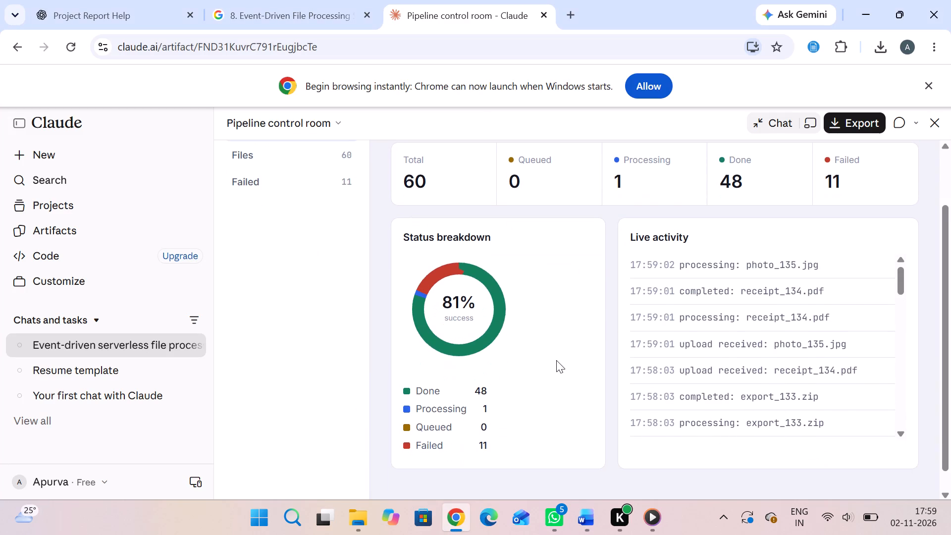
{"action": "scroll", "coordinate": [556, 360], "scroll_direction": "down", "scroll_amount": 2}
{"action": "scroll", "coordinate": [451, 333], "scroll_direction": "up", "scroll_amount": 1}
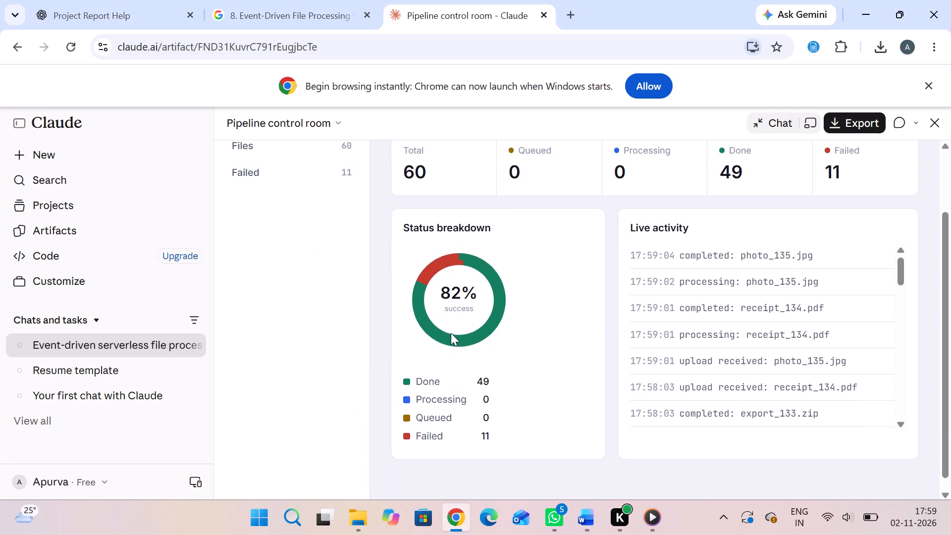
{"action": "scroll", "coordinate": [451, 333], "scroll_direction": "up", "scroll_amount": 1}
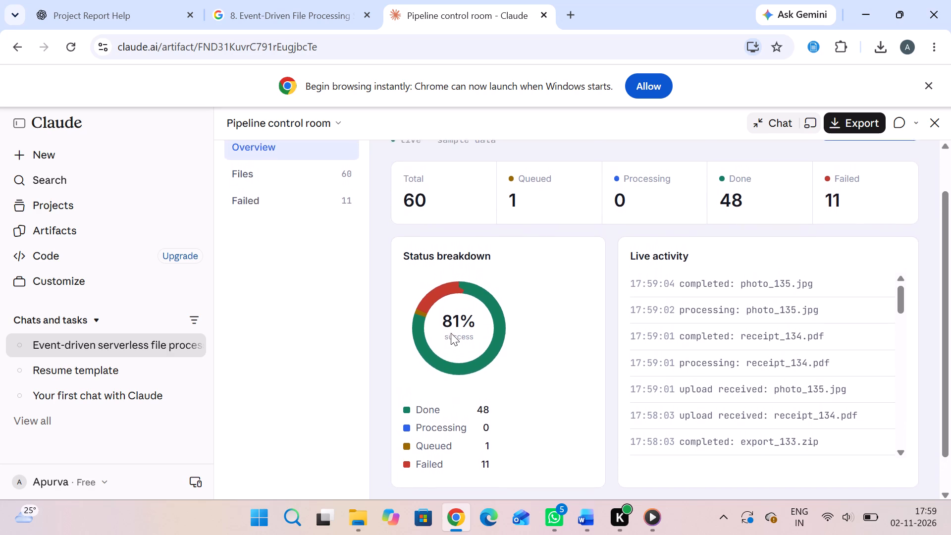
{"action": "scroll", "coordinate": [451, 333], "scroll_direction": "up", "scroll_amount": 1}
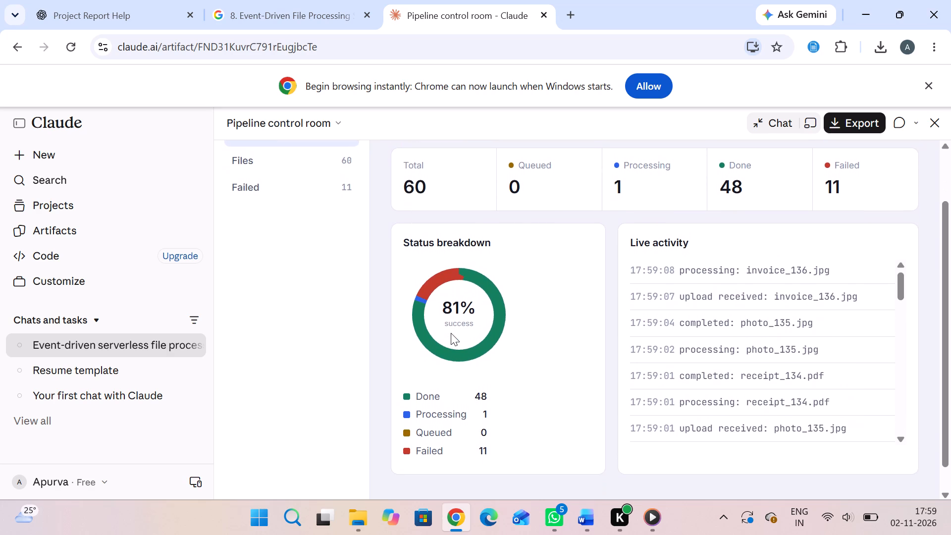
{"action": "scroll", "coordinate": [451, 333], "scroll_direction": "up", "scroll_amount": 1}
{"action": "left_click", "coordinate": [249, 228]}
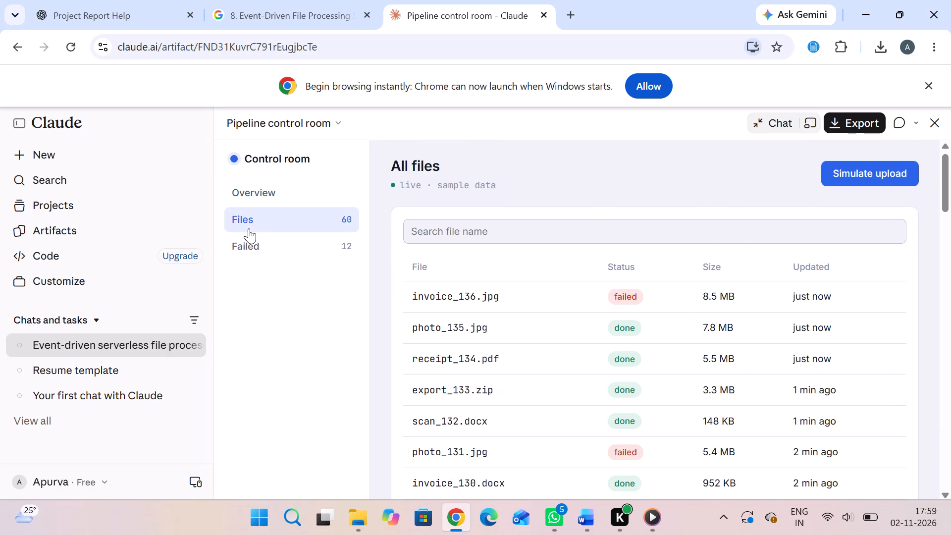
Capture a screen snip of the file table at full width, from its column headers down to the contract_127.png row.
{"action": "scroll", "coordinate": [324, 265], "scroll_direction": "down", "scroll_amount": 1}
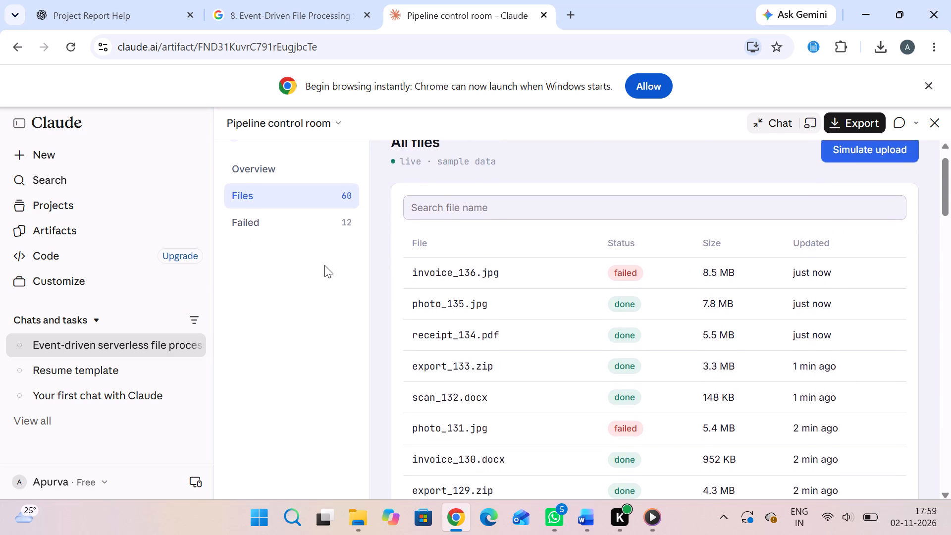
{"action": "scroll", "coordinate": [324, 265], "scroll_direction": "down", "scroll_amount": 1}
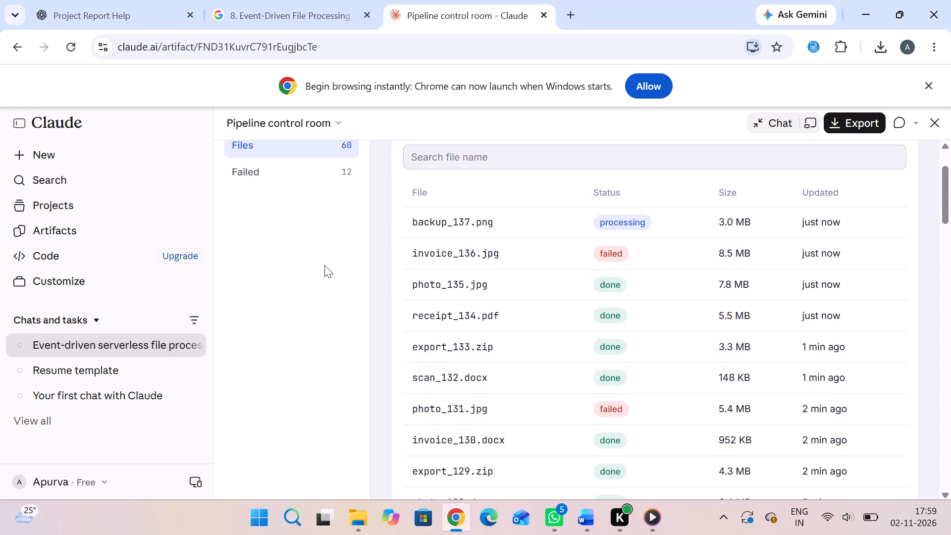
{"action": "scroll", "coordinate": [324, 265], "scroll_direction": "down", "scroll_amount": 1}
{"action": "scroll", "coordinate": [324, 265], "scroll_direction": "up", "scroll_amount": 1}
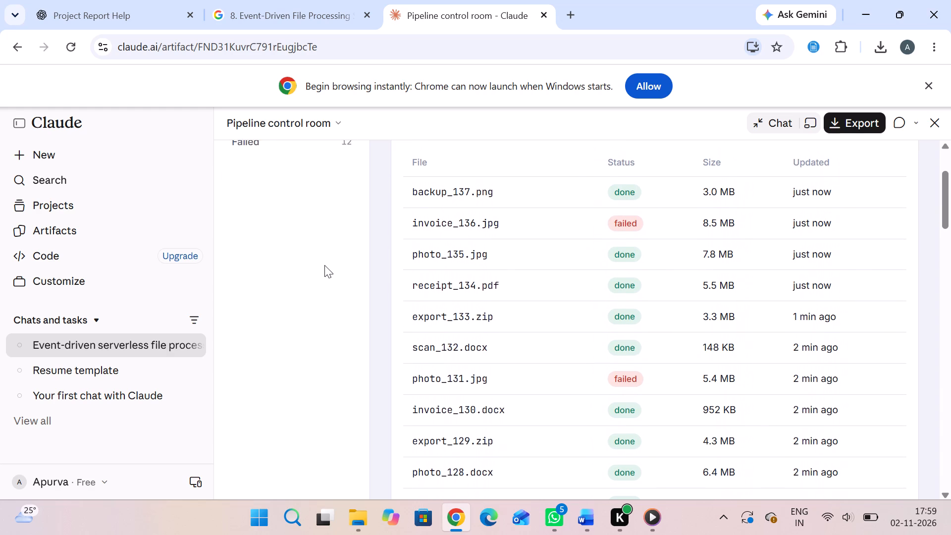
{"action": "scroll", "coordinate": [324, 265], "scroll_direction": "up", "scroll_amount": 1}
{"action": "key", "text": "shift+super+s"}
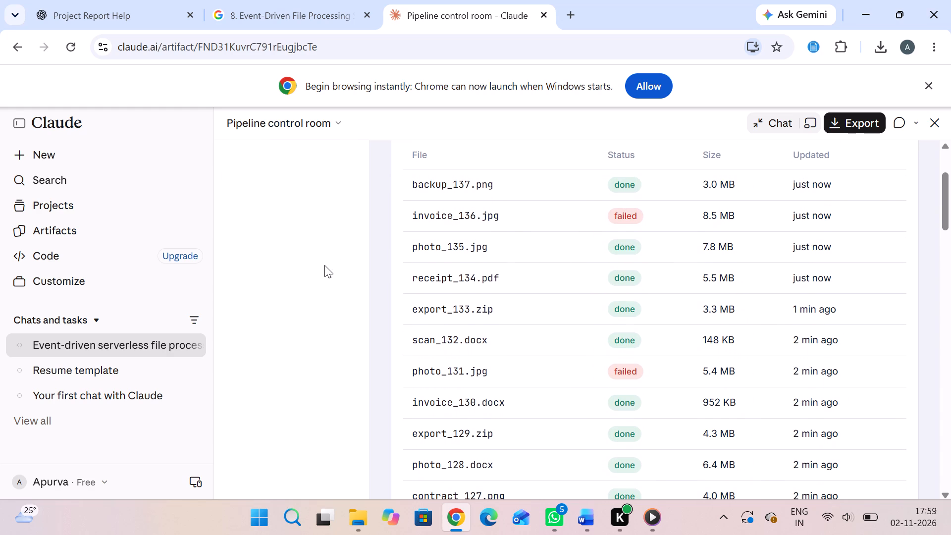
{"action": "left_click_drag", "start_coordinate": [399, 143], "coordinate": [723, 514]}
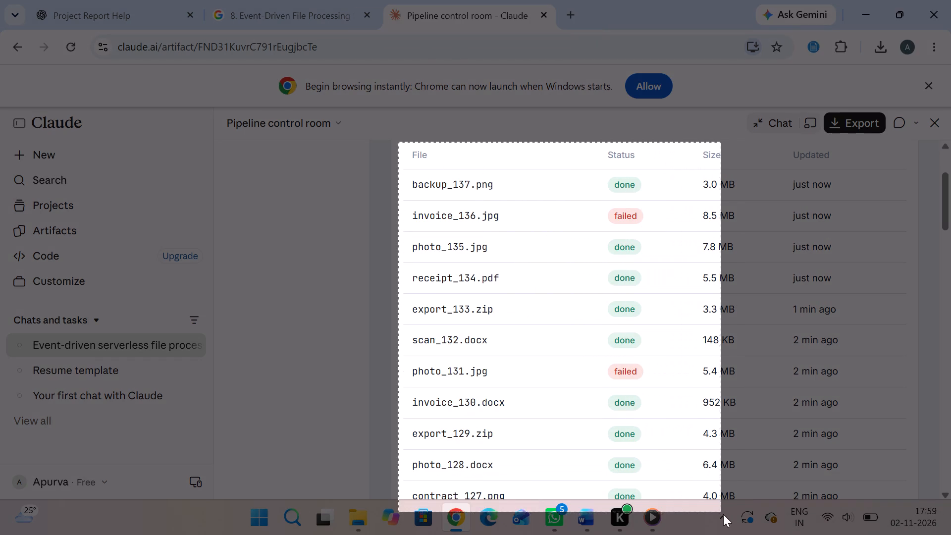
{"action": "left_click_drag", "start_coordinate": [723, 514], "coordinate": [911, 500]}
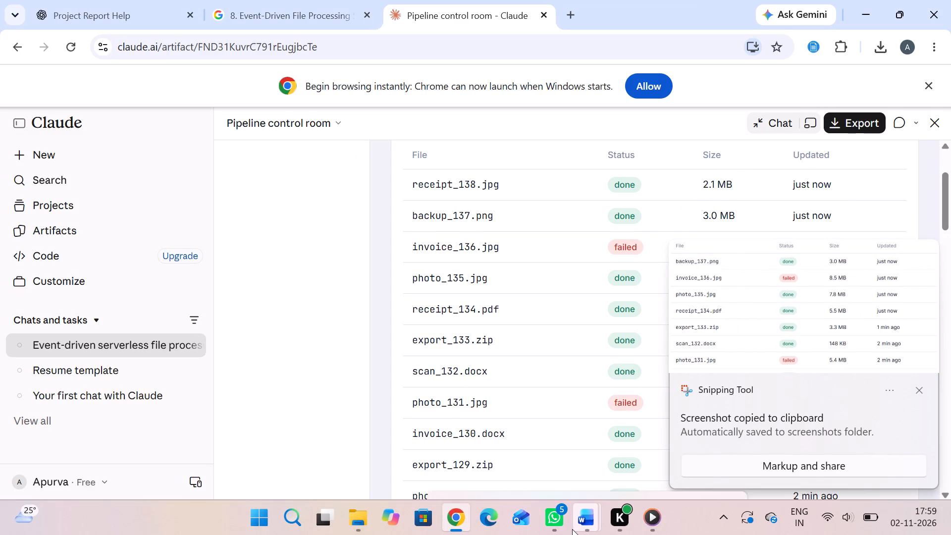
Switch back to Word and paste the file table screenshot below the dashboard screenshot on page 18.
{"action": "left_click", "coordinate": [502, 436]}
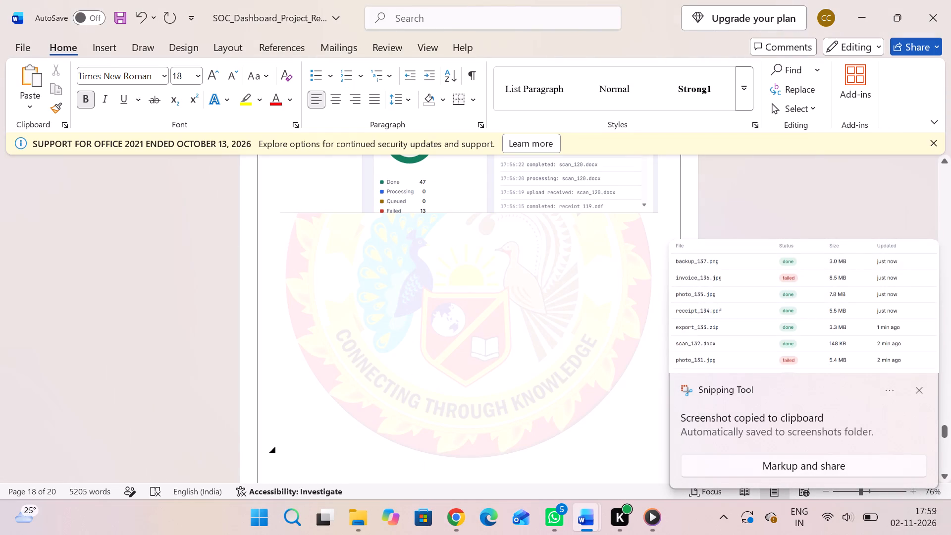
{"action": "key", "text": "ctrl+v"}
Shrink the file table screenshot to about nine-tenths size, then widen it to roughly match the dashboard screenshot's width.
{"action": "left_click", "coordinate": [375, 276]}
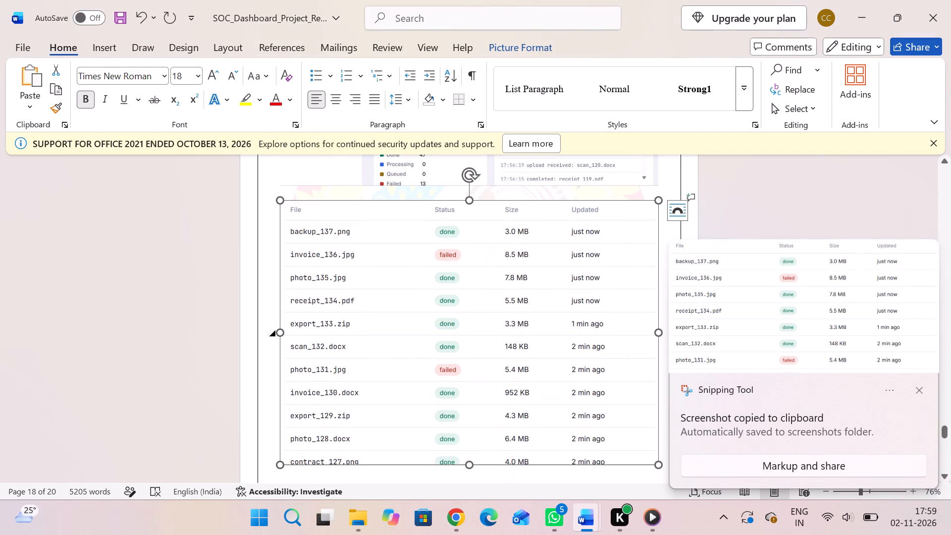
{"action": "left_click_drag", "start_coordinate": [279, 198], "coordinate": [317, 229]}
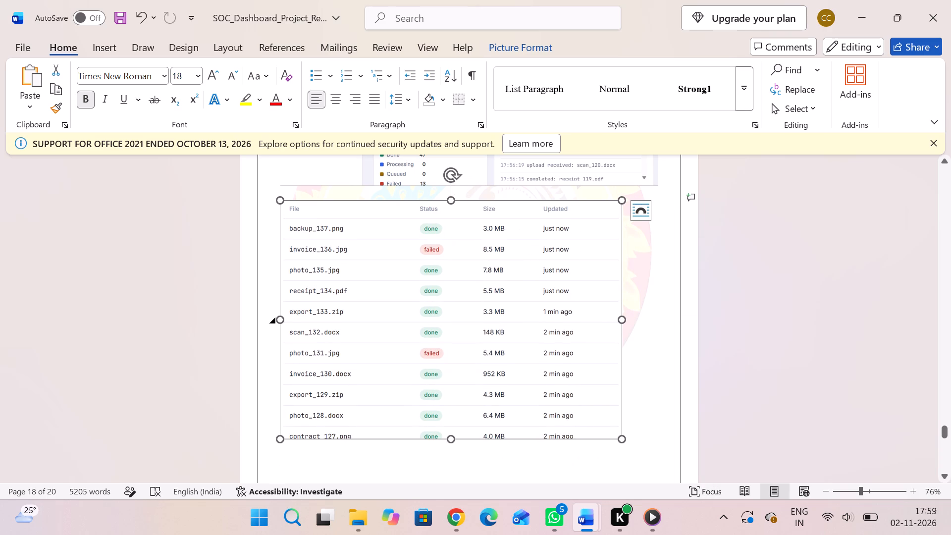
{"action": "left_click_drag", "start_coordinate": [625, 321], "coordinate": [681, 321]}
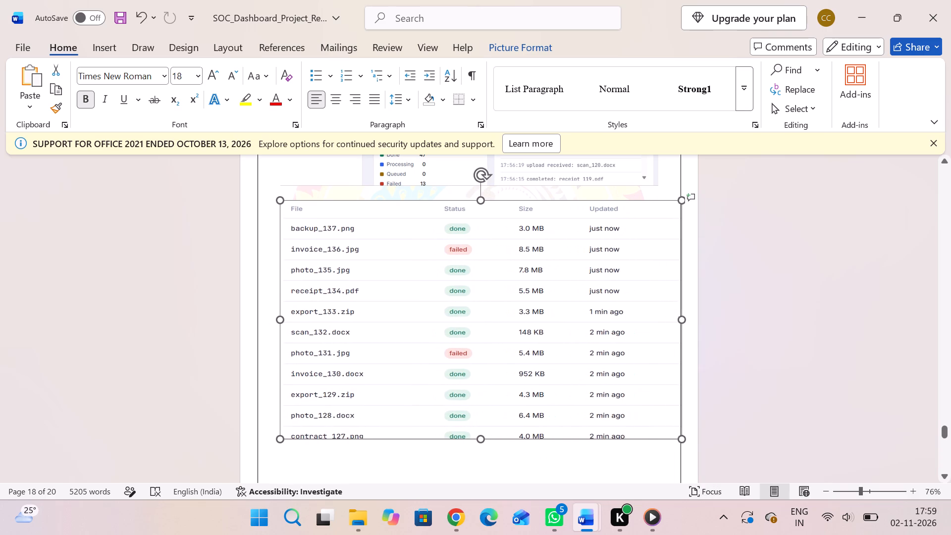
{"action": "left_click_drag", "start_coordinate": [681, 321], "coordinate": [663, 322]}
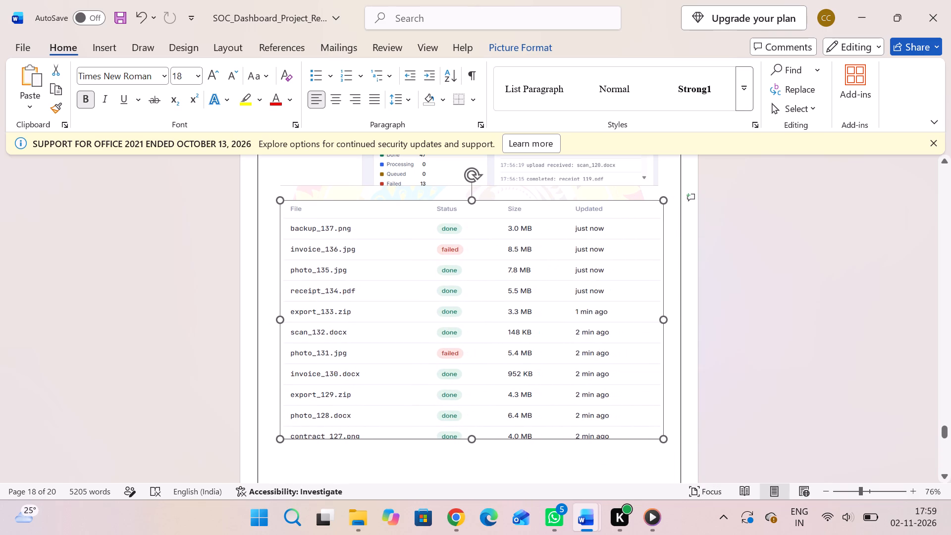
{"action": "left_click_drag", "start_coordinate": [663, 322], "coordinate": [664, 322]}
{"action": "left_click", "coordinate": [770, 328]}
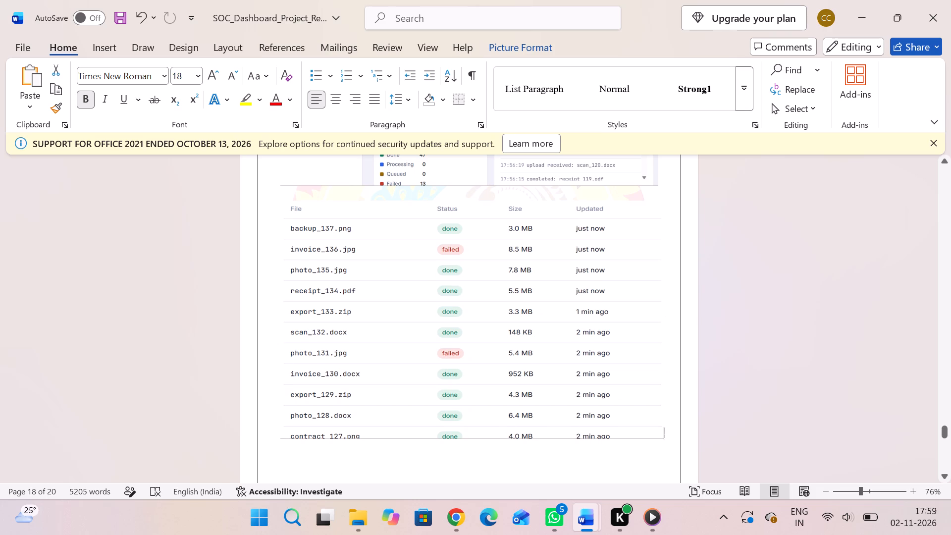
Insert blank lines before the CHAPTER 5 – CONCLUSION heading so that it starts at the top of page 20.
{"action": "scroll", "coordinate": [624, 329], "scroll_direction": "down", "scroll_amount": 1}
{"action": "scroll", "coordinate": [624, 329], "scroll_direction": "up", "scroll_amount": 3}
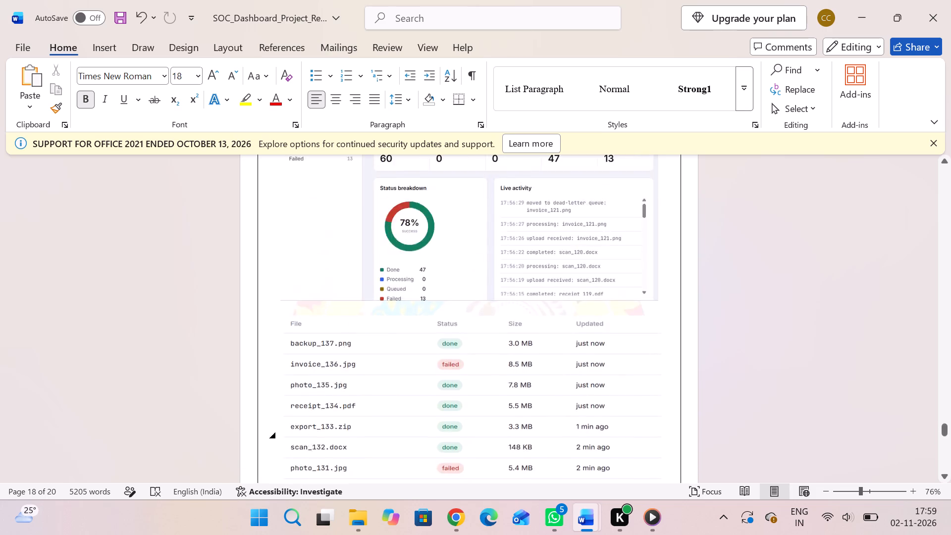
{"action": "scroll", "coordinate": [624, 329], "scroll_direction": "down", "scroll_amount": 2}
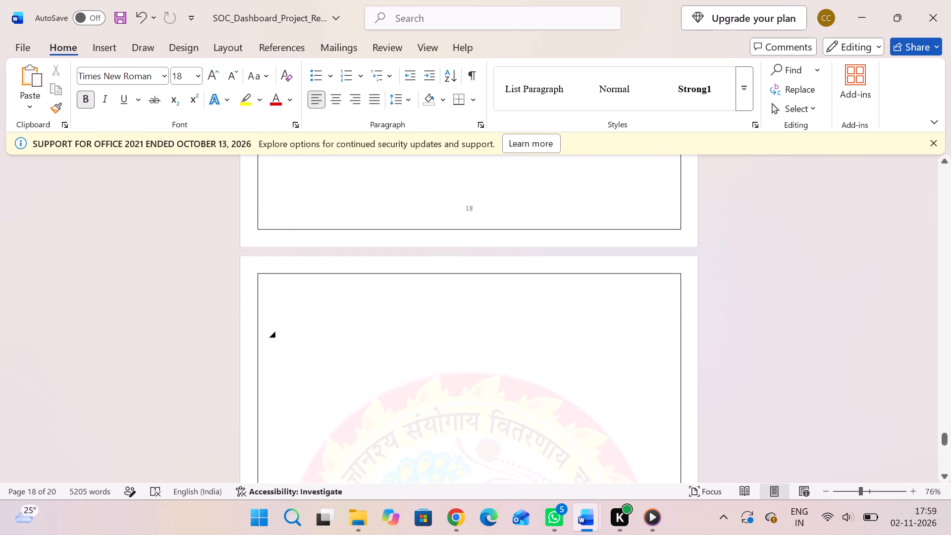
{"action": "scroll", "coordinate": [387, 301], "scroll_direction": "down", "scroll_amount": 2}
{"action": "left_click", "coordinate": [334, 315]}
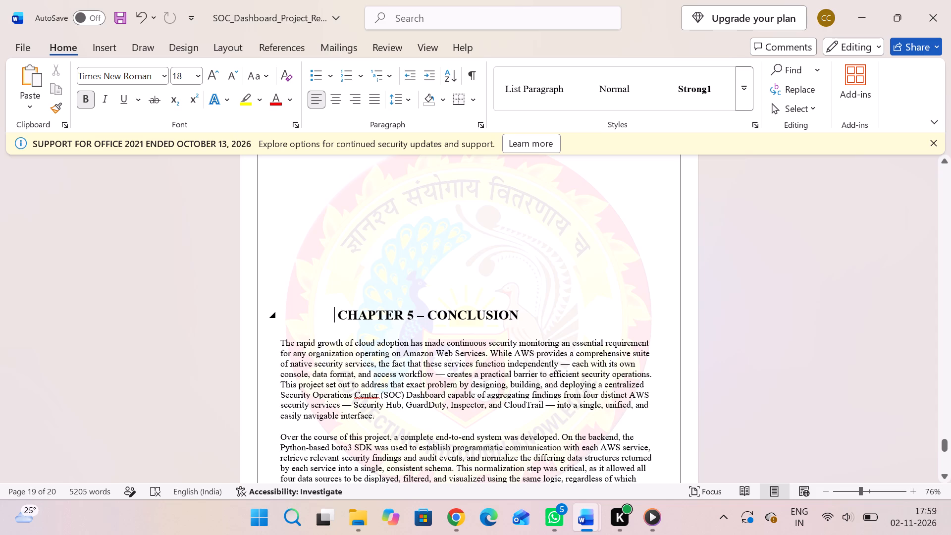
{"action": "key", "text": "Return"}
{"action": "key", "text": "Return"}
{"action": "key", "text": "Return"}
{"action": "key", "text": "Return"}
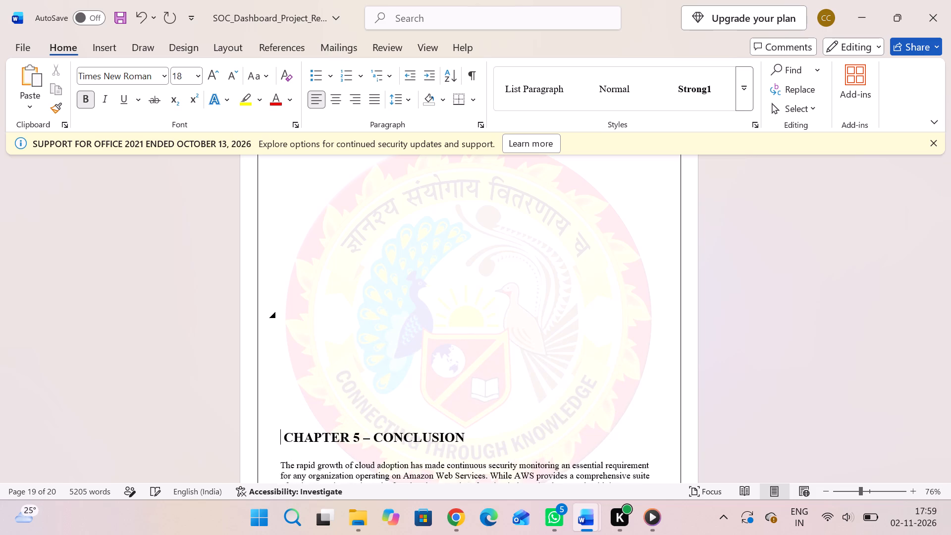
{"action": "key", "text": "Return"}
{"action": "scroll", "coordinate": [334, 315], "scroll_direction": "down", "scroll_amount": 2}
{"action": "key", "text": "Return"}
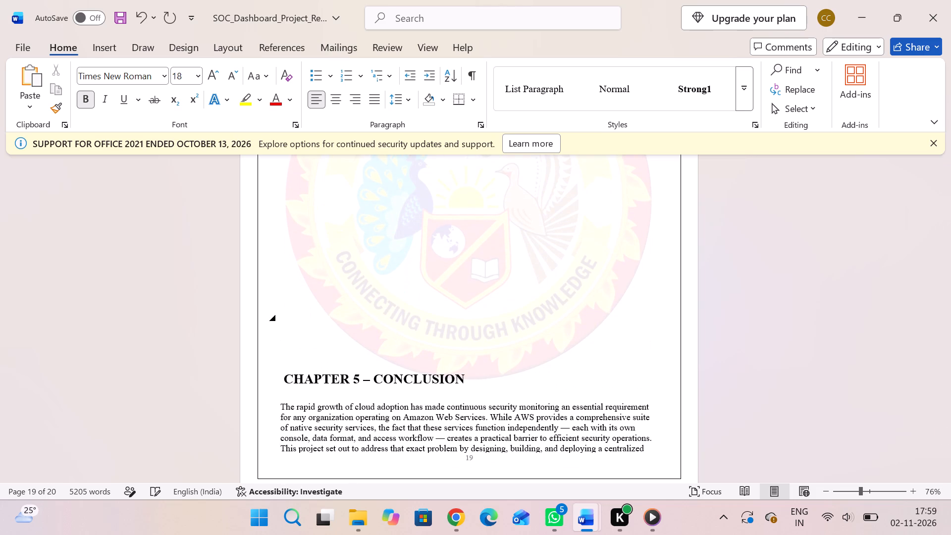
{"action": "key", "text": "Return"}
{"action": "key", "text": "Return"}
{"action": "key", "text": "Return"}
{"action": "scroll", "coordinate": [334, 315], "scroll_direction": "down", "scroll_amount": 1}
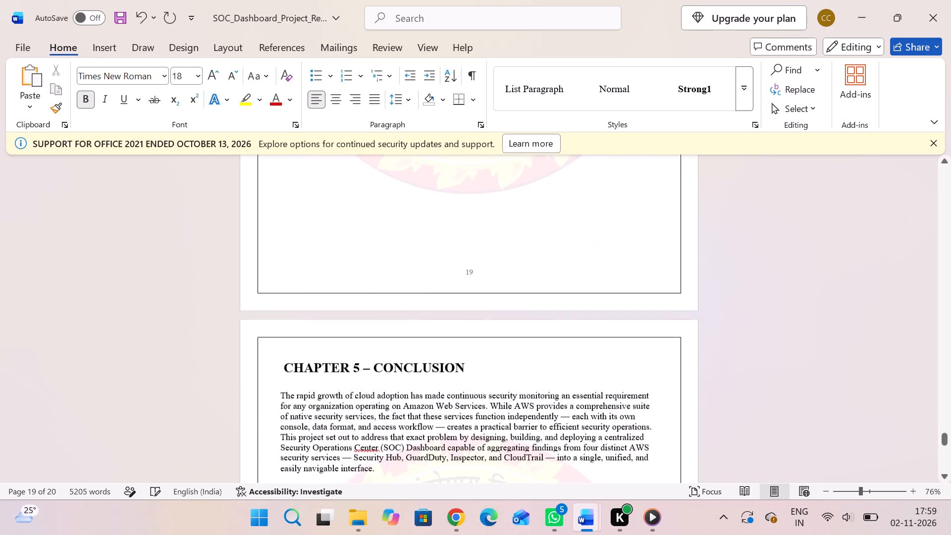
{"action": "scroll", "coordinate": [334, 315], "scroll_direction": "down", "scroll_amount": 1}
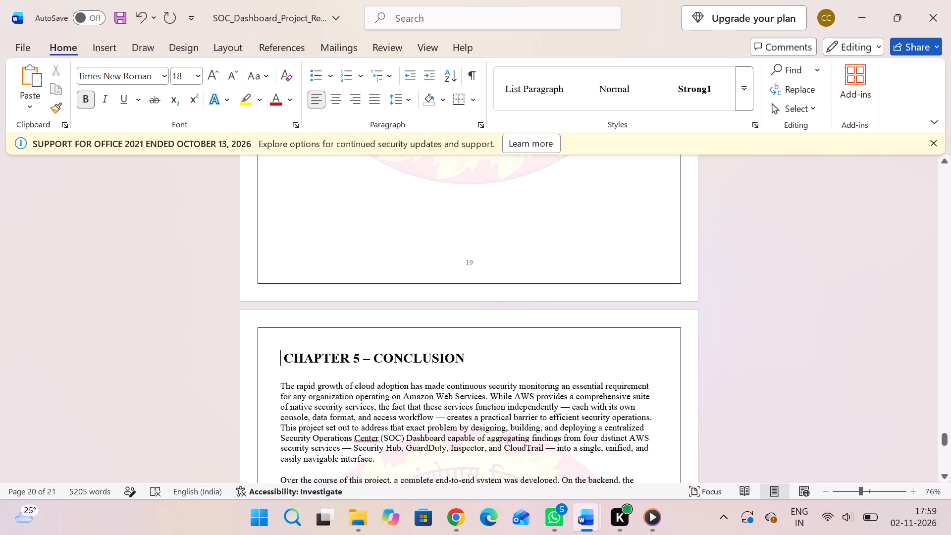
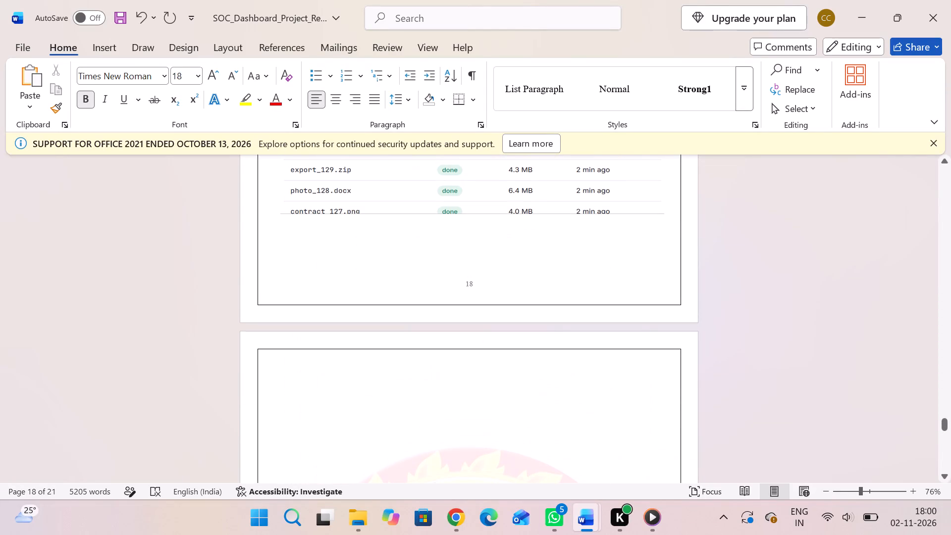
Look back through the Chapter 4 pages to check the section text and screenshots, ending at blank page 19.
{"action": "scroll", "coordinate": [334, 315], "scroll_direction": "up", "scroll_amount": 4}
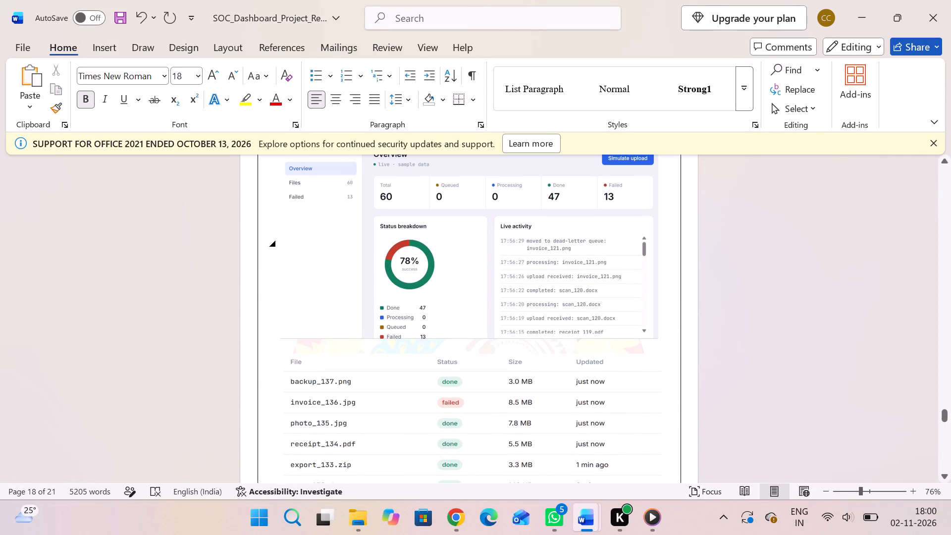
{"action": "scroll", "coordinate": [745, 306], "scroll_direction": "up", "scroll_amount": 6}
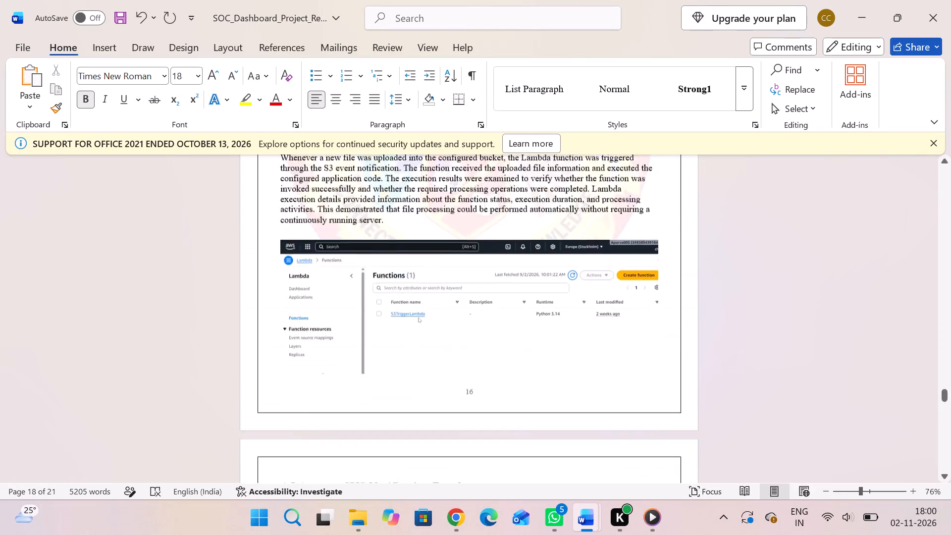
{"action": "scroll", "coordinate": [745, 306], "scroll_direction": "up", "scroll_amount": 3}
{"action": "scroll", "coordinate": [745, 306], "scroll_direction": "down", "scroll_amount": 4}
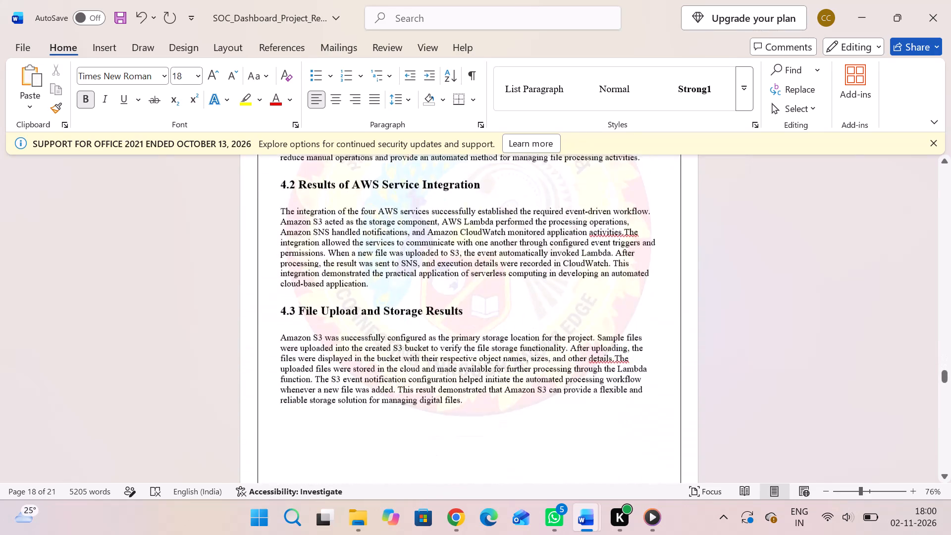
{"action": "scroll", "coordinate": [745, 306], "scroll_direction": "down", "scroll_amount": 5}
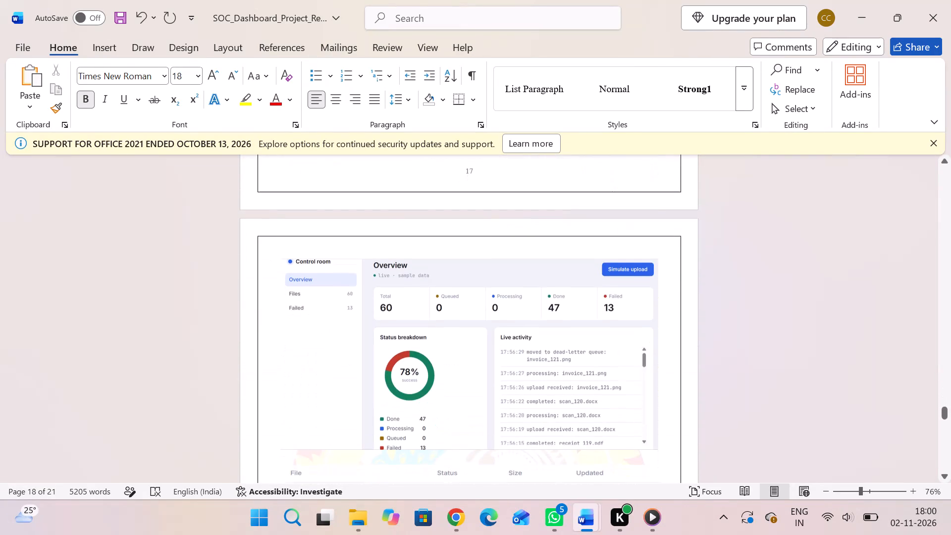
{"action": "scroll", "coordinate": [745, 306], "scroll_direction": "down", "scroll_amount": 5}
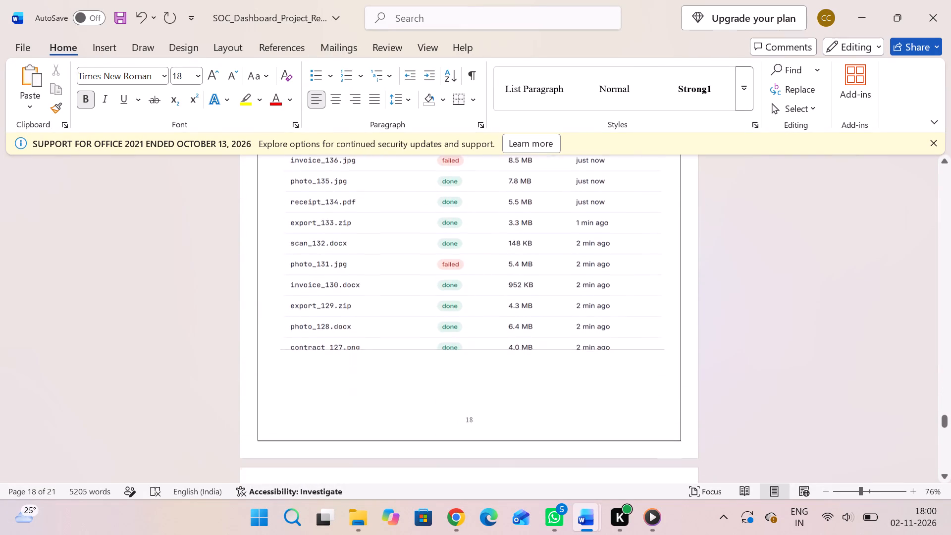
{"action": "scroll", "coordinate": [745, 306], "scroll_direction": "down", "scroll_amount": 3}
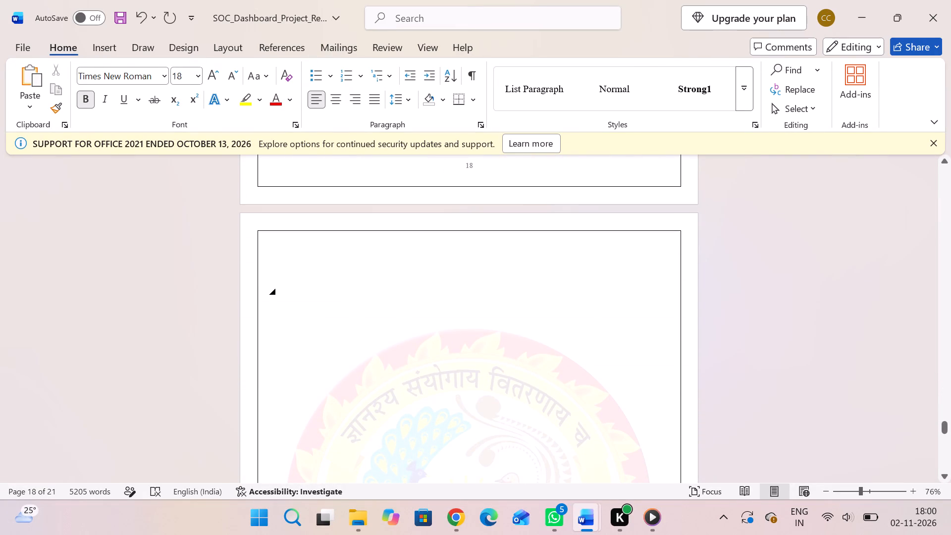
{"action": "left_click", "coordinate": [274, 271]}
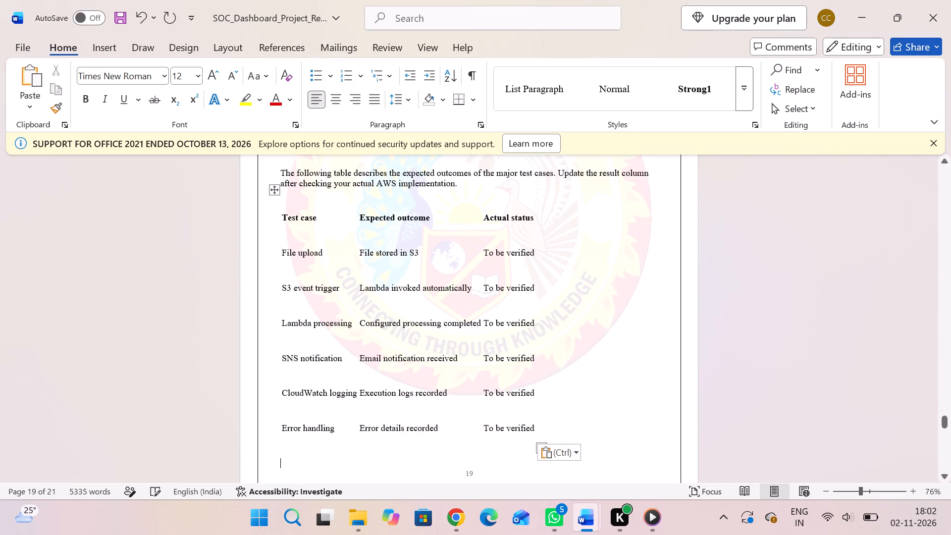
Join the paragraph starting "The following table describes" to the paragraph above it in section 4.8.
{"action": "scroll", "coordinate": [300, 264], "scroll_direction": "up", "scroll_amount": 1}
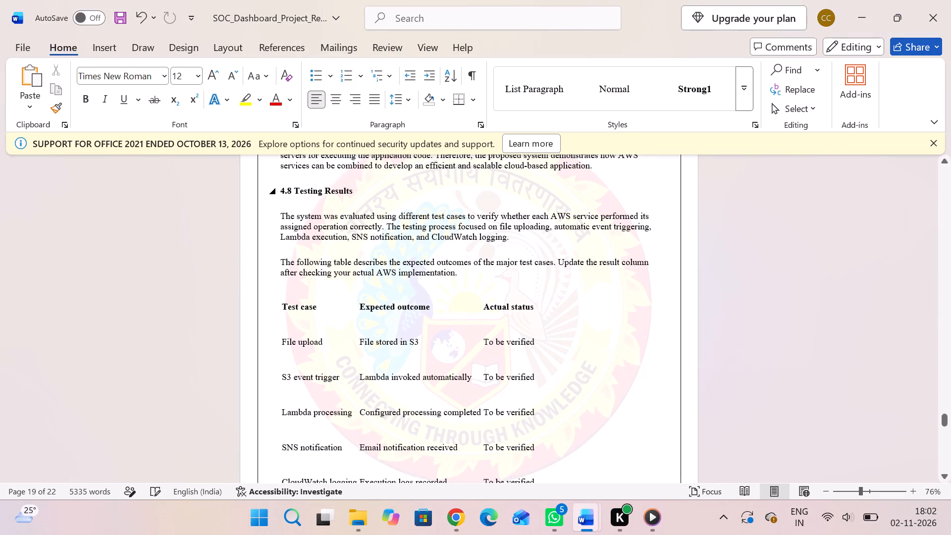
{"action": "left_click", "coordinate": [283, 263]}
{"action": "key", "text": "BackSpace"}
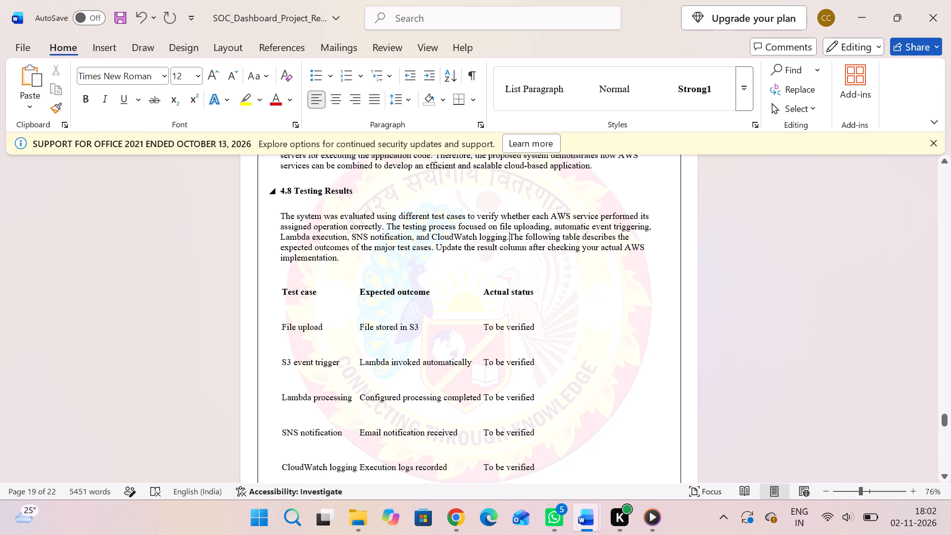
Set the 4.8 Testing Results heading to font size 16.
{"action": "left_click_drag", "start_coordinate": [279, 192], "coordinate": [354, 199]}
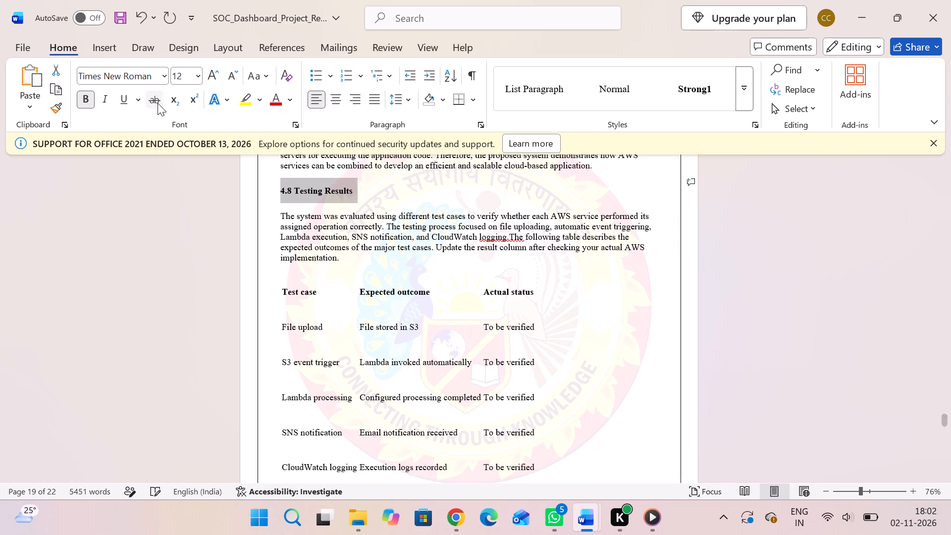
{"action": "left_click", "coordinate": [162, 78]}
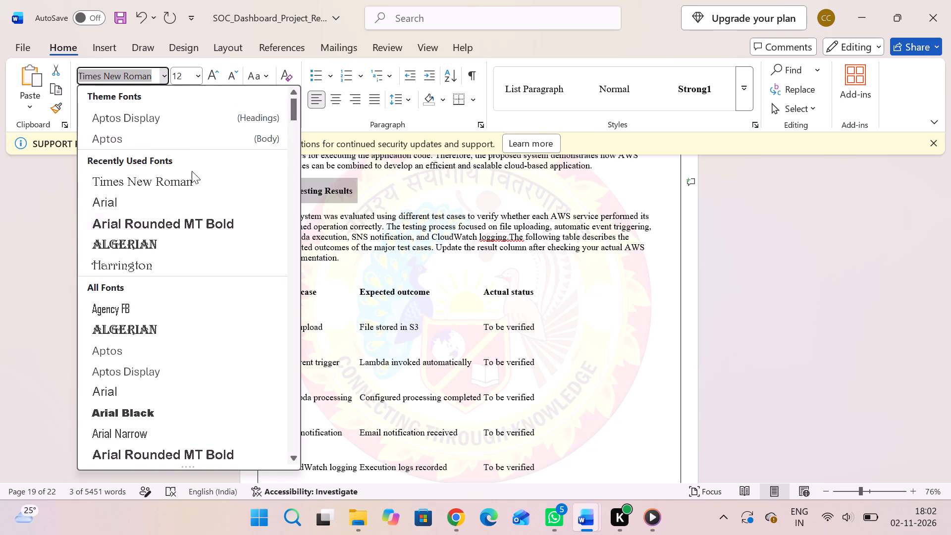
{"action": "left_click", "coordinate": [33, 183]}
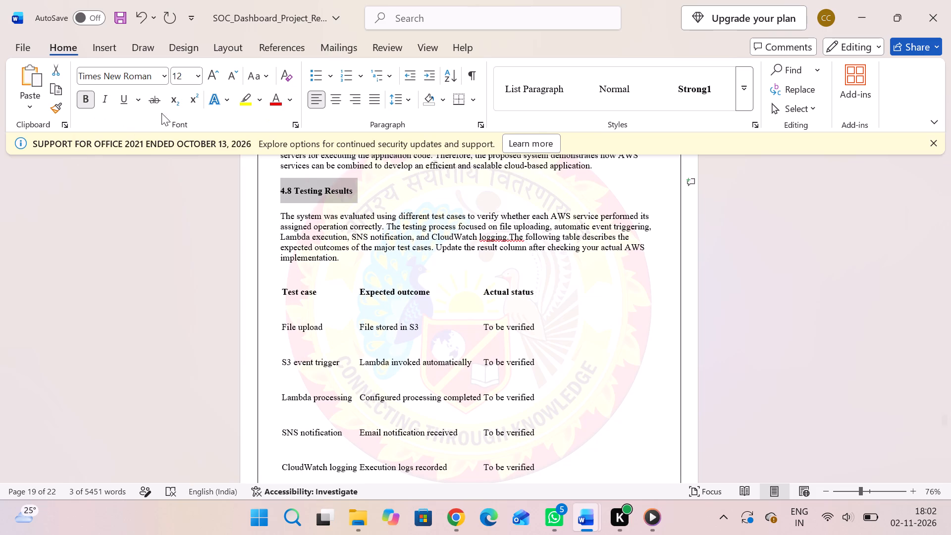
{"action": "left_click", "coordinate": [196, 79]}
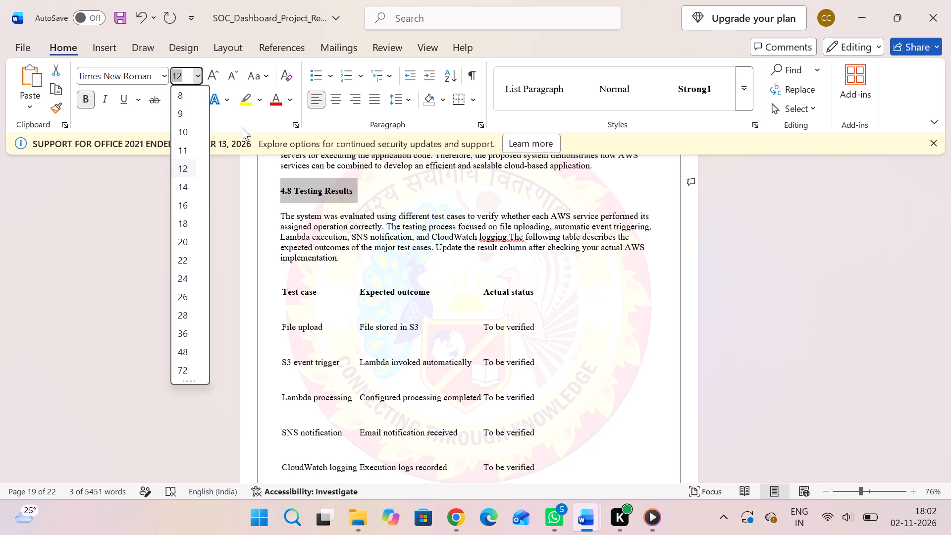
{"action": "left_click", "coordinate": [186, 204]}
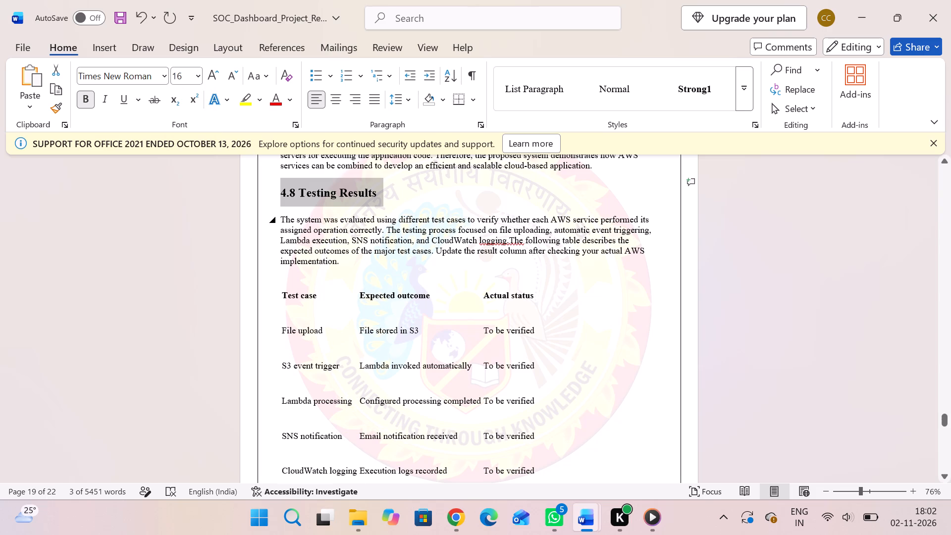
{"action": "left_click", "coordinate": [299, 256]}
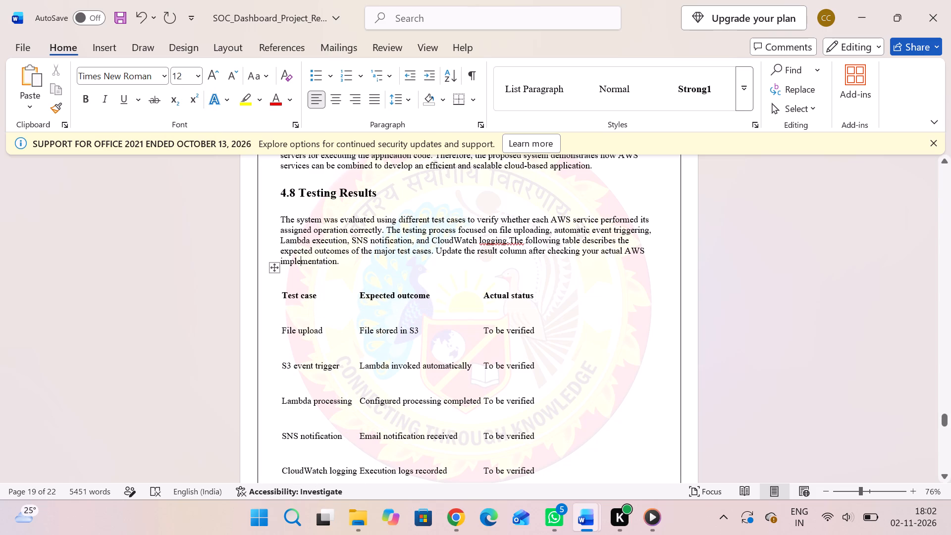
Check the test case table's layout on page 19 and place the insertion point at the top of blank page 20.
{"action": "scroll", "coordinate": [364, 380], "scroll_direction": "down", "scroll_amount": 2}
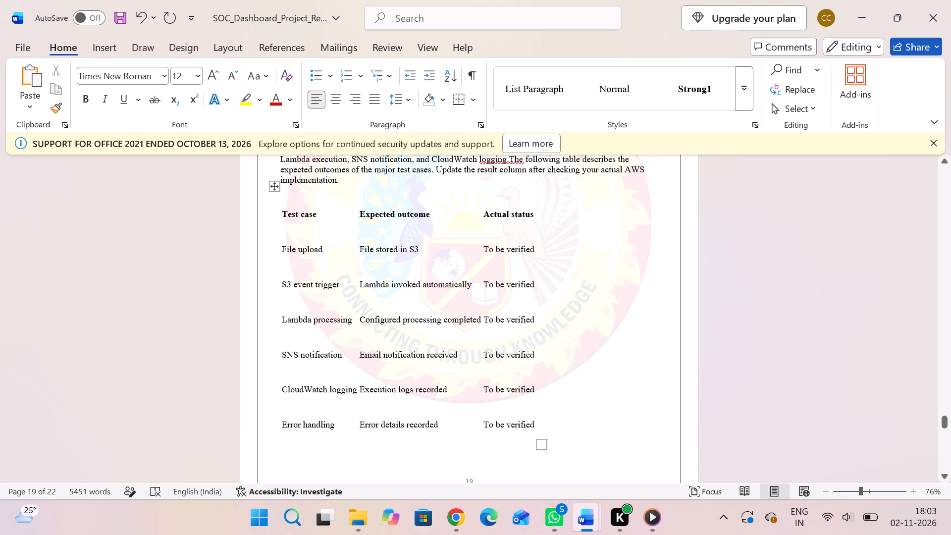
{"action": "scroll", "coordinate": [301, 300], "scroll_direction": "down", "scroll_amount": 1}
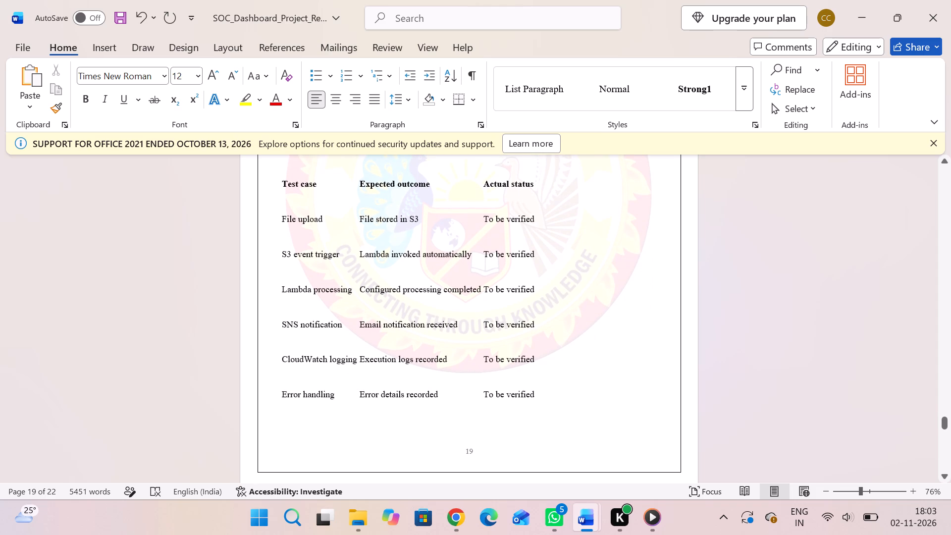
{"action": "left_click", "coordinate": [281, 258]}
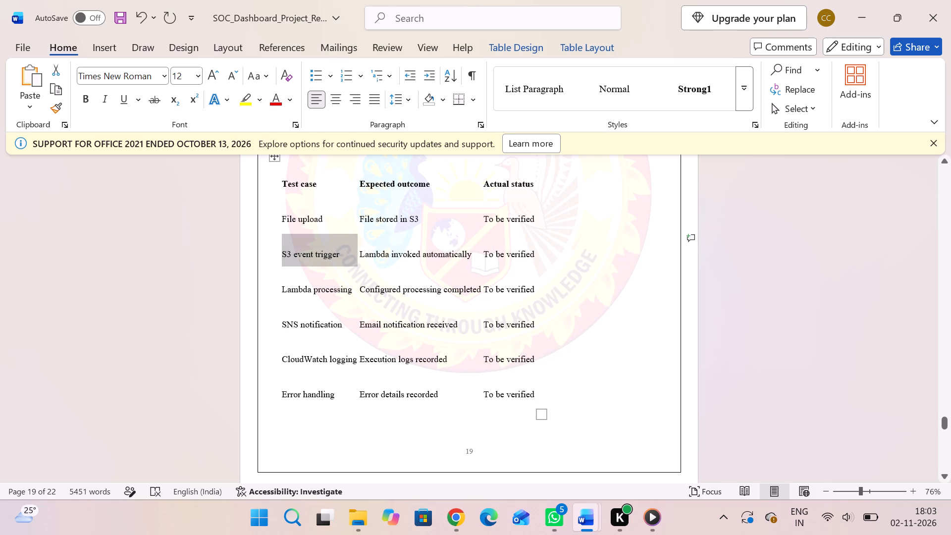
{"action": "scroll", "coordinate": [301, 292], "scroll_direction": "down", "scroll_amount": 1}
{"action": "left_click", "coordinate": [308, 294]}
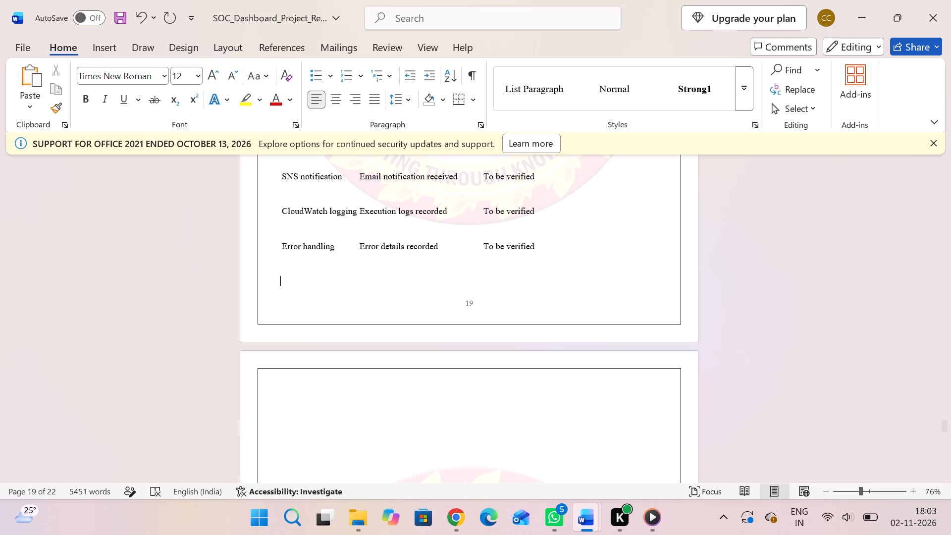
{"action": "scroll", "coordinate": [308, 294], "scroll_direction": "up", "scroll_amount": 2}
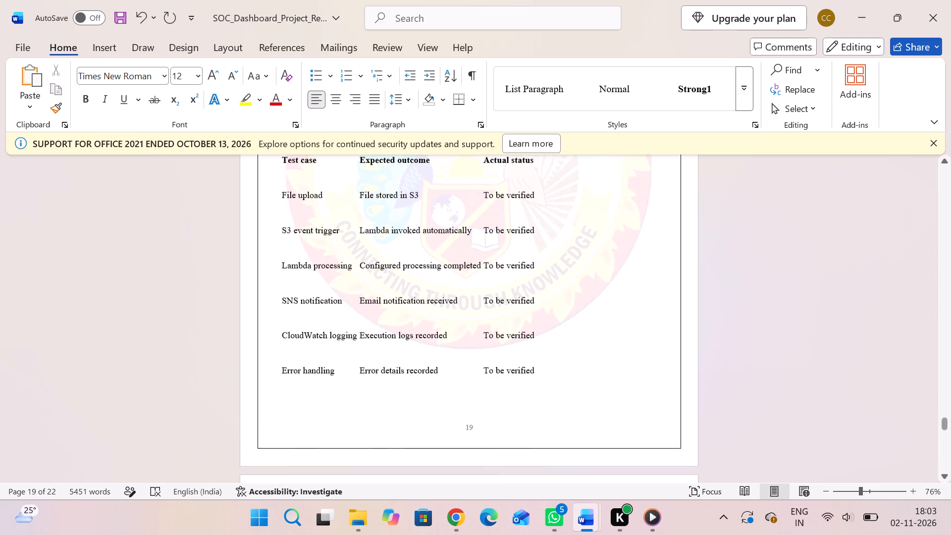
{"action": "scroll", "coordinate": [308, 294], "scroll_direction": "up", "scroll_amount": 3}
{"action": "scroll", "coordinate": [308, 294], "scroll_direction": "down", "scroll_amount": 4}
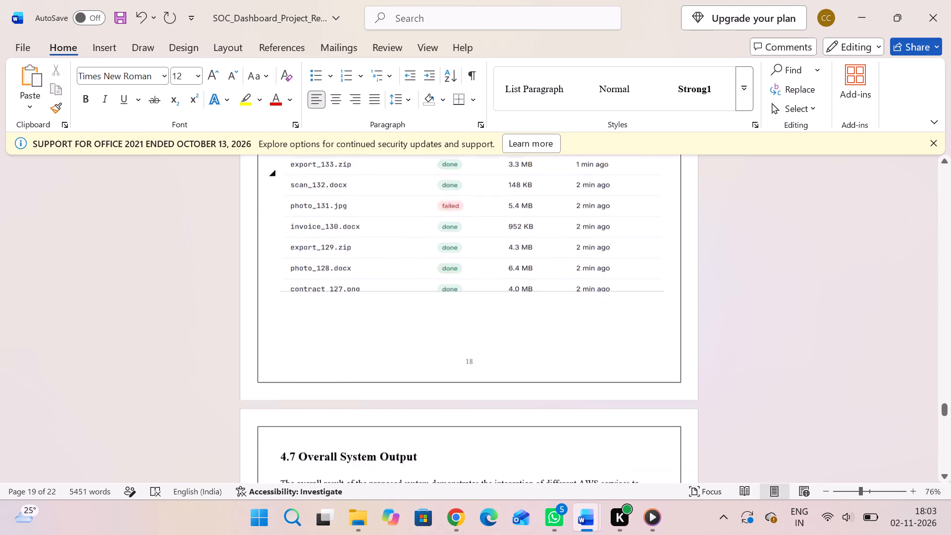
{"action": "scroll", "coordinate": [308, 294], "scroll_direction": "down", "scroll_amount": 6}
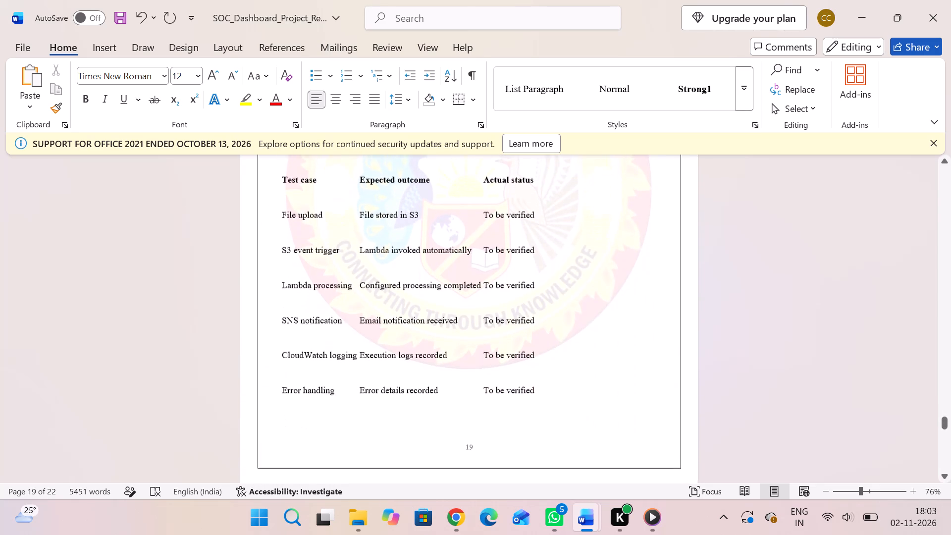
{"action": "scroll", "coordinate": [308, 294], "scroll_direction": "down", "scroll_amount": 4}
{"action": "left_click", "coordinate": [288, 327]}
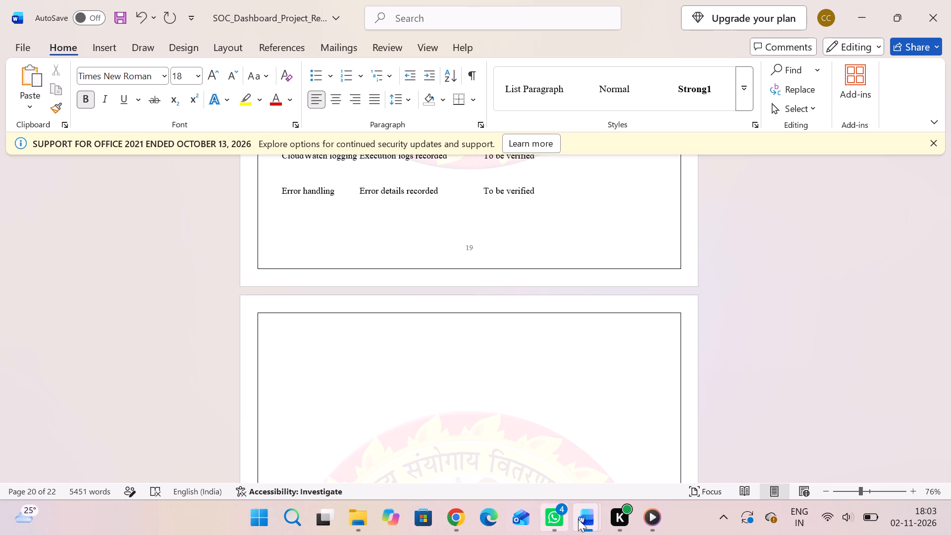
{"action": "left_click", "coordinate": [496, 449]}
{"action": "left_click", "coordinate": [403, 453]}
{"action": "scroll", "coordinate": [358, 334], "scroll_direction": "down", "scroll_amount": 1}
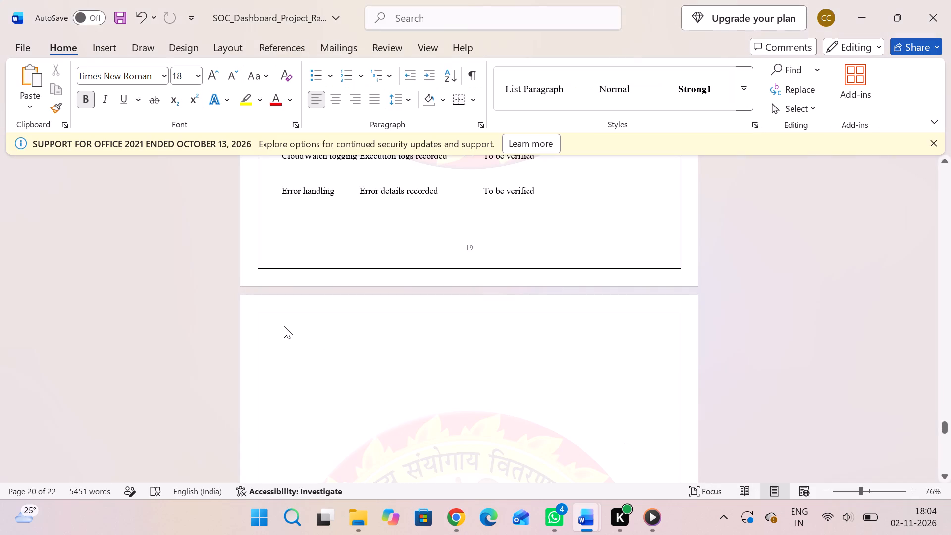
Set the 4.9 Advantages Observed heading to font size 16.
{"action": "scroll", "coordinate": [305, 227], "scroll_direction": "up", "scroll_amount": 1}
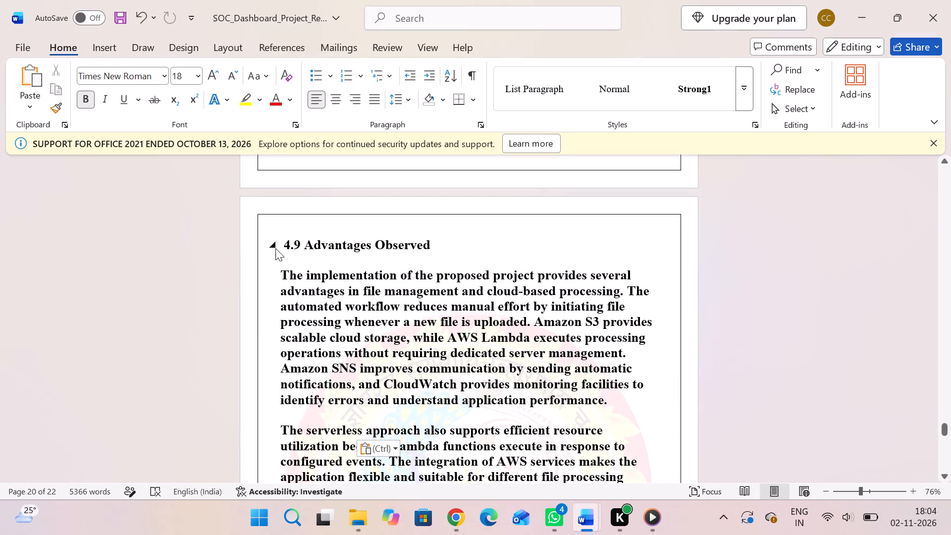
{"action": "left_click_drag", "start_coordinate": [282, 243], "coordinate": [426, 243]}
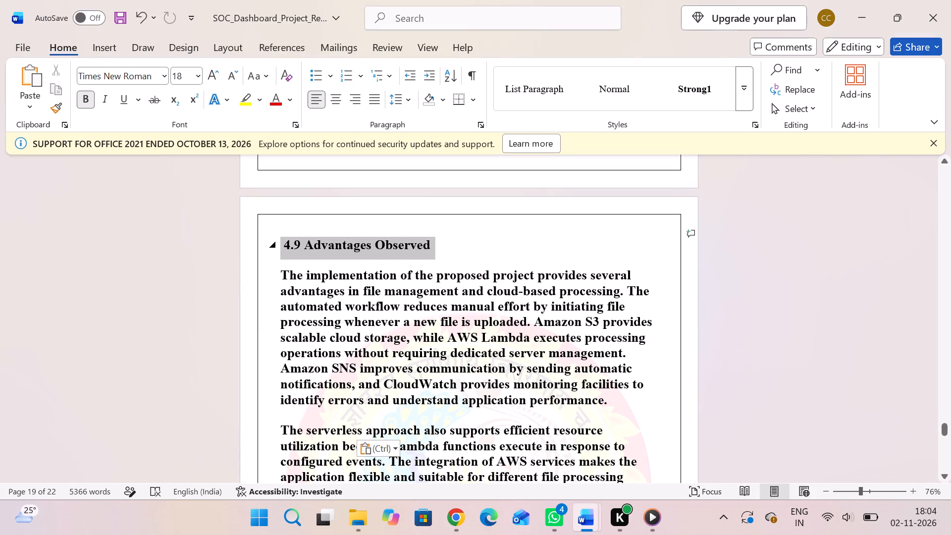
{"action": "left_click_drag", "start_coordinate": [426, 243], "coordinate": [426, 243]}
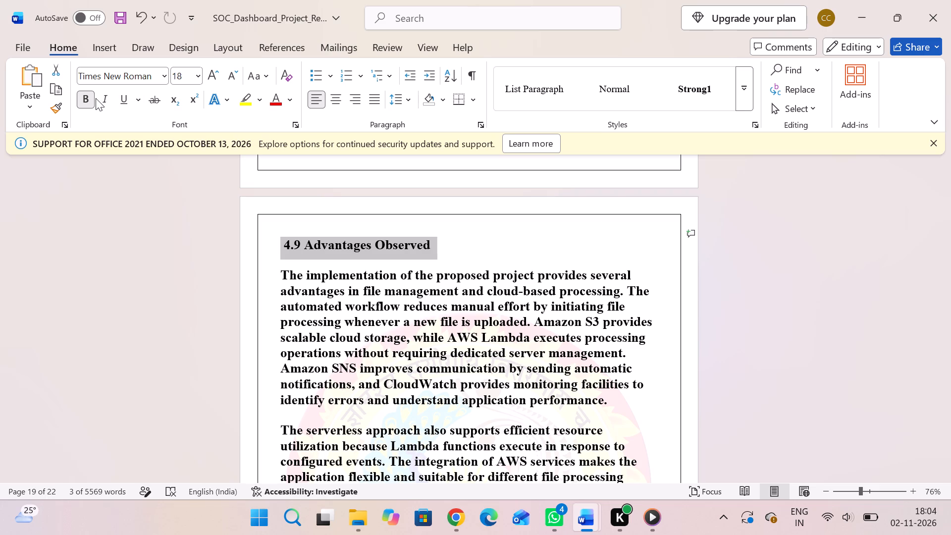
{"action": "left_click", "coordinate": [96, 98]}
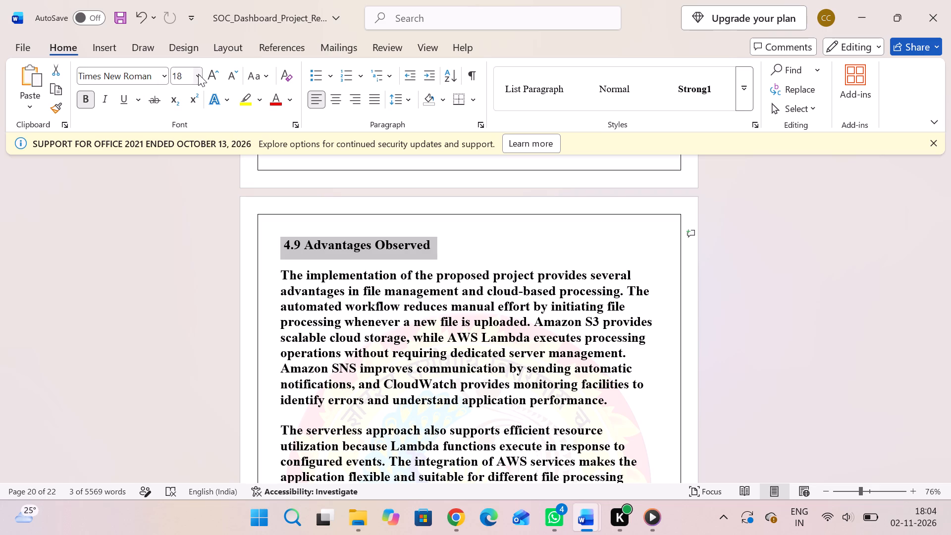
{"action": "left_click", "coordinate": [198, 75]}
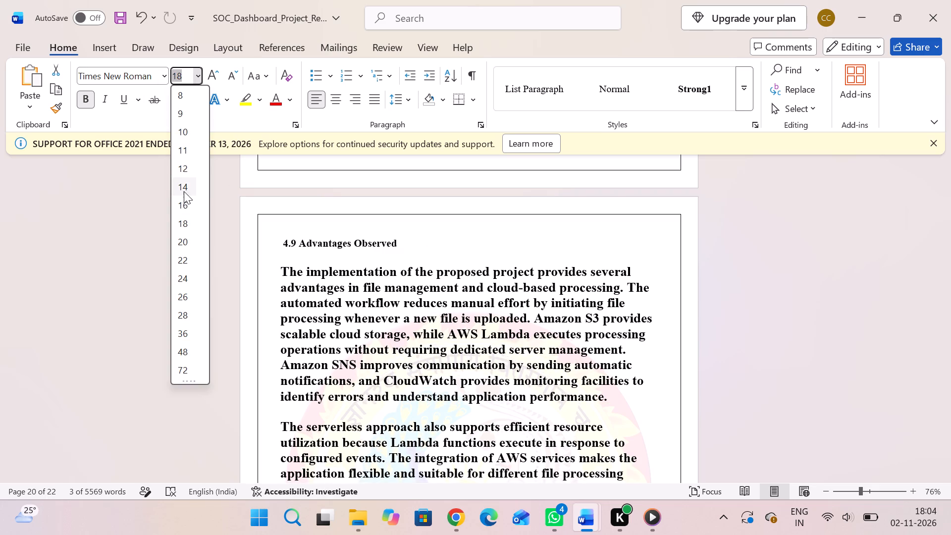
{"action": "left_click", "coordinate": [183, 202]}
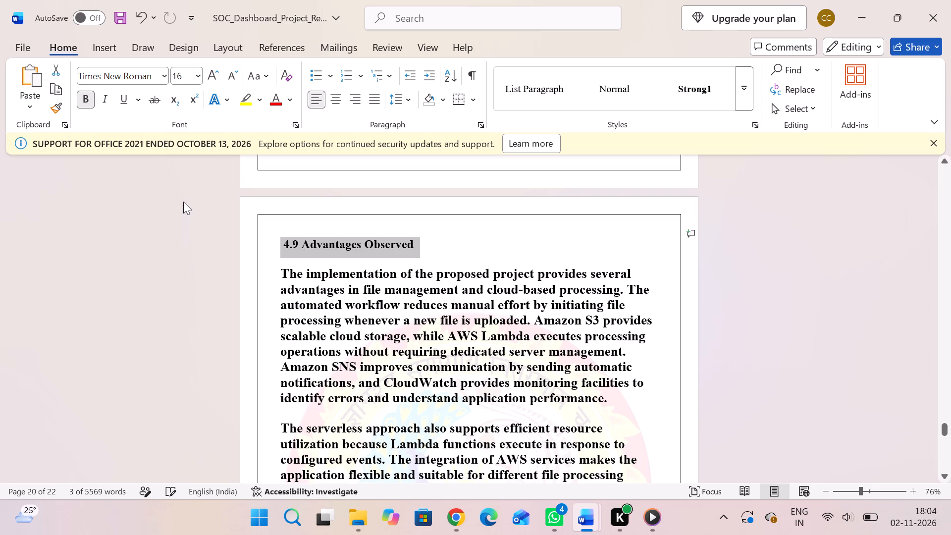
Set both body paragraphs of section 4.9 to font size 12.
{"action": "left_click", "coordinate": [268, 283]}
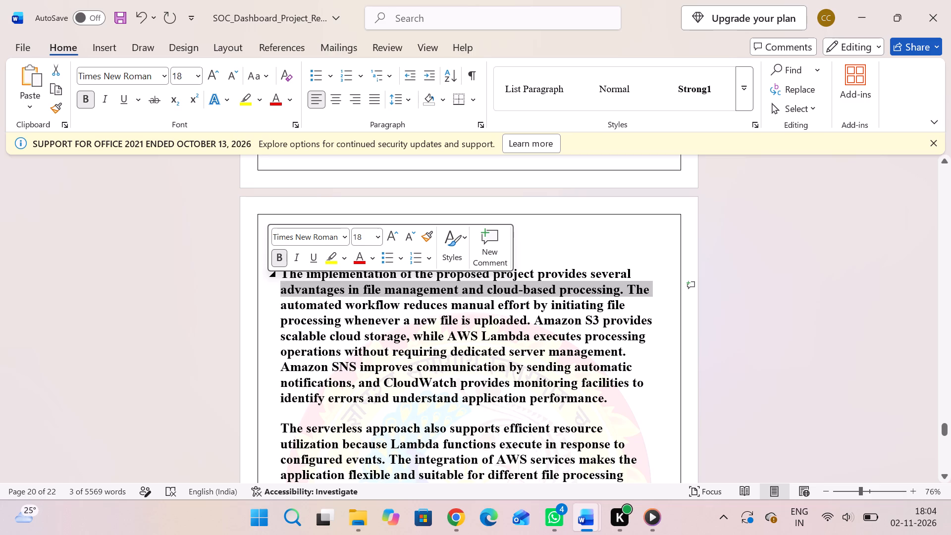
{"action": "left_click", "coordinate": [594, 205]}
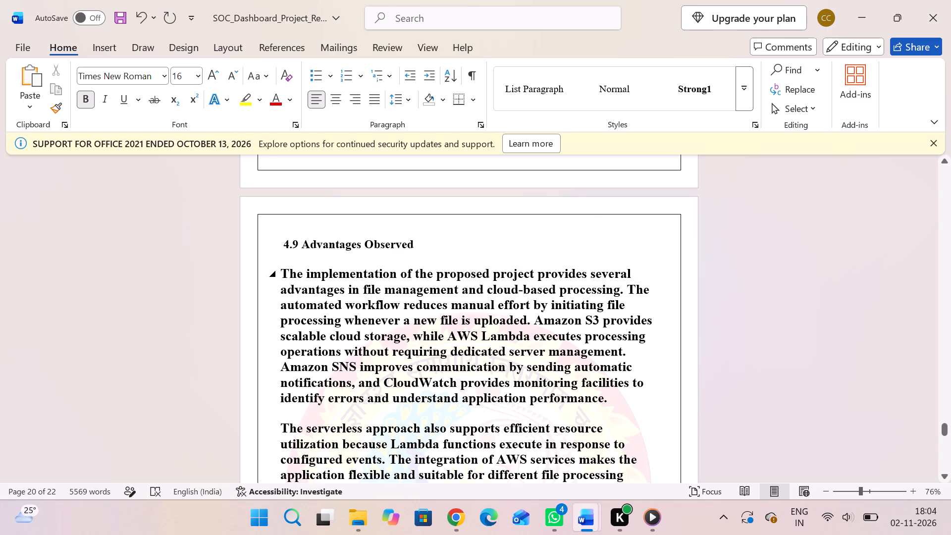
{"action": "left_click_drag", "start_coordinate": [282, 271], "coordinate": [404, 469]}
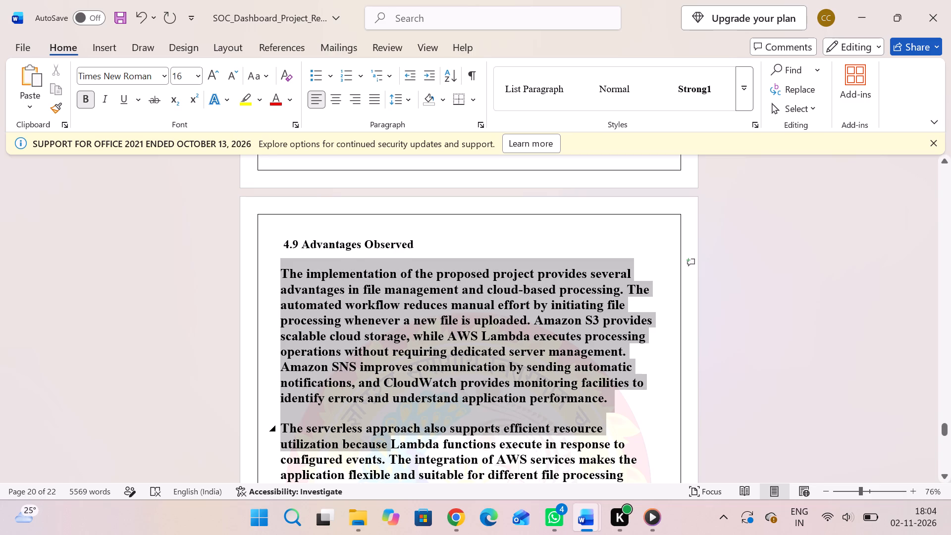
{"action": "left_click_drag", "start_coordinate": [404, 469], "coordinate": [370, 309]}
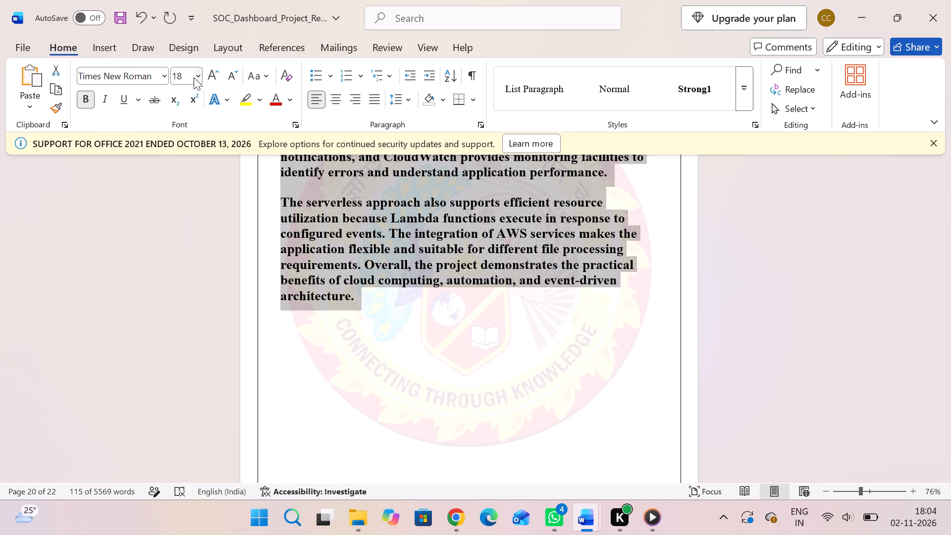
{"action": "left_click", "coordinate": [194, 77]}
{"action": "left_click", "coordinate": [187, 165]}
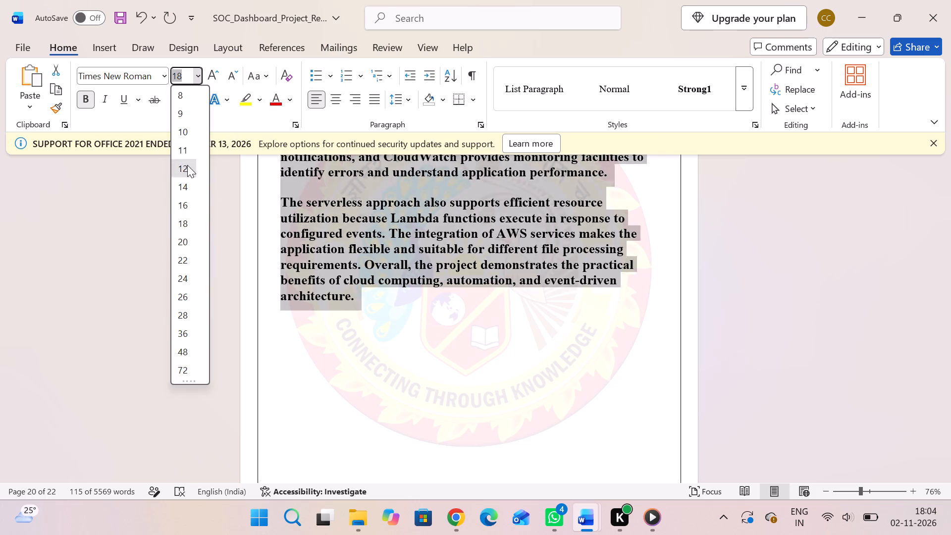
{"action": "left_click", "coordinate": [325, 247]}
Remove the bold formatting from both body paragraphs of section 4.9.
{"action": "scroll", "coordinate": [325, 247], "scroll_direction": "up", "scroll_amount": 1}
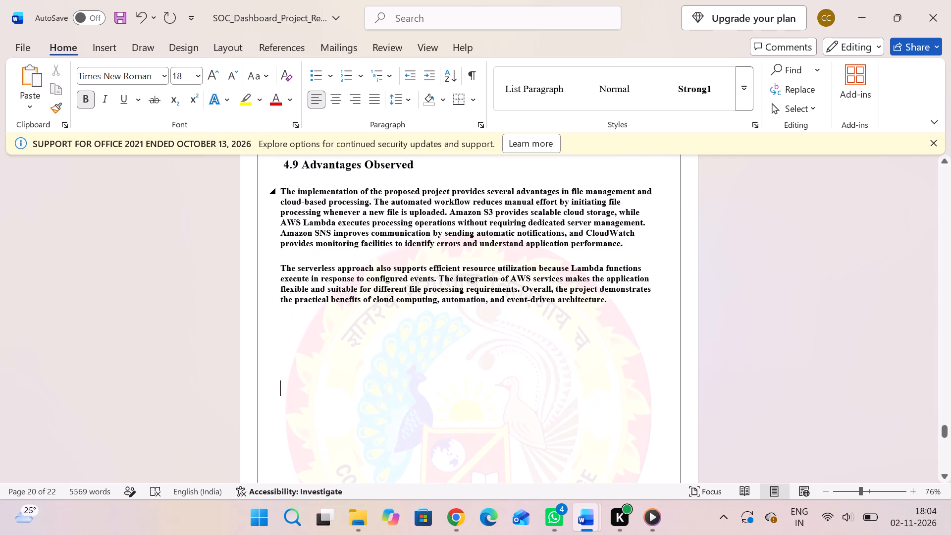
{"action": "scroll", "coordinate": [325, 247], "scroll_direction": "up", "scroll_amount": 1}
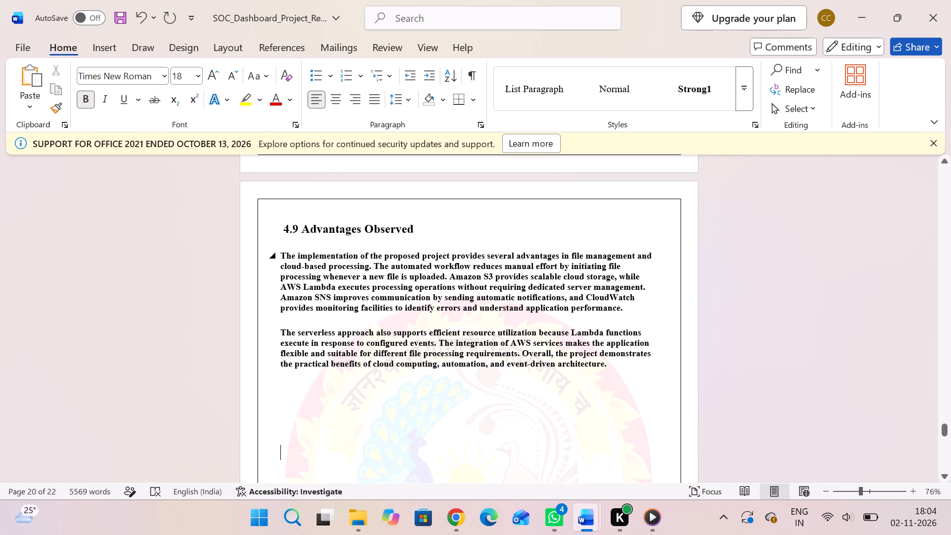
{"action": "left_click_drag", "start_coordinate": [280, 252], "coordinate": [586, 368]}
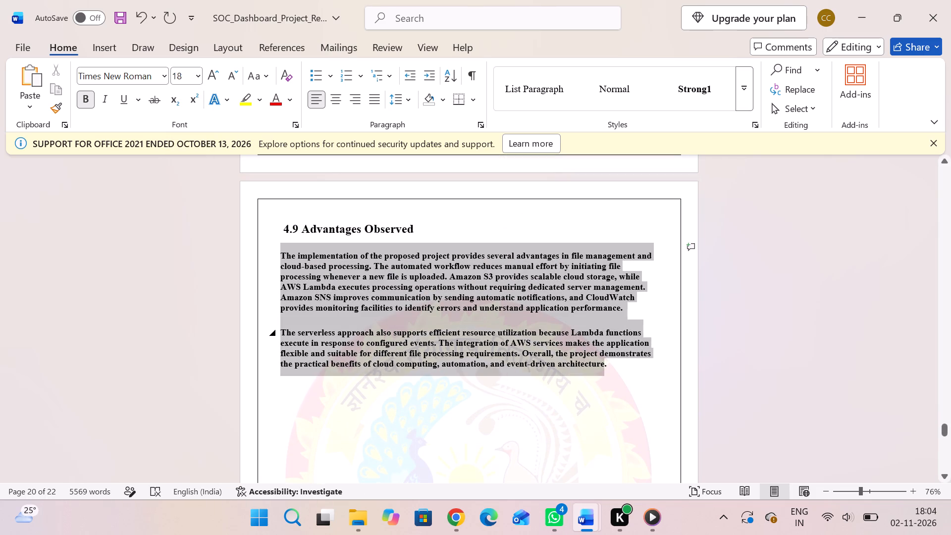
{"action": "left_click_drag", "start_coordinate": [586, 368], "coordinate": [615, 371]}
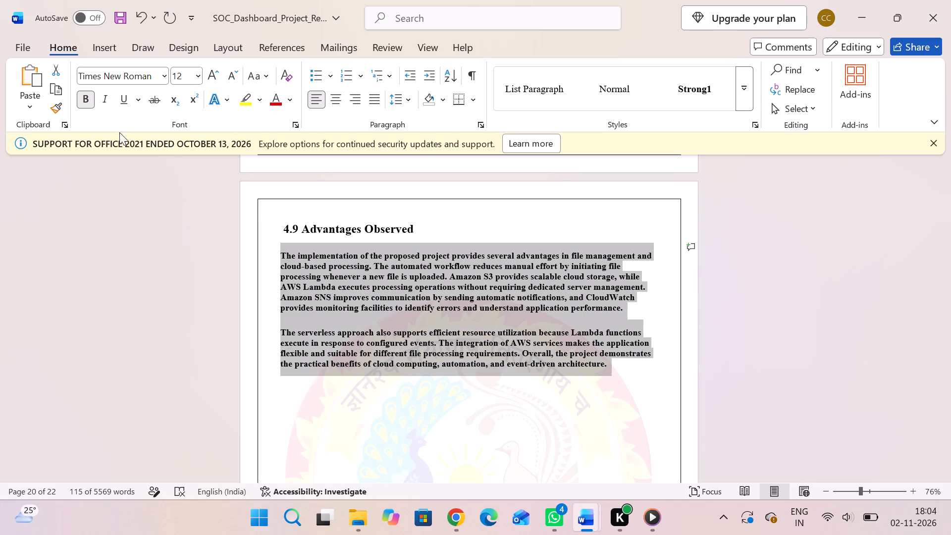
{"action": "left_click", "coordinate": [96, 101]}
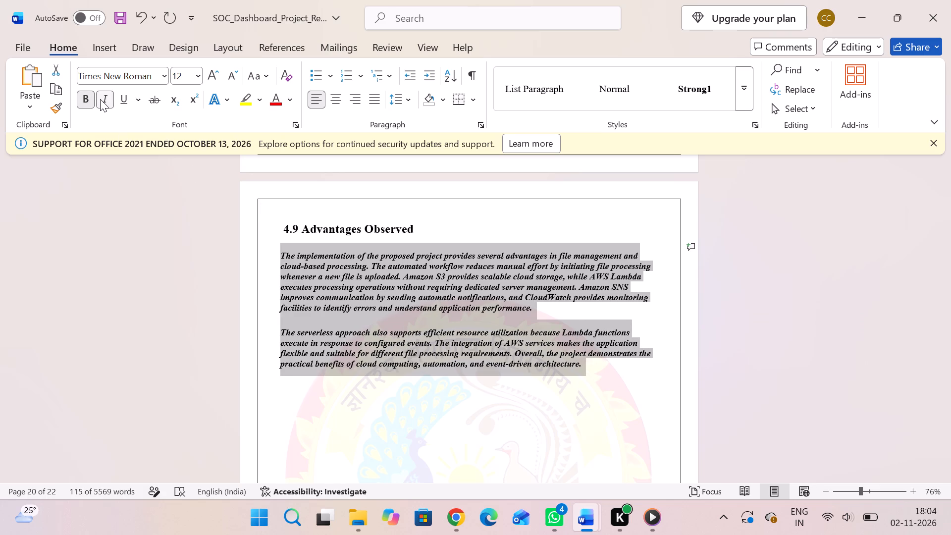
{"action": "left_click", "coordinate": [100, 99]}
{"action": "left_click", "coordinate": [79, 100]}
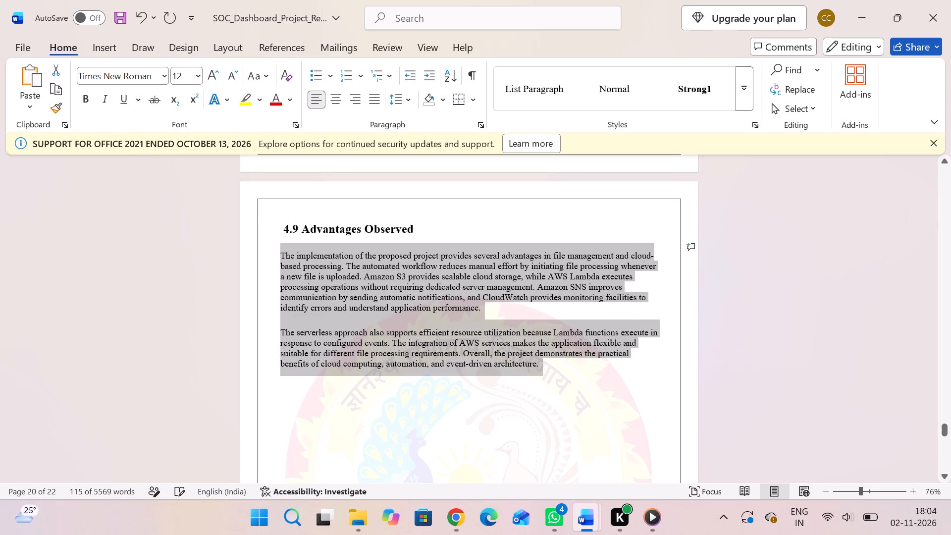
{"action": "left_click", "coordinate": [191, 267]}
Join the paragraph starting "The serverless approach" to the paragraph above it in section 4.9.
{"action": "left_click", "coordinate": [279, 330]}
{"action": "key", "text": "BackSpace"}
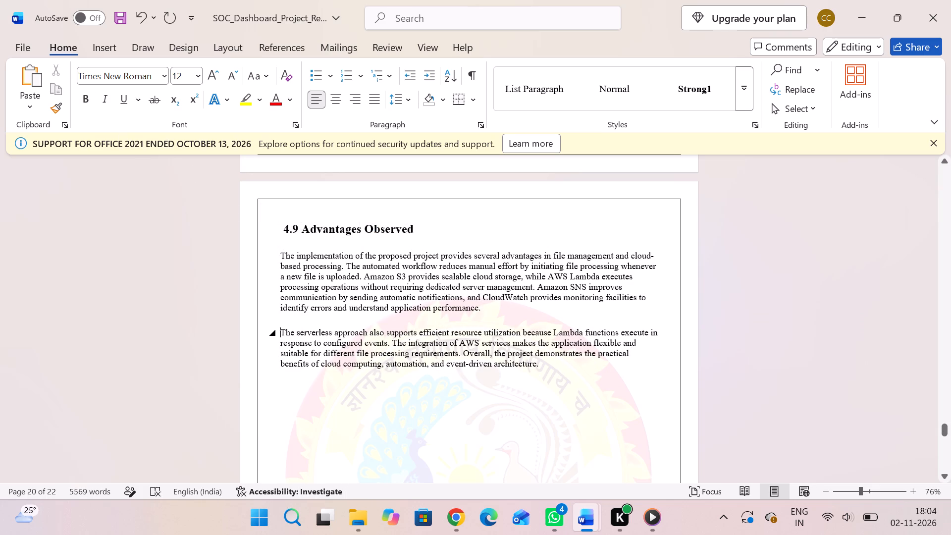
Check the layout of section 4.9 on page 20 against the test case table on page 19.
{"action": "scroll", "coordinate": [279, 330], "scroll_direction": "up", "scroll_amount": 4}
{"action": "scroll", "coordinate": [279, 330], "scroll_direction": "down", "scroll_amount": 1}
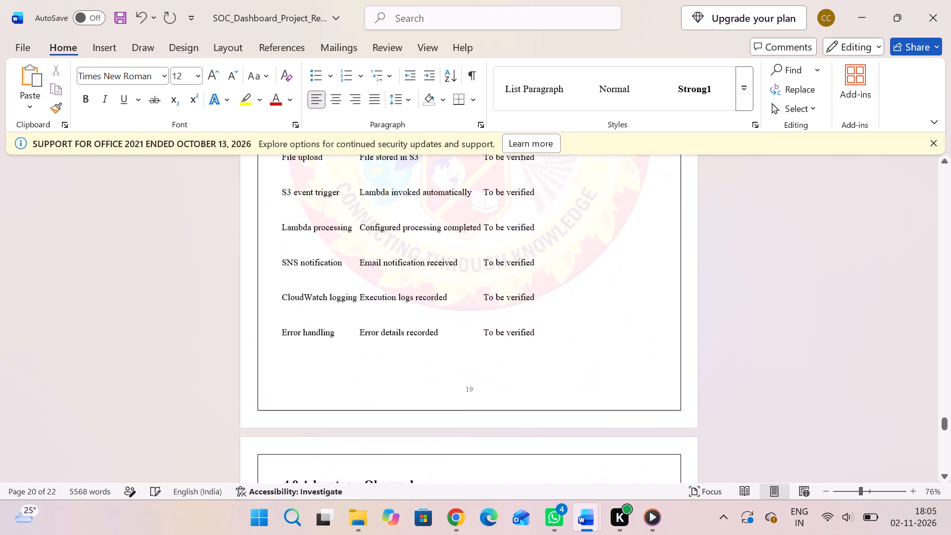
{"action": "scroll", "coordinate": [279, 330], "scroll_direction": "down", "scroll_amount": 1}
{"action": "scroll", "coordinate": [279, 330], "scroll_direction": "up", "scroll_amount": 2}
{"action": "scroll", "coordinate": [279, 330], "scroll_direction": "down", "scroll_amount": 1}
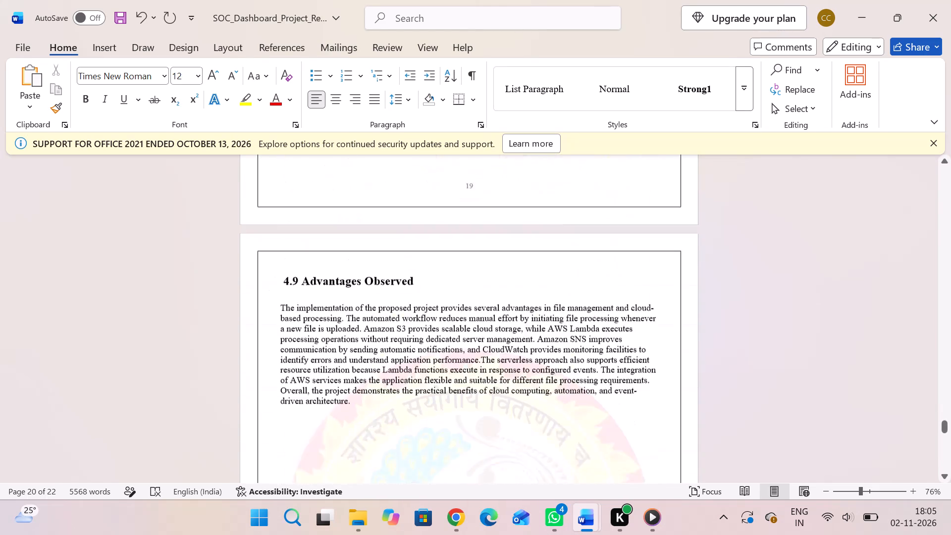
{"action": "scroll", "coordinate": [279, 330], "scroll_direction": "down", "scroll_amount": 1}
{"action": "scroll", "coordinate": [279, 330], "scroll_direction": "up", "scroll_amount": 1}
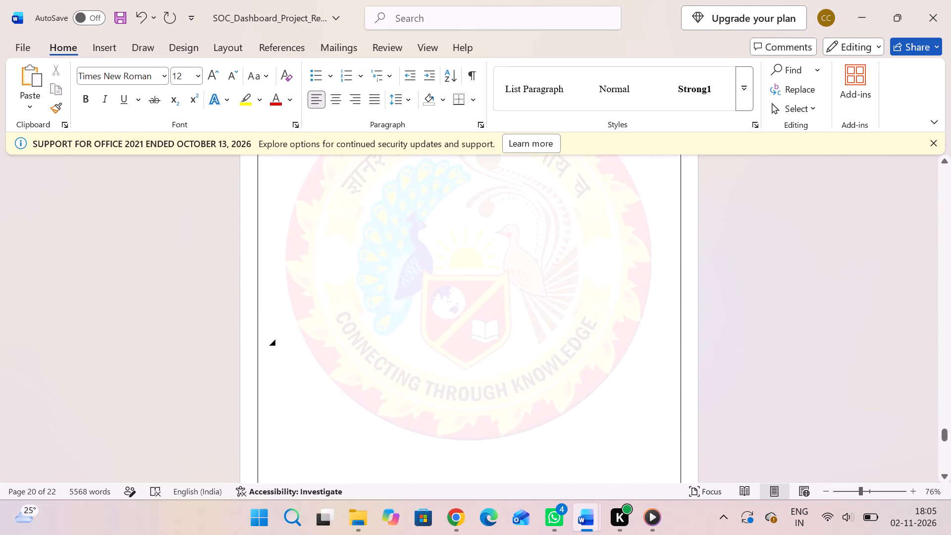
{"action": "scroll", "coordinate": [279, 330], "scroll_direction": "up", "scroll_amount": 1}
{"action": "scroll", "coordinate": [279, 330], "scroll_direction": "down", "scroll_amount": 2}
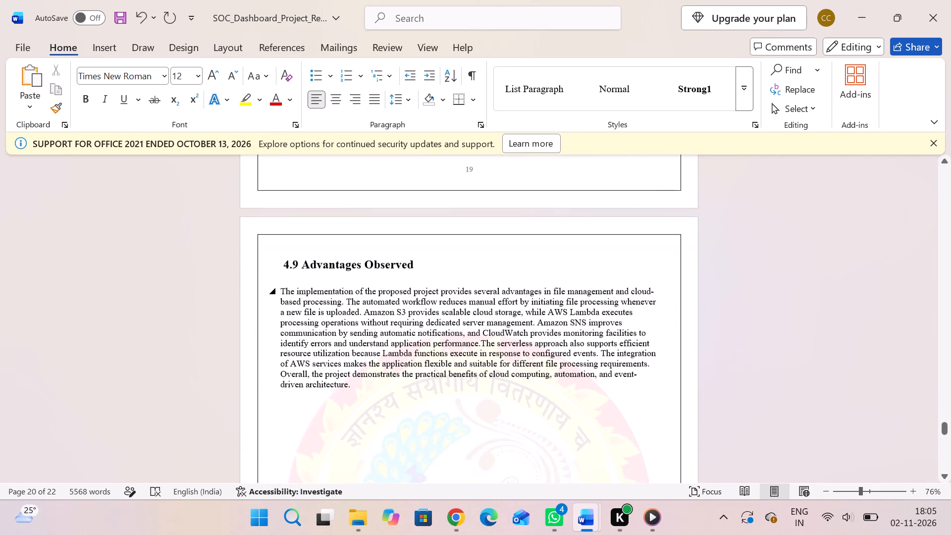
{"action": "scroll", "coordinate": [279, 330], "scroll_direction": "down", "scroll_amount": 2}
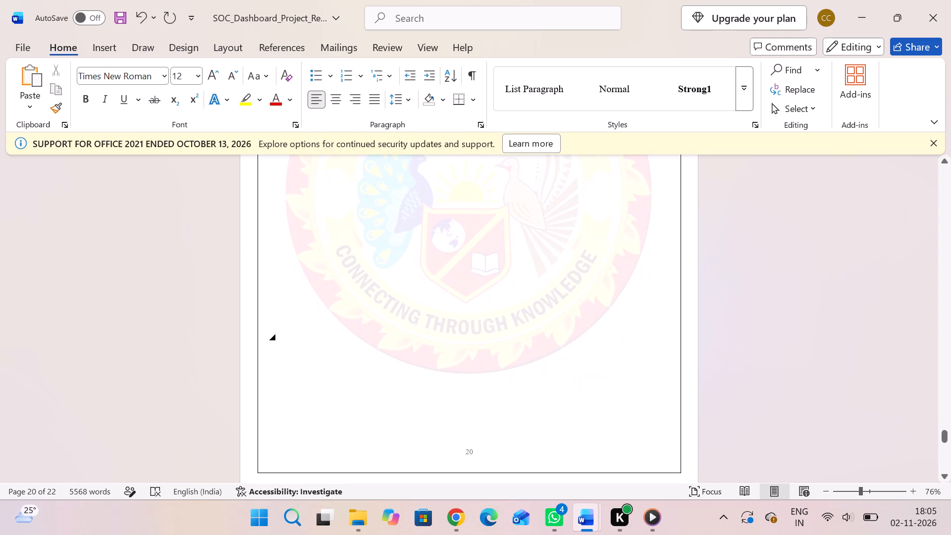
Review the report's front matter from the cover page through the bonafide certificate, declaration and acknowledgements.
{"action": "scroll", "coordinate": [279, 330], "scroll_direction": "up", "scroll_amount": 17}
{"action": "scroll", "coordinate": [279, 330], "scroll_direction": "up", "scroll_amount": 4}
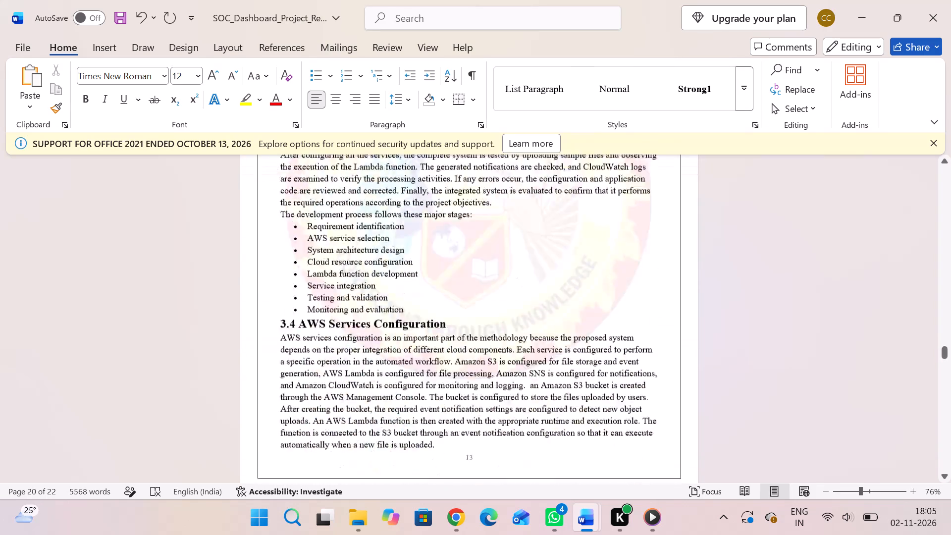
{"action": "scroll", "coordinate": [279, 330], "scroll_direction": "up", "scroll_amount": 11}
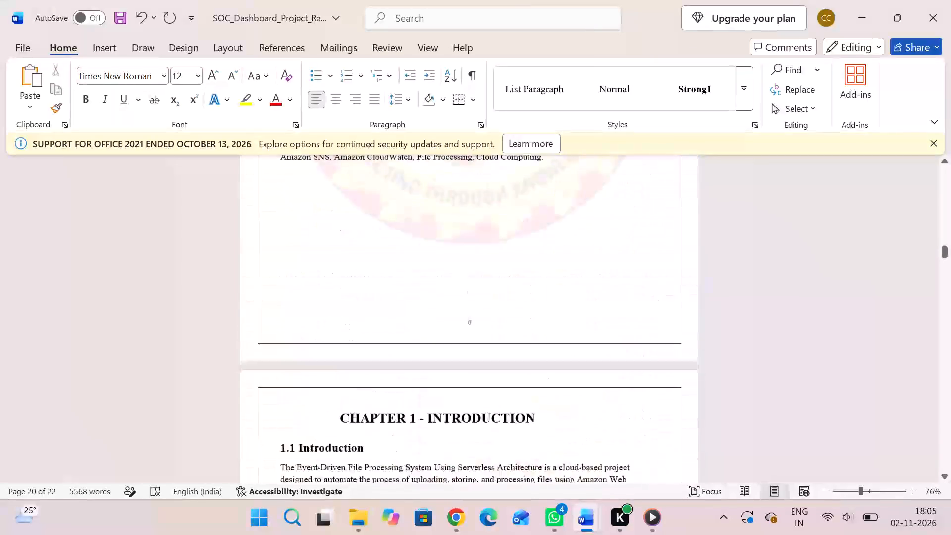
{"action": "scroll", "coordinate": [279, 330], "scroll_direction": "up", "scroll_amount": 9}
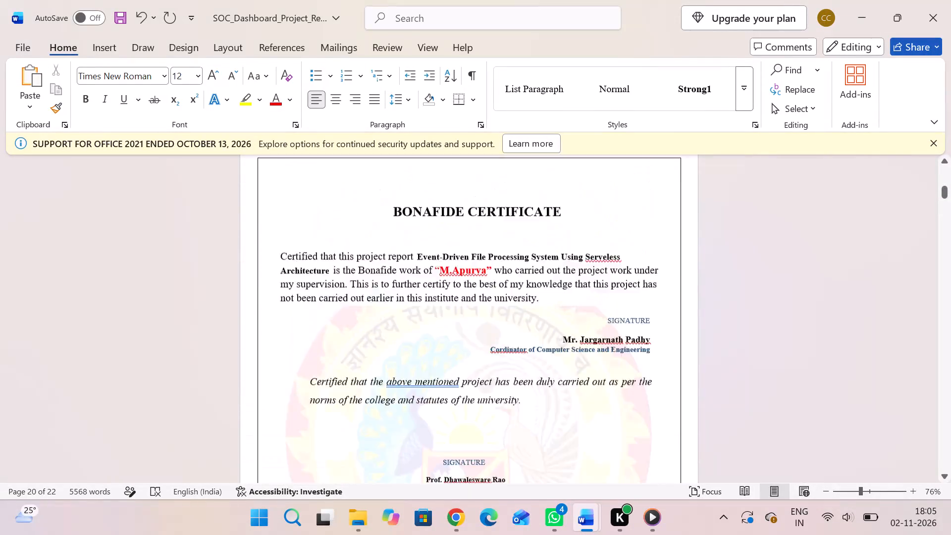
{"action": "scroll", "coordinate": [279, 330], "scroll_direction": "down", "scroll_amount": 2}
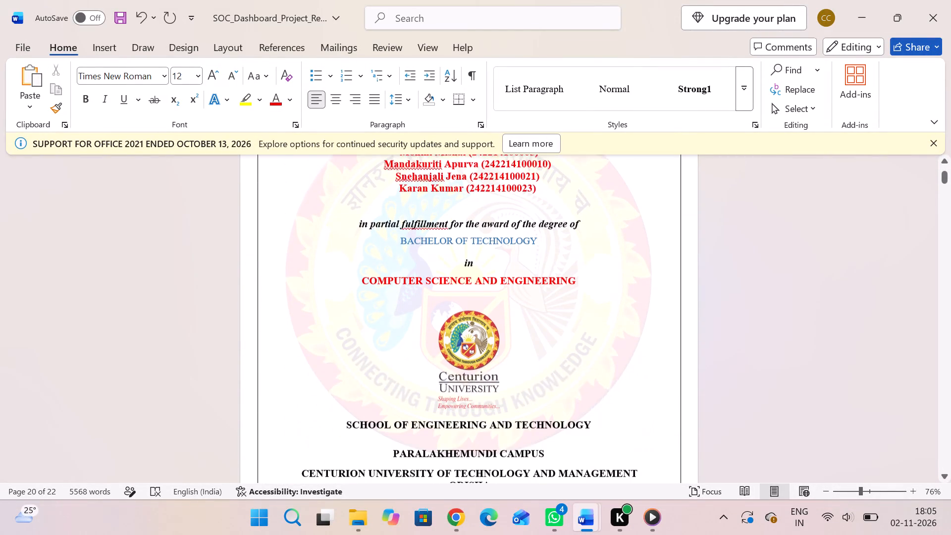
{"action": "scroll", "coordinate": [279, 330], "scroll_direction": "down", "scroll_amount": 1}
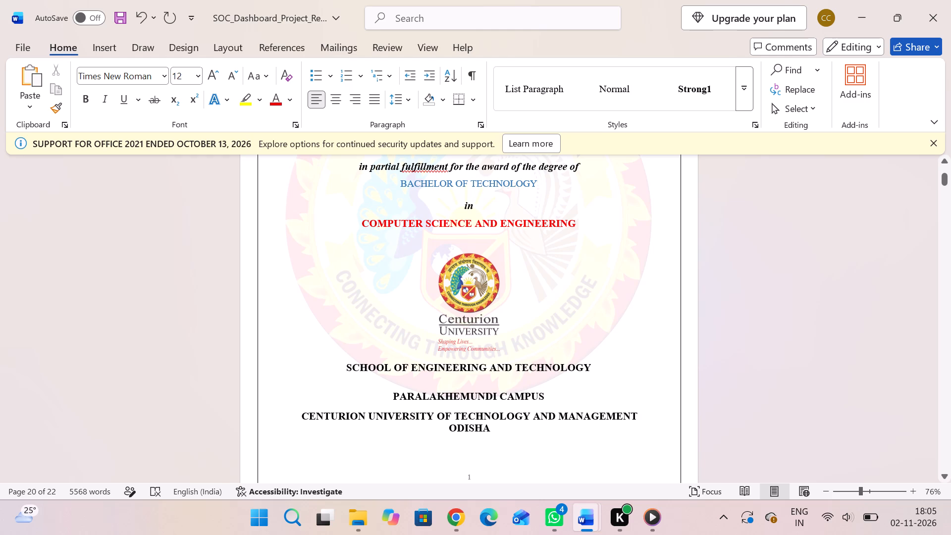
{"action": "scroll", "coordinate": [279, 330], "scroll_direction": "down", "scroll_amount": 2}
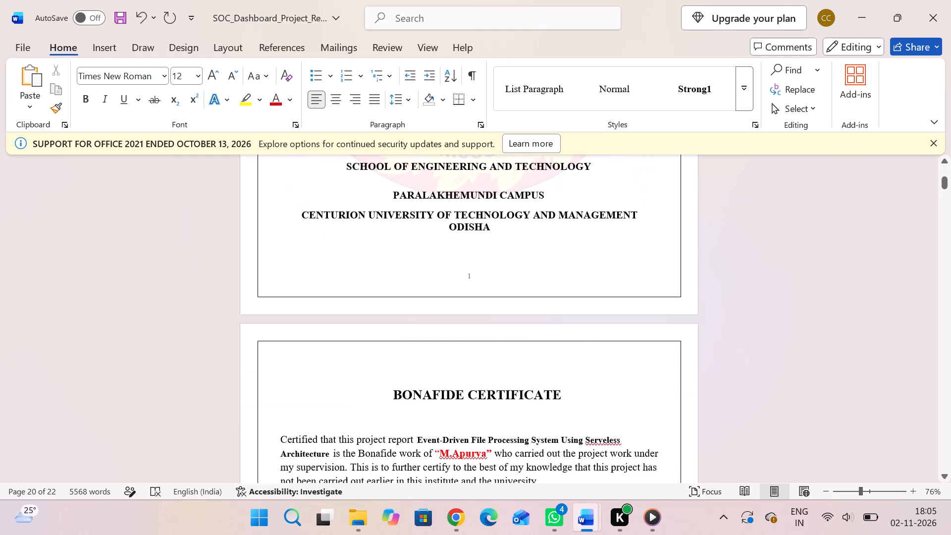
{"action": "scroll", "coordinate": [279, 330], "scroll_direction": "down", "scroll_amount": 3}
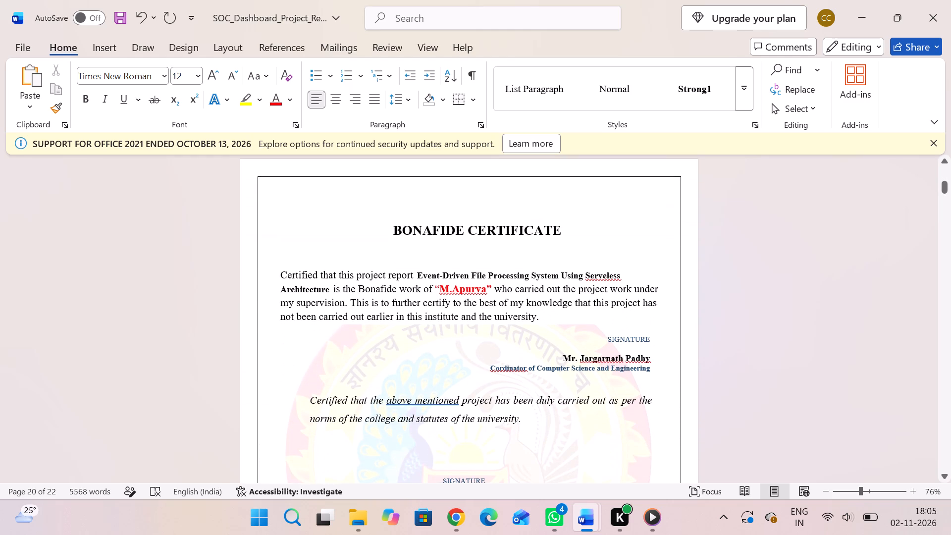
{"action": "scroll", "coordinate": [279, 330], "scroll_direction": "down", "scroll_amount": 2}
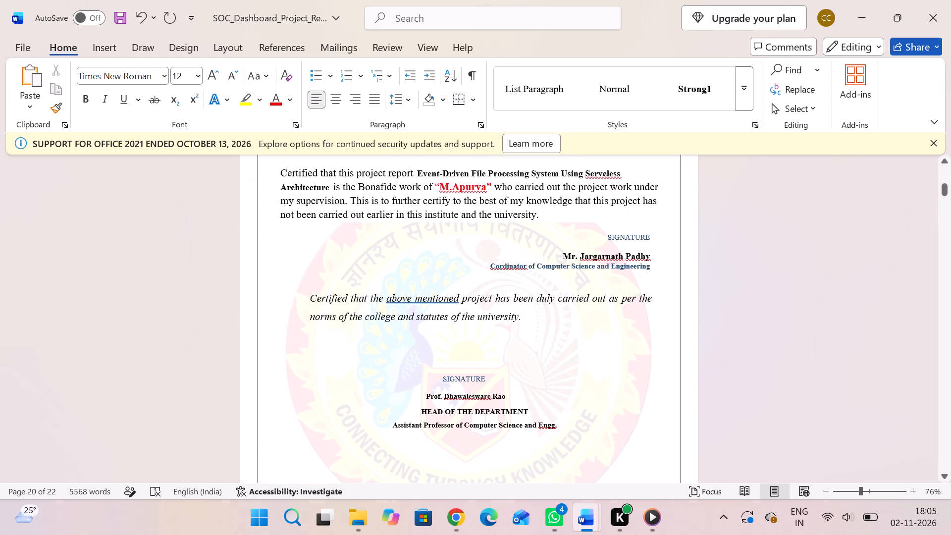
{"action": "scroll", "coordinate": [279, 330], "scroll_direction": "down", "scroll_amount": 3}
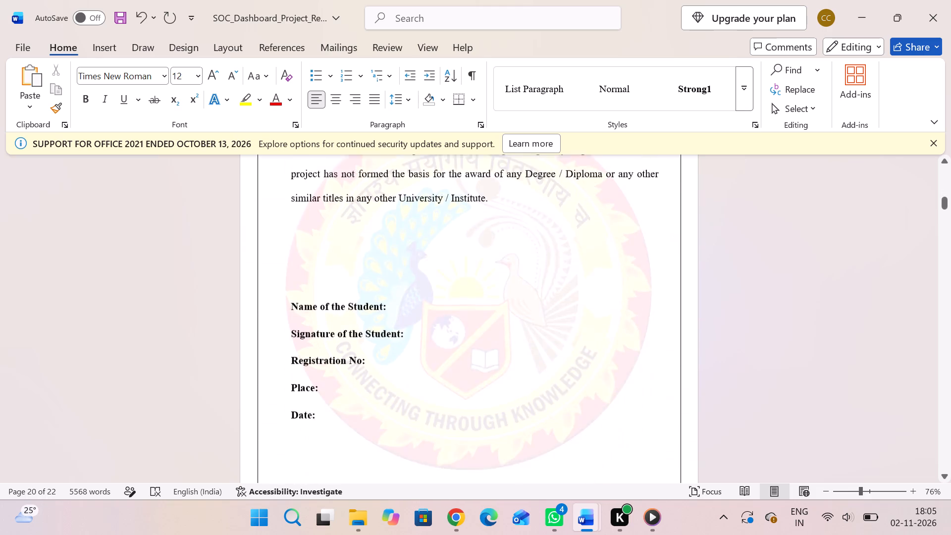
{"action": "scroll", "coordinate": [279, 330], "scroll_direction": "down", "scroll_amount": 4}
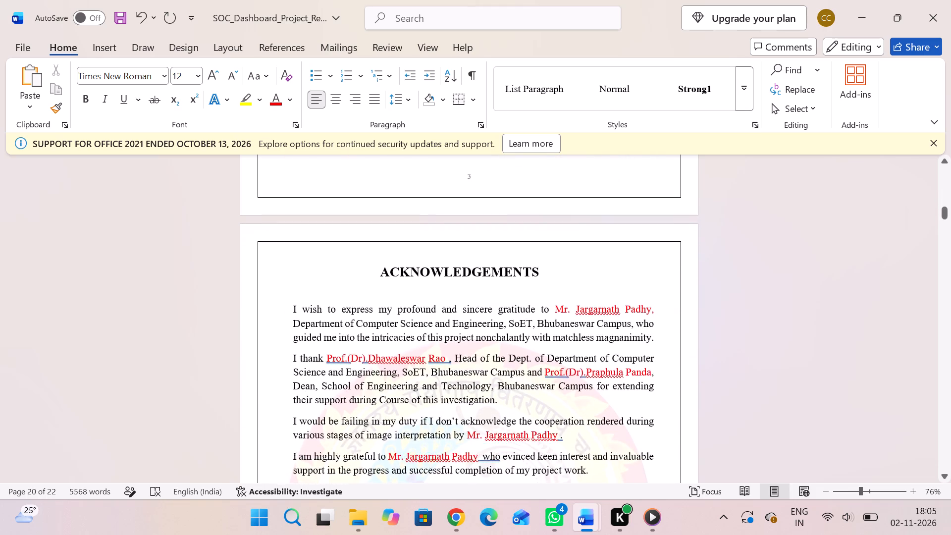
{"action": "scroll", "coordinate": [279, 330], "scroll_direction": "down", "scroll_amount": 2}
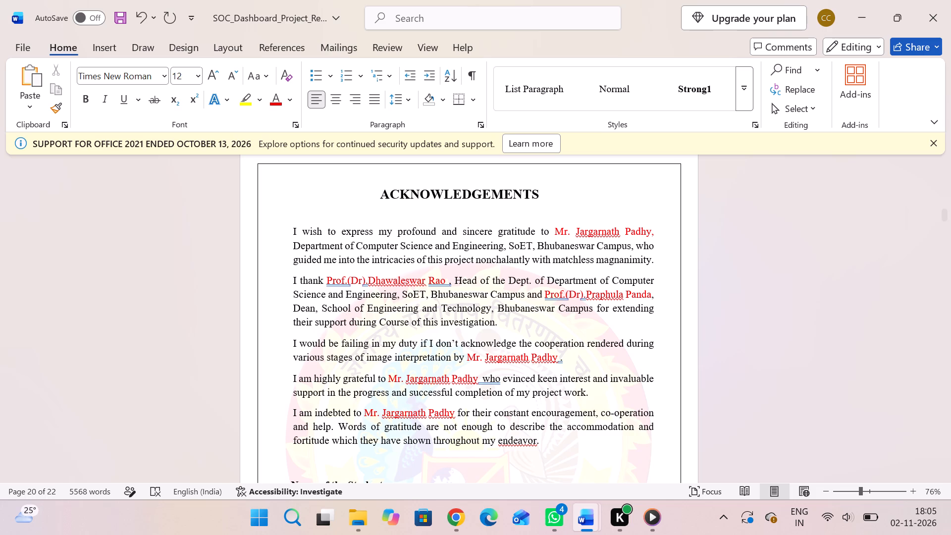
Review the table of contents' chapter entries and page numbers, and read through the abstract to its keywords.
{"action": "scroll", "coordinate": [279, 330], "scroll_direction": "down", "scroll_amount": 3}
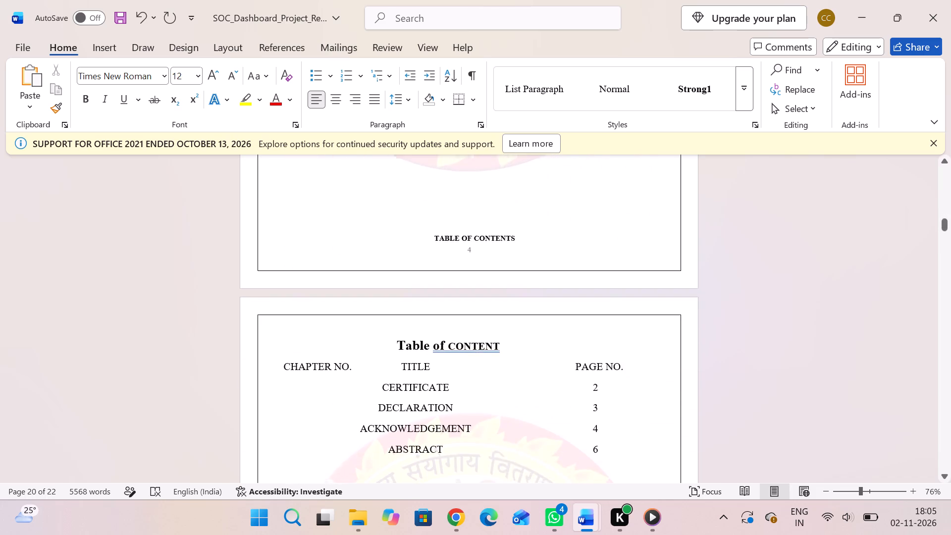
{"action": "scroll", "coordinate": [279, 330], "scroll_direction": "down", "scroll_amount": 4}
{"action": "scroll", "coordinate": [279, 330], "scroll_direction": "up", "scroll_amount": 1}
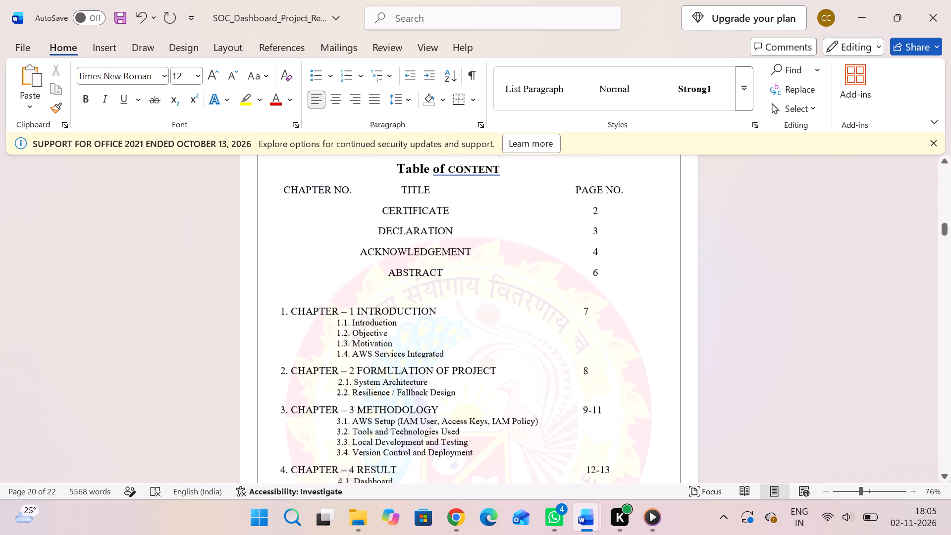
{"action": "scroll", "coordinate": [279, 330], "scroll_direction": "up", "scroll_amount": 1}
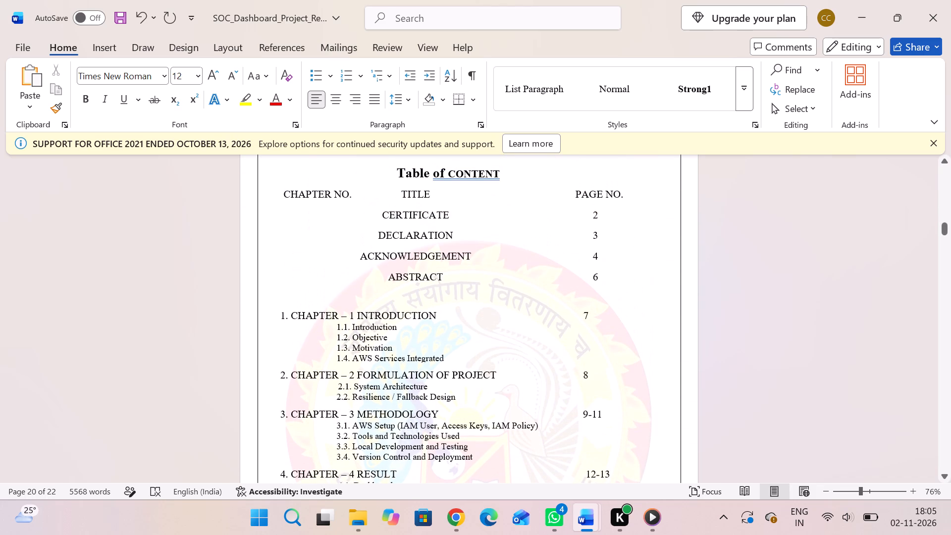
{"action": "scroll", "coordinate": [279, 330], "scroll_direction": "down", "scroll_amount": 1}
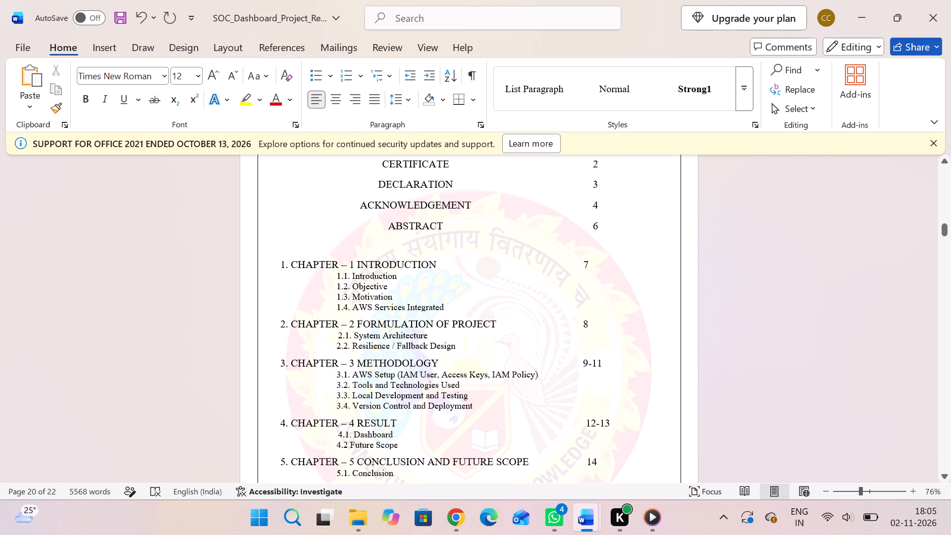
{"action": "scroll", "coordinate": [279, 330], "scroll_direction": "down", "scroll_amount": 1}
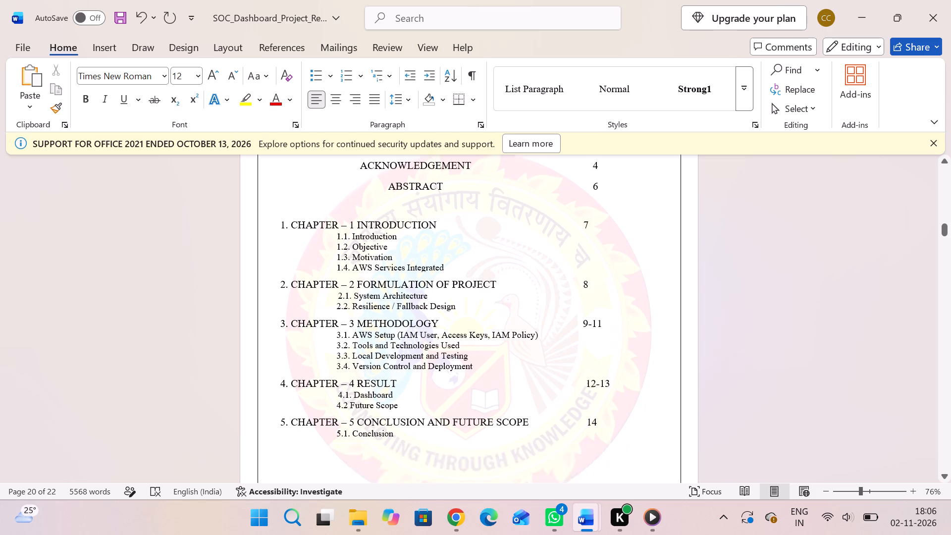
{"action": "scroll", "coordinate": [279, 330], "scroll_direction": "down", "scroll_amount": 4}
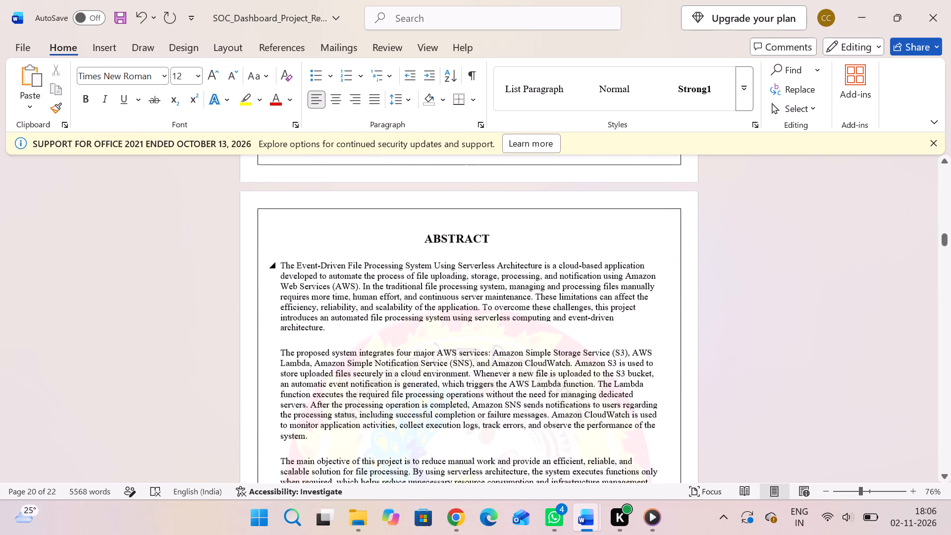
{"action": "scroll", "coordinate": [279, 330], "scroll_direction": "down", "scroll_amount": 3}
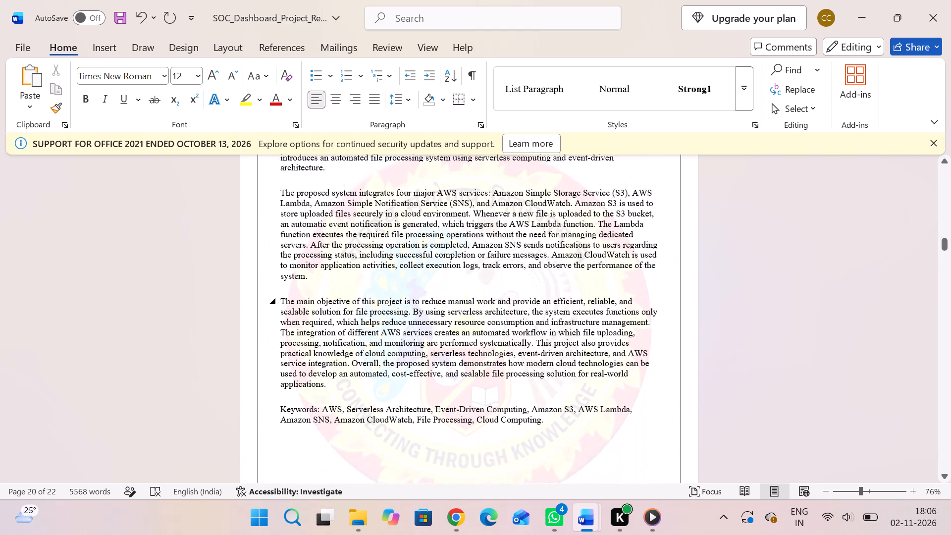
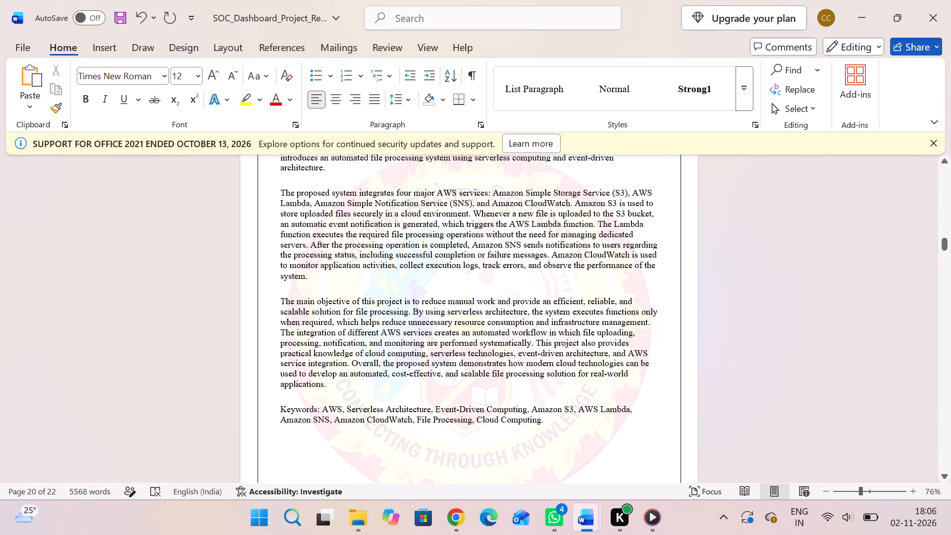
Replace "Bhubaneswar" with "Paralakhemundi" in the campus name in the first paragraph of the Acknowledgements.
{"action": "scroll", "coordinate": [472, 321], "scroll_direction": "up", "scroll_amount": 9}
{"action": "scroll", "coordinate": [472, 321], "scroll_direction": "down", "scroll_amount": 1}
{"action": "scroll", "coordinate": [472, 321], "scroll_direction": "up", "scroll_amount": 1}
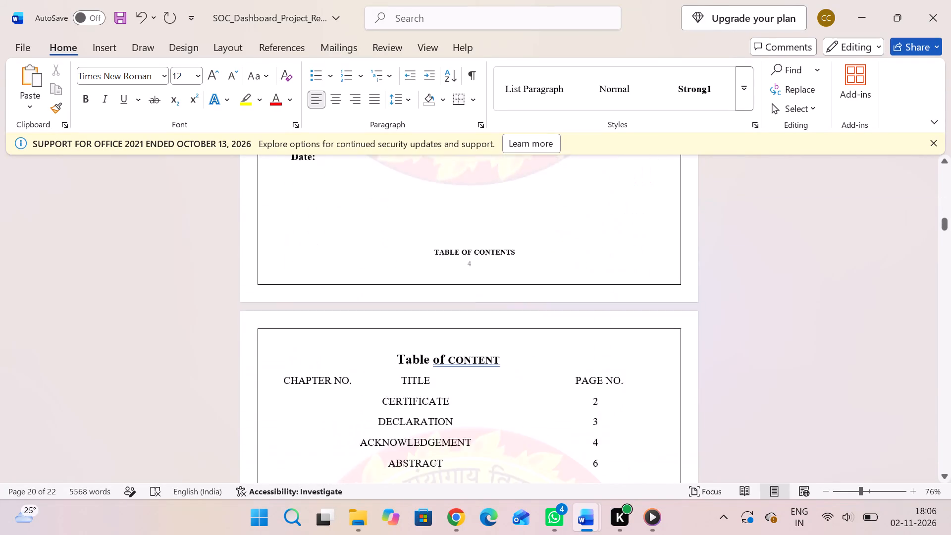
{"action": "scroll", "coordinate": [472, 321], "scroll_direction": "up", "scroll_amount": 1}
{"action": "scroll", "coordinate": [472, 321], "scroll_direction": "down", "scroll_amount": 2}
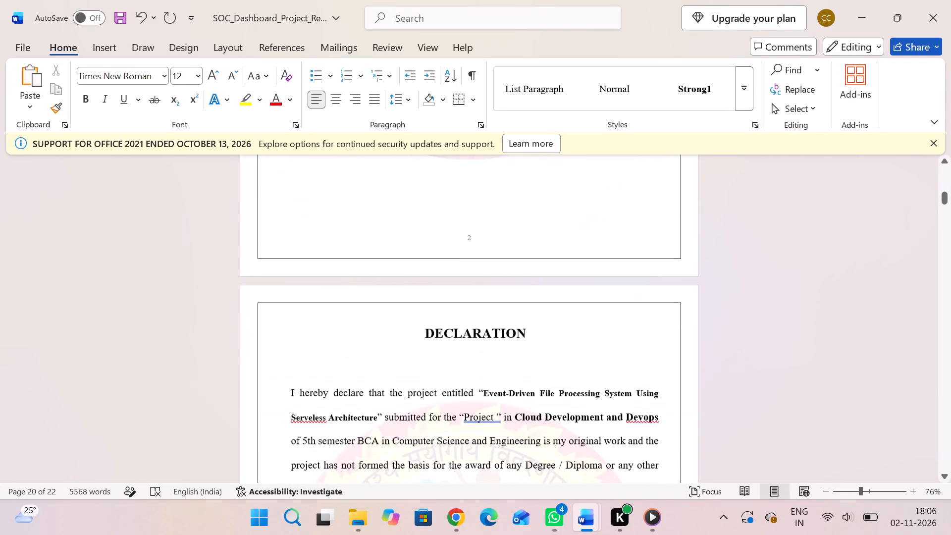
{"action": "scroll", "coordinate": [472, 321], "scroll_direction": "down", "scroll_amount": 3}
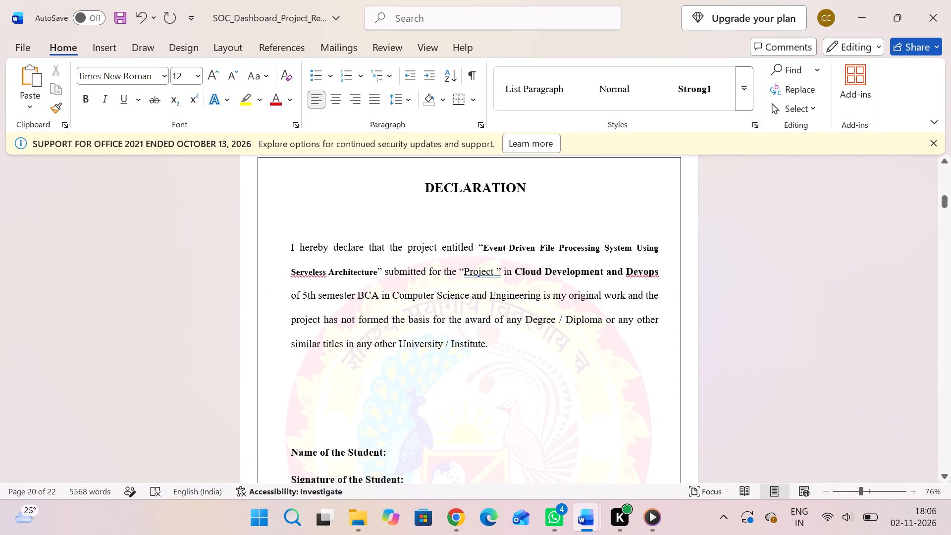
{"action": "scroll", "coordinate": [520, 390], "scroll_direction": "down", "scroll_amount": 4}
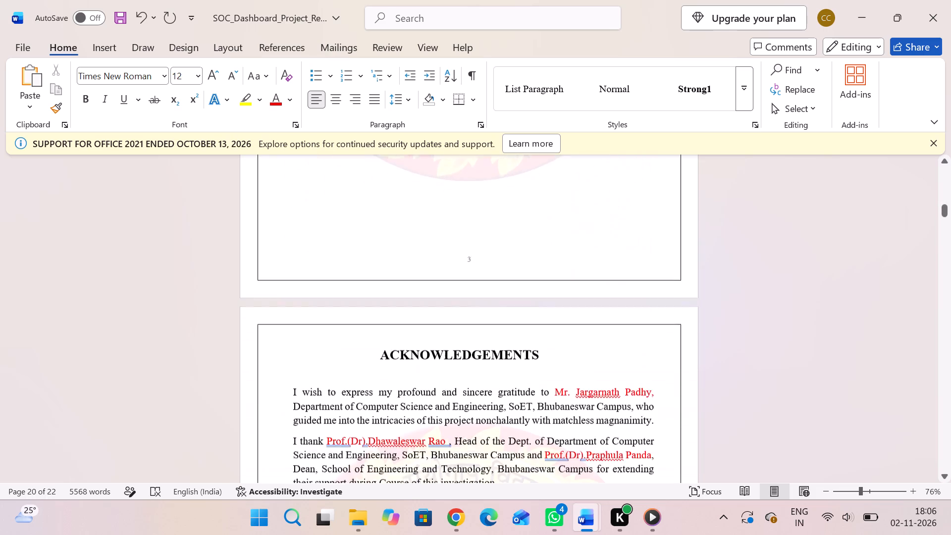
{"action": "scroll", "coordinate": [520, 390], "scroll_direction": "down", "scroll_amount": 2}
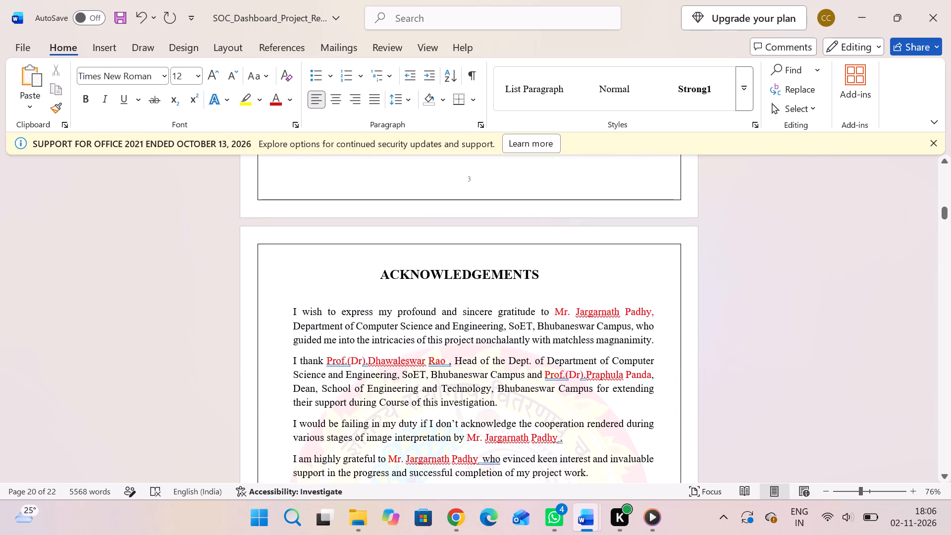
{"action": "left_click_drag", "start_coordinate": [537, 324], "coordinate": [552, 324]}
{"action": "left_click_drag", "start_coordinate": [552, 324], "coordinate": [593, 325]}
{"action": "key", "text": "BackSpace"}
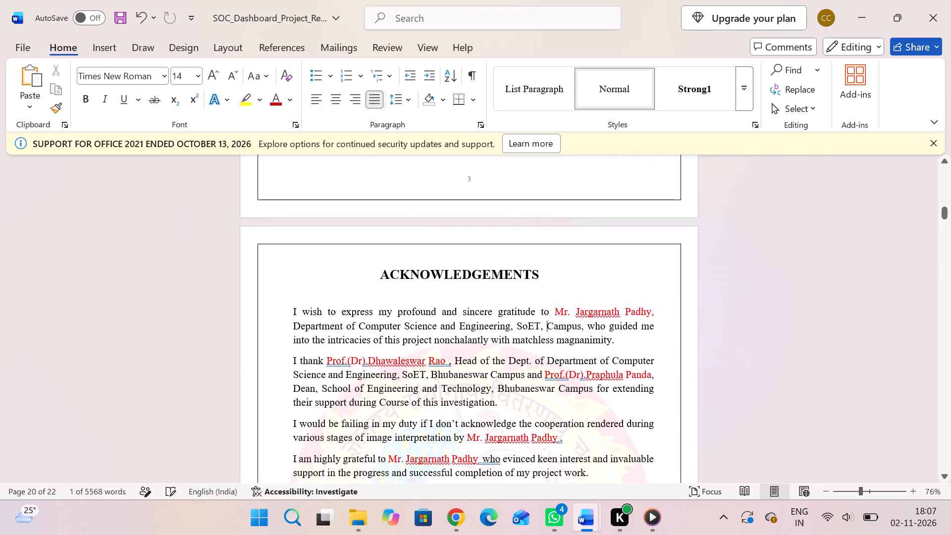
{"action": "key", "text": "p"}
{"action": "type", "text": "aralakhemundi"}
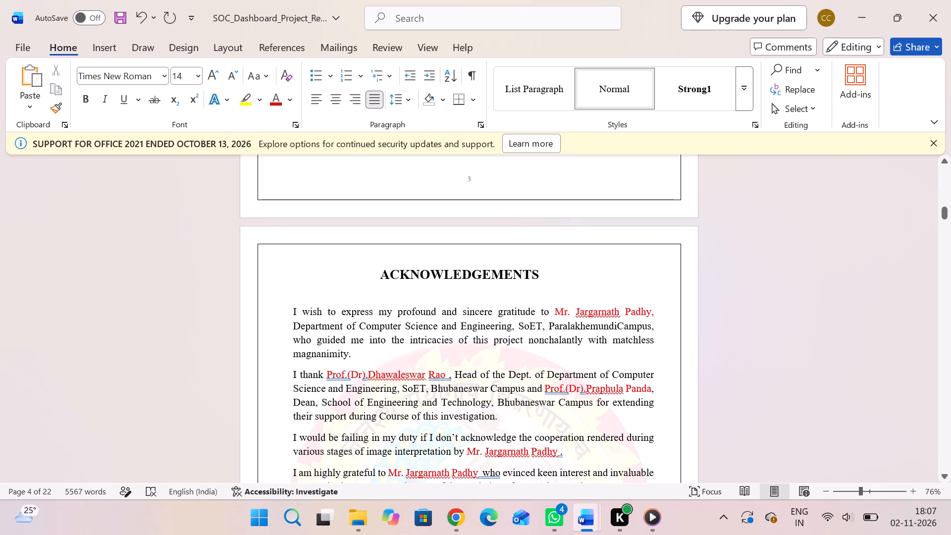
Copy the new campus name and replace "Bhubaneswar" with "Paralakhemundi" after the department head's "SoET" in the second Acknowledgements paragraph.
{"action": "scroll", "coordinate": [443, 370], "scroll_direction": "down", "scroll_amount": 1}
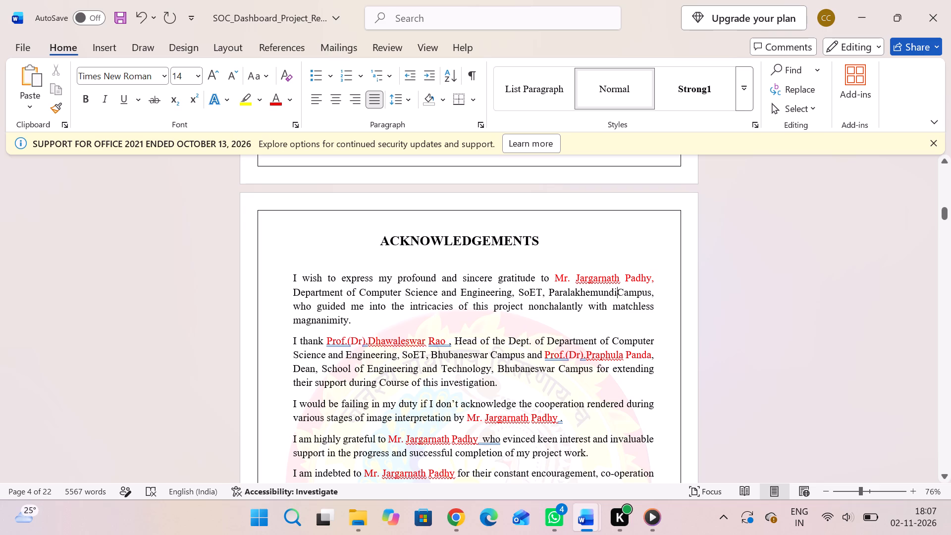
{"action": "left_click_drag", "start_coordinate": [549, 292], "coordinate": [614, 292]}
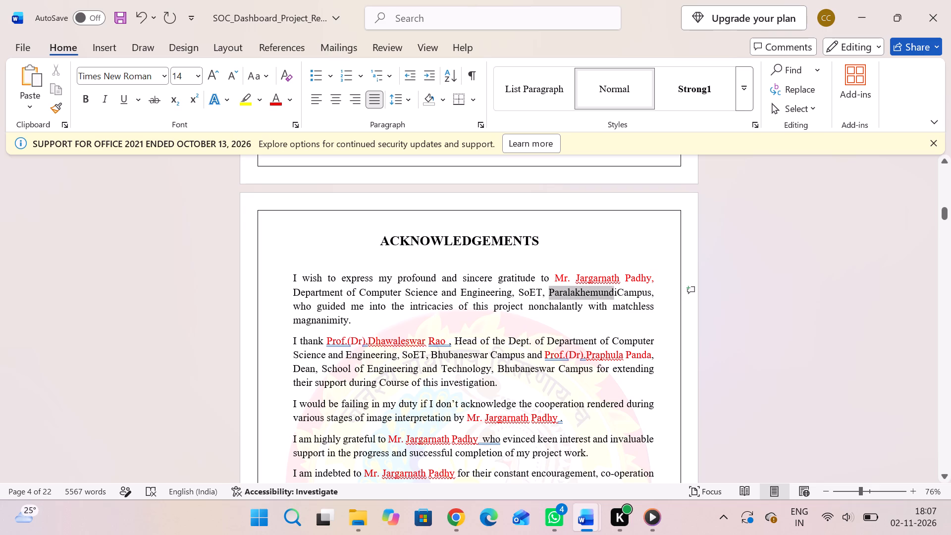
{"action": "left_click_drag", "start_coordinate": [614, 292], "coordinate": [614, 292]}
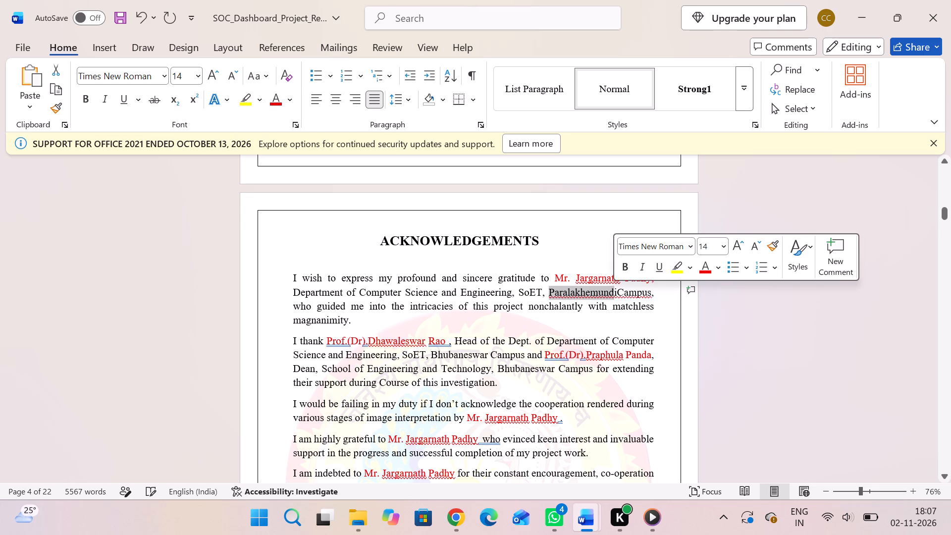
{"action": "key", "text": "ctrl+c"}
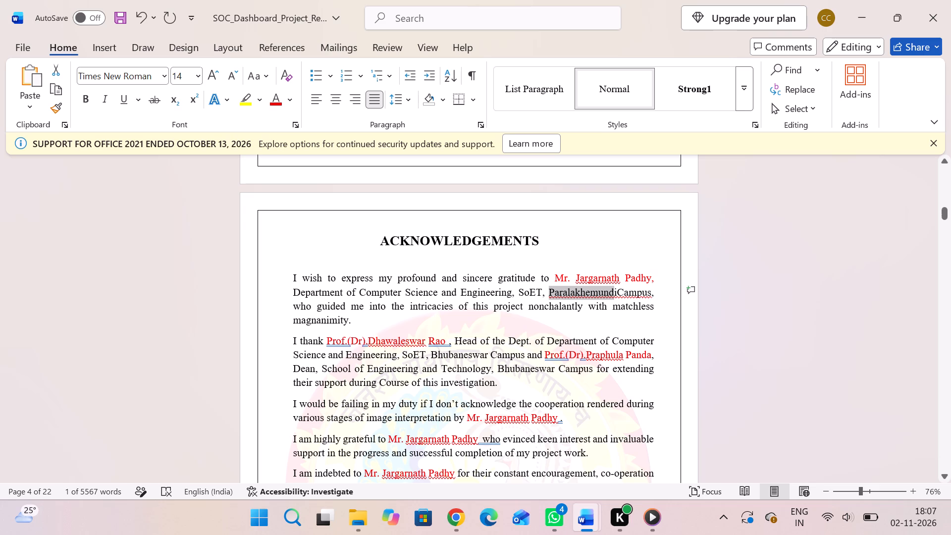
{"action": "left_click_drag", "start_coordinate": [430, 356], "coordinate": [484, 356]}
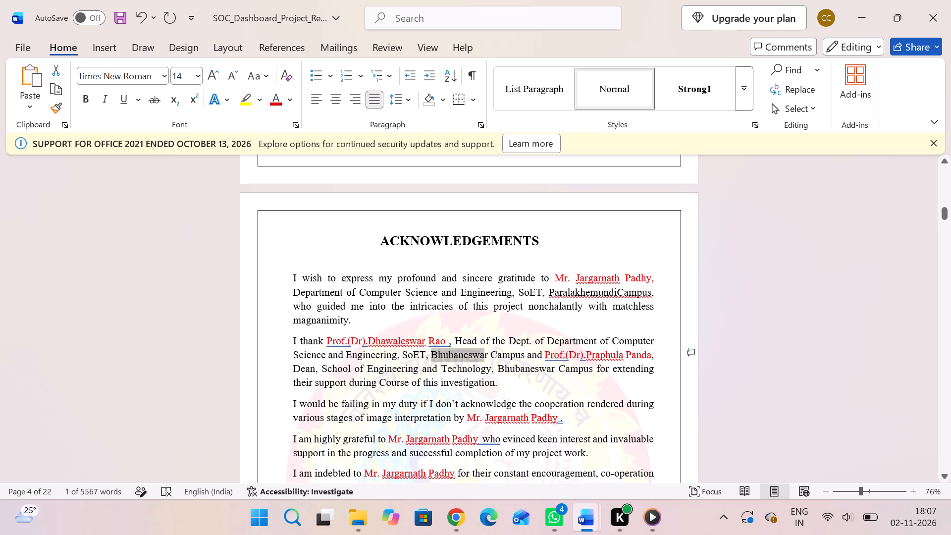
{"action": "left_click_drag", "start_coordinate": [484, 356], "coordinate": [488, 355]}
{"action": "left_click_drag", "start_coordinate": [488, 355], "coordinate": [486, 355]}
{"action": "key", "text": "BackSpace"}
{"action": "key", "text": "ctrl+v"}
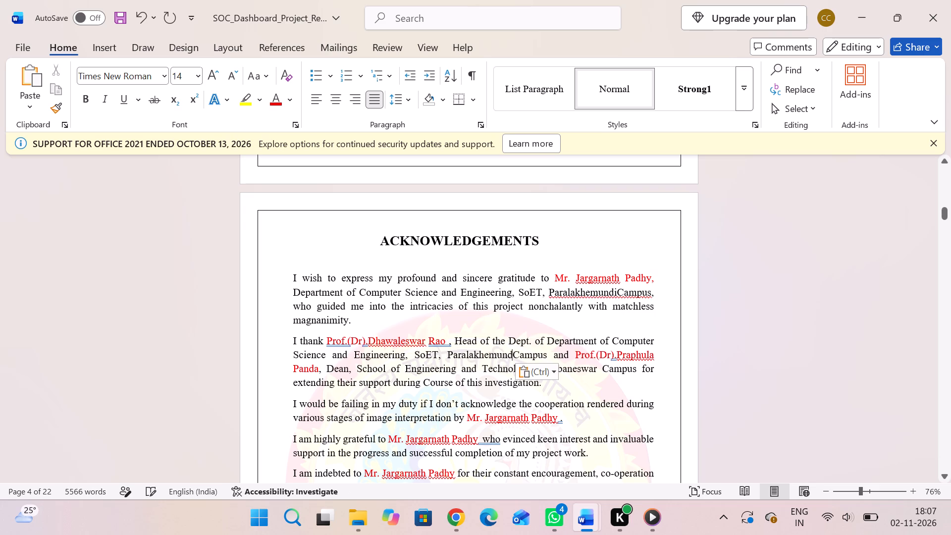
{"action": "scroll", "coordinate": [486, 355], "scroll_direction": "down", "scroll_amount": 1}
{"action": "left_click", "coordinate": [486, 355]}
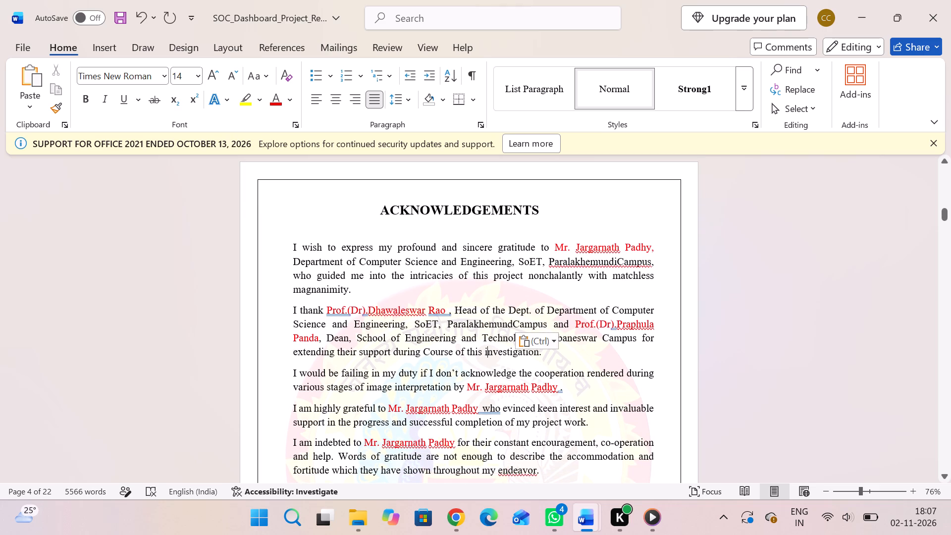
{"action": "key", "text": "i"}
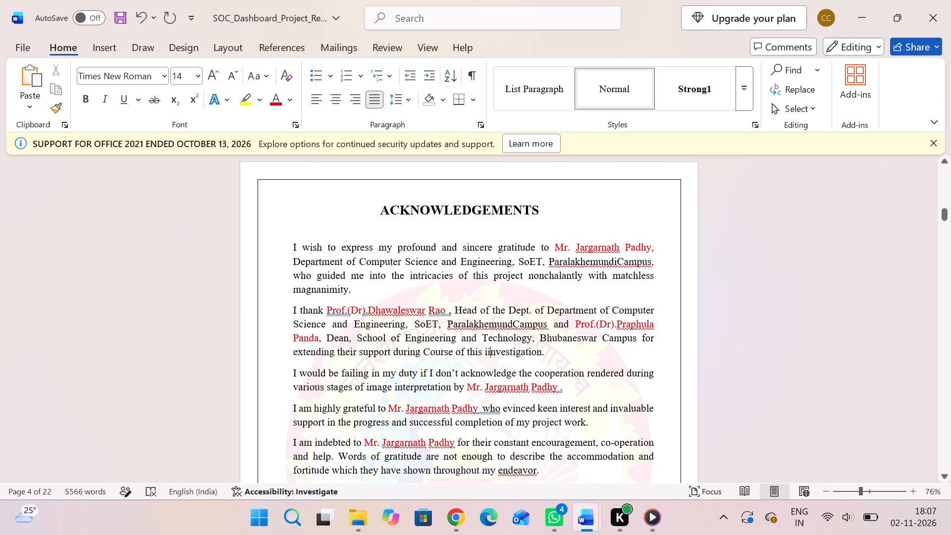
{"action": "key", "text": "BackSpace"}
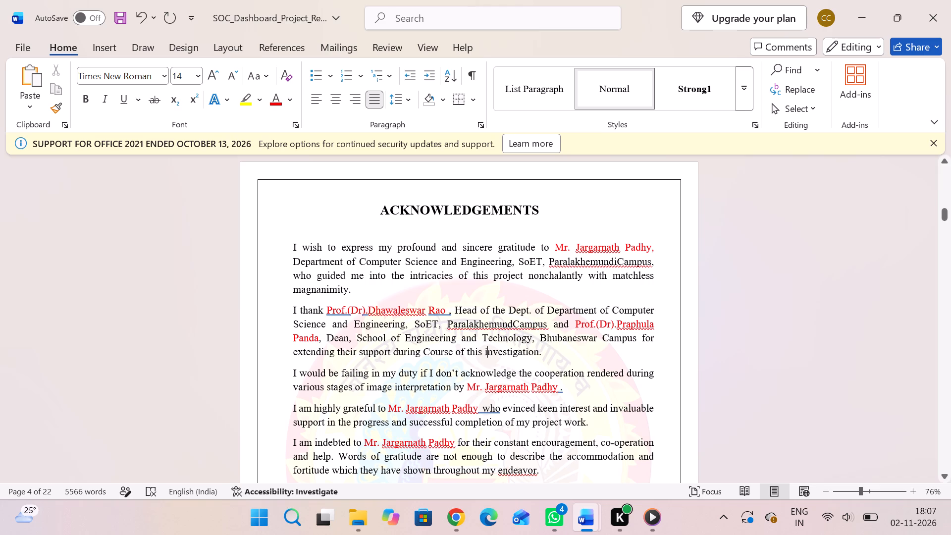
{"action": "left_click", "coordinate": [513, 324]}
{"action": "type", "text": "i"}
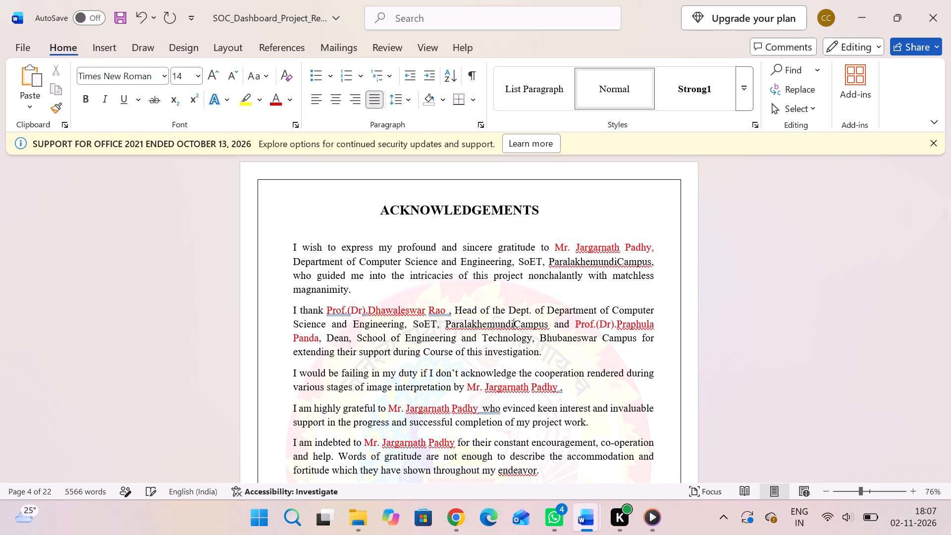
{"action": "key", "text": "space"}
Replace "Bhubaneswar" with "Paralakhemundi" in the dean's campus, after "School of Engineering and Technology", in the second Acknowledgements paragraph.
{"action": "scroll", "coordinate": [513, 324], "scroll_direction": "down", "scroll_amount": 1}
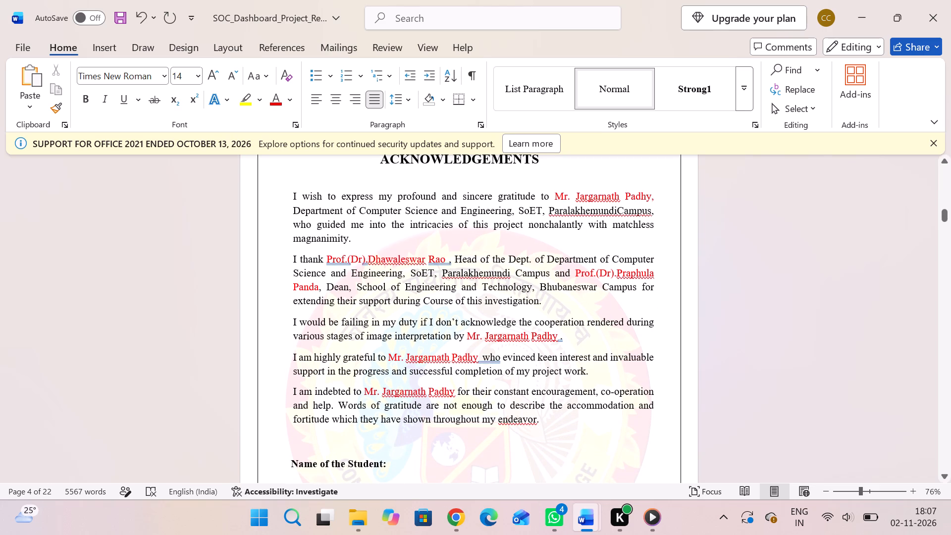
{"action": "scroll", "coordinate": [422, 375], "scroll_direction": "down", "scroll_amount": 1}
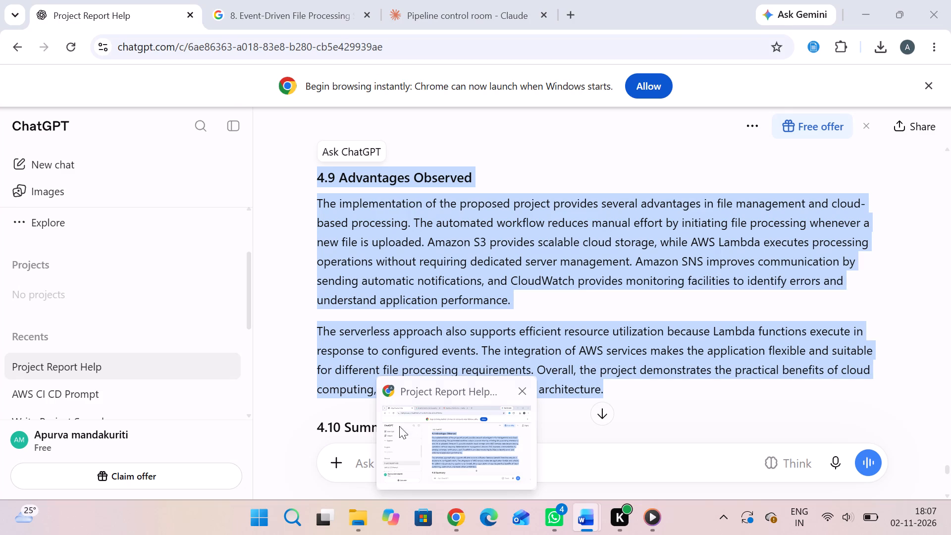
{"action": "left_click", "coordinate": [558, 457]}
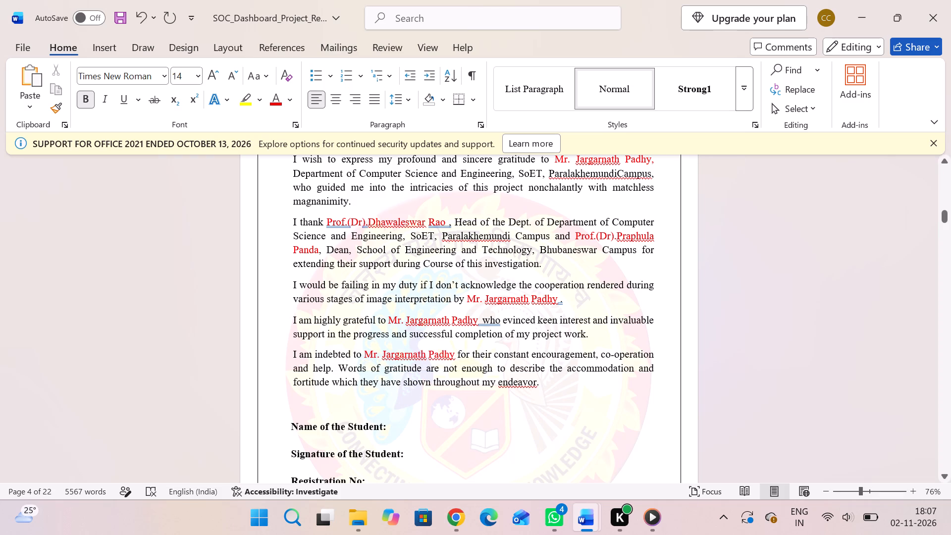
{"action": "scroll", "coordinate": [432, 379], "scroll_direction": "up", "scroll_amount": 1}
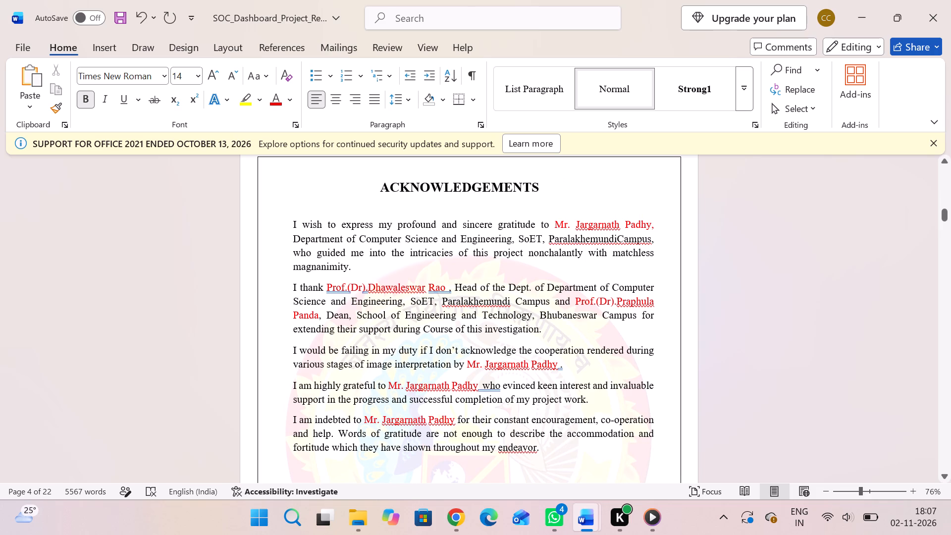
{"action": "left_click_drag", "start_coordinate": [539, 317], "coordinate": [540, 317]}
{"action": "left_click_drag", "start_coordinate": [540, 317], "coordinate": [599, 316]}
{"action": "key", "text": "BackSpace"}
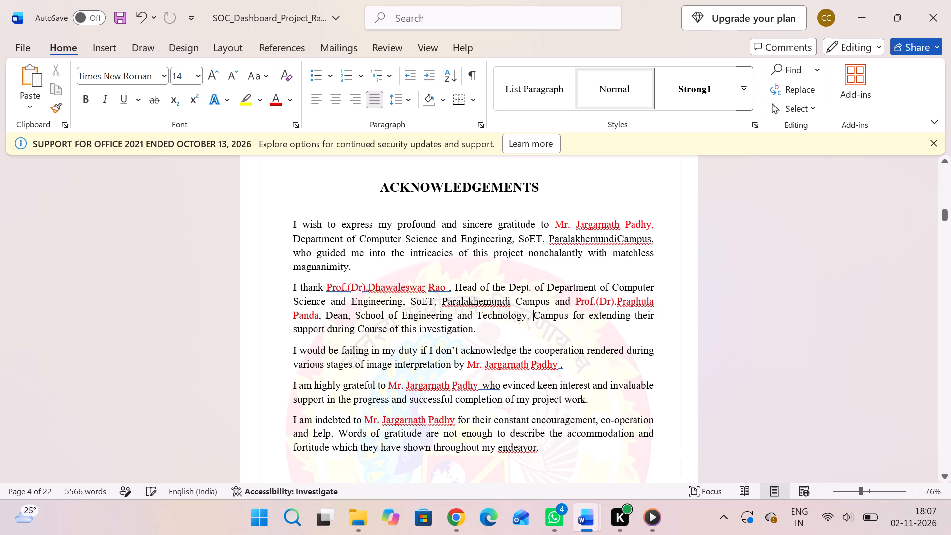
{"action": "key", "text": "ctrl+v"}
{"action": "key", "text": "i"}
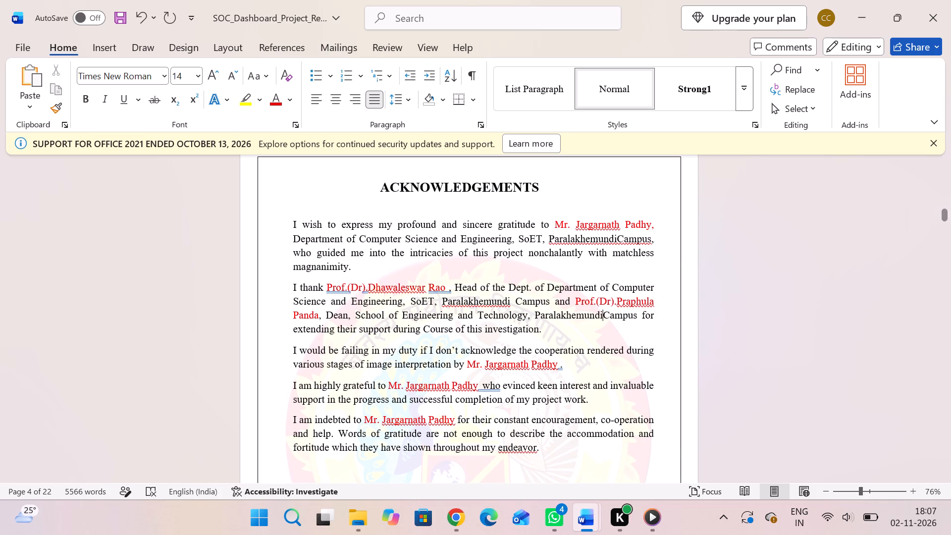
{"action": "key", "text": "BackSpace"}
{"action": "type", "text": "i"}
{"action": "key", "text": "space"}
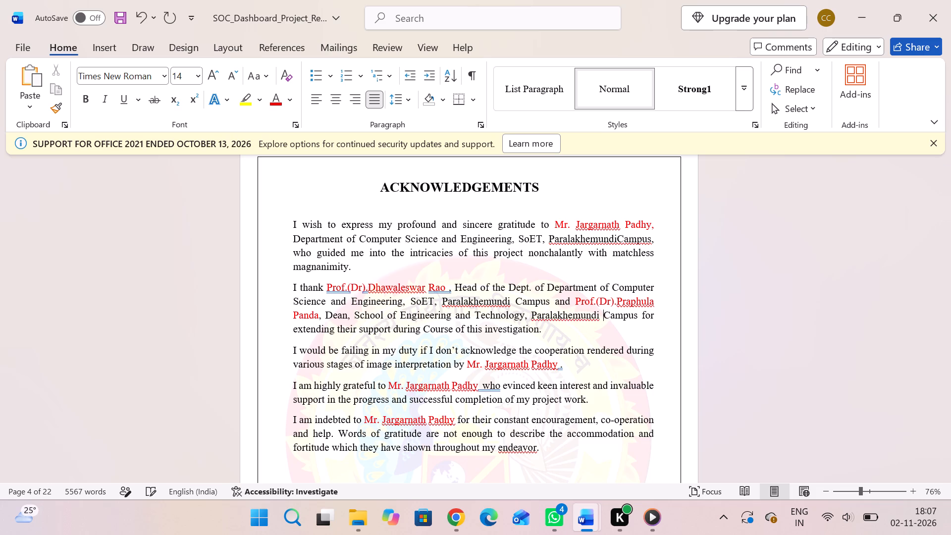
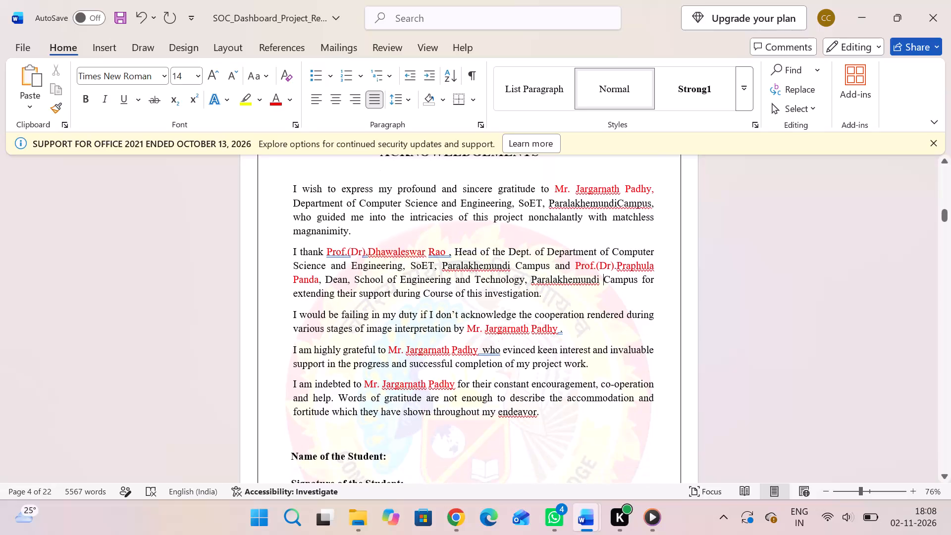
Look through the report from the Acknowledgements to section 4.9 Advantages Observed.
{"action": "scroll", "coordinate": [599, 316], "scroll_direction": "down", "scroll_amount": 1}
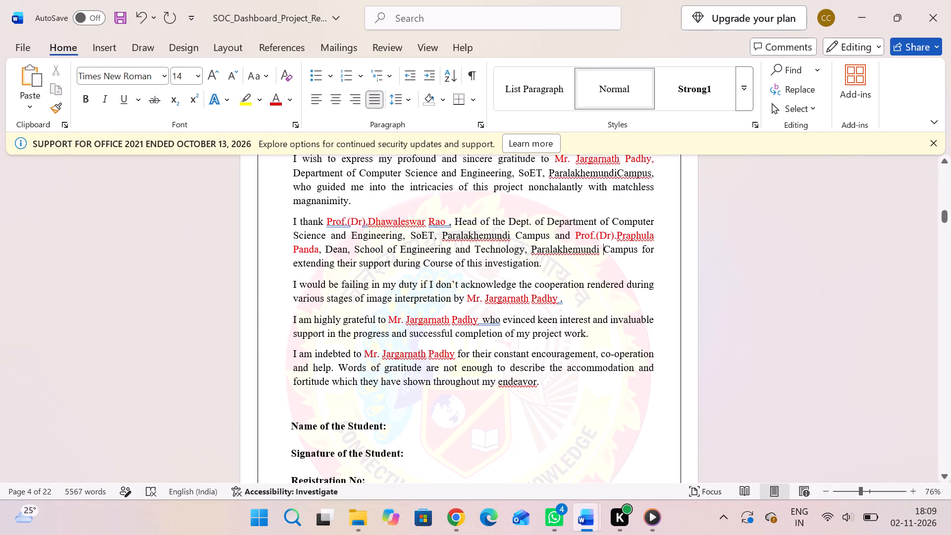
{"action": "scroll", "coordinate": [385, 368], "scroll_direction": "down", "scroll_amount": 6}
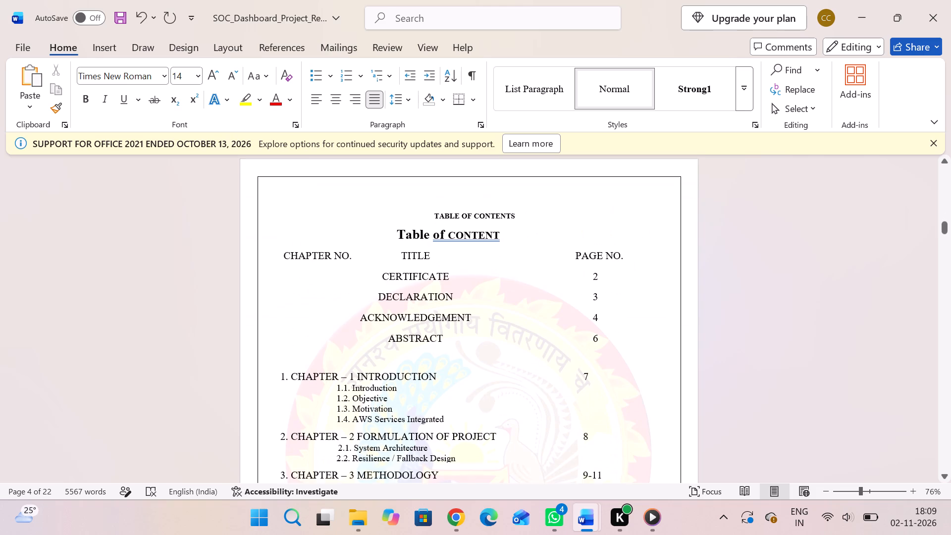
{"action": "scroll", "coordinate": [385, 368], "scroll_direction": "down", "scroll_amount": 8}
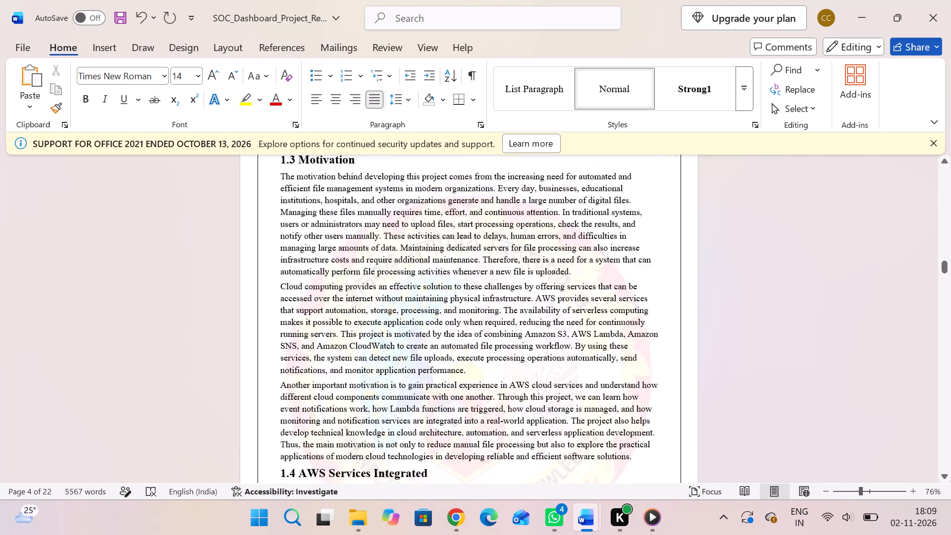
{"action": "scroll", "coordinate": [385, 368], "scroll_direction": "down", "scroll_amount": 7}
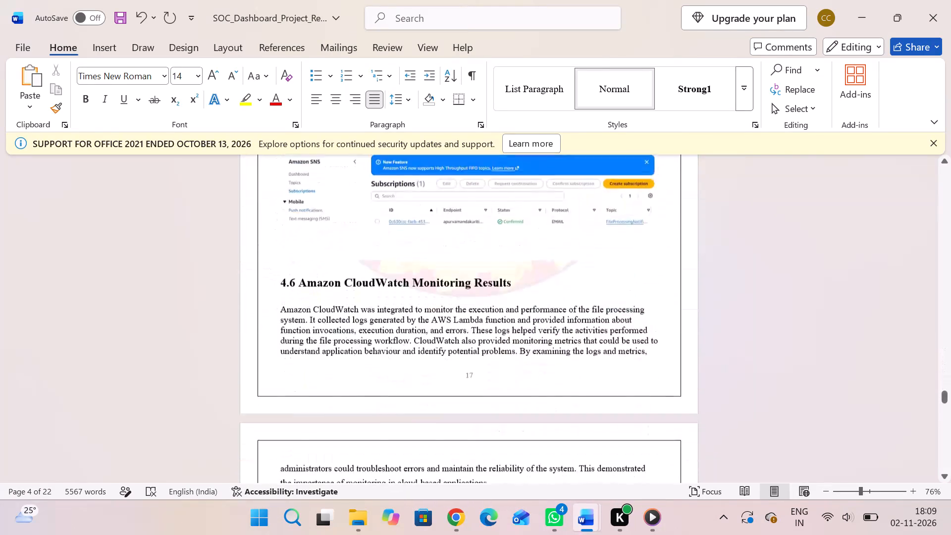
{"action": "scroll", "coordinate": [385, 368], "scroll_direction": "down", "scroll_amount": 3}
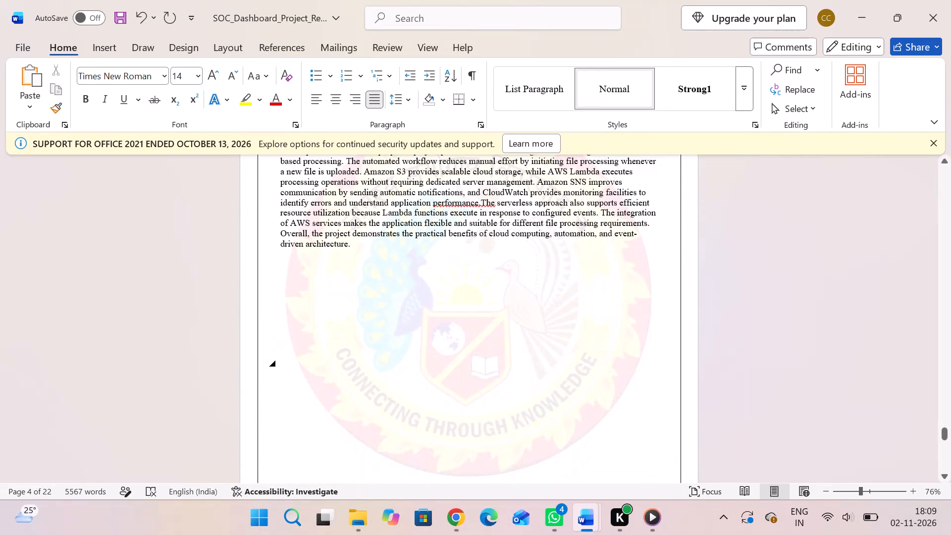
{"action": "scroll", "coordinate": [385, 368], "scroll_direction": "up", "scroll_amount": 1}
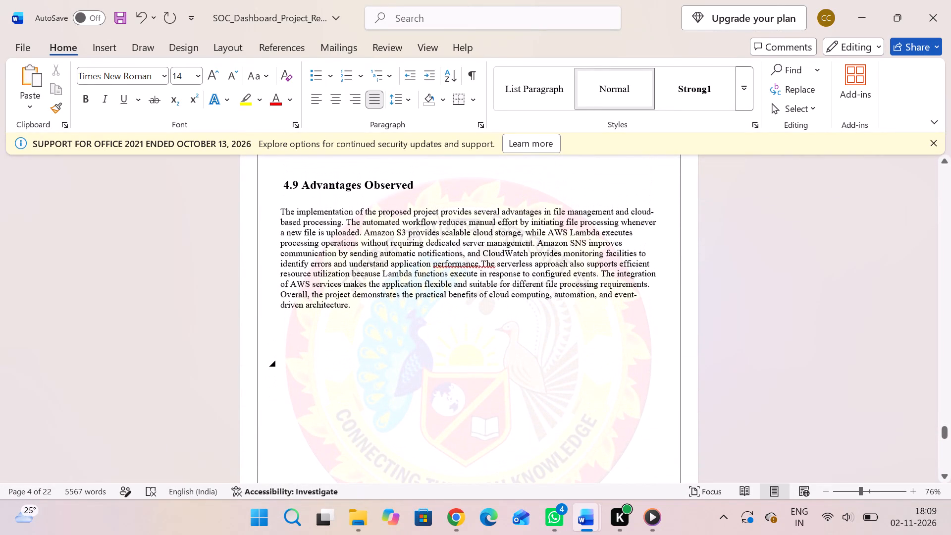
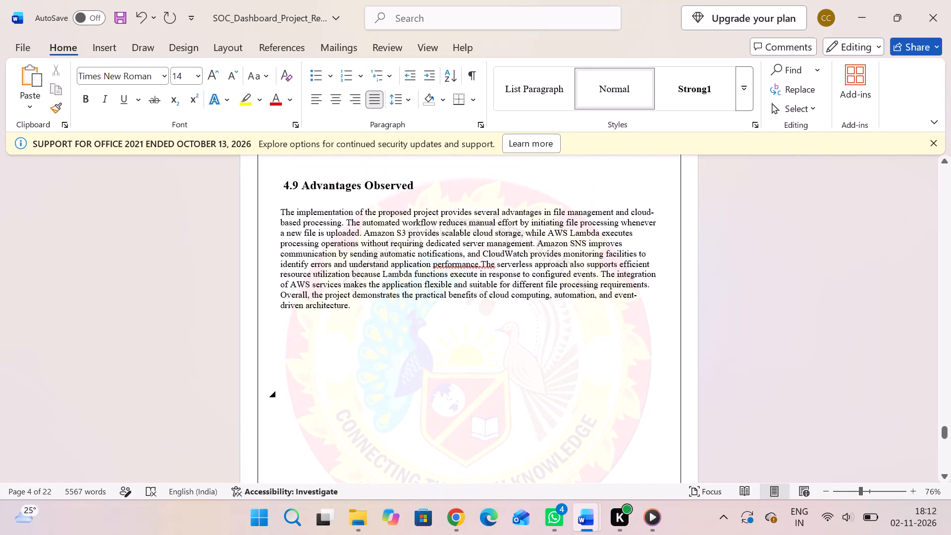
Check the report from the end of section 4.9 Advantages Observed to the start of Chapter 5 – Conclusion.
{"action": "left_click", "coordinate": [304, 346]}
{"action": "scroll", "coordinate": [304, 346], "scroll_direction": "down", "scroll_amount": 4}
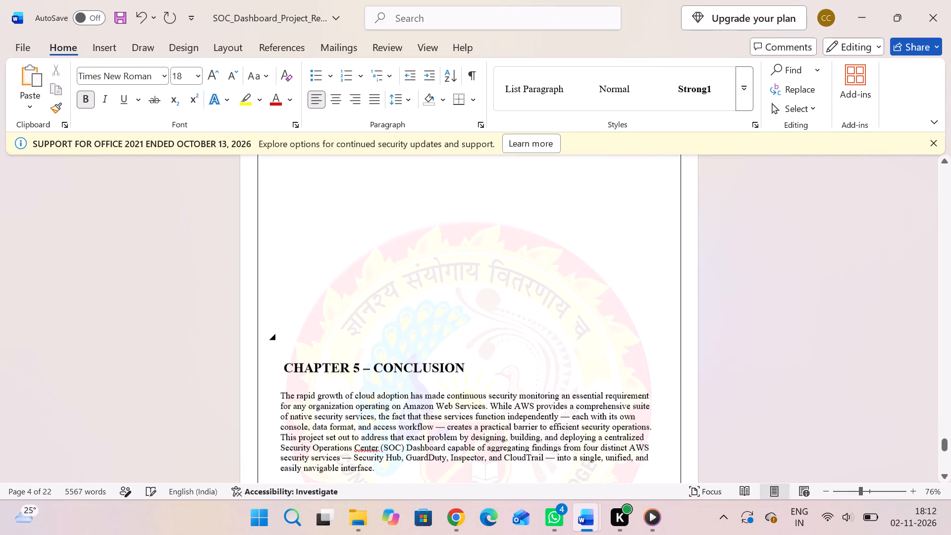
{"action": "scroll", "coordinate": [301, 317], "scroll_direction": "up", "scroll_amount": 3}
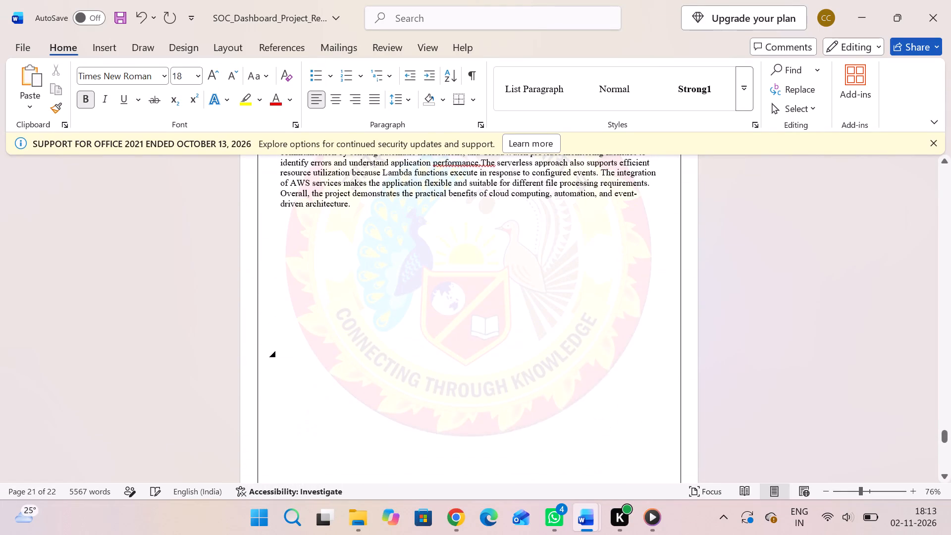
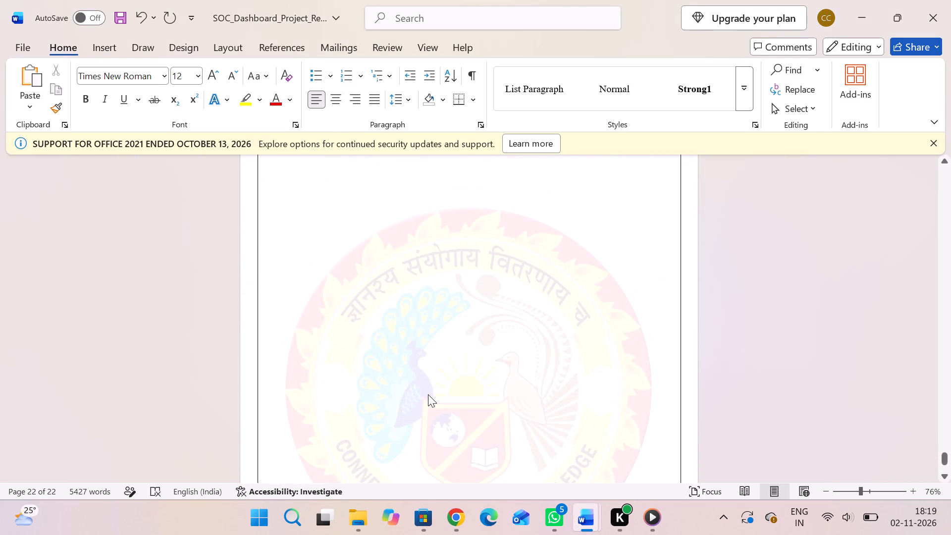
{"action": "scroll", "coordinate": [428, 394], "scroll_direction": "up", "scroll_amount": 2}
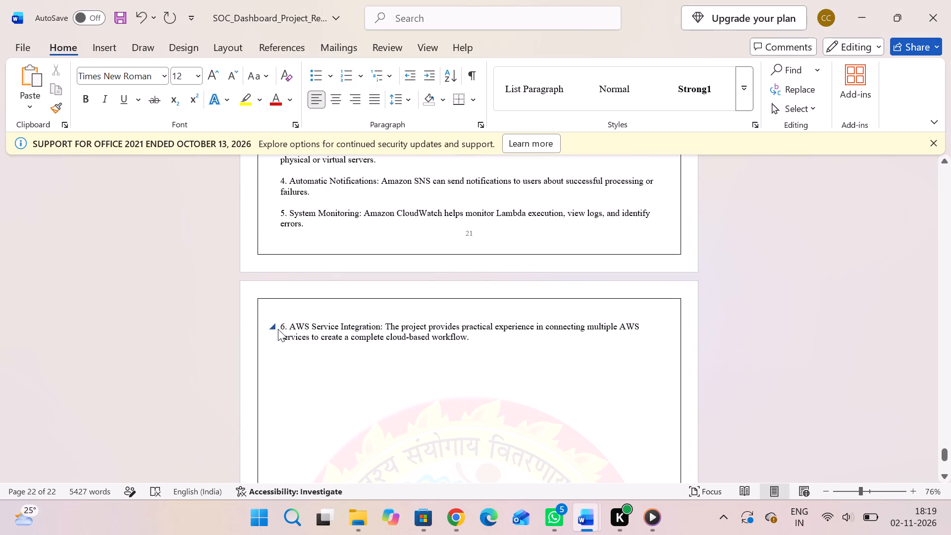
{"action": "left_click_drag", "start_coordinate": [278, 329], "coordinate": [456, 343]}
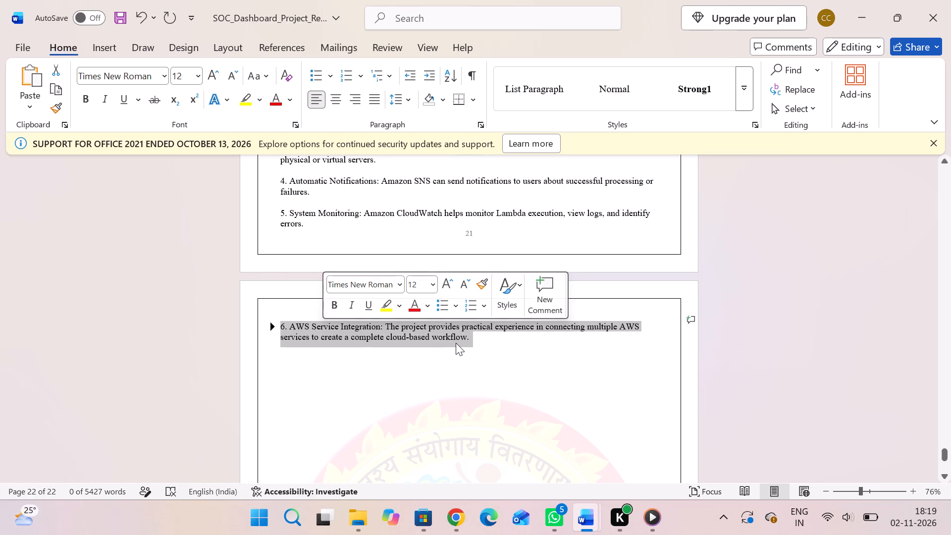
{"action": "left_click", "coordinate": [456, 343]}
{"action": "scroll", "coordinate": [302, 217], "scroll_direction": "up", "scroll_amount": 1}
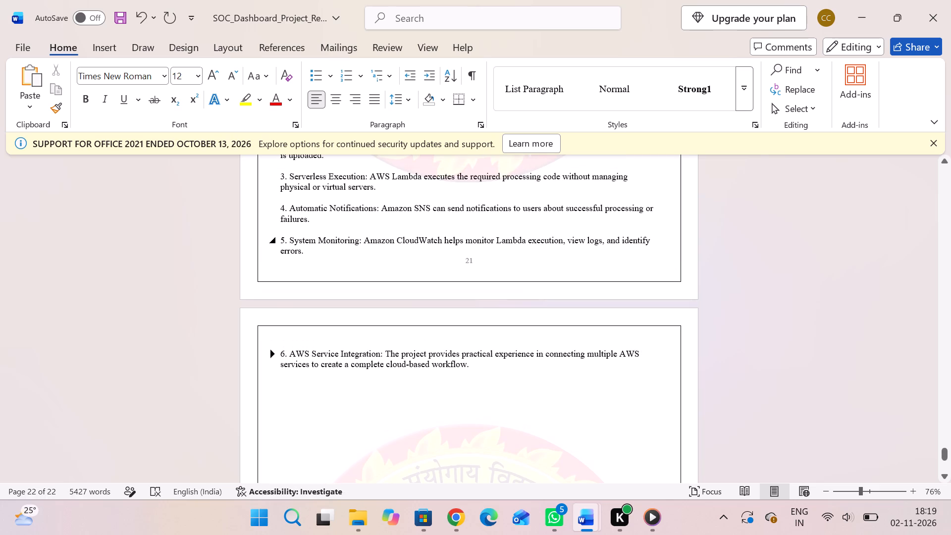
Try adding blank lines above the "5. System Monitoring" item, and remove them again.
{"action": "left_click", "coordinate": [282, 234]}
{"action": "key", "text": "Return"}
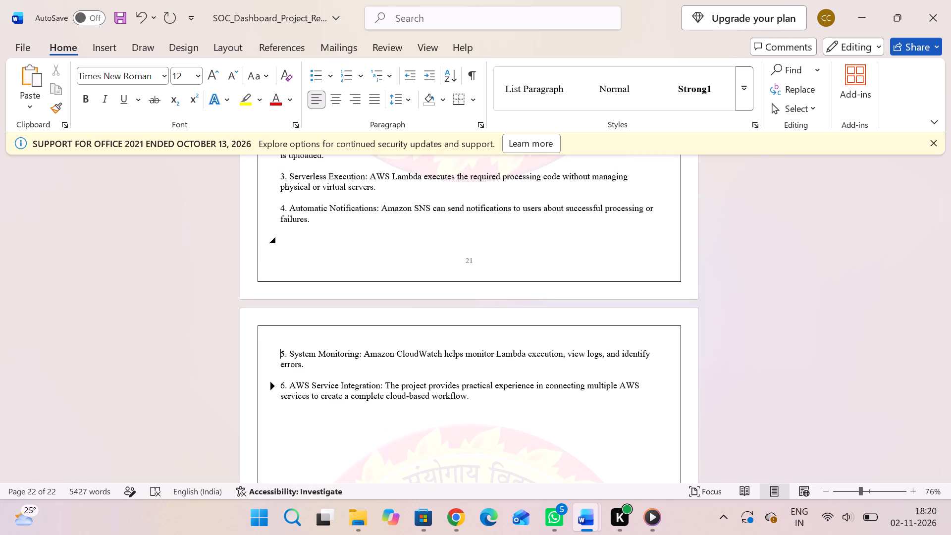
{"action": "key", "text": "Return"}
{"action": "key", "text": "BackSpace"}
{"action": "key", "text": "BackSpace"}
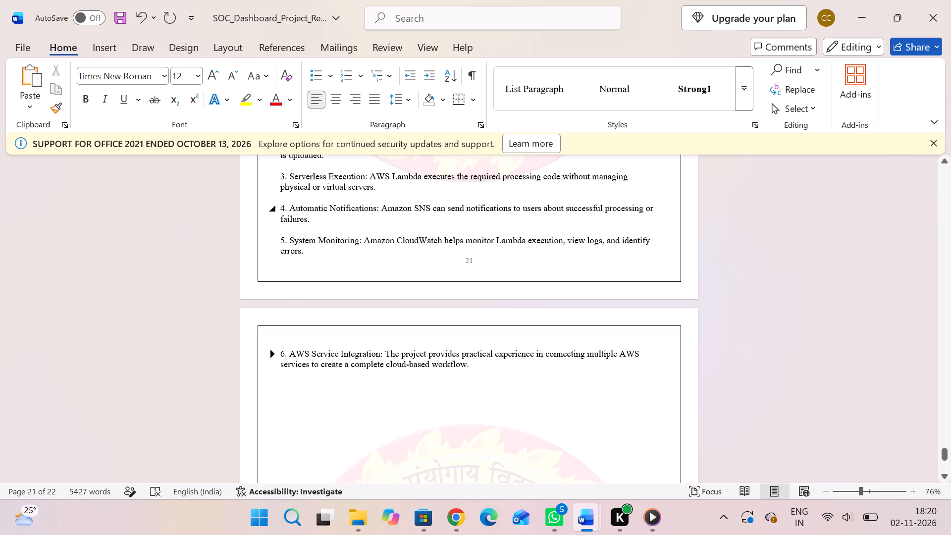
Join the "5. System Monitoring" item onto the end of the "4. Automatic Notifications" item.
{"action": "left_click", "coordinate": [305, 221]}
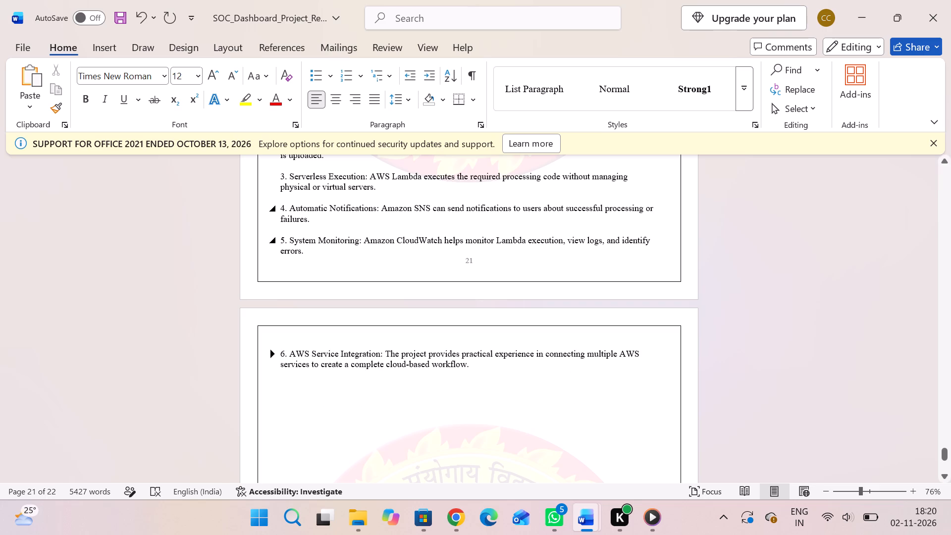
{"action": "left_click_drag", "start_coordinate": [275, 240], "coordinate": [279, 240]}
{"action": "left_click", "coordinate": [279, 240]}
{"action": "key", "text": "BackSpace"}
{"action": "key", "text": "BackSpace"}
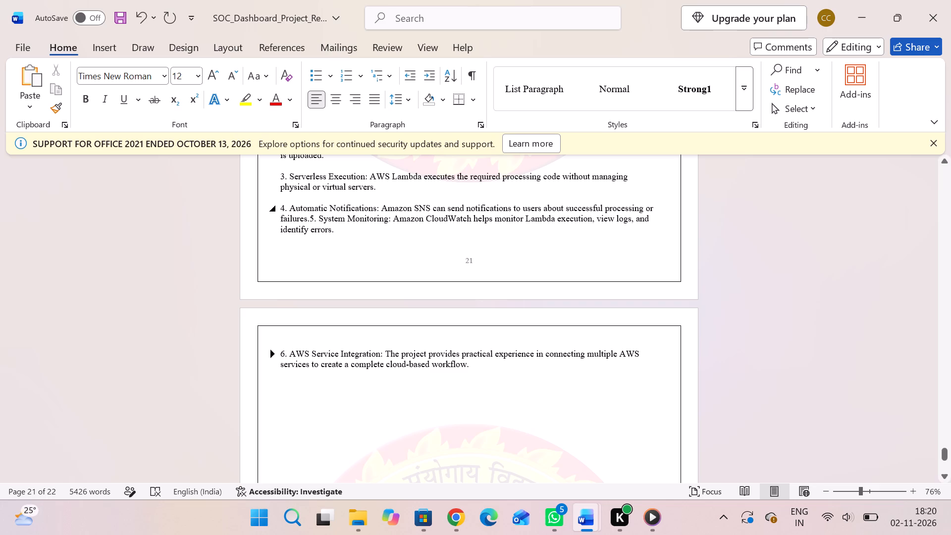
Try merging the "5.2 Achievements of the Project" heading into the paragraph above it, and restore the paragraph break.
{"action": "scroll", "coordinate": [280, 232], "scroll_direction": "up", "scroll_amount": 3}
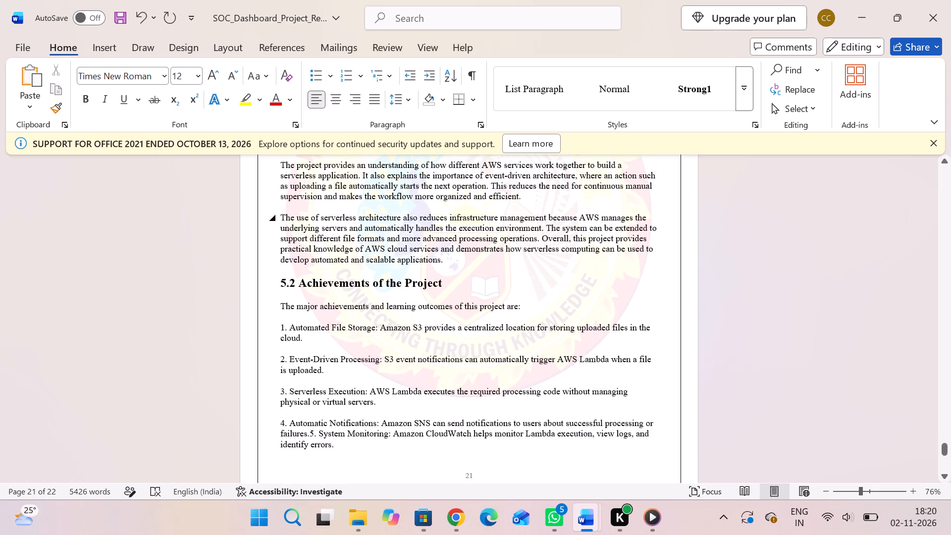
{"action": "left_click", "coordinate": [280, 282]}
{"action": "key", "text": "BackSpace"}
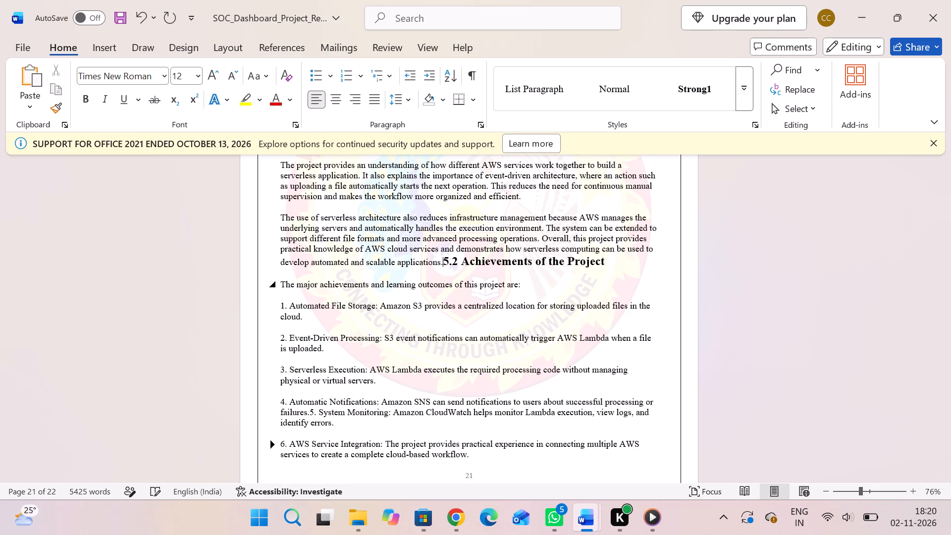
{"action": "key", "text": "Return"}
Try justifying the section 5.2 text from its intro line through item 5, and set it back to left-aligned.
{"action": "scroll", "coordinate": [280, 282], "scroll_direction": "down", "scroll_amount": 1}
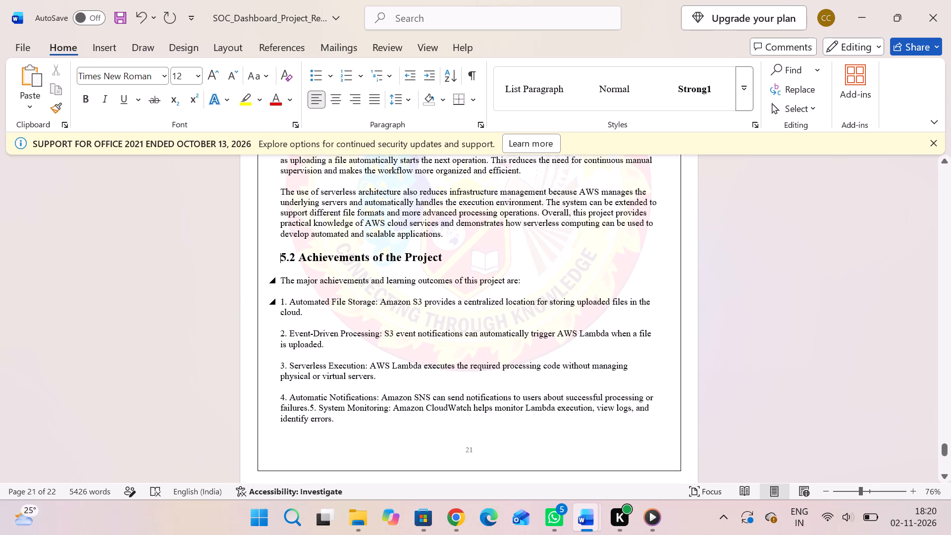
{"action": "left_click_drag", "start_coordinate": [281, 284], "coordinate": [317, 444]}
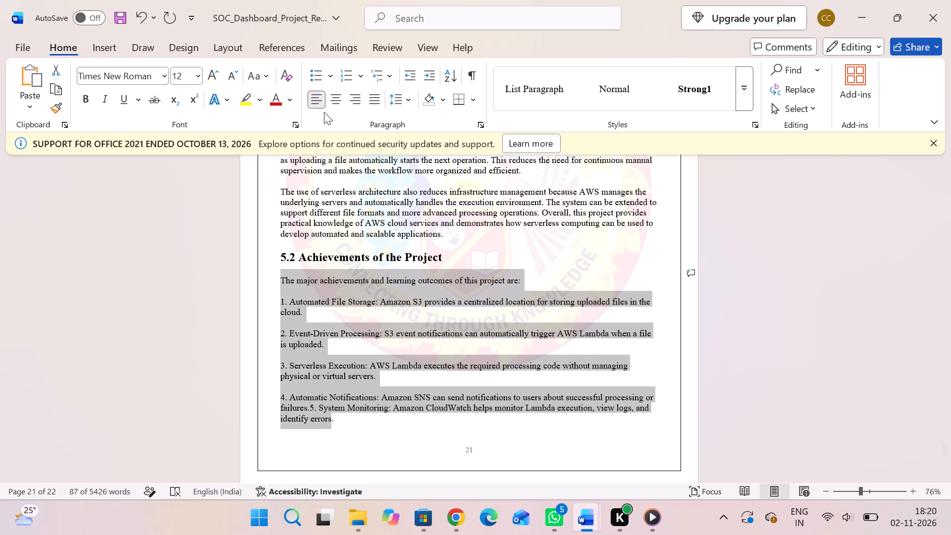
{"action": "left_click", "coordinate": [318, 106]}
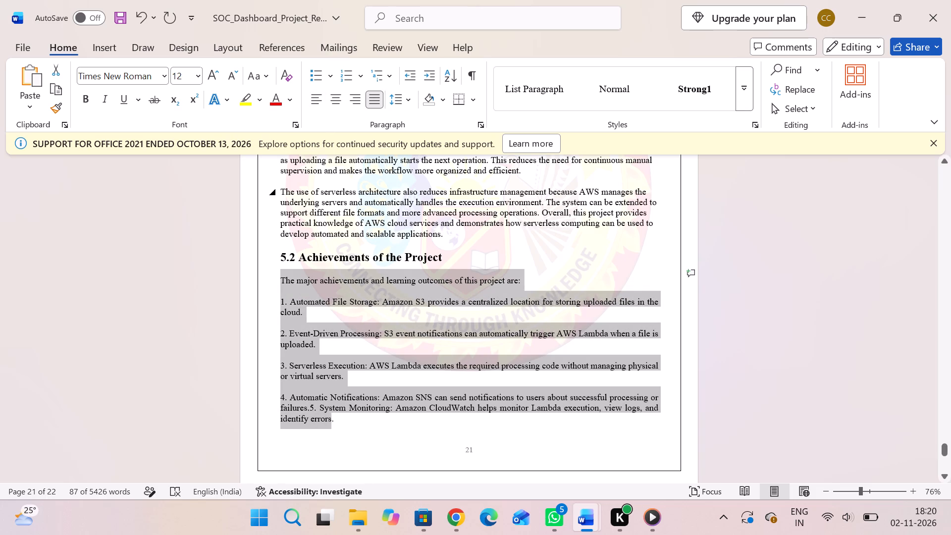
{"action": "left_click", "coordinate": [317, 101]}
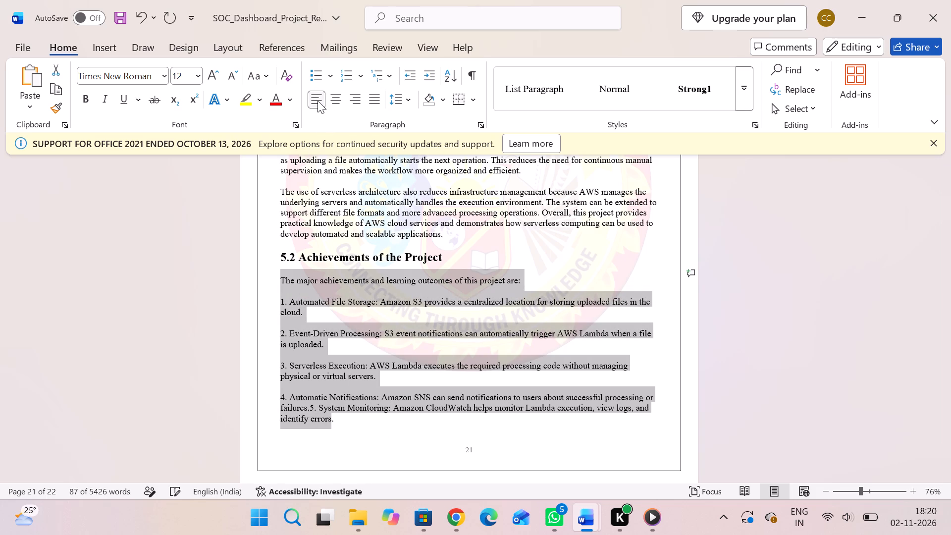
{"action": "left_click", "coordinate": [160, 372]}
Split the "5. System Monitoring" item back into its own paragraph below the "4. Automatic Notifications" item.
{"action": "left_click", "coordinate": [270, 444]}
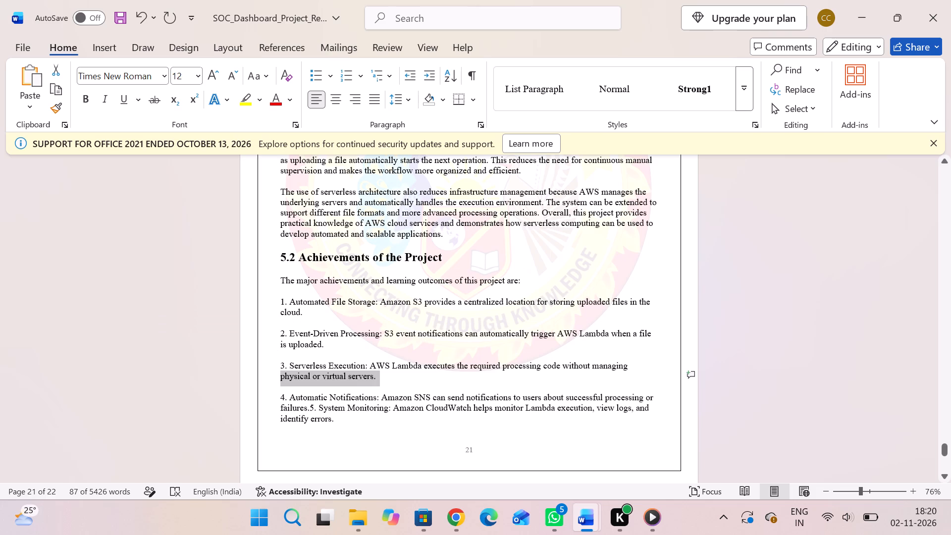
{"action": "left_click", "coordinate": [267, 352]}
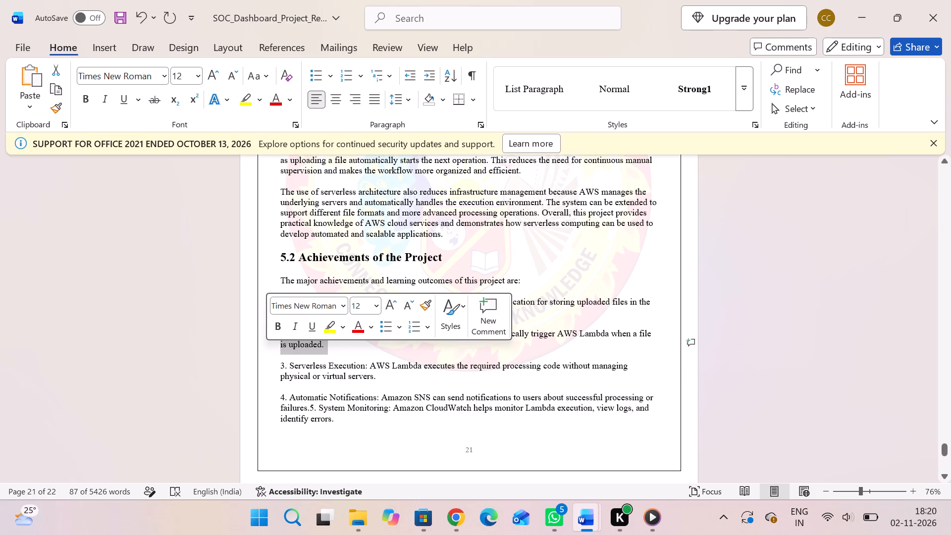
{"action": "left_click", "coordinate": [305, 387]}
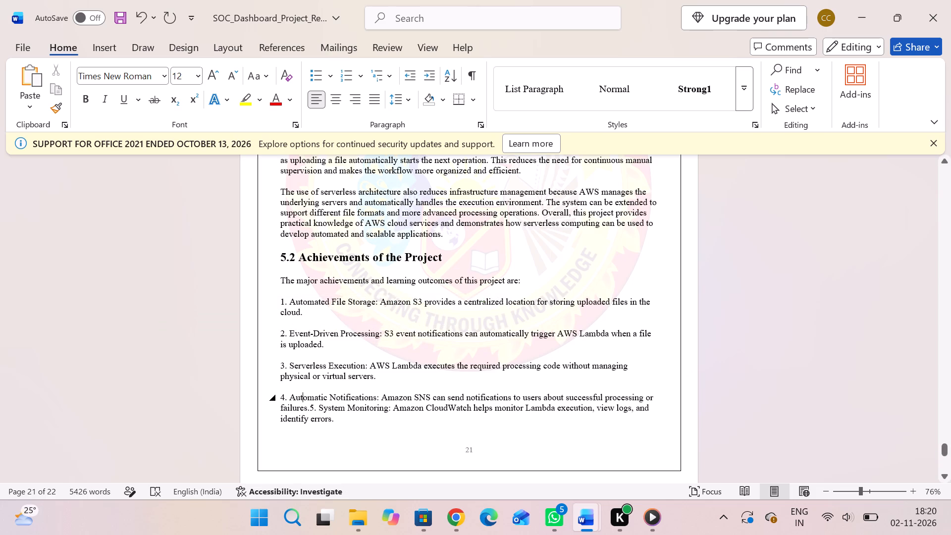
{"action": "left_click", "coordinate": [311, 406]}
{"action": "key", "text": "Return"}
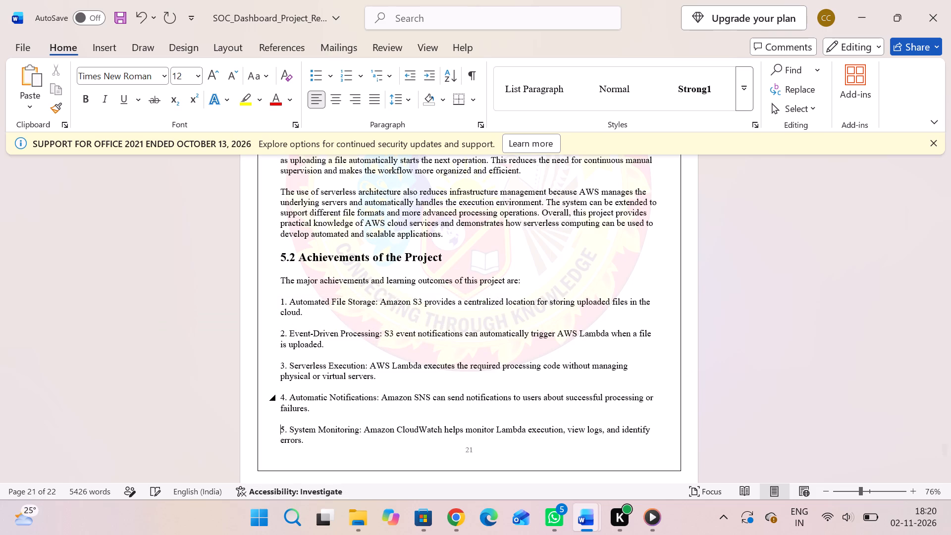
Delete the whole "6. AWS Service Integration" item, including its number, from page 22.
{"action": "scroll", "coordinate": [311, 406], "scroll_direction": "down", "scroll_amount": 2}
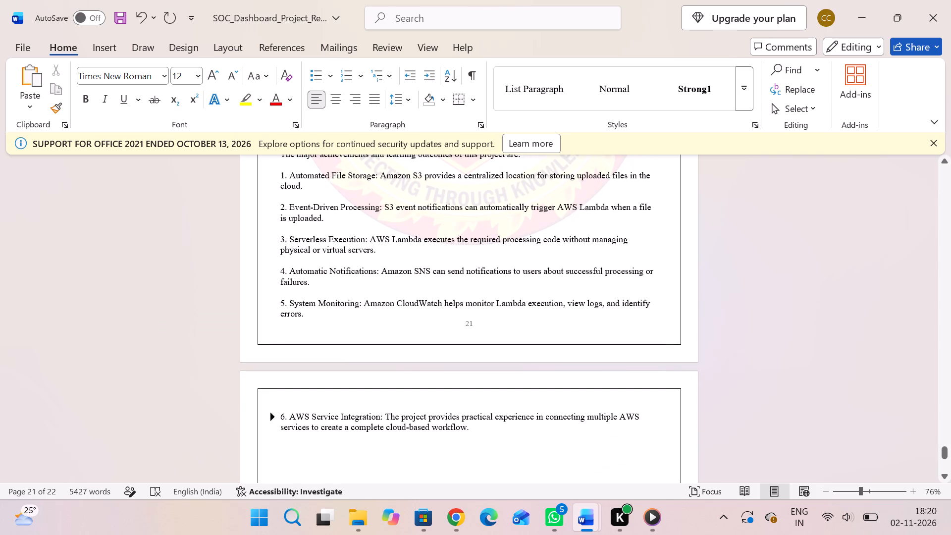
{"action": "left_click_drag", "start_coordinate": [288, 418], "coordinate": [539, 436]}
{"action": "key", "text": "BackSpace"}
{"action": "key", "text": "BackSpace"}
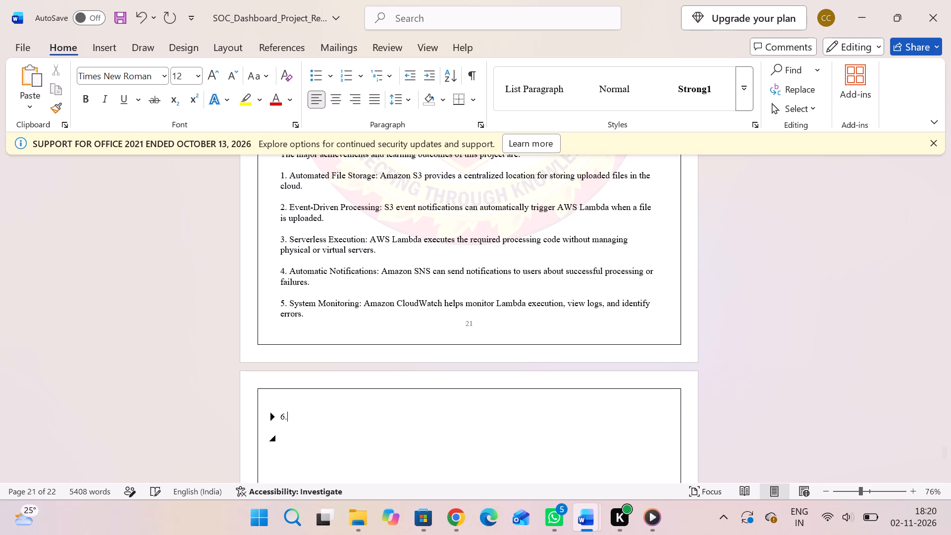
{"action": "key", "text": "BackSpace"}
{"action": "key", "text": "BackSpace"}
Review the layout of Chapter 5 and the test case table pages before it.
{"action": "scroll", "coordinate": [539, 436], "scroll_direction": "down", "scroll_amount": 2}
{"action": "scroll", "coordinate": [539, 436], "scroll_direction": "up", "scroll_amount": 2}
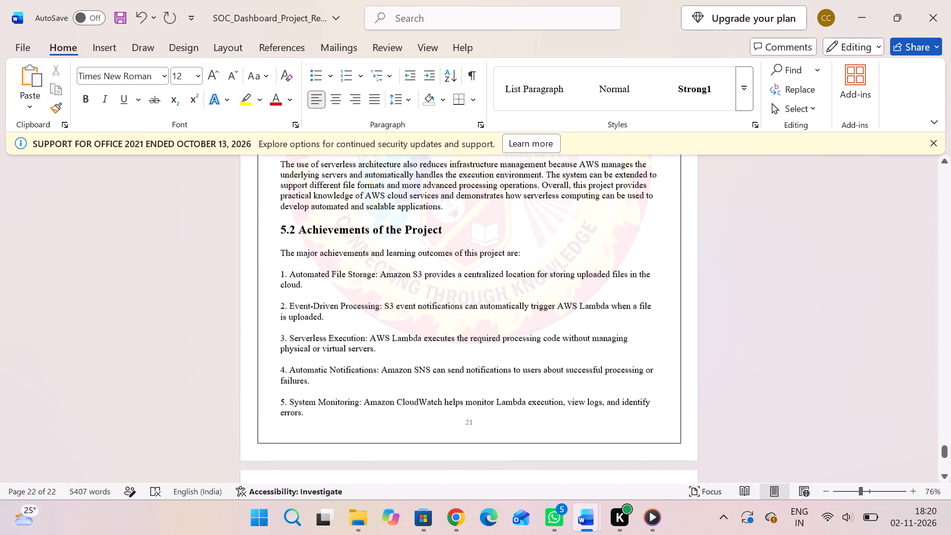
{"action": "scroll", "coordinate": [539, 436], "scroll_direction": "up", "scroll_amount": 3}
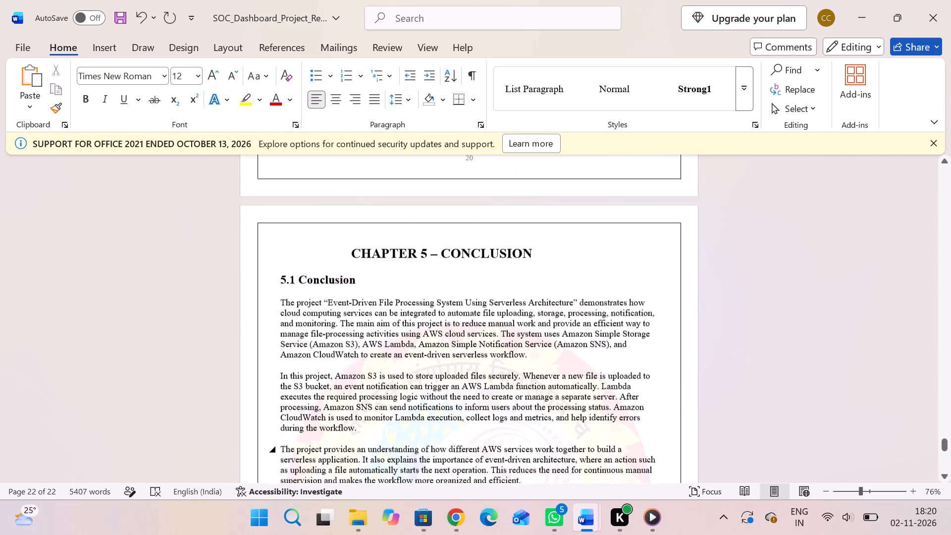
{"action": "scroll", "coordinate": [539, 436], "scroll_direction": "up", "scroll_amount": 2}
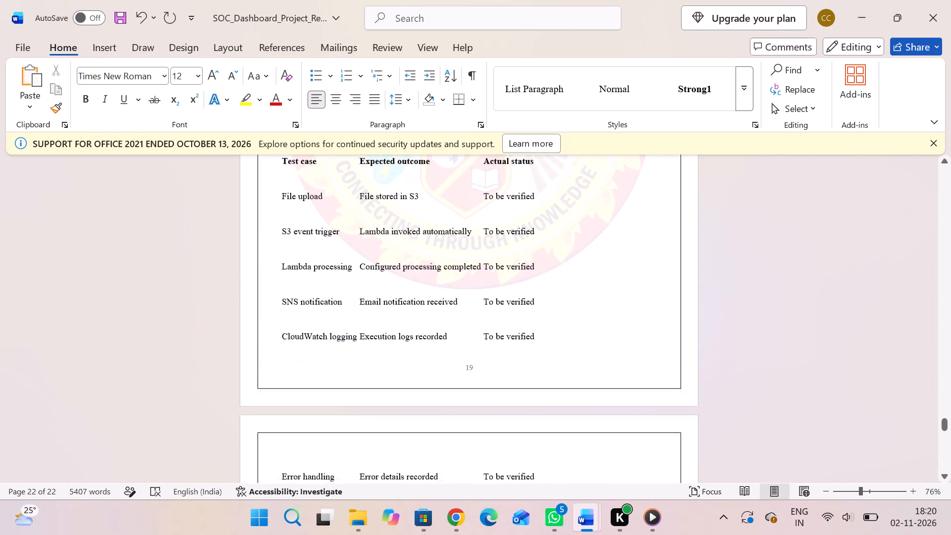
{"action": "scroll", "coordinate": [539, 436], "scroll_direction": "up", "scroll_amount": 2}
{"action": "scroll", "coordinate": [539, 436], "scroll_direction": "down", "scroll_amount": 1}
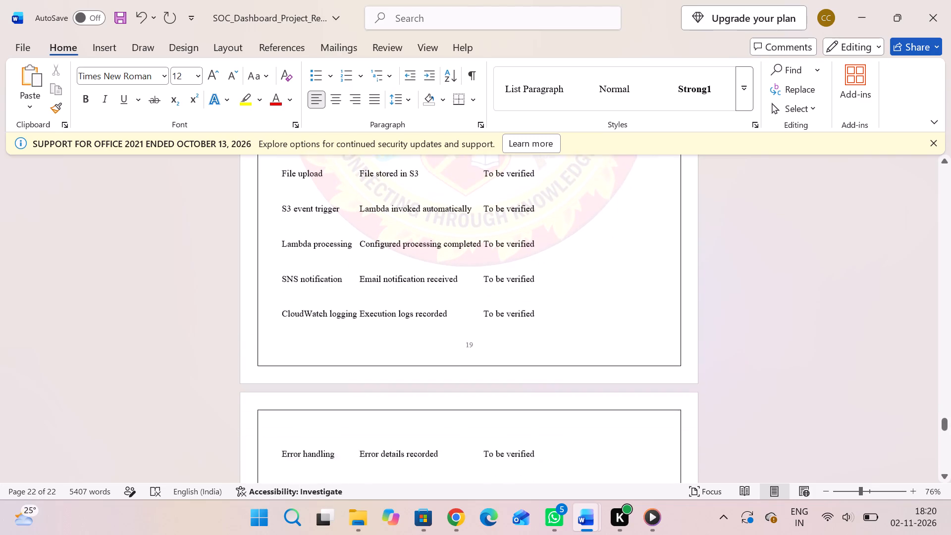
{"action": "scroll", "coordinate": [539, 436], "scroll_direction": "down", "scroll_amount": 4}
{"action": "scroll", "coordinate": [539, 436], "scroll_direction": "up", "scroll_amount": 1}
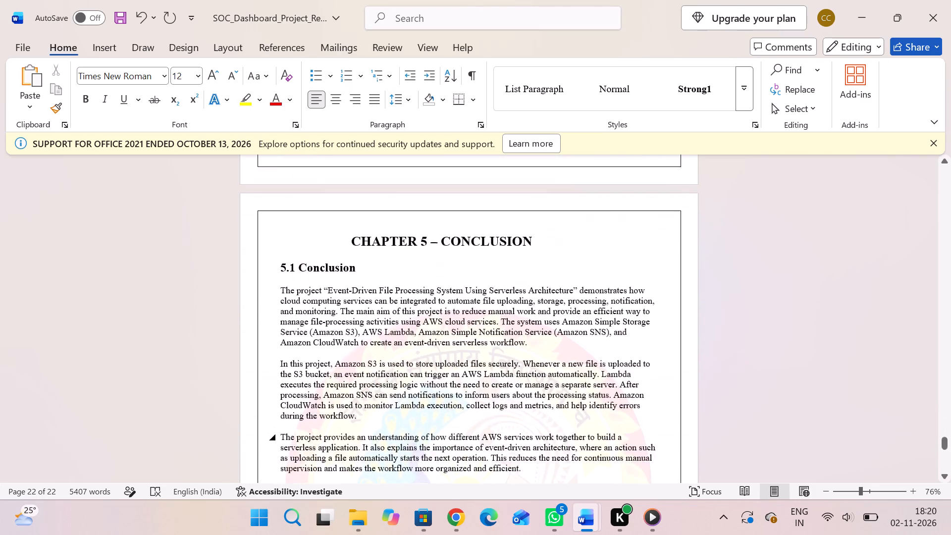
{"action": "scroll", "coordinate": [539, 436], "scroll_direction": "up", "scroll_amount": 1}
{"action": "scroll", "coordinate": [539, 436], "scroll_direction": "down", "scroll_amount": 5}
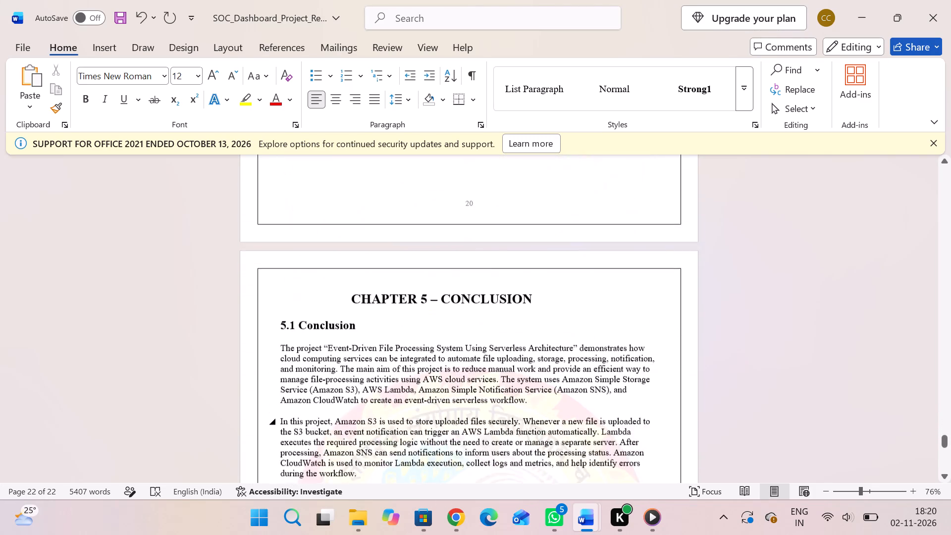
{"action": "scroll", "coordinate": [539, 436], "scroll_direction": "down", "scroll_amount": 2}
{"action": "scroll", "coordinate": [539, 436], "scroll_direction": "up", "scroll_amount": 2}
{"action": "scroll", "coordinate": [539, 436], "scroll_direction": "down", "scroll_amount": 2}
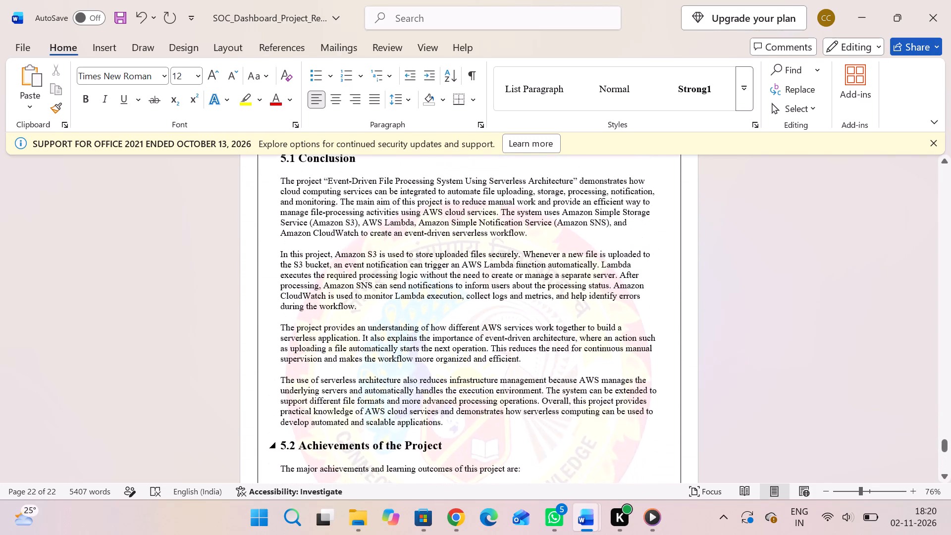
{"action": "scroll", "coordinate": [539, 436], "scroll_direction": "down", "scroll_amount": 3}
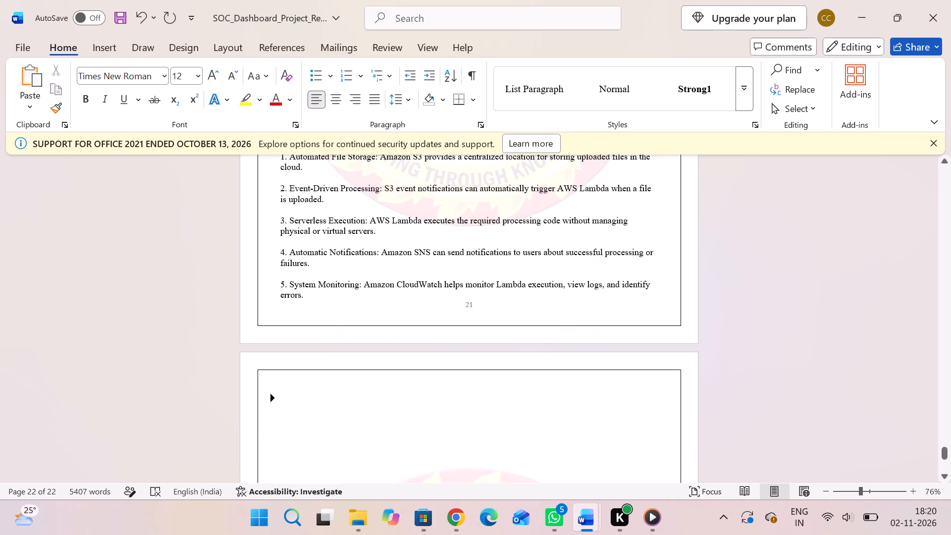
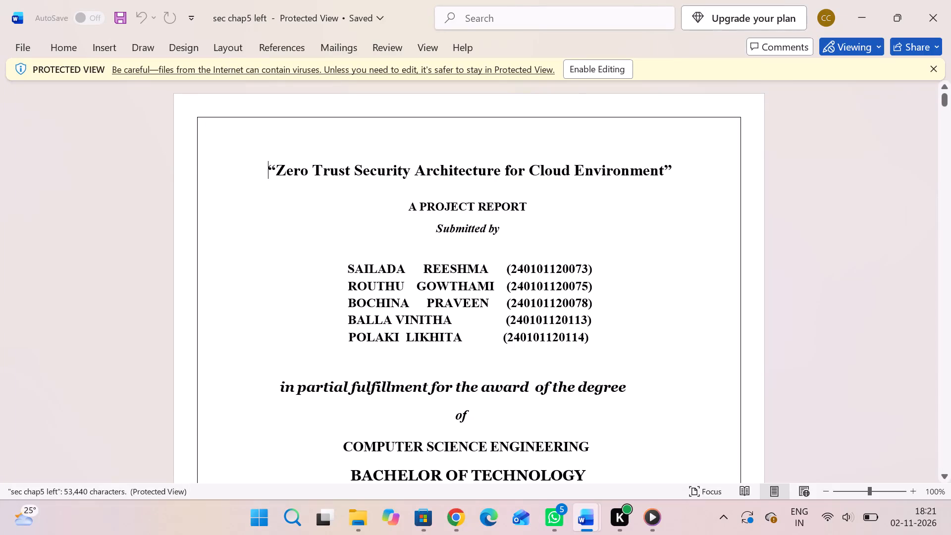
Examine the closing pages of the sec chap5 left sample report, covering its future scope, references and course outcome sections.
{"action": "scroll", "coordinate": [484, 324], "scroll_direction": "down", "scroll_amount": 1}
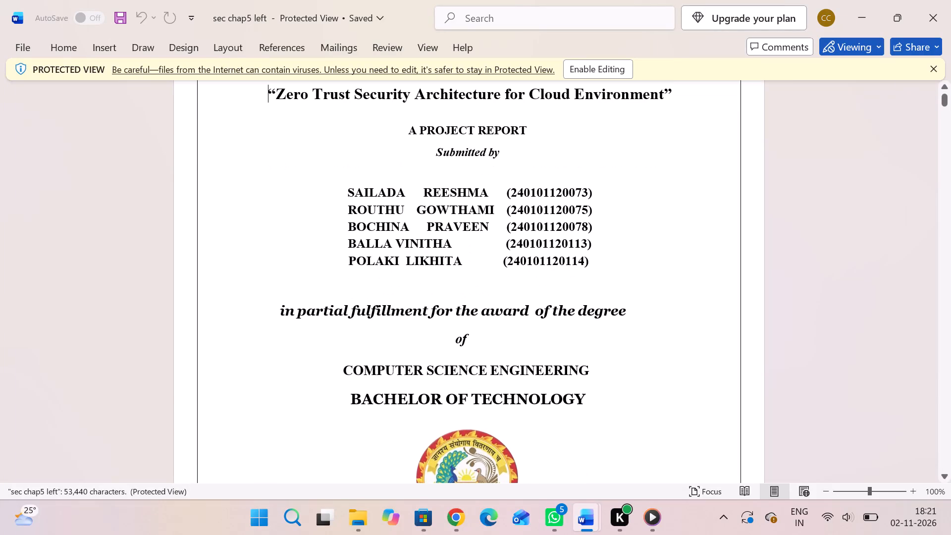
{"action": "scroll", "coordinate": [484, 324], "scroll_direction": "down", "scroll_amount": 20}
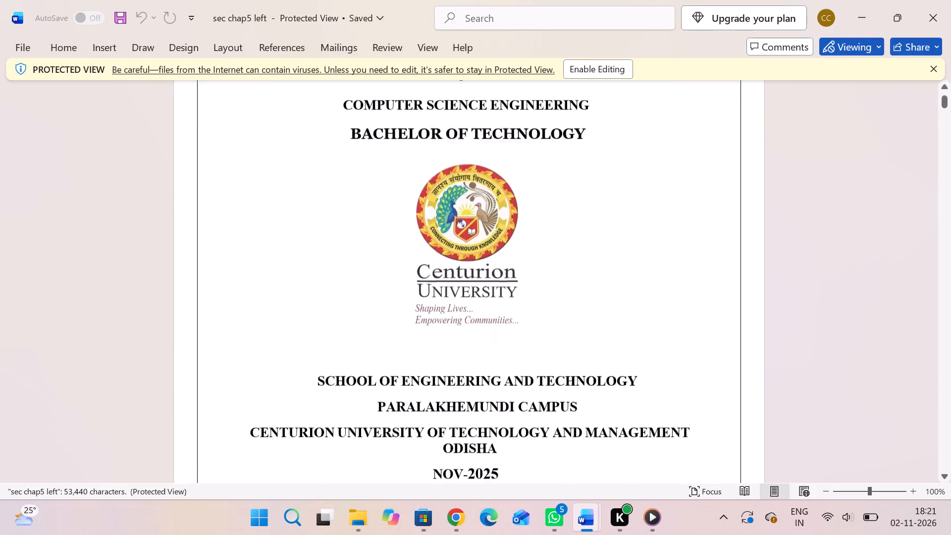
{"action": "scroll", "coordinate": [484, 324], "scroll_direction": "down", "scroll_amount": 20}
{"action": "scroll", "coordinate": [484, 324], "scroll_direction": "down", "scroll_amount": 1}
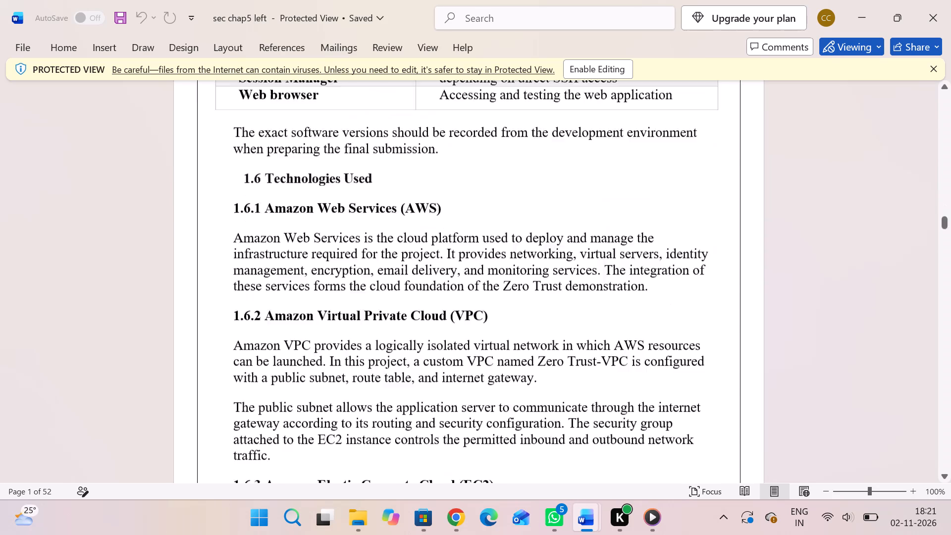
{"action": "scroll", "coordinate": [484, 324], "scroll_direction": "down", "scroll_amount": 12}
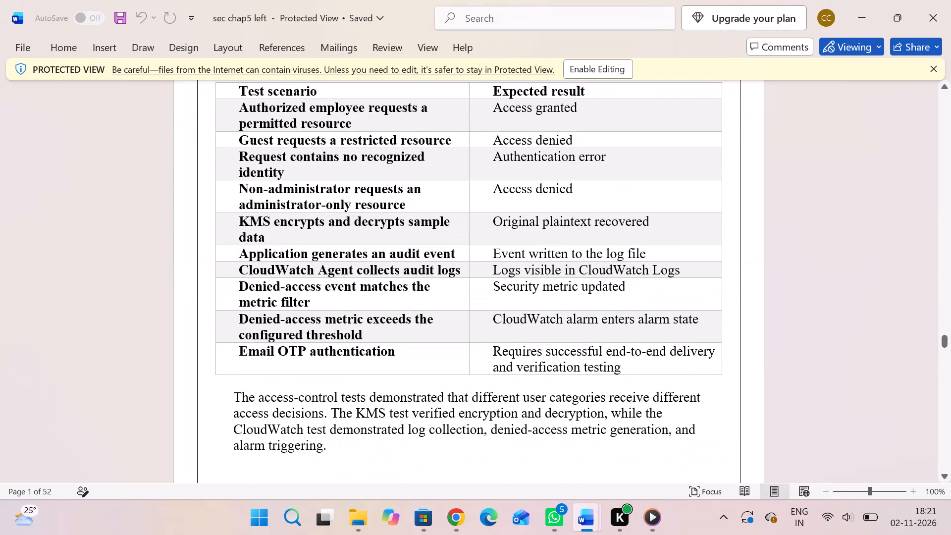
{"action": "left_click_drag", "start_coordinate": [943, 347], "coordinate": [944, 534]}
{"action": "scroll", "coordinate": [554, 360], "scroll_direction": "up", "scroll_amount": 4}
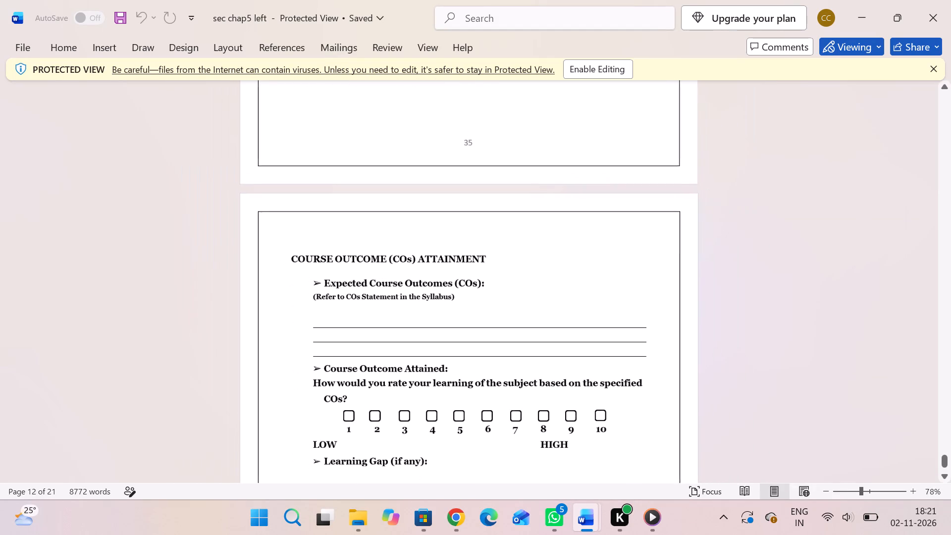
{"action": "scroll", "coordinate": [554, 360], "scroll_direction": "up", "scroll_amount": 6}
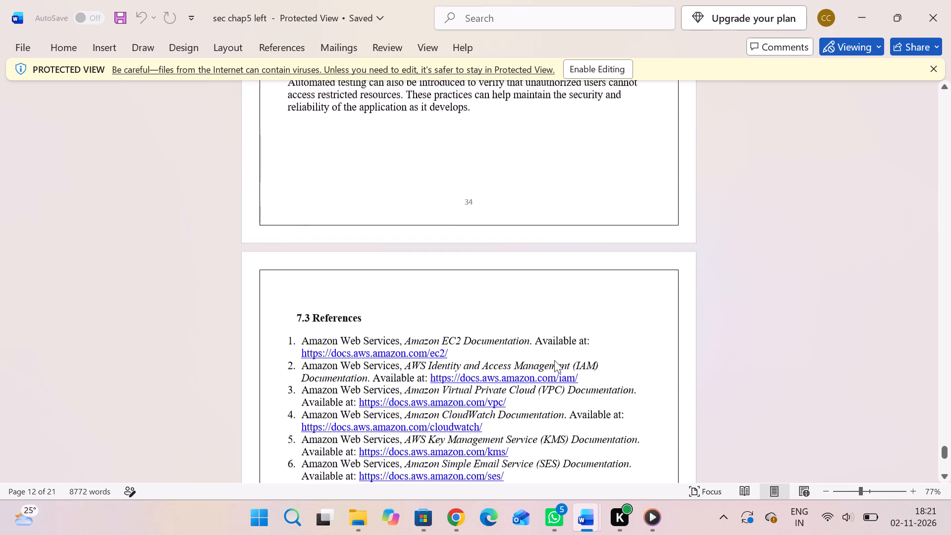
{"action": "scroll", "coordinate": [554, 360], "scroll_direction": "down", "scroll_amount": 2}
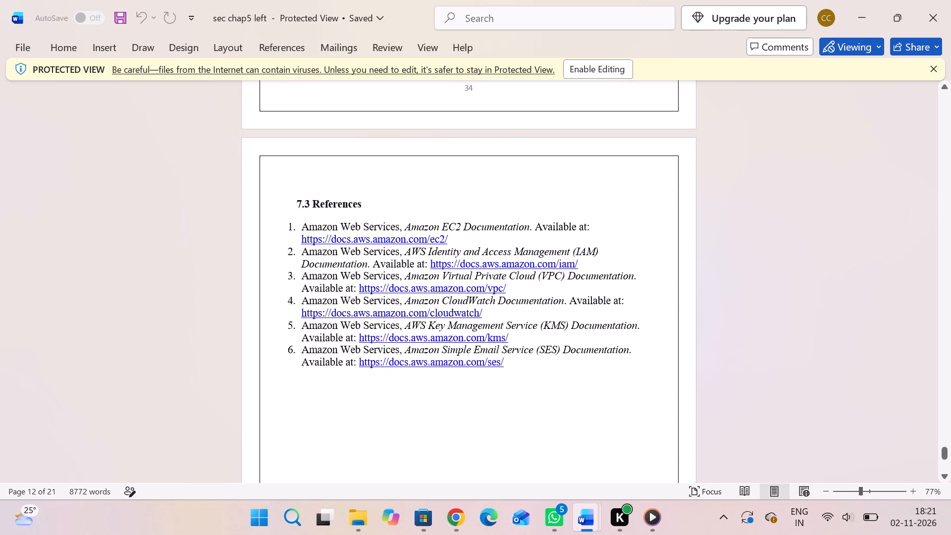
{"action": "scroll", "coordinate": [436, 302], "scroll_direction": "up", "scroll_amount": 3}
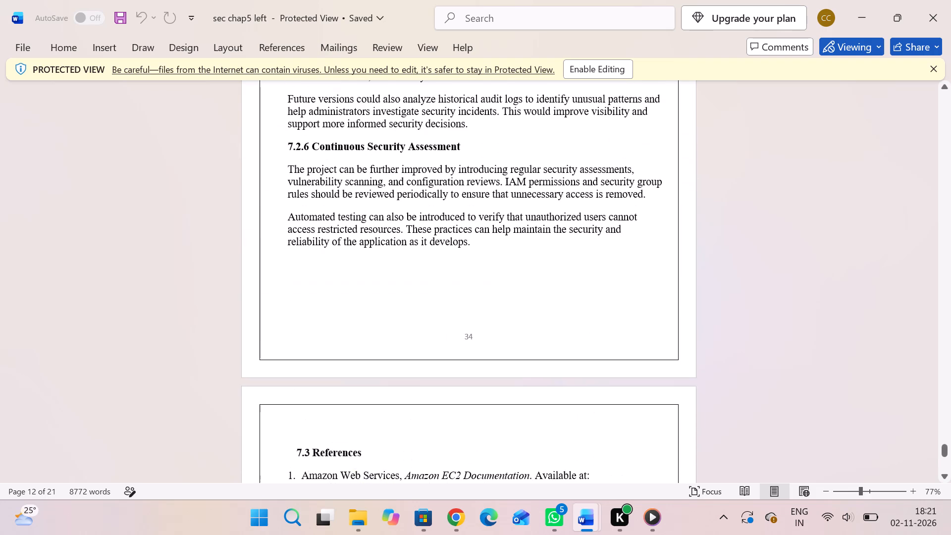
{"action": "scroll", "coordinate": [436, 302], "scroll_direction": "up", "scroll_amount": 3}
{"action": "scroll", "coordinate": [436, 302], "scroll_direction": "down", "scroll_amount": 1}
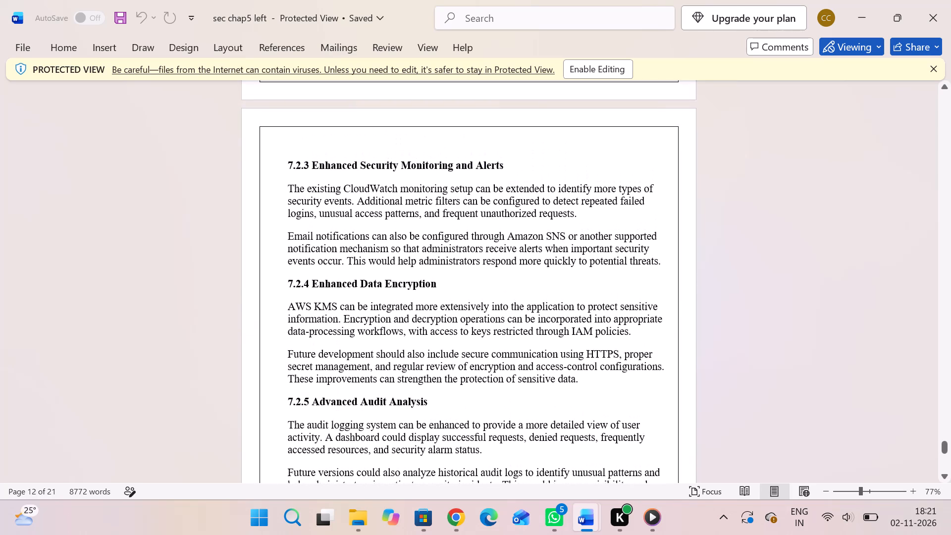
{"action": "scroll", "coordinate": [436, 302], "scroll_direction": "down", "scroll_amount": 1}
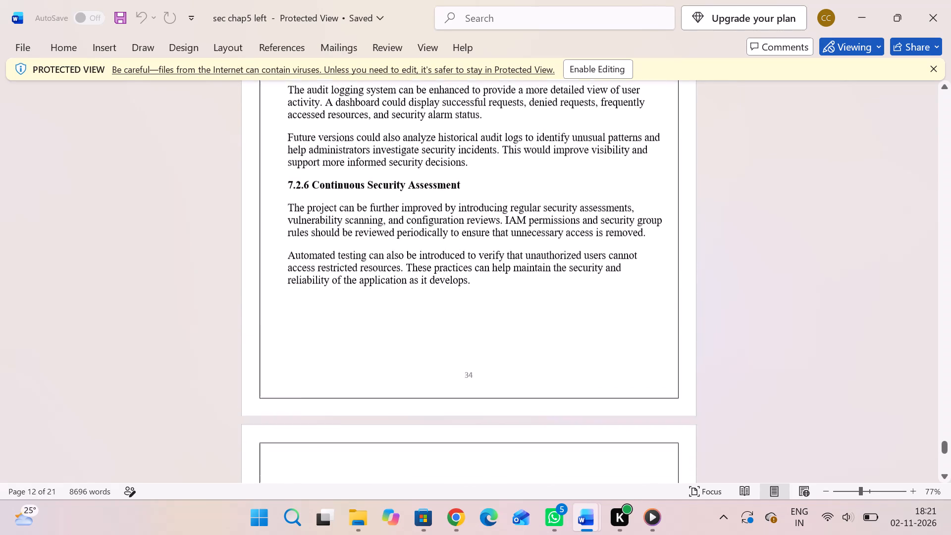
{"action": "scroll", "coordinate": [436, 302], "scroll_direction": "down", "scroll_amount": 2}
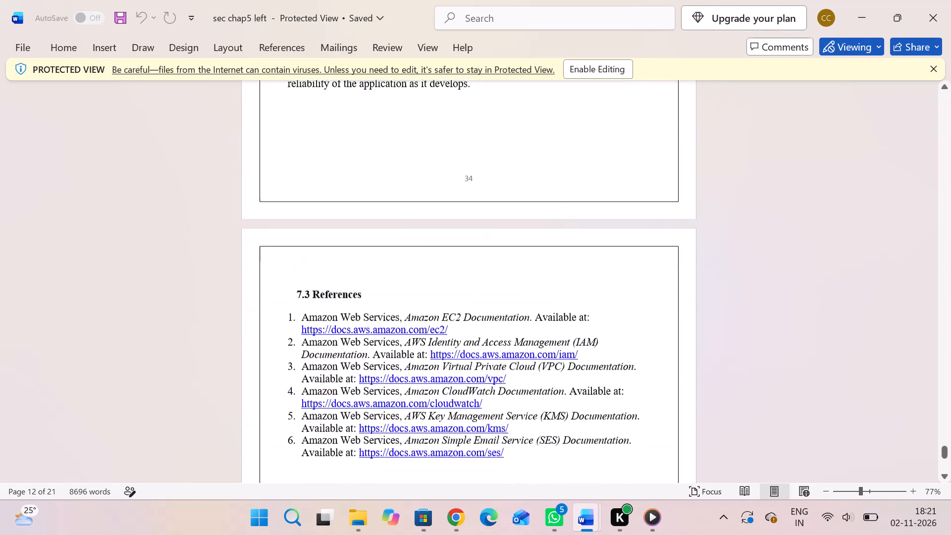
{"action": "scroll", "coordinate": [436, 302], "scroll_direction": "down", "scroll_amount": 1}
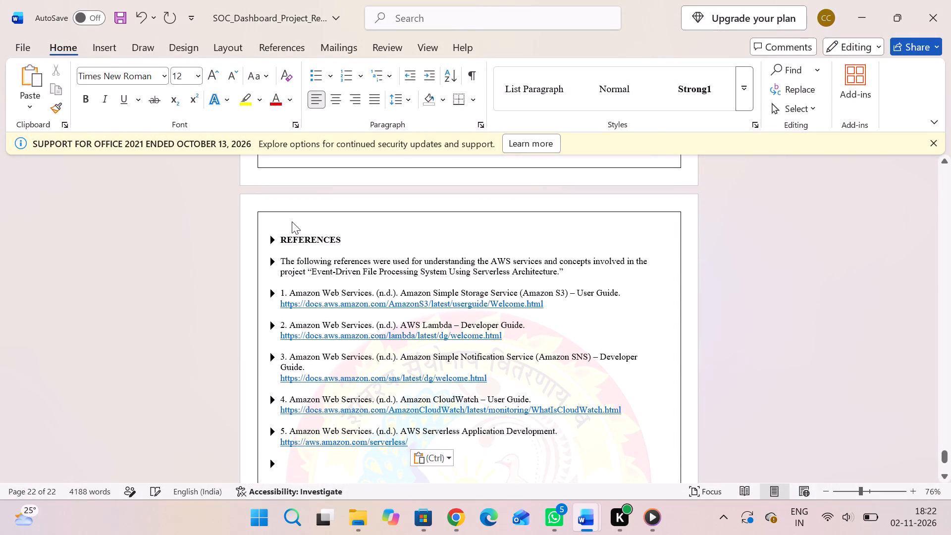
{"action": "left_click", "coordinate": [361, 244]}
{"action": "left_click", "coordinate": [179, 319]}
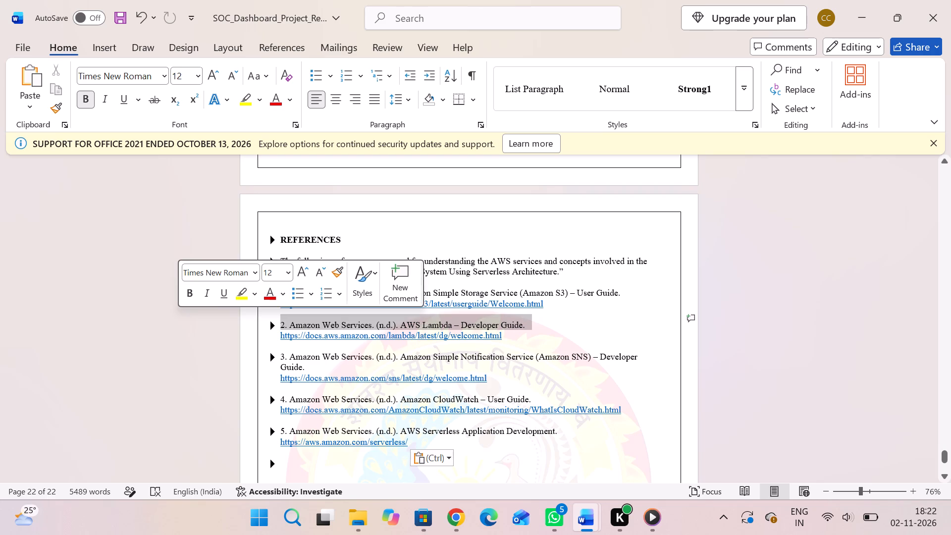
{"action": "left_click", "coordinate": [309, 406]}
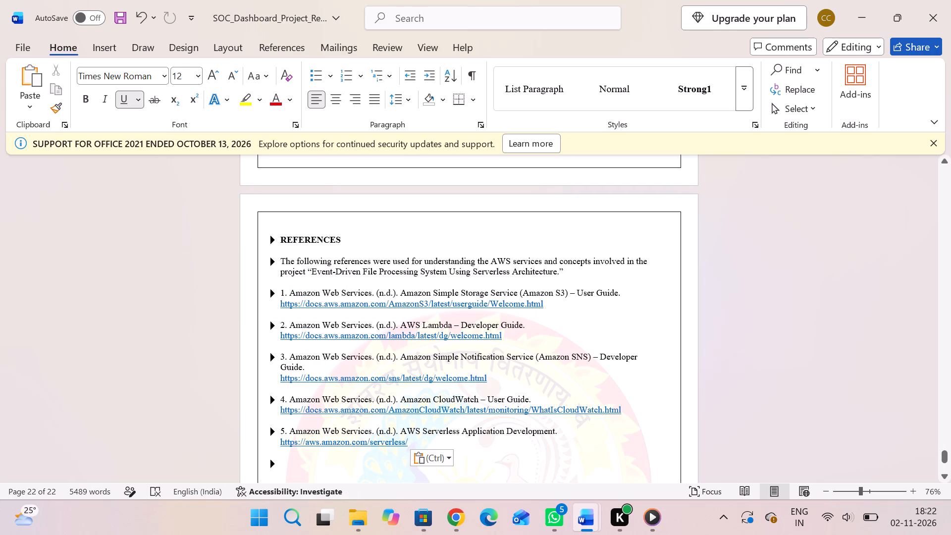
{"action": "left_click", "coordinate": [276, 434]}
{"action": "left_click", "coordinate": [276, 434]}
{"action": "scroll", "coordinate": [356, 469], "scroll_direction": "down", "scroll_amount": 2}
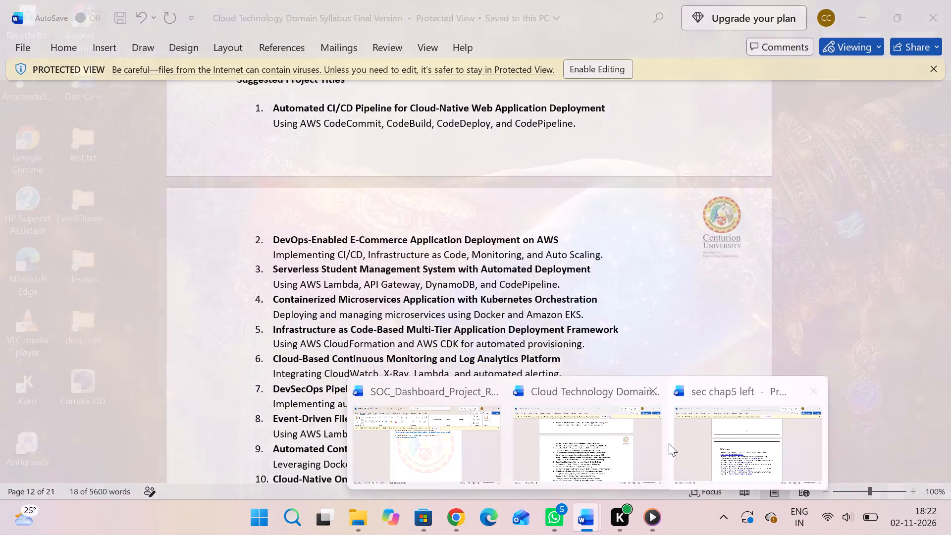
In the sec chap5 left sample report, copy the assessment block from "Internal:" through the Date and Signature of the Faculty line.
{"action": "left_click", "coordinate": [676, 442]}
{"action": "scroll", "coordinate": [401, 361], "scroll_direction": "down", "scroll_amount": 2}
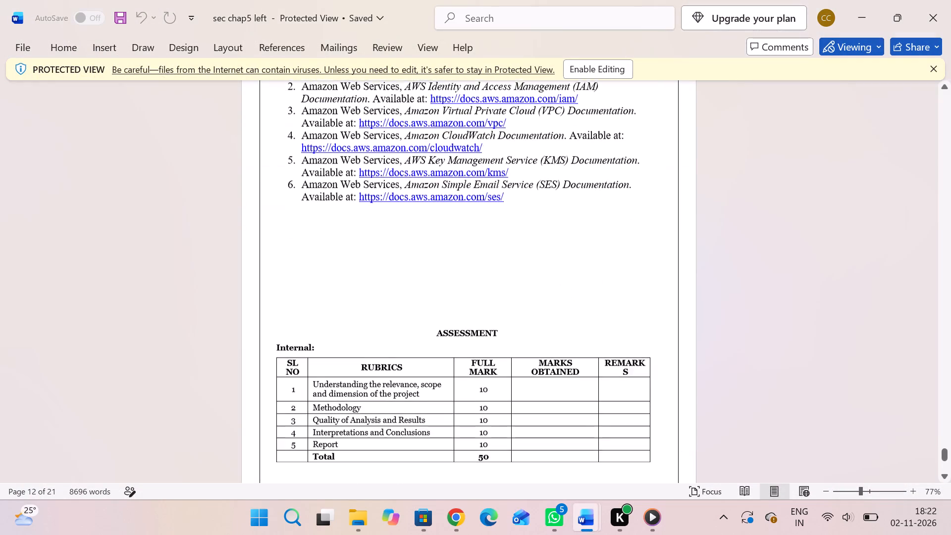
{"action": "scroll", "coordinate": [401, 361], "scroll_direction": "down", "scroll_amount": 1}
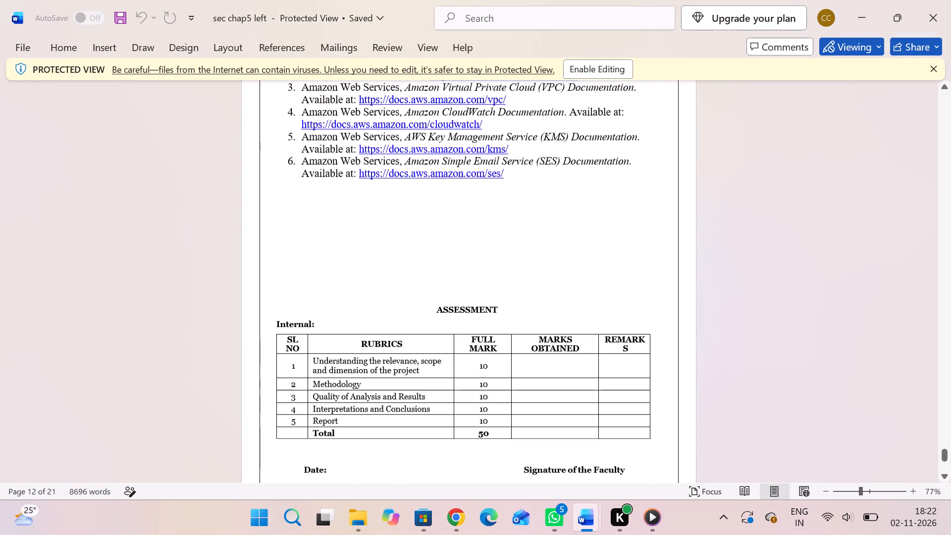
{"action": "left_click_drag", "start_coordinate": [274, 329], "coordinate": [407, 432]}
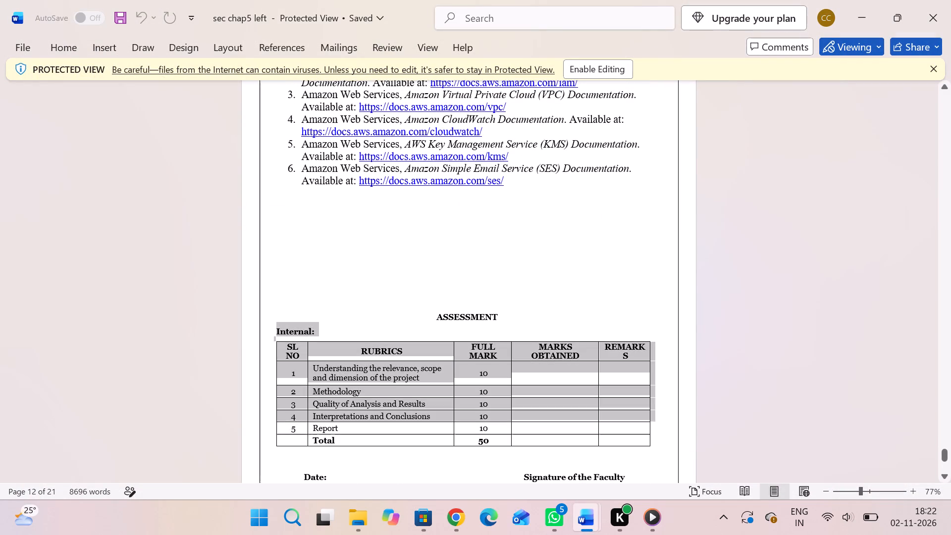
{"action": "left_click_drag", "start_coordinate": [407, 432], "coordinate": [468, 271]}
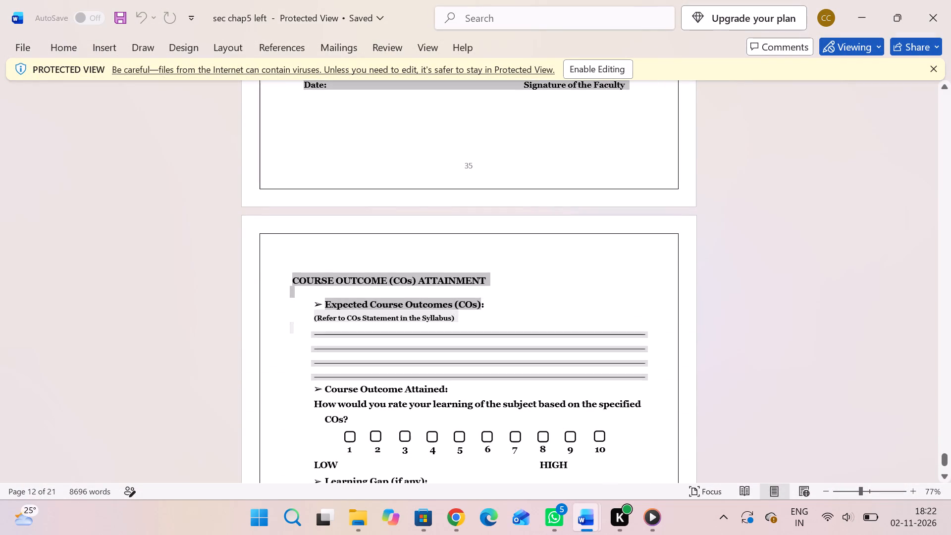
{"action": "left_click_drag", "start_coordinate": [468, 271], "coordinate": [606, 115]}
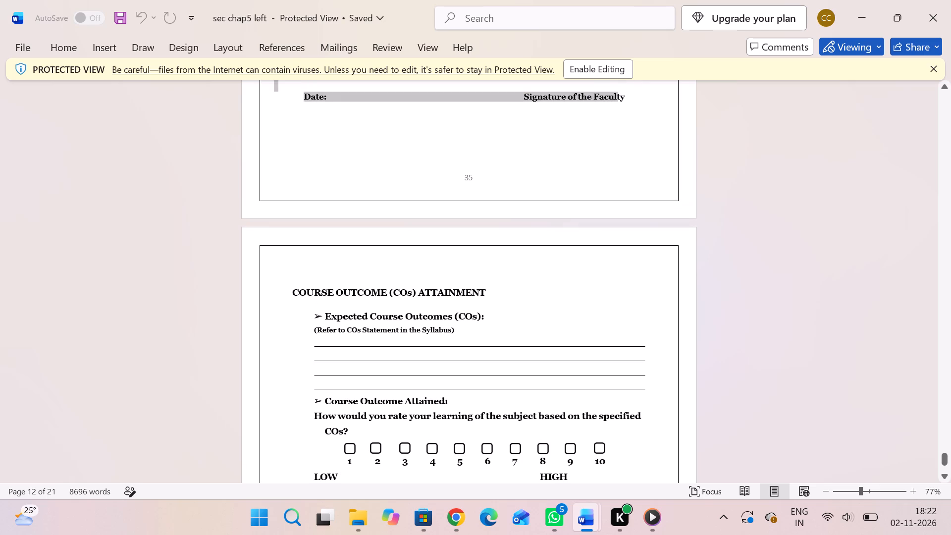
{"action": "left_click_drag", "start_coordinate": [606, 115], "coordinate": [661, 120]}
{"action": "key", "text": "ctrl+c"}
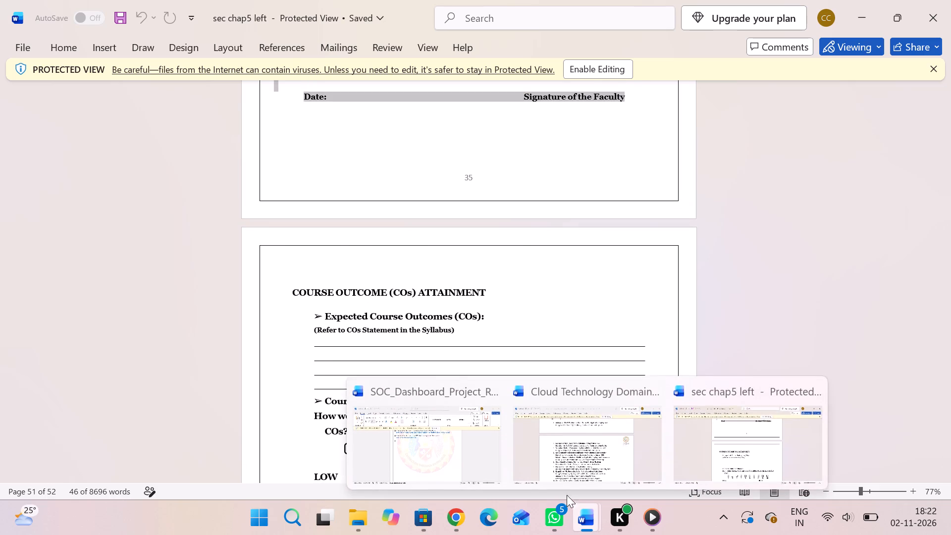
Paste the copied assessment block into the SOC_Dashboard project report, in the empty lower part of page 22 below the references.
{"action": "left_click", "coordinate": [508, 454]}
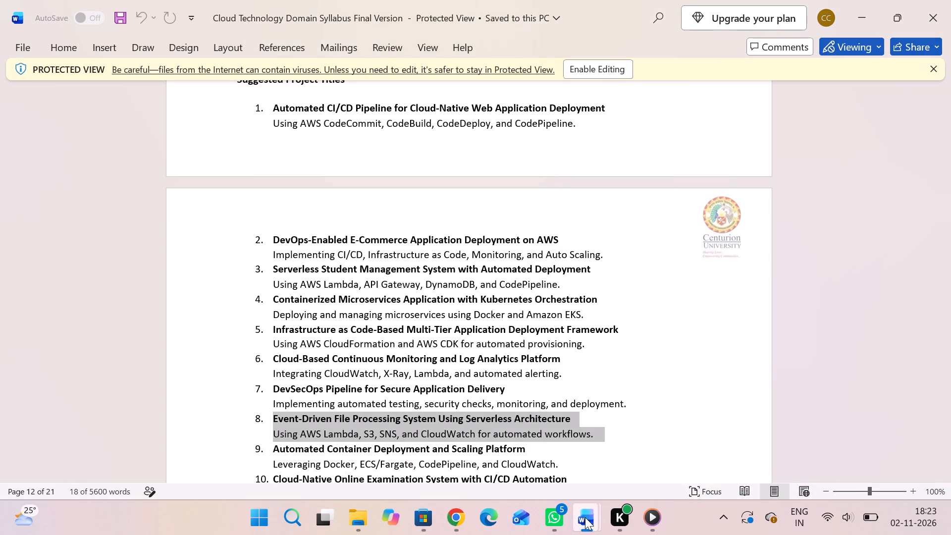
{"action": "left_click", "coordinate": [487, 441]}
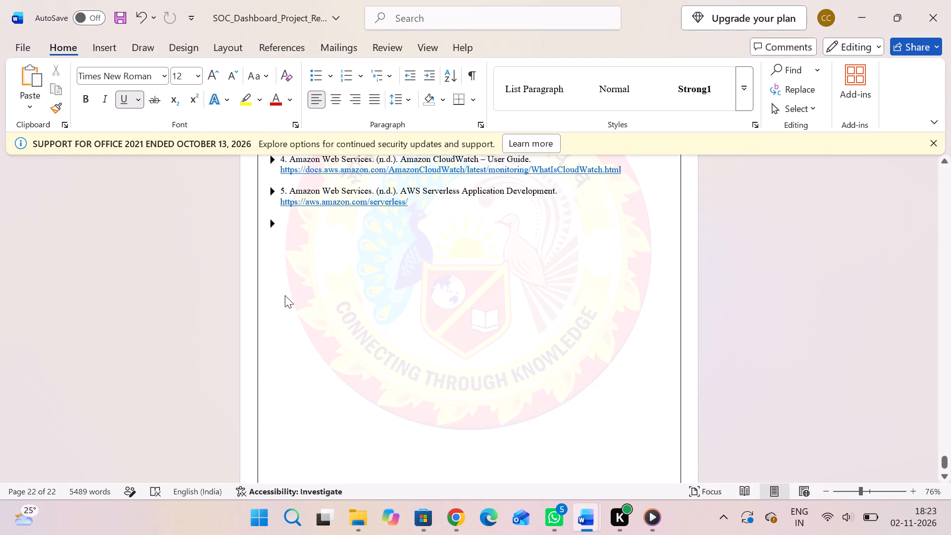
{"action": "left_click", "coordinate": [285, 299]}
{"action": "left_click", "coordinate": [281, 333]}
{"action": "left_click", "coordinate": [274, 314]}
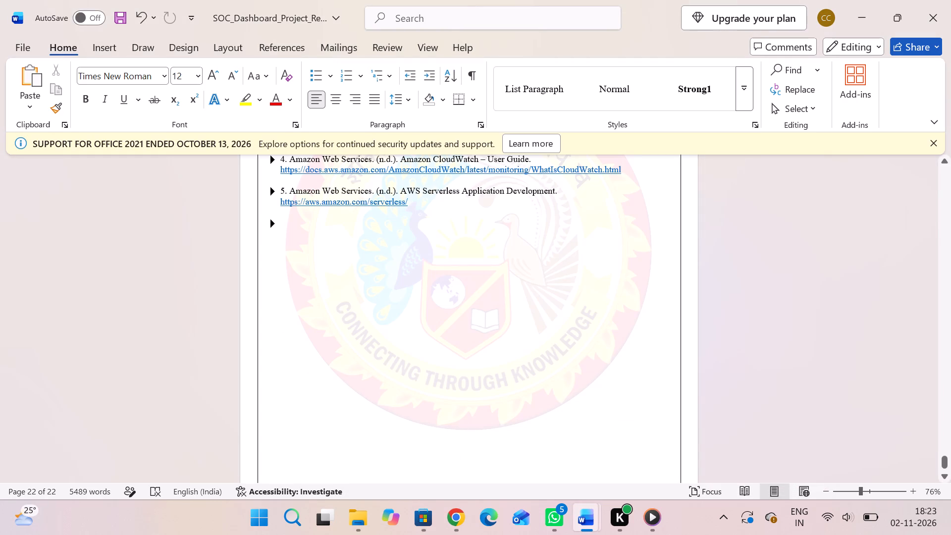
{"action": "left_click", "coordinate": [278, 322]}
{"action": "triple_click", "coordinate": [278, 322]}
{"action": "left_click", "coordinate": [278, 322]}
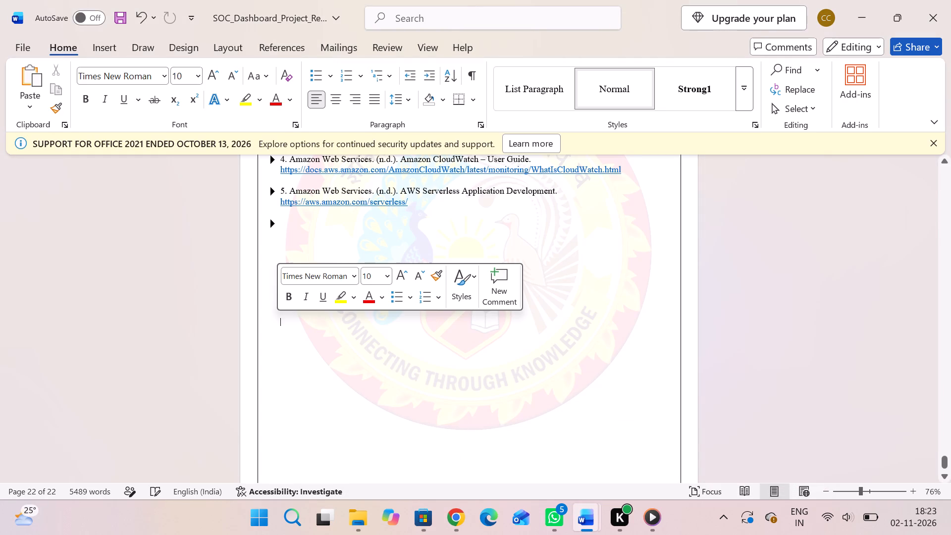
{"action": "scroll", "coordinate": [278, 322], "scroll_direction": "down", "scroll_amount": 1}
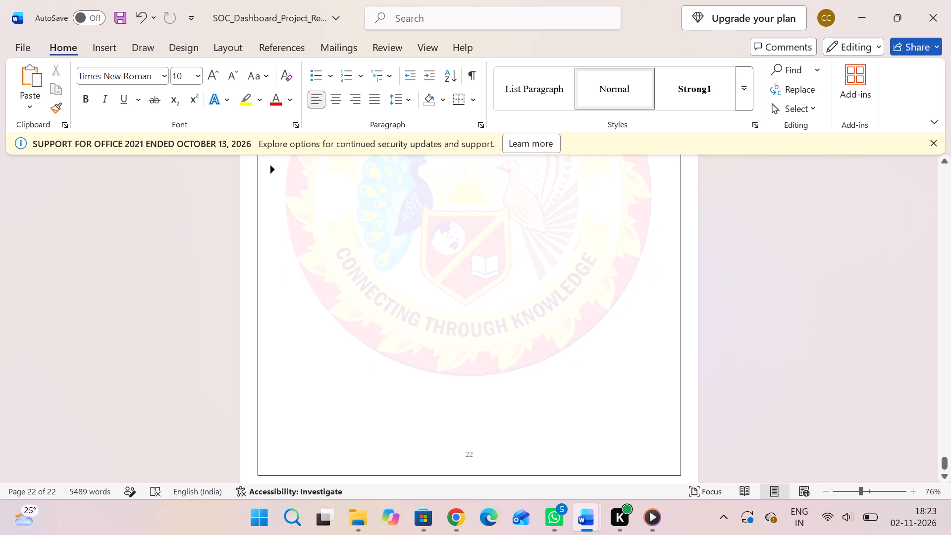
{"action": "key", "text": "ctrl+v"}
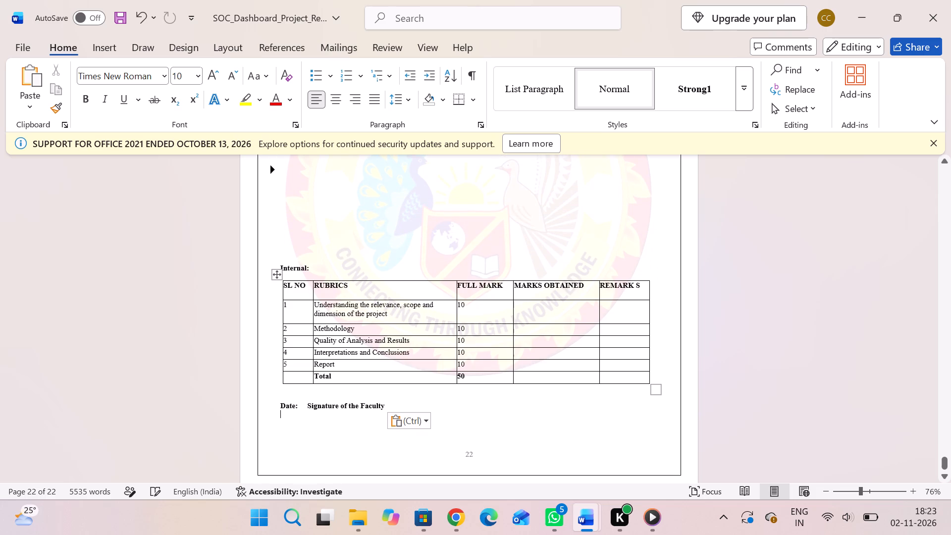
Check the sample report's table heading and add the heading "Assessment" mid-line just above "Internal:" in the SOC_Dashboard project report.
{"action": "left_click", "coordinate": [412, 258]}
{"action": "left_click", "coordinate": [412, 258]}
{"action": "left_click", "coordinate": [412, 258]}
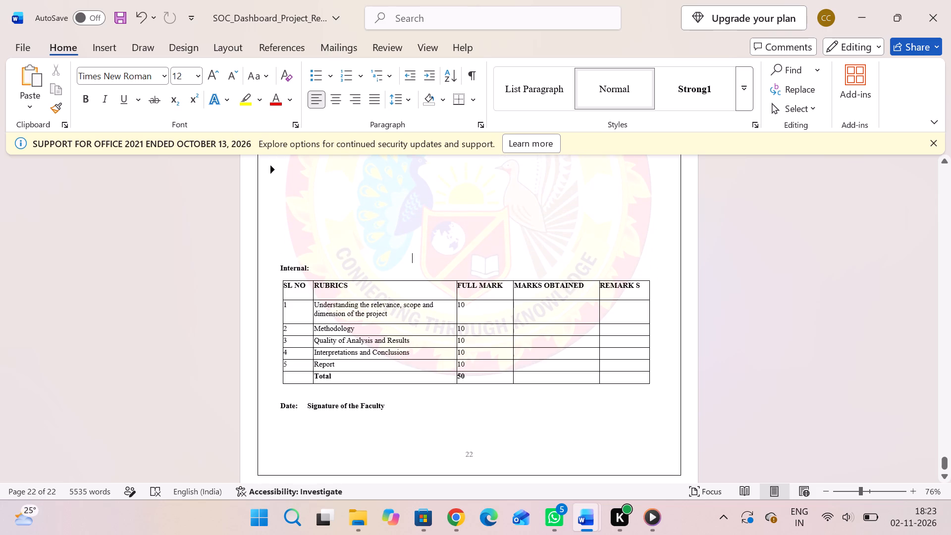
{"action": "left_click", "coordinate": [412, 259]}
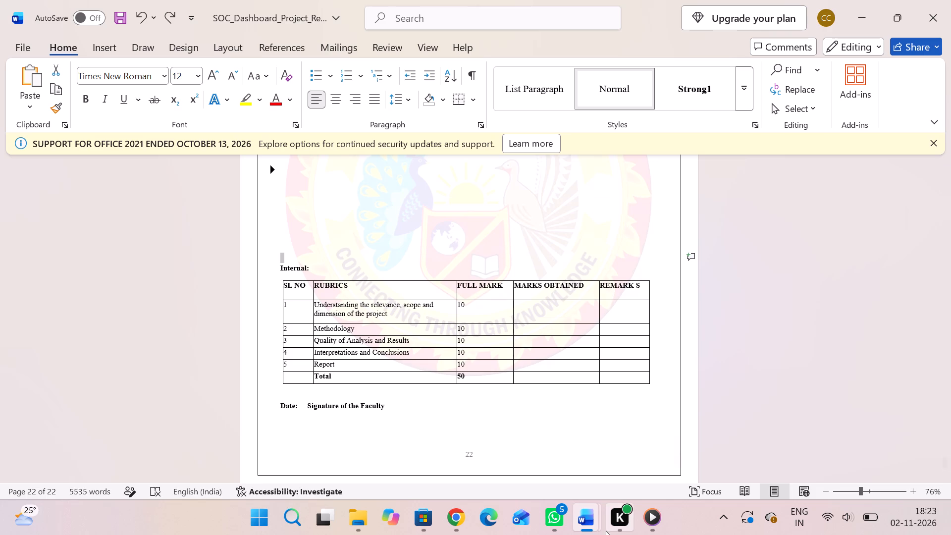
{"action": "left_click", "coordinate": [741, 410]}
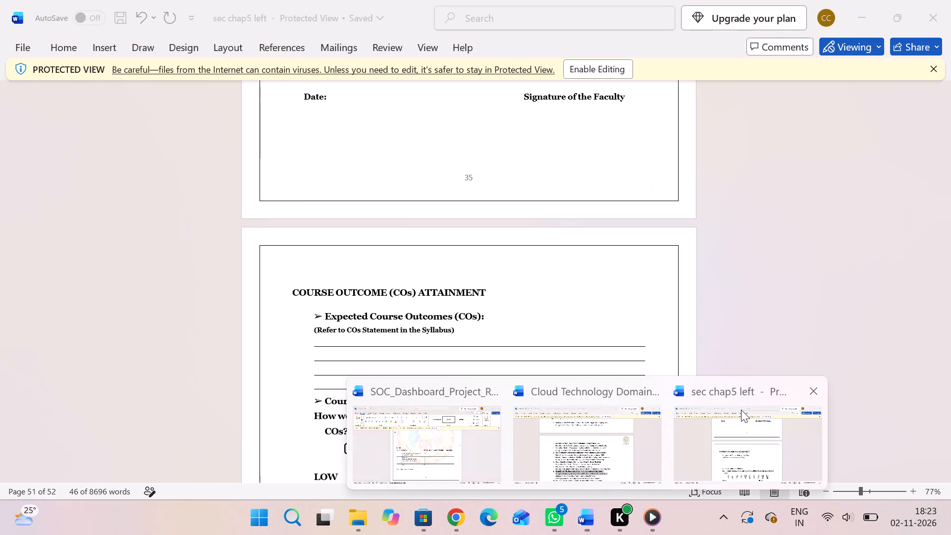
{"action": "scroll", "coordinate": [510, 323], "scroll_direction": "up", "scroll_amount": 3}
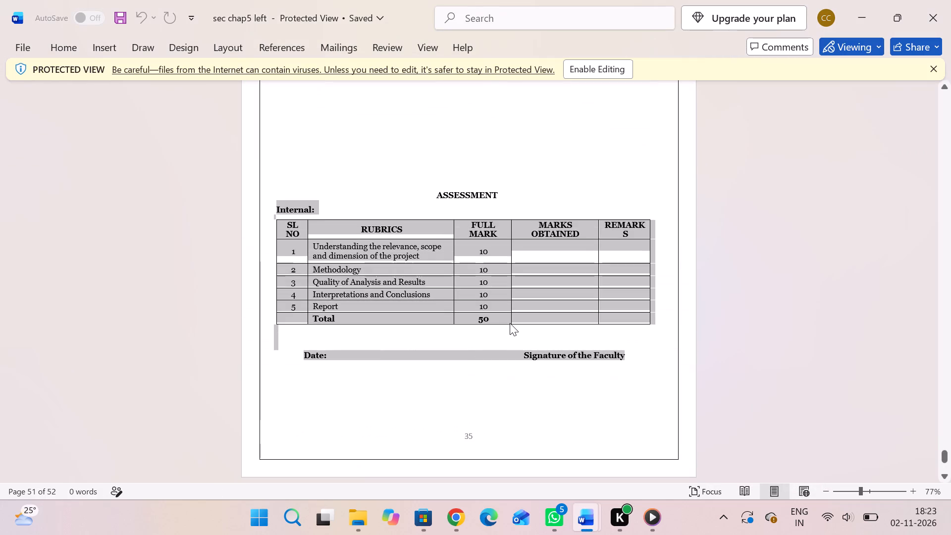
{"action": "scroll", "coordinate": [510, 323], "scroll_direction": "up", "scroll_amount": 1}
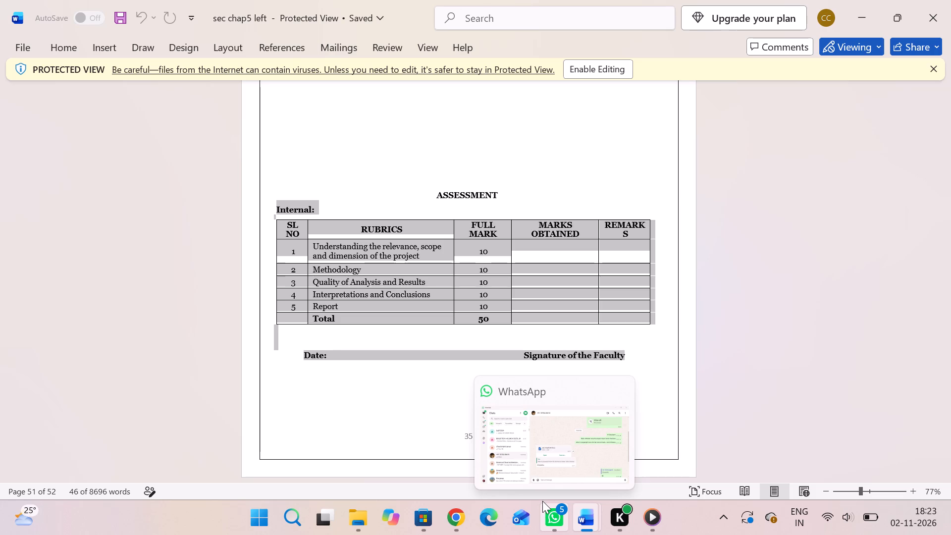
{"action": "left_click", "coordinate": [457, 459]}
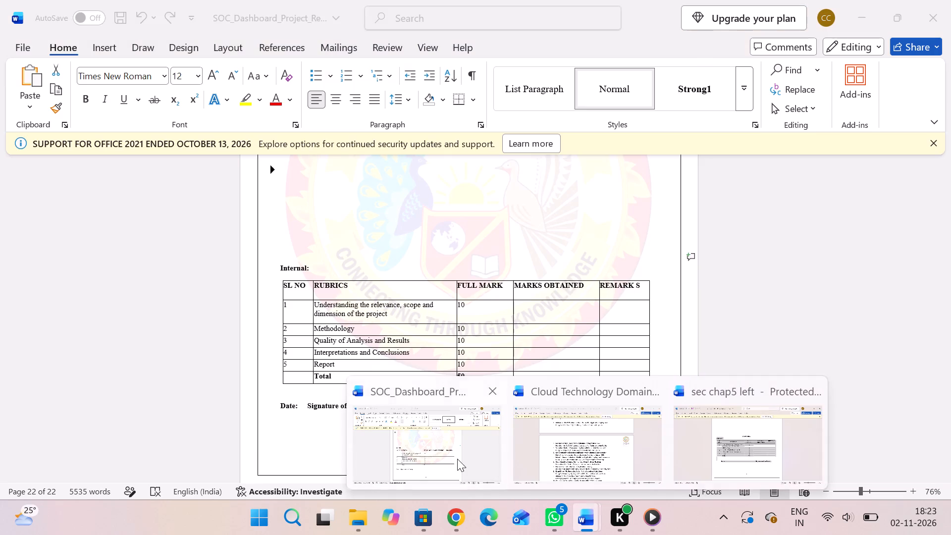
{"action": "left_click", "coordinate": [399, 265]}
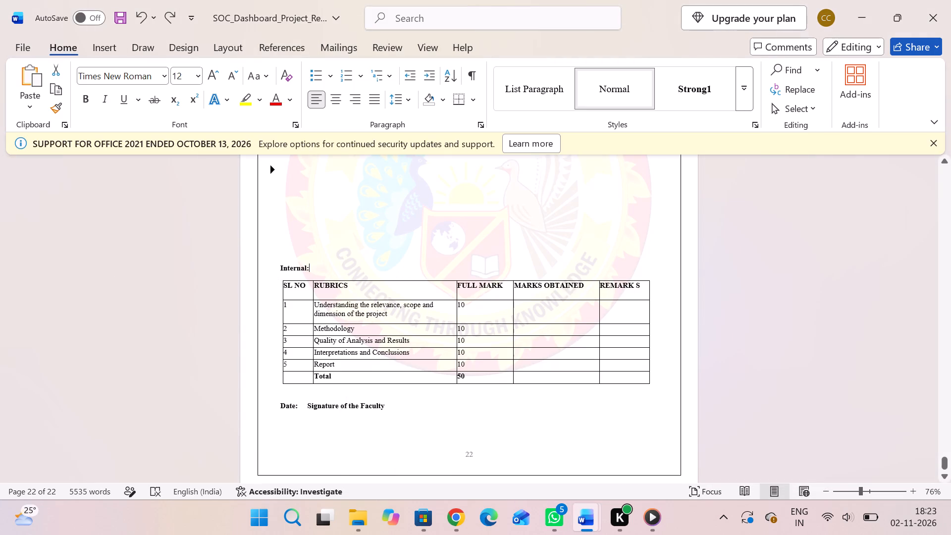
{"action": "left_click", "coordinate": [399, 264]}
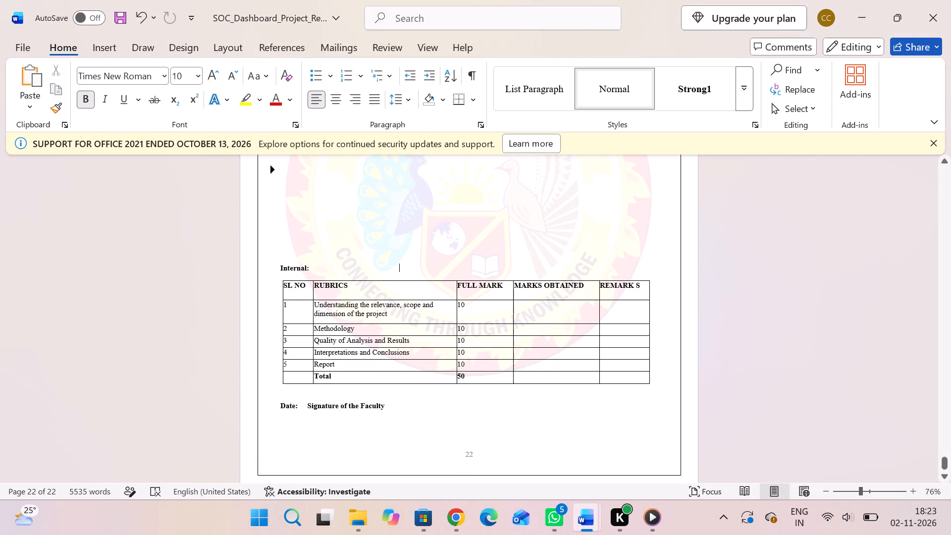
{"action": "left_click", "coordinate": [438, 263]}
{"action": "left_click", "coordinate": [440, 262]}
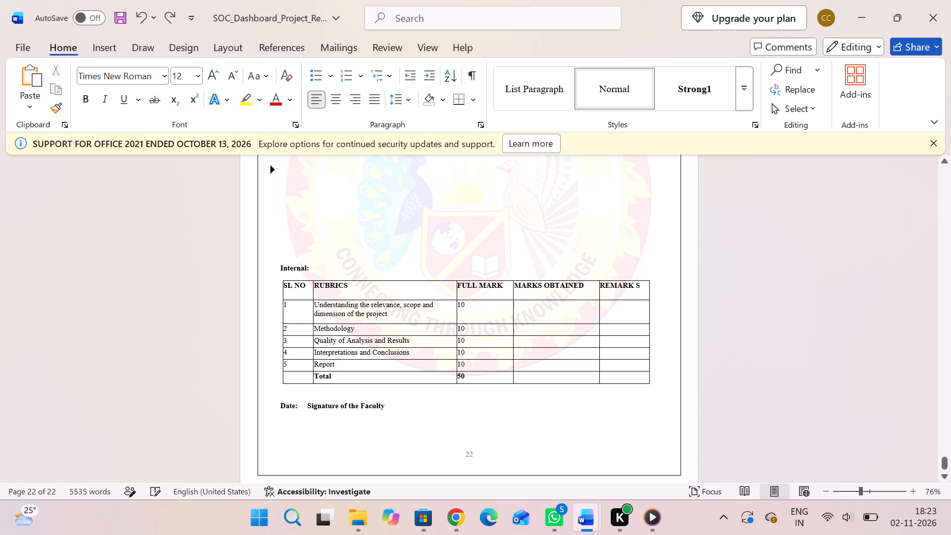
{"action": "left_click", "coordinate": [440, 262]}
{"action": "left_click", "coordinate": [440, 262]}
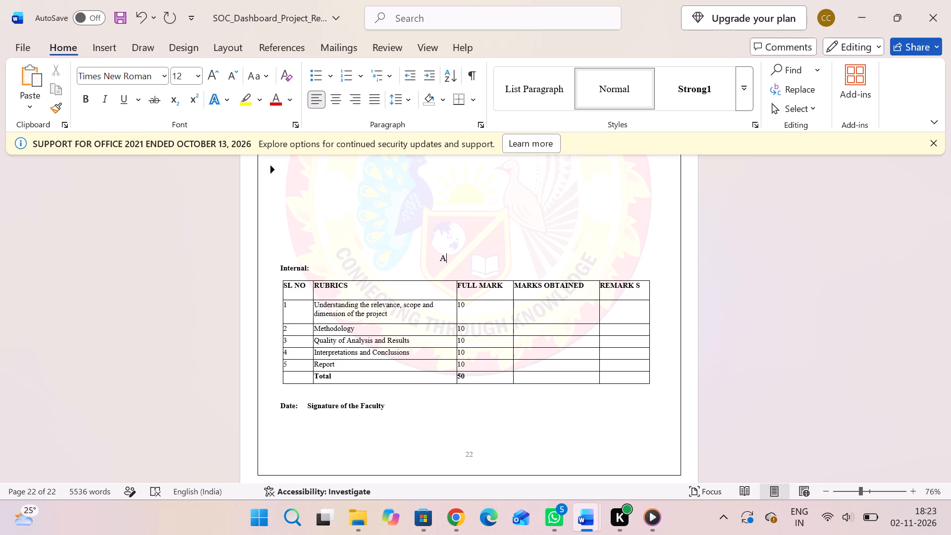
{"action": "type", "text": "ss"}
{"action": "type", "text": "em"}
{"action": "key", "text": "BackSpace"}
{"action": "type", "text": "ssment"}
Format the "Assessment" heading as bold at font size 16.
{"action": "left_click_drag", "start_coordinate": [431, 258], "coordinate": [486, 256]}
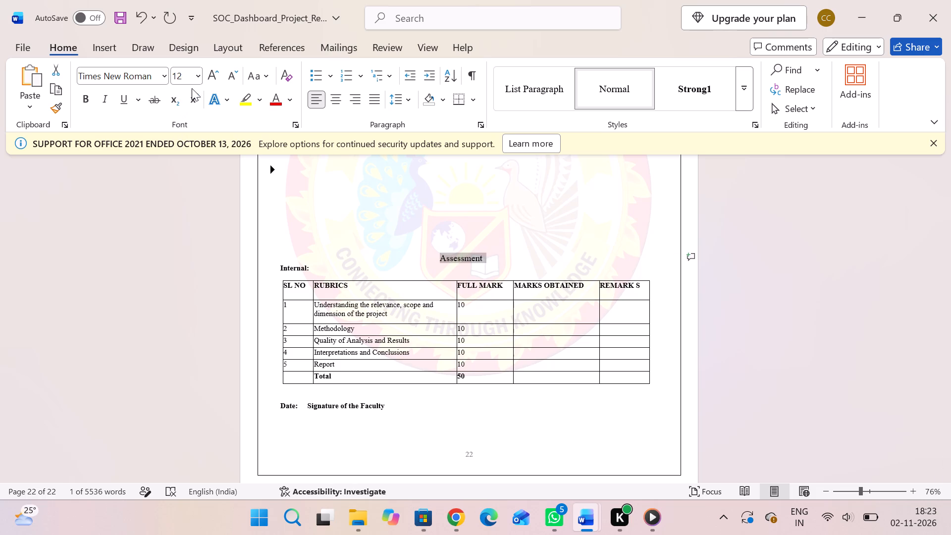
{"action": "left_click", "coordinate": [195, 81]}
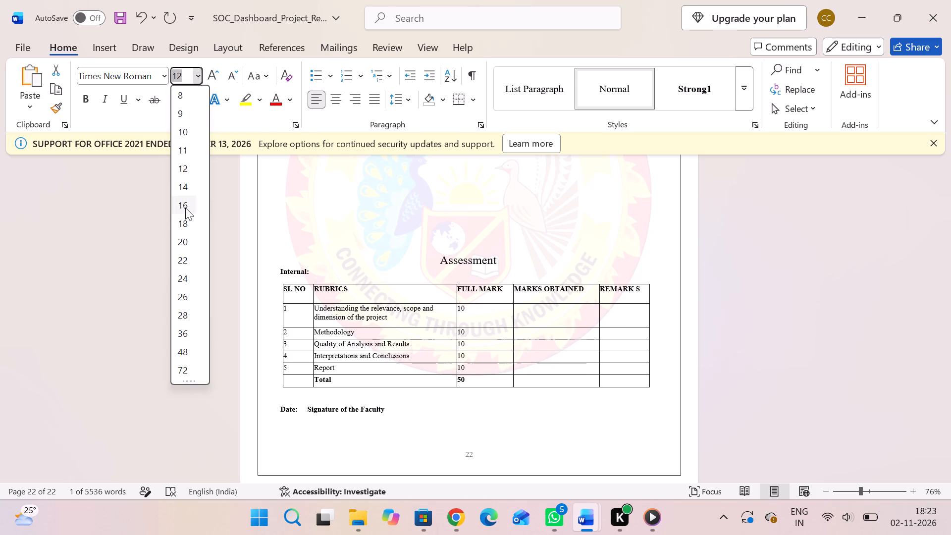
{"action": "left_click", "coordinate": [185, 208]}
{"action": "left_click", "coordinate": [82, 99]}
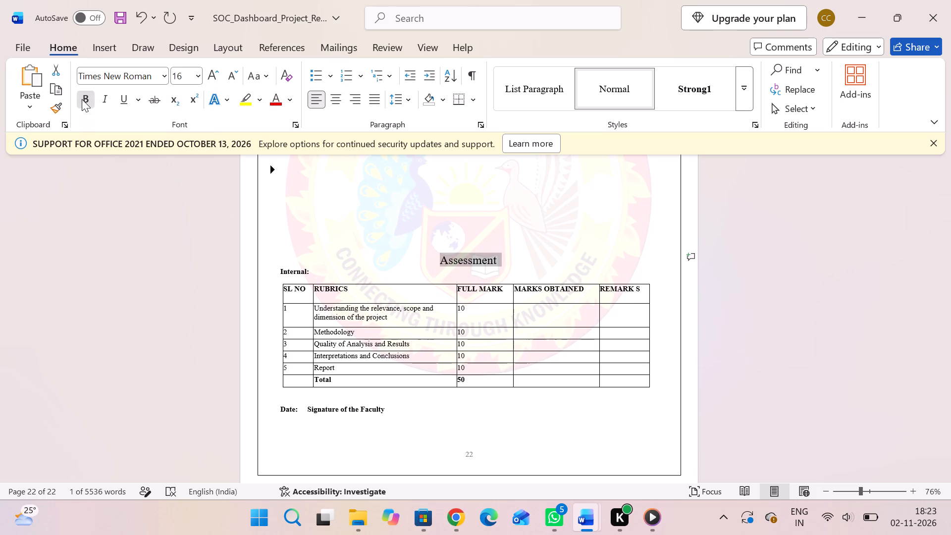
{"action": "left_click", "coordinate": [109, 229]}
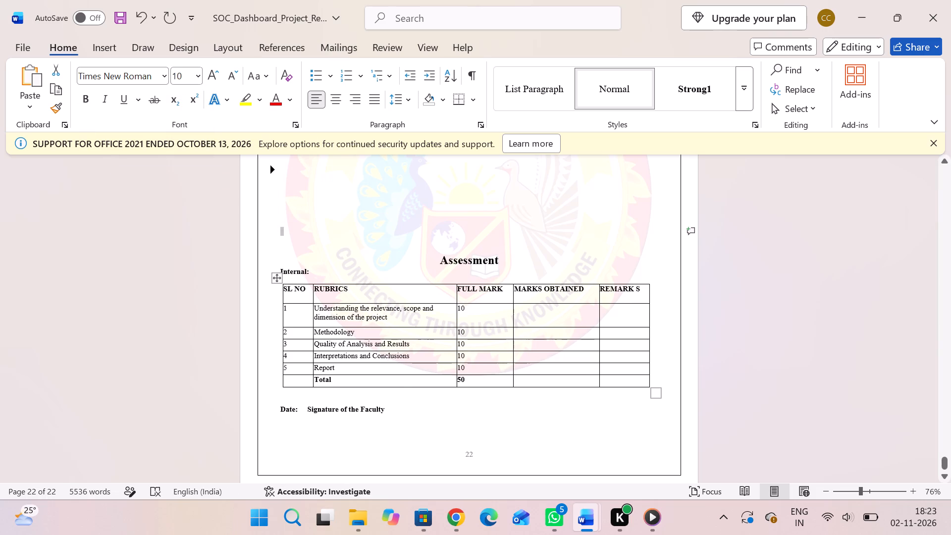
Reposition the assessment table so its left edge lines up with the "Internal:" label and it stays inside the page border.
{"action": "left_click", "coordinate": [275, 279]}
{"action": "left_click_drag", "start_coordinate": [275, 279], "coordinate": [273, 279]}
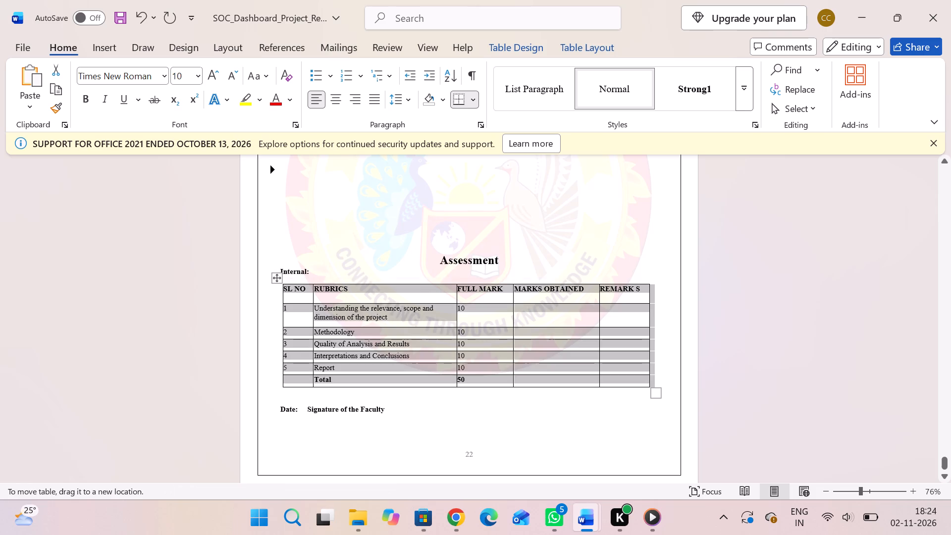
{"action": "left_click_drag", "start_coordinate": [273, 279], "coordinate": [310, 285]}
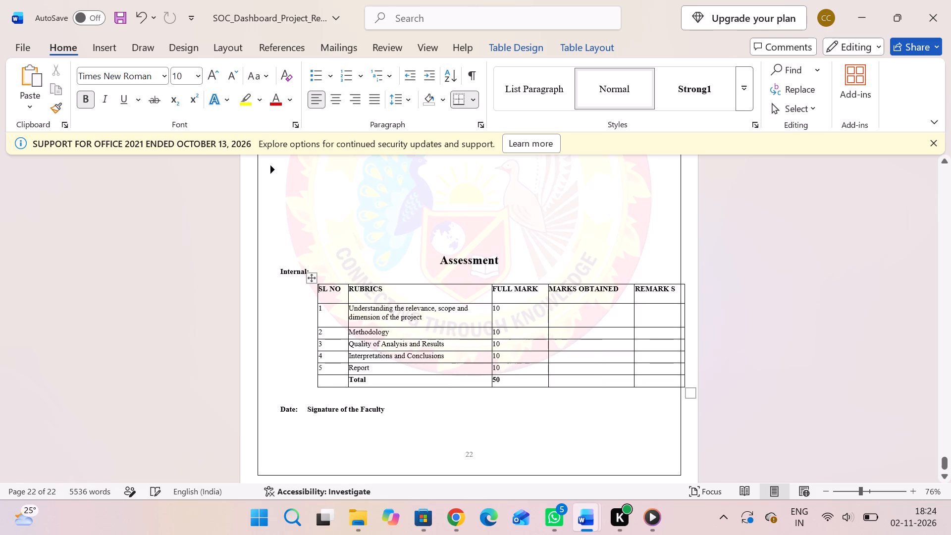
{"action": "left_click_drag", "start_coordinate": [312, 275], "coordinate": [280, 275]}
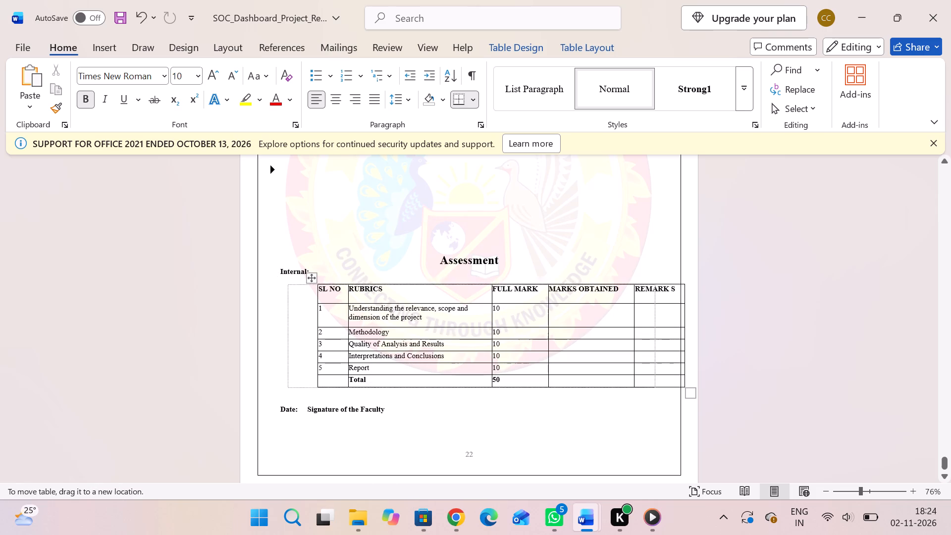
{"action": "left_click_drag", "start_coordinate": [280, 275], "coordinate": [267, 276]}
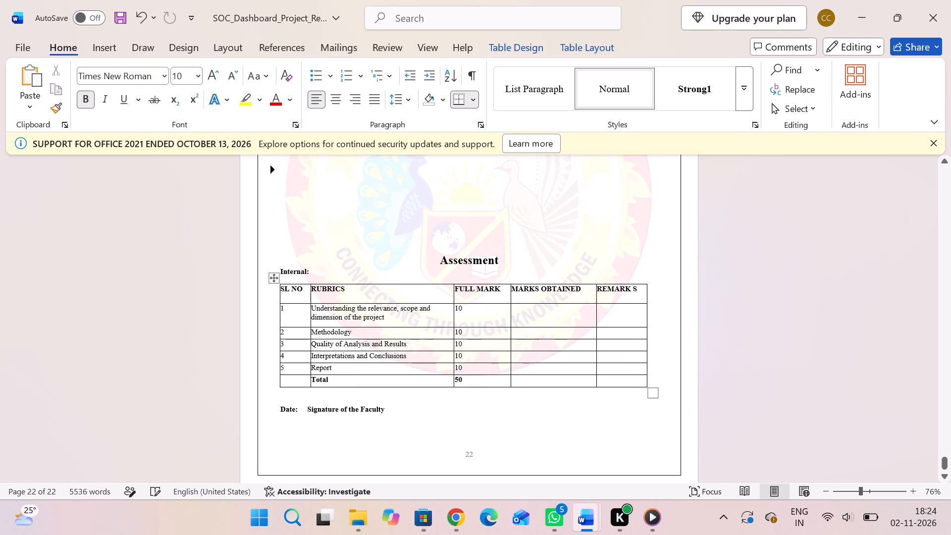
{"action": "left_click", "coordinate": [454, 385]}
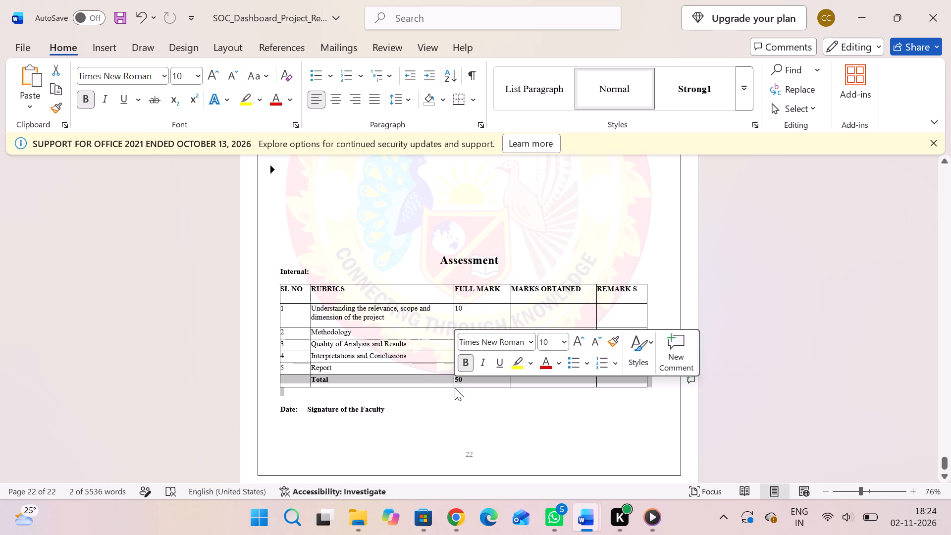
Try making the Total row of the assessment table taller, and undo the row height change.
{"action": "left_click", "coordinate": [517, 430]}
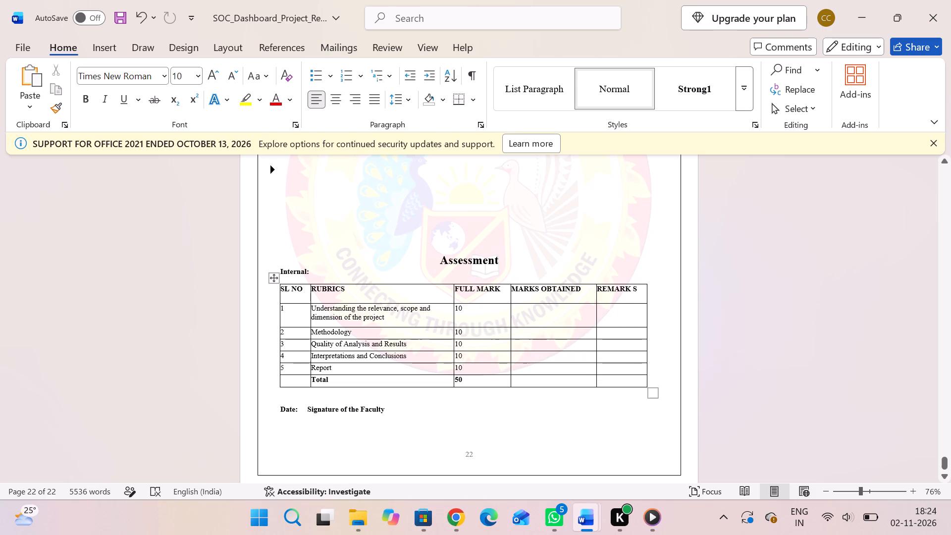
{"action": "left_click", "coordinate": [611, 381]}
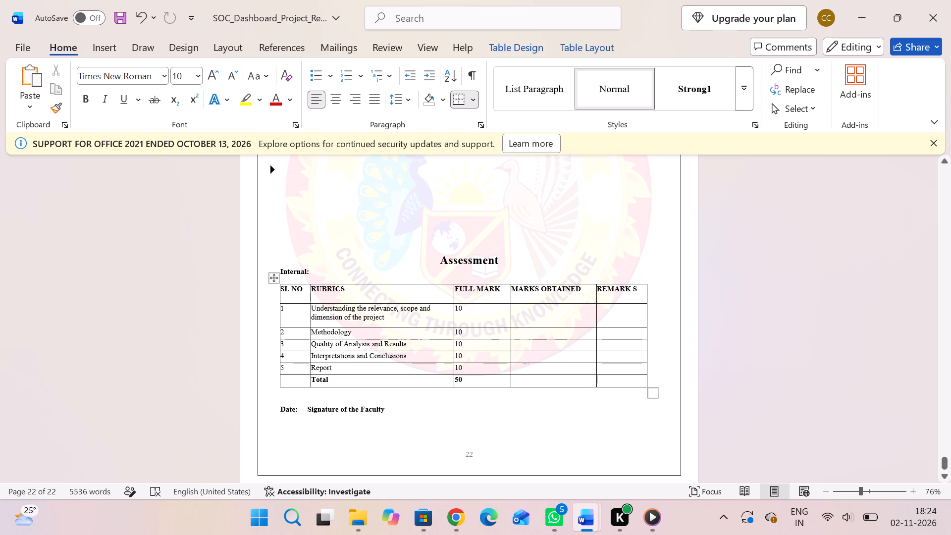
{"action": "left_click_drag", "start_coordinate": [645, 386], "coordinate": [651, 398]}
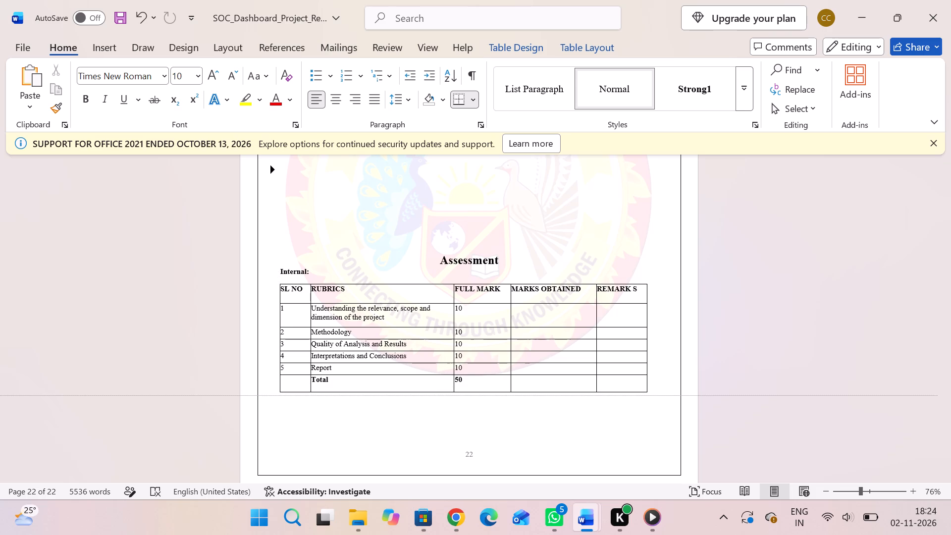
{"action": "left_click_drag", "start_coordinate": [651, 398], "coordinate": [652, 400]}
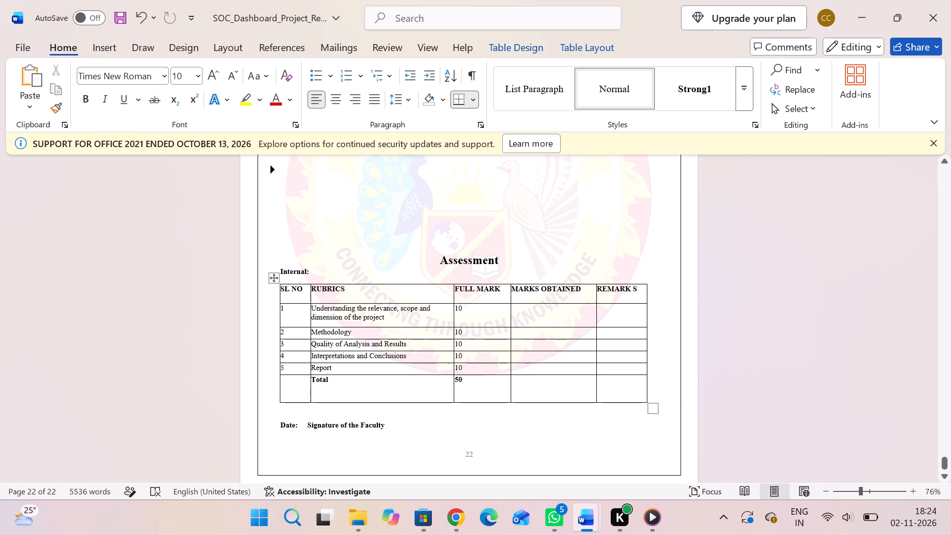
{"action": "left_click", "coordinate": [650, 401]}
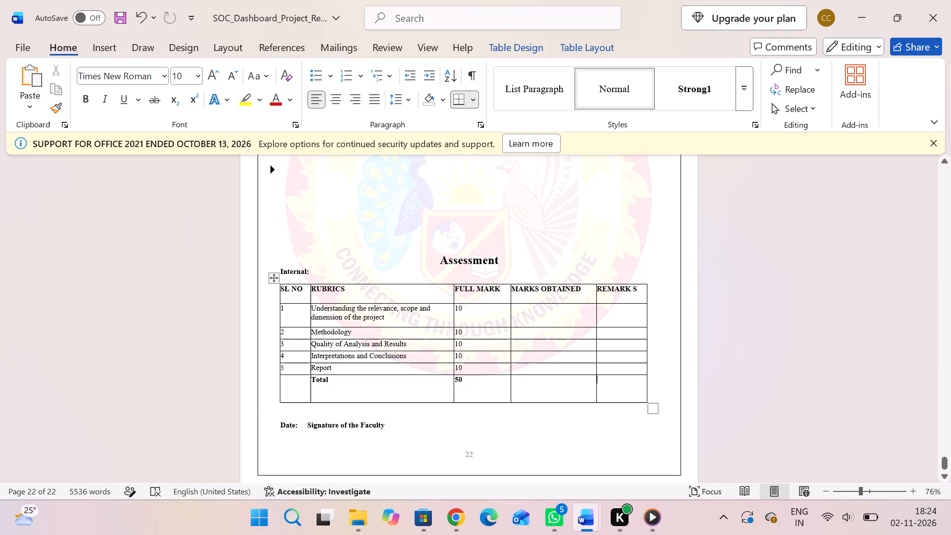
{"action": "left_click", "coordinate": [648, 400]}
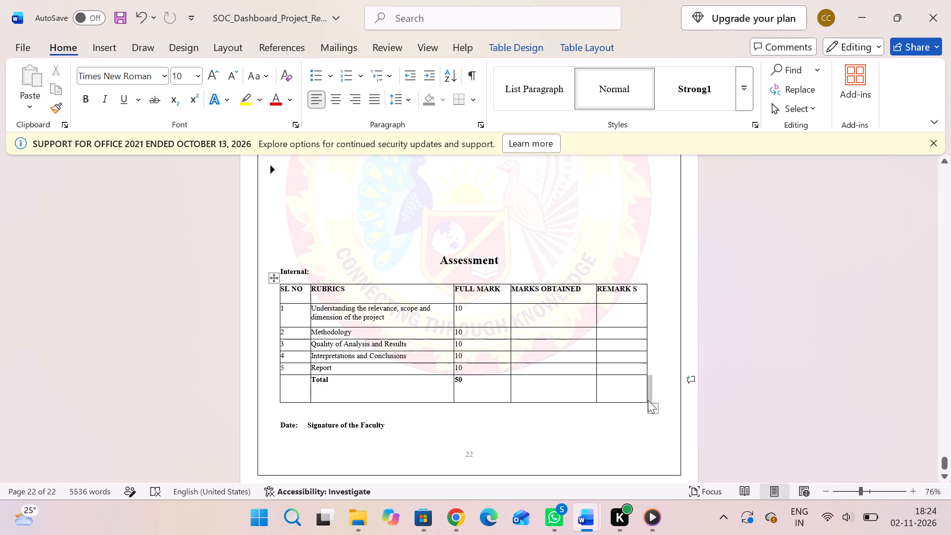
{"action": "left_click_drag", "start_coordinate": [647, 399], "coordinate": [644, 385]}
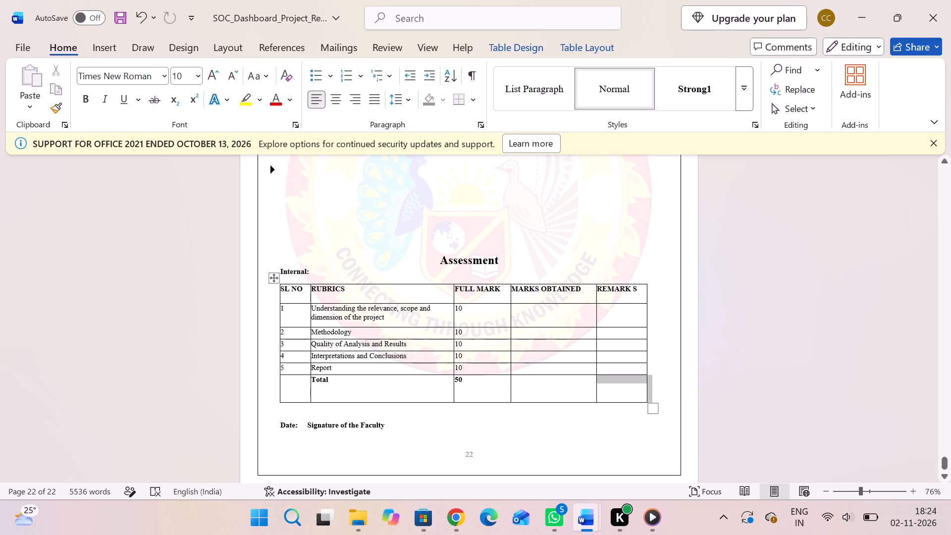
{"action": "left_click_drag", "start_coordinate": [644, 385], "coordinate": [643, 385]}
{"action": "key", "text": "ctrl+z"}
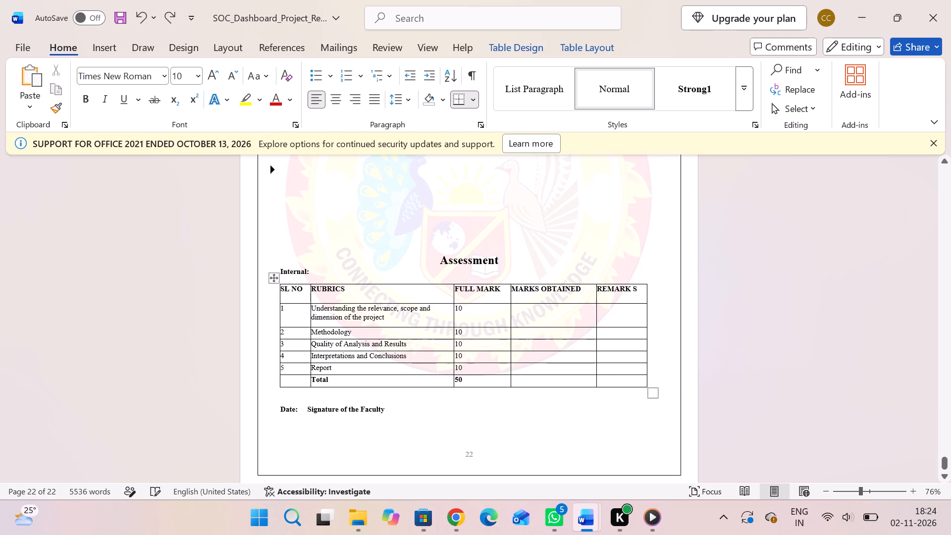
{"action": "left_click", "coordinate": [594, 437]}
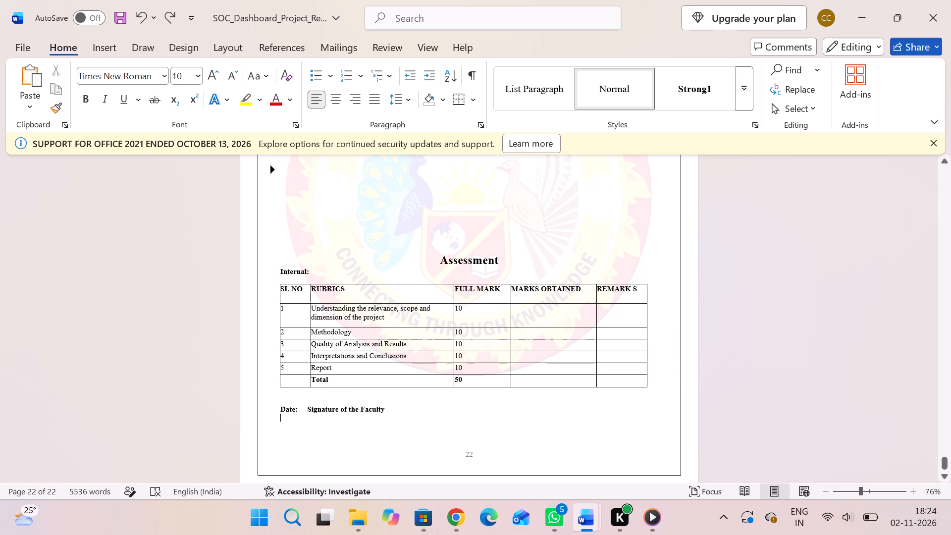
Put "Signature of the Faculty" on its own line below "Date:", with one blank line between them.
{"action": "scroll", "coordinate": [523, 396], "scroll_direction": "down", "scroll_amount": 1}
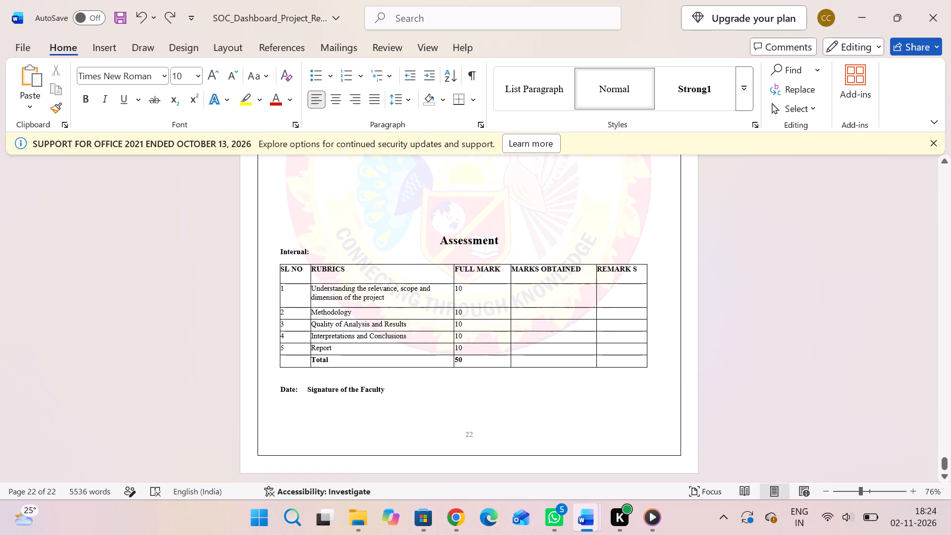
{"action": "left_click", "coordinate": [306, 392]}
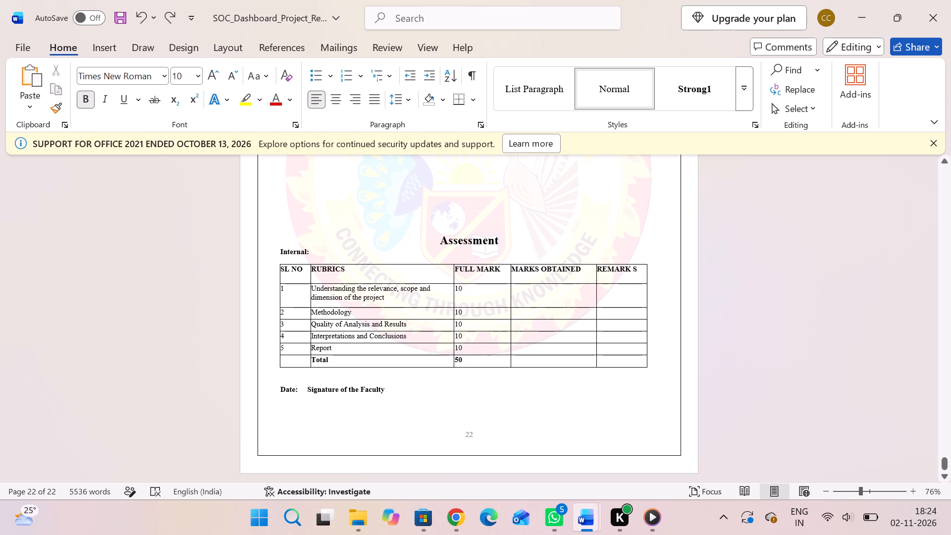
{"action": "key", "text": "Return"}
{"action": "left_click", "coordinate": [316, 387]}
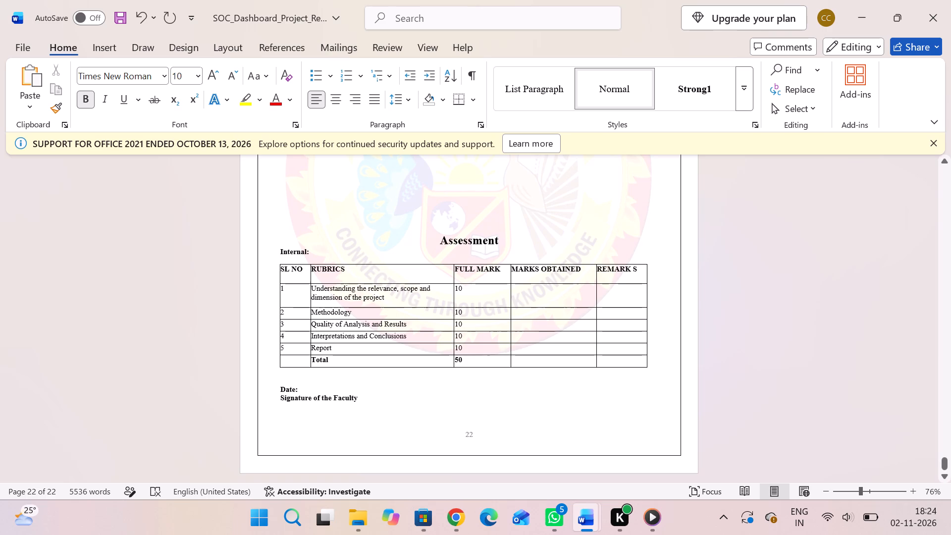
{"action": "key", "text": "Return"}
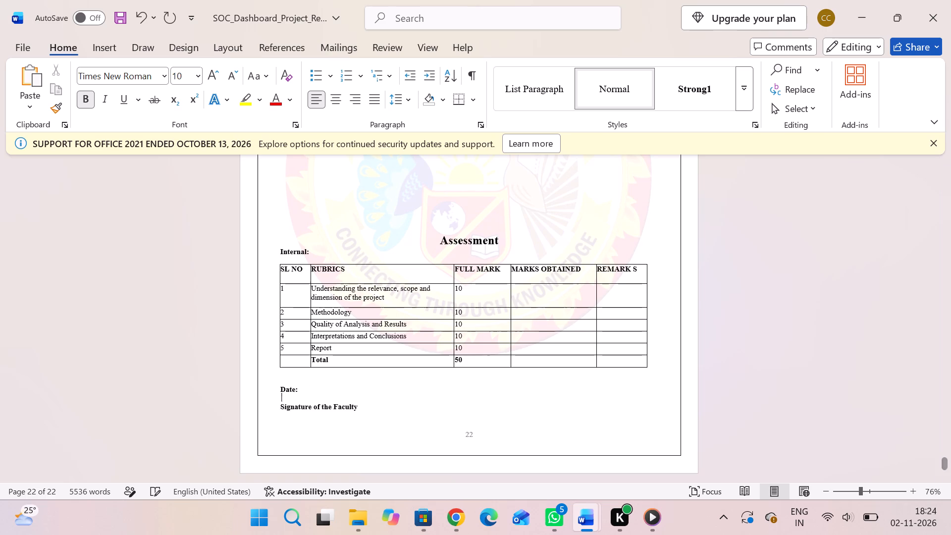
Add a colon after "Signature of the Faculty".
{"action": "left_click", "coordinate": [358, 408]}
{"action": "key", "text": "shift+colon"}
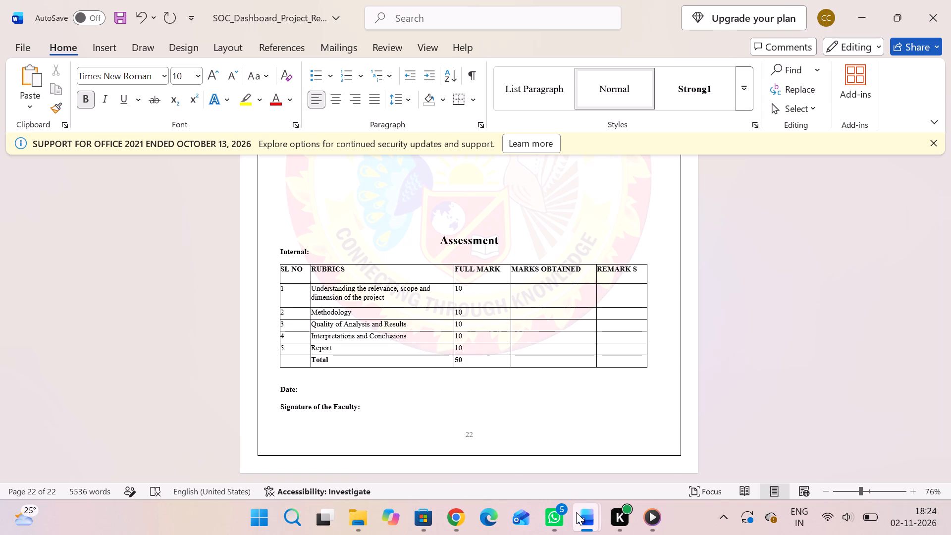
Check the signature line in the sample report and bring "Signature of the Faculty:" back up onto the "Date:" line.
{"action": "left_click", "coordinate": [717, 438]}
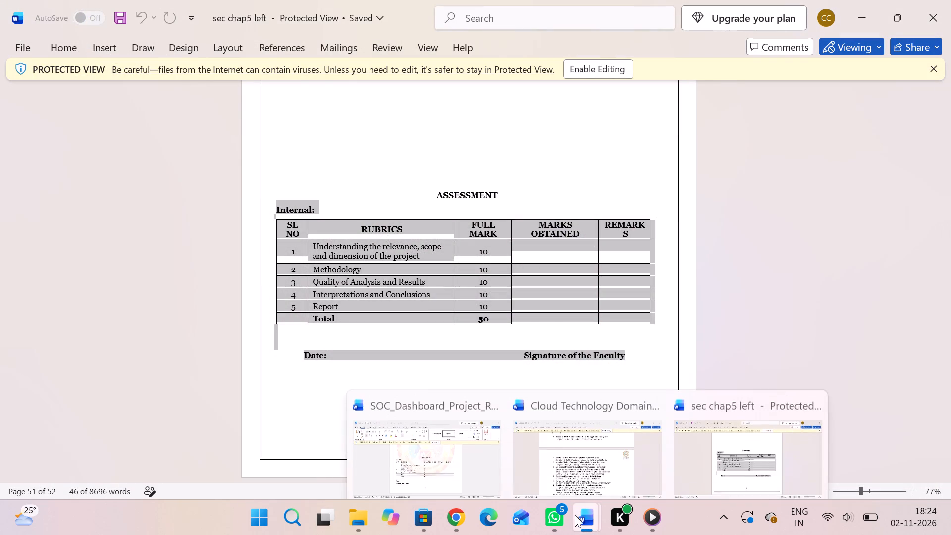
{"action": "left_click", "coordinate": [446, 451]}
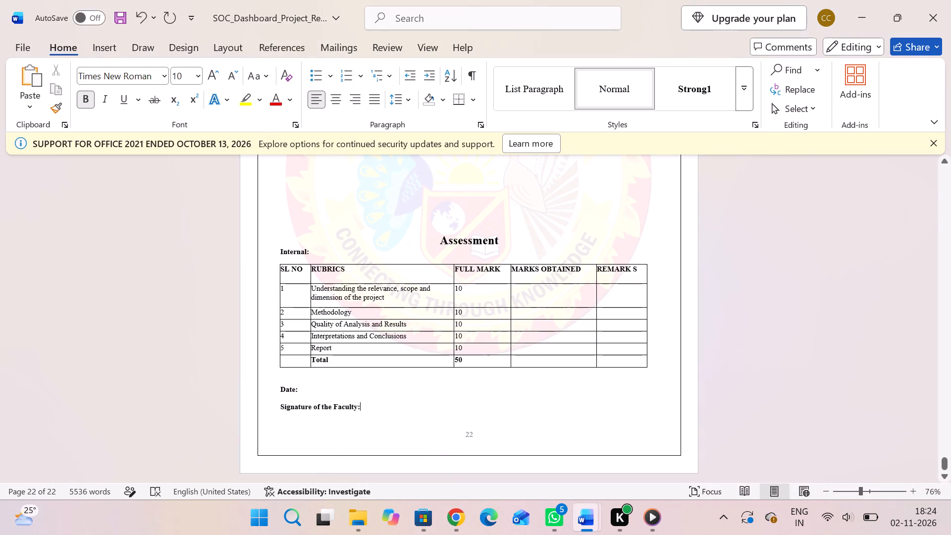
{"action": "left_click", "coordinate": [278, 404]}
{"action": "key", "text": "BackSpace"}
{"action": "key", "text": "BackSpace"}
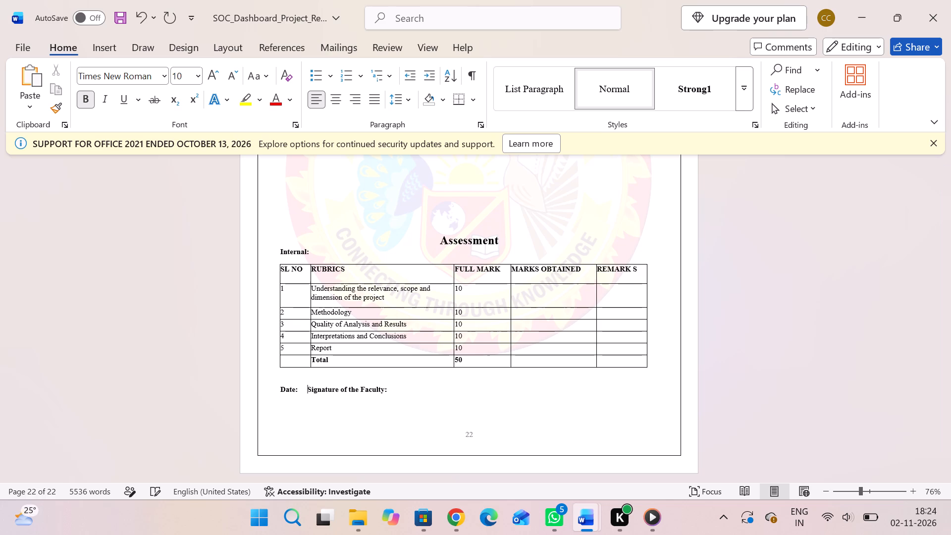
Space "Signature of the Faculty:" away from "Date:" on the same line so it ends beneath the table's last column.
{"action": "key", "text": "space"}
{"action": "key", "text": "space"}
{"action": "key", "text": "space"}
{"action": "key", "text": "space"}
{"action": "key", "text": "space"}
{"action": "key", "text": "space"}
{"action": "key", "text": "space"}
{"action": "key", "text": "space"}
{"action": "key", "text": "space"}
{"action": "key", "text": "space"}
{"action": "key", "text": "space"}
{"action": "key", "text": "space"}
{"action": "key", "text": "space"}
{"action": "key", "text": "space"}
{"action": "key", "text": "space"}
{"action": "key", "text": "space"}
{"action": "key", "text": "space"}
{"action": "key", "text": "space"}
{"action": "key", "text": "space"}
{"action": "key", "text": "space"}
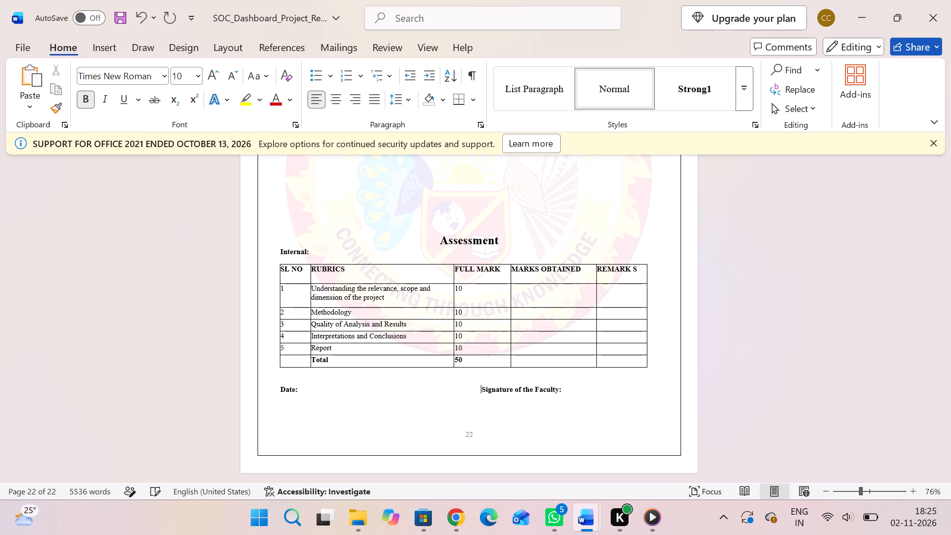
{"action": "key", "text": "space"}
{"action": "key", "text": "space"}
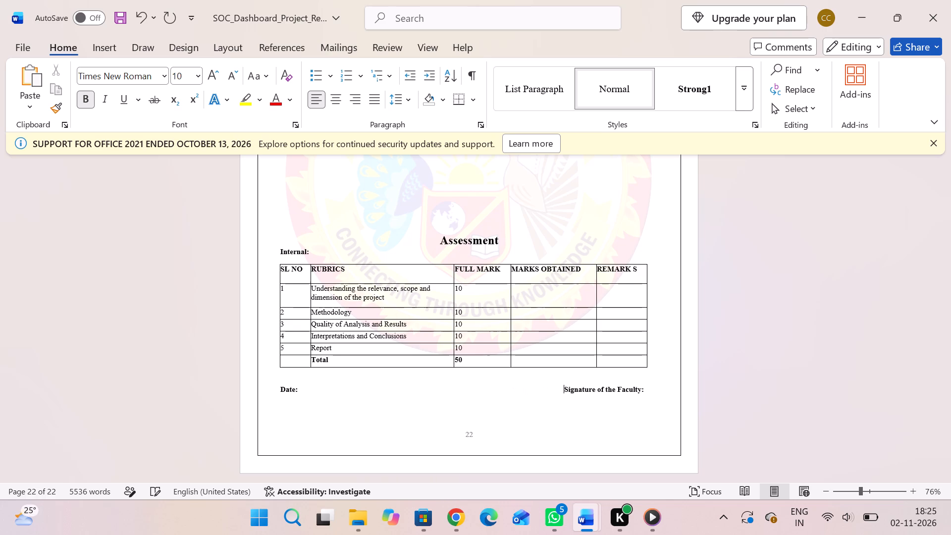
{"action": "key", "text": "space"}
{"action": "key", "text": "space"}
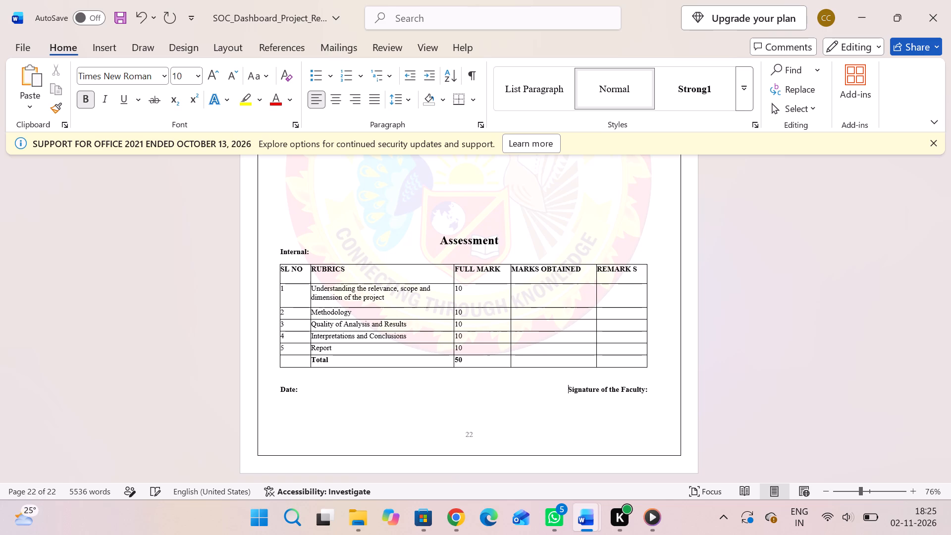
{"action": "key", "text": "Return"}
{"action": "key", "text": "space"}
{"action": "key", "text": "ctrl+z"}
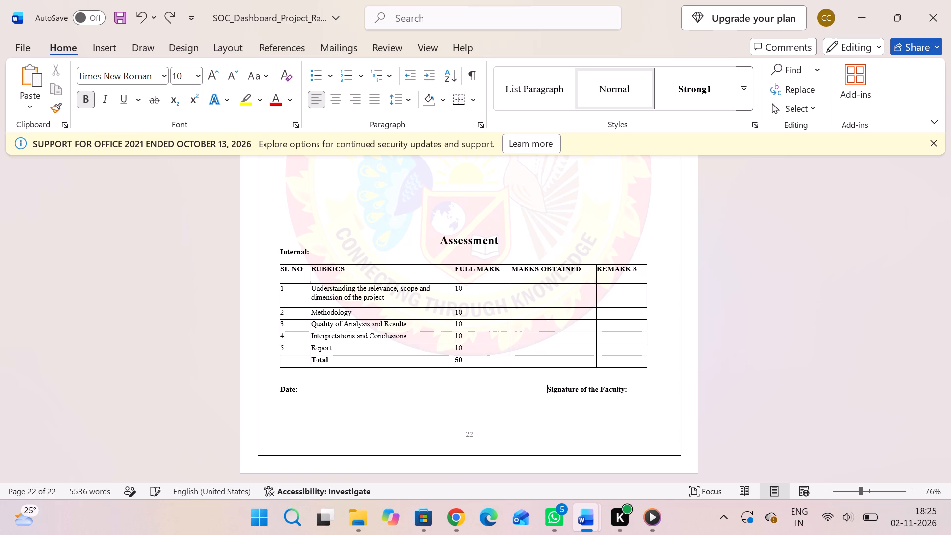
{"action": "key", "text": "Return"}
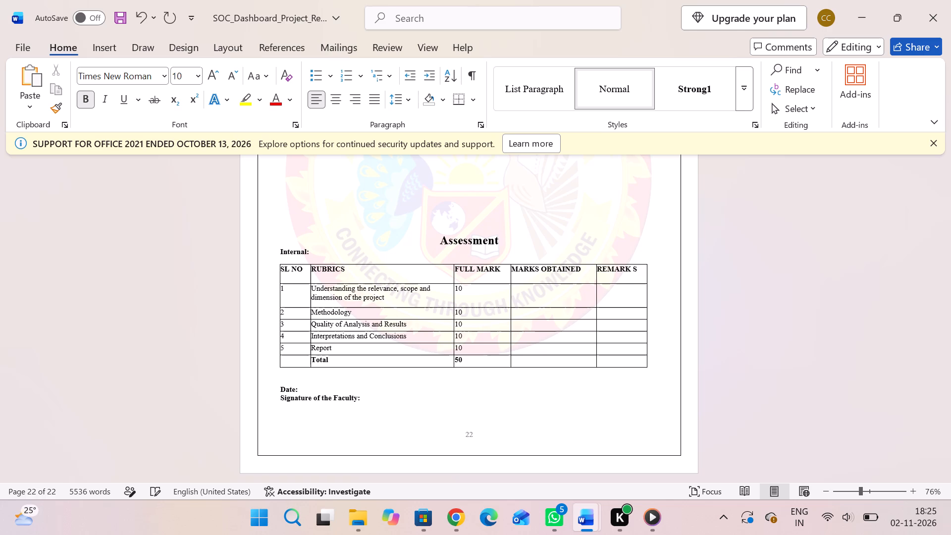
{"action": "key", "text": "ctrl+z"}
{"action": "key", "text": "space"}
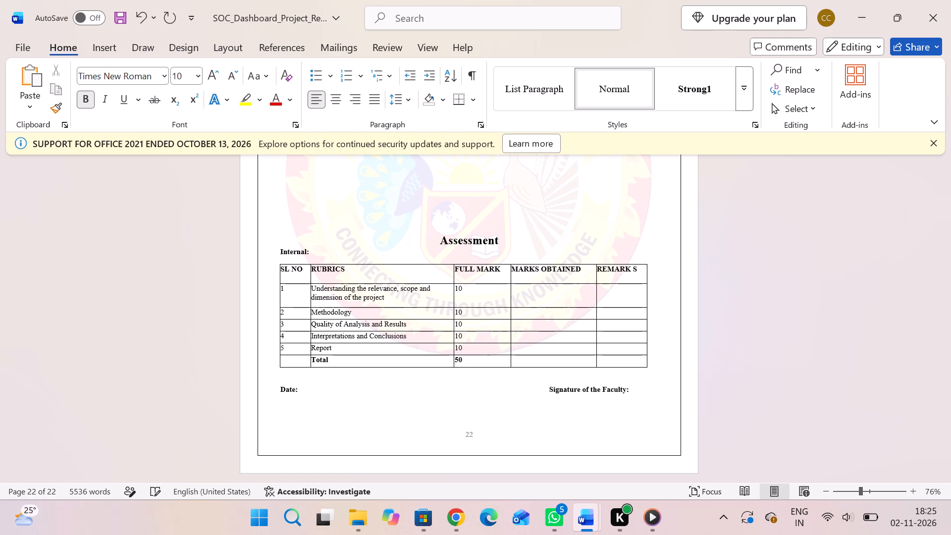
{"action": "key", "text": "BackSpace"}
{"action": "key", "text": "space"}
{"action": "key", "text": "BackSpace"}
Add empty lines below the "Date:" and signature line to start a blank page 23.
{"action": "scroll", "coordinate": [278, 404], "scroll_direction": "up", "scroll_amount": 1}
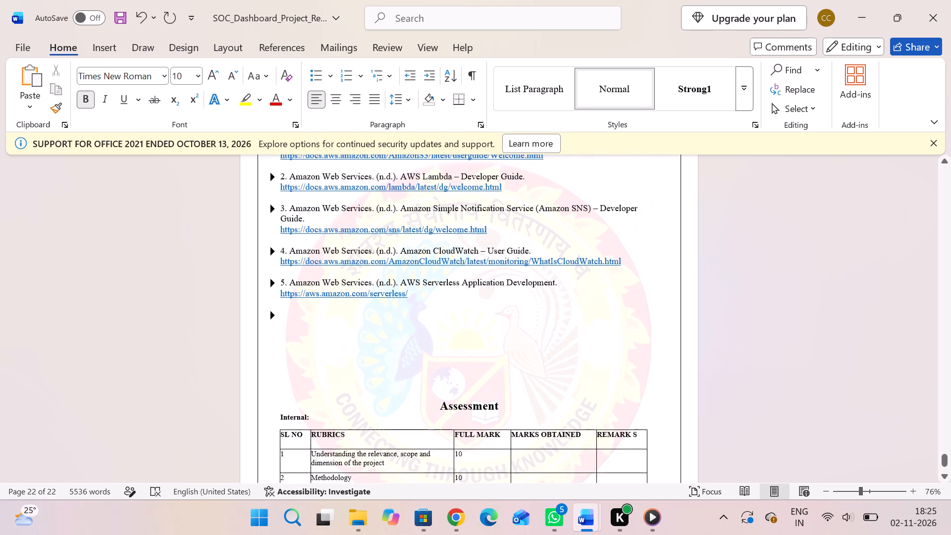
{"action": "scroll", "coordinate": [278, 404], "scroll_direction": "down", "scroll_amount": 1}
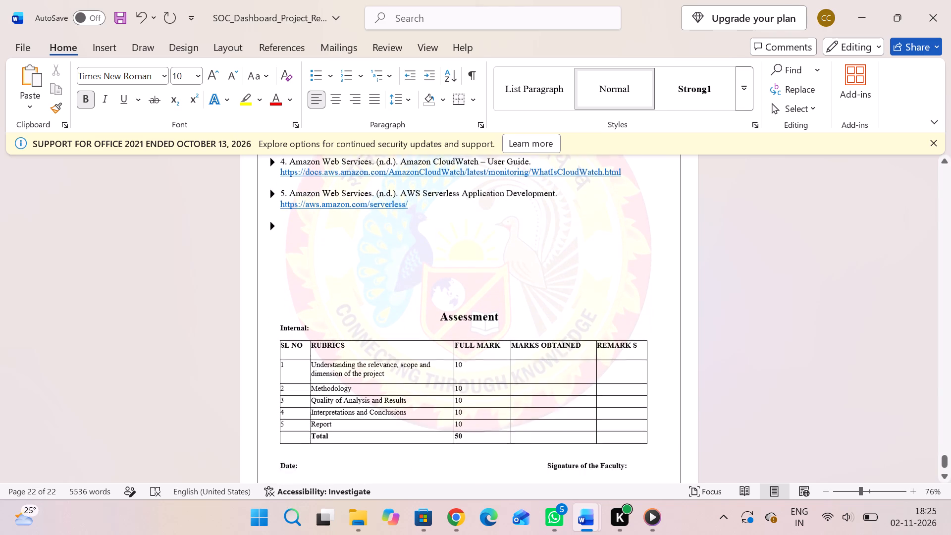
{"action": "scroll", "coordinate": [278, 404], "scroll_direction": "down", "scroll_amount": 3}
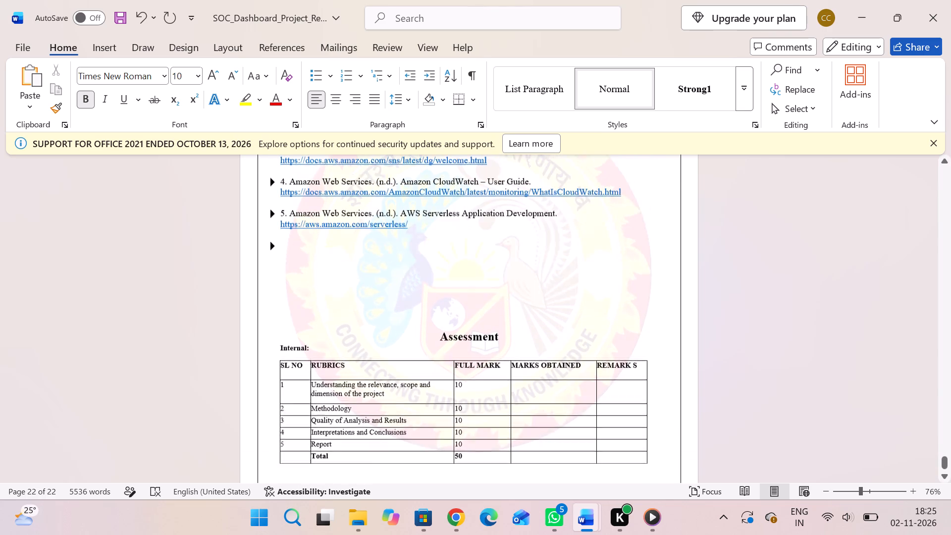
{"action": "scroll", "coordinate": [278, 404], "scroll_direction": "down", "scroll_amount": 2}
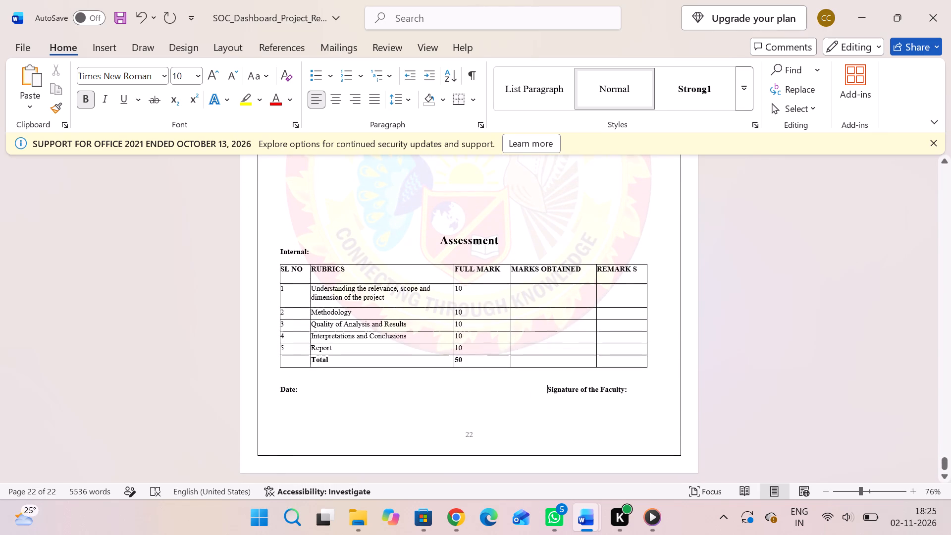
{"action": "left_click", "coordinate": [279, 444]}
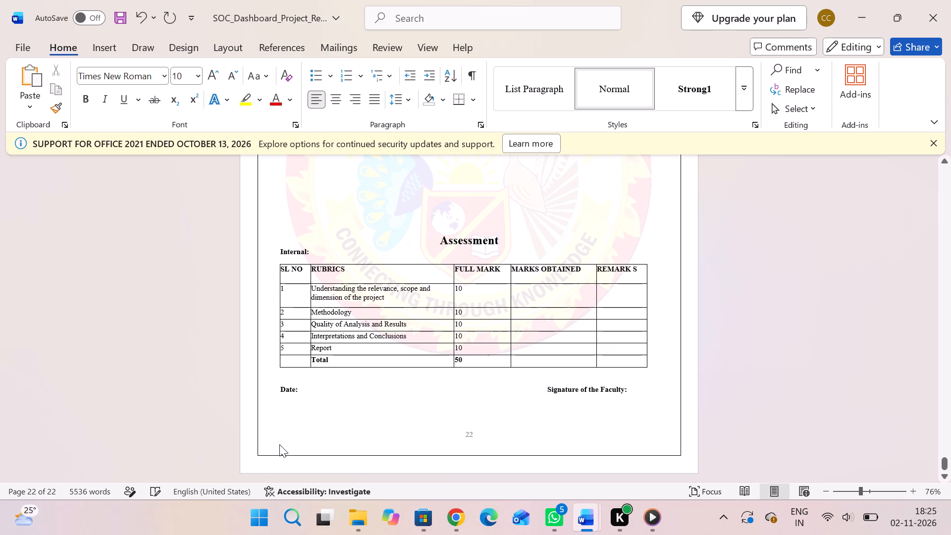
{"action": "left_click", "coordinate": [268, 441]}
{"action": "left_click", "coordinate": [271, 444]}
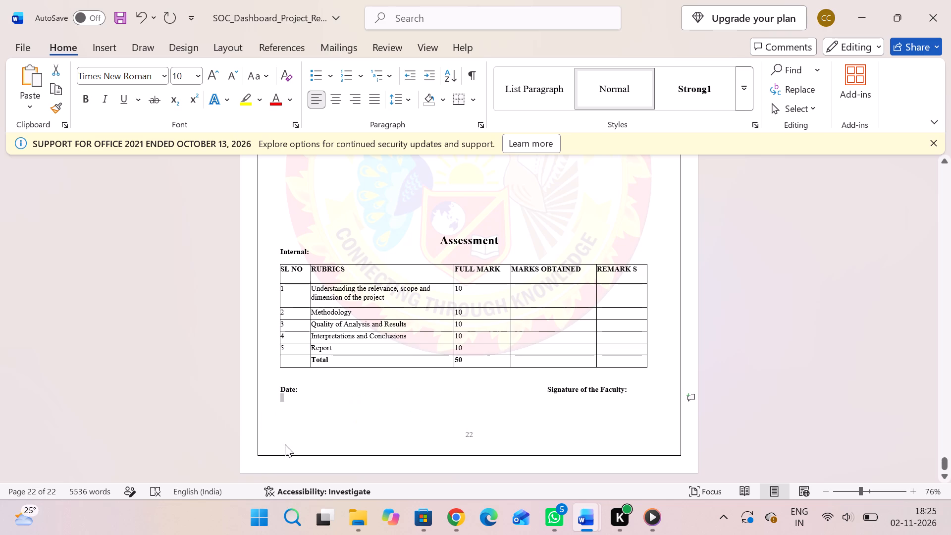
{"action": "left_click", "coordinate": [278, 435]}
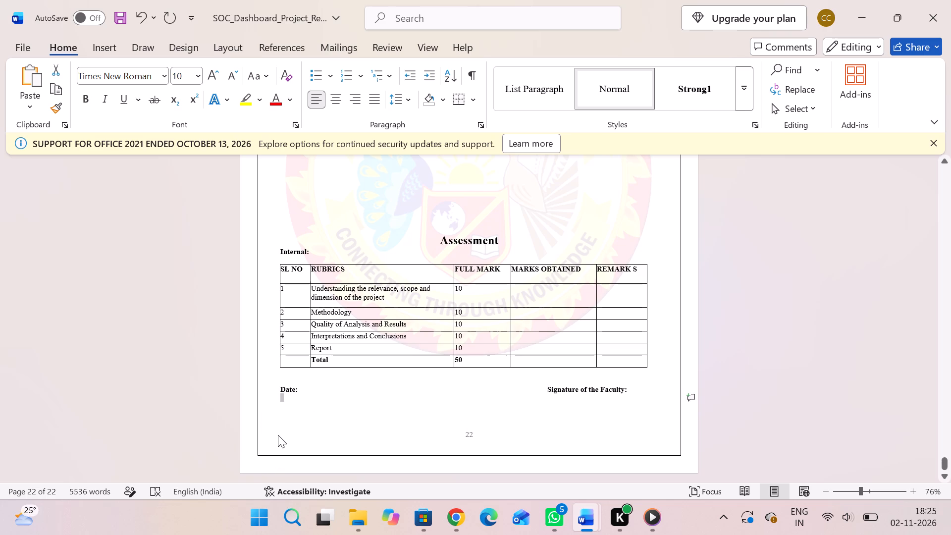
{"action": "left_click", "coordinate": [278, 435]}
{"action": "key", "text": "Return"}
{"action": "key", "text": "Return"}
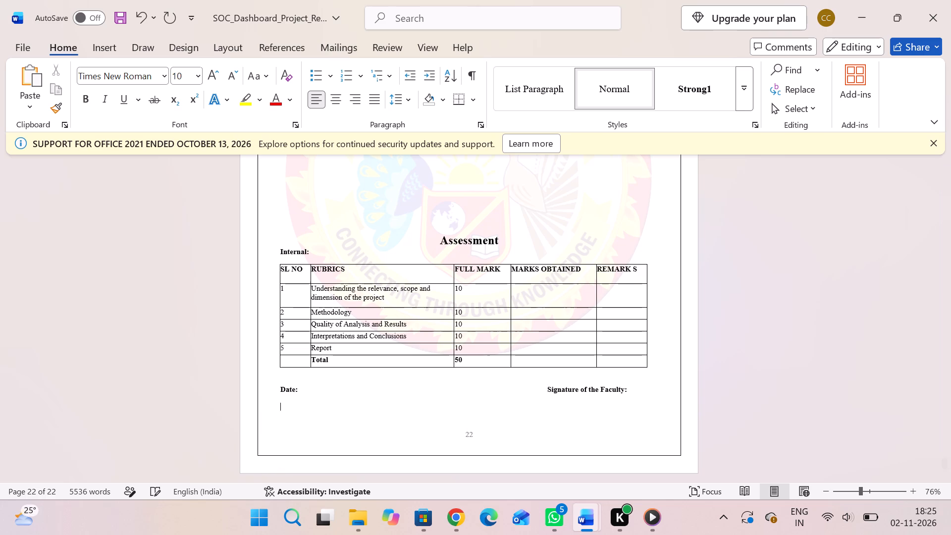
{"action": "key", "text": "Return"}
{"action": "key", "text": "Return"}
{"action": "scroll", "coordinate": [278, 435], "scroll_direction": "down", "scroll_amount": 1}
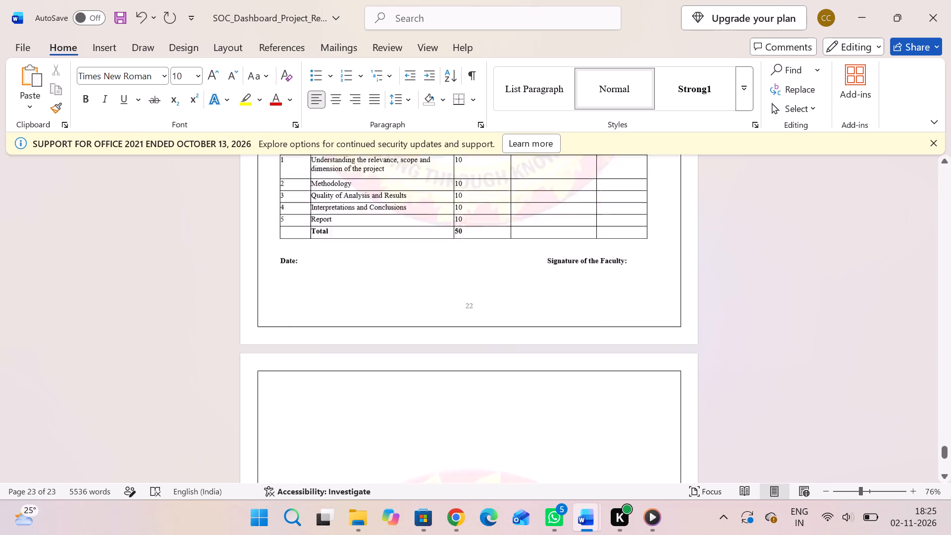
{"action": "scroll", "coordinate": [278, 435], "scroll_direction": "down", "scroll_amount": 2}
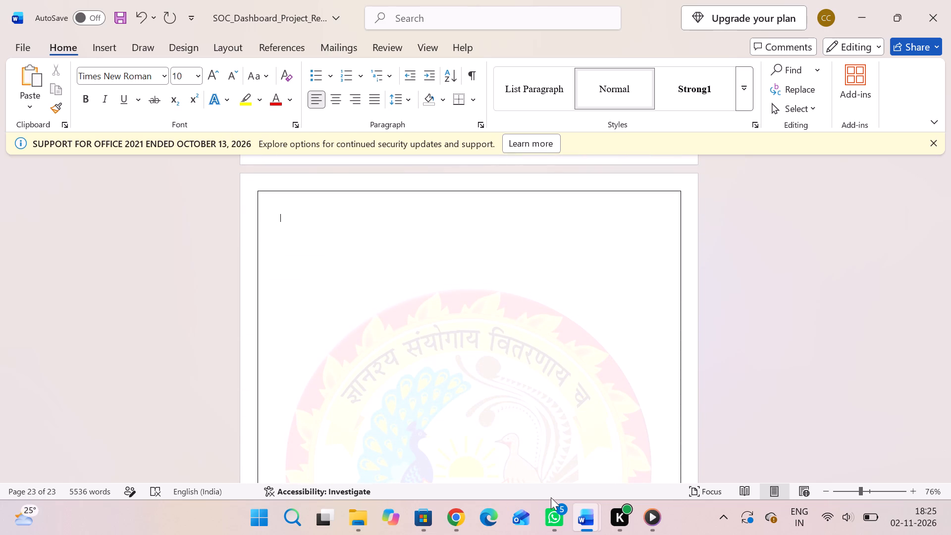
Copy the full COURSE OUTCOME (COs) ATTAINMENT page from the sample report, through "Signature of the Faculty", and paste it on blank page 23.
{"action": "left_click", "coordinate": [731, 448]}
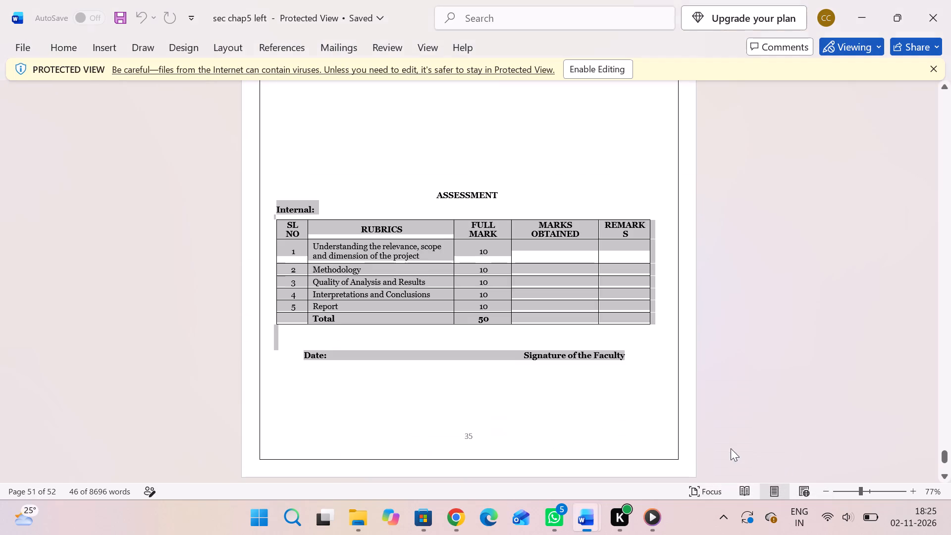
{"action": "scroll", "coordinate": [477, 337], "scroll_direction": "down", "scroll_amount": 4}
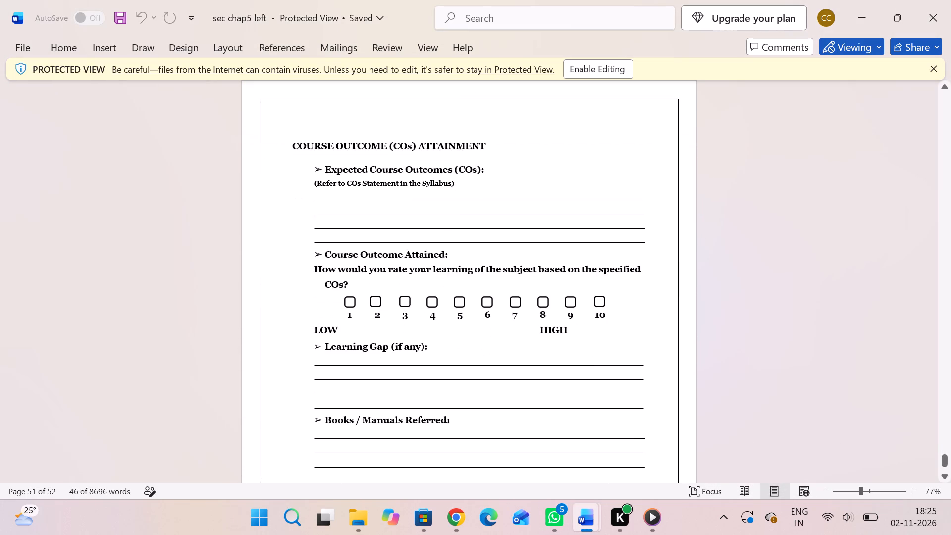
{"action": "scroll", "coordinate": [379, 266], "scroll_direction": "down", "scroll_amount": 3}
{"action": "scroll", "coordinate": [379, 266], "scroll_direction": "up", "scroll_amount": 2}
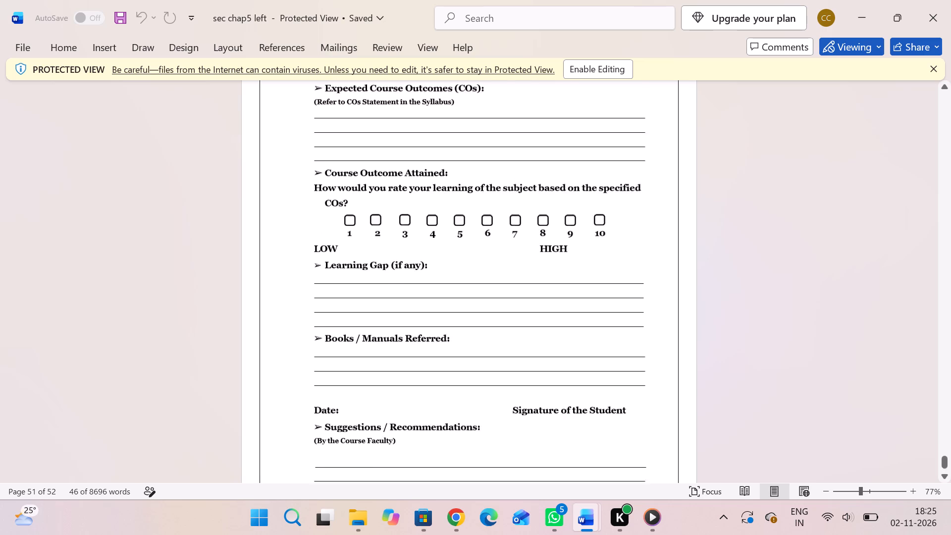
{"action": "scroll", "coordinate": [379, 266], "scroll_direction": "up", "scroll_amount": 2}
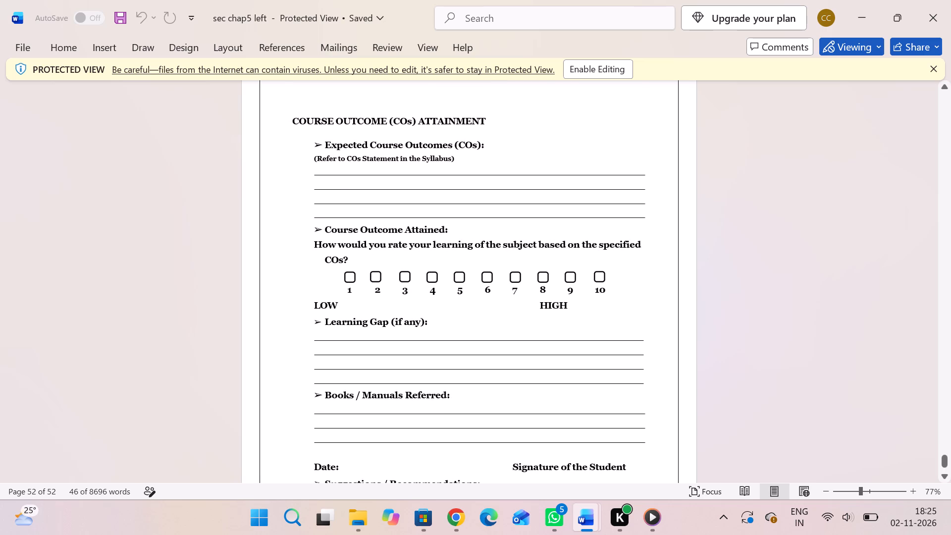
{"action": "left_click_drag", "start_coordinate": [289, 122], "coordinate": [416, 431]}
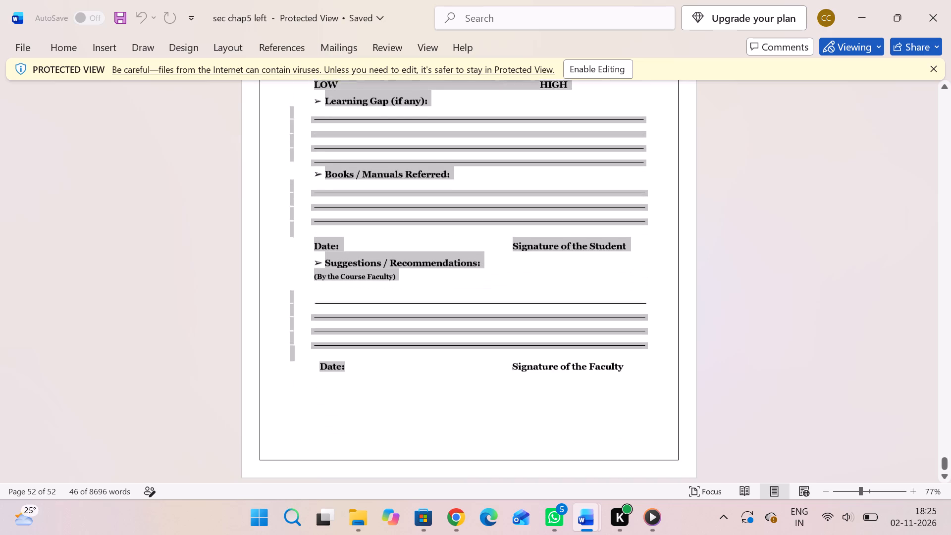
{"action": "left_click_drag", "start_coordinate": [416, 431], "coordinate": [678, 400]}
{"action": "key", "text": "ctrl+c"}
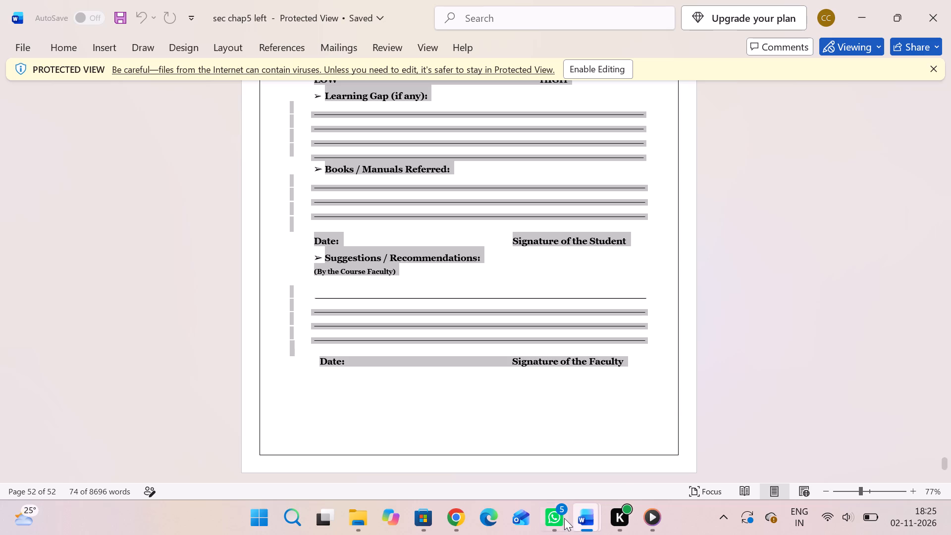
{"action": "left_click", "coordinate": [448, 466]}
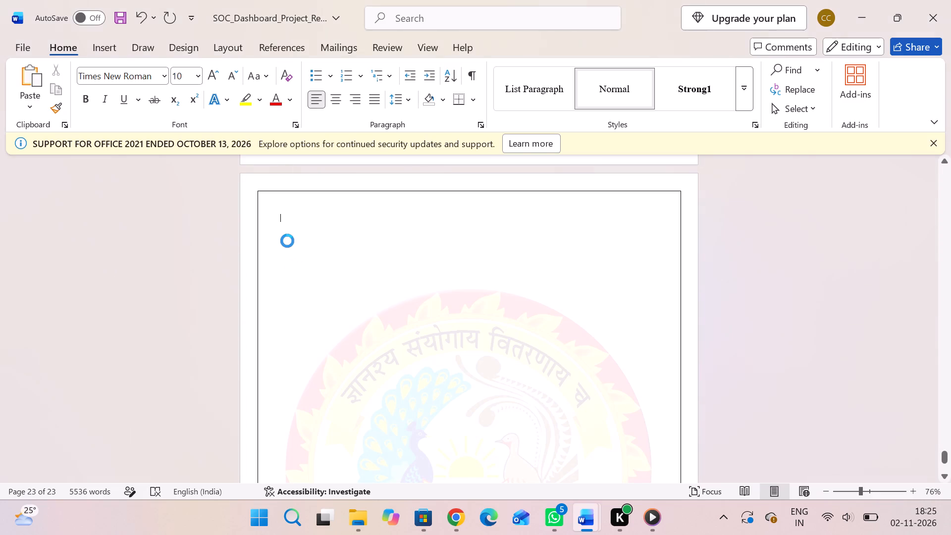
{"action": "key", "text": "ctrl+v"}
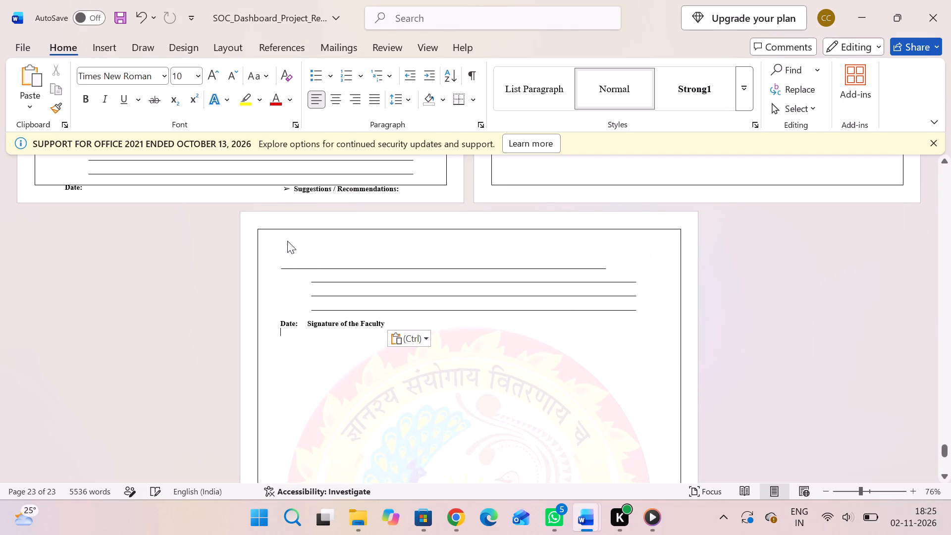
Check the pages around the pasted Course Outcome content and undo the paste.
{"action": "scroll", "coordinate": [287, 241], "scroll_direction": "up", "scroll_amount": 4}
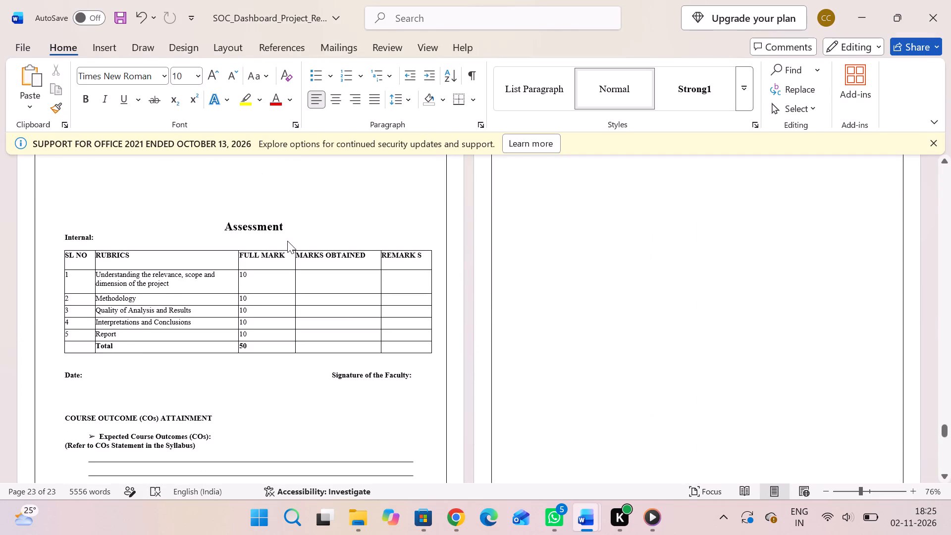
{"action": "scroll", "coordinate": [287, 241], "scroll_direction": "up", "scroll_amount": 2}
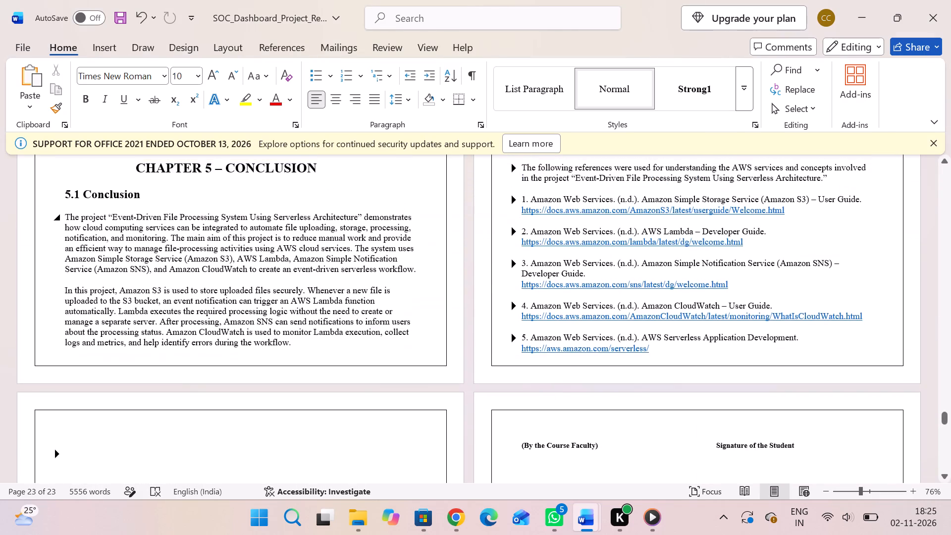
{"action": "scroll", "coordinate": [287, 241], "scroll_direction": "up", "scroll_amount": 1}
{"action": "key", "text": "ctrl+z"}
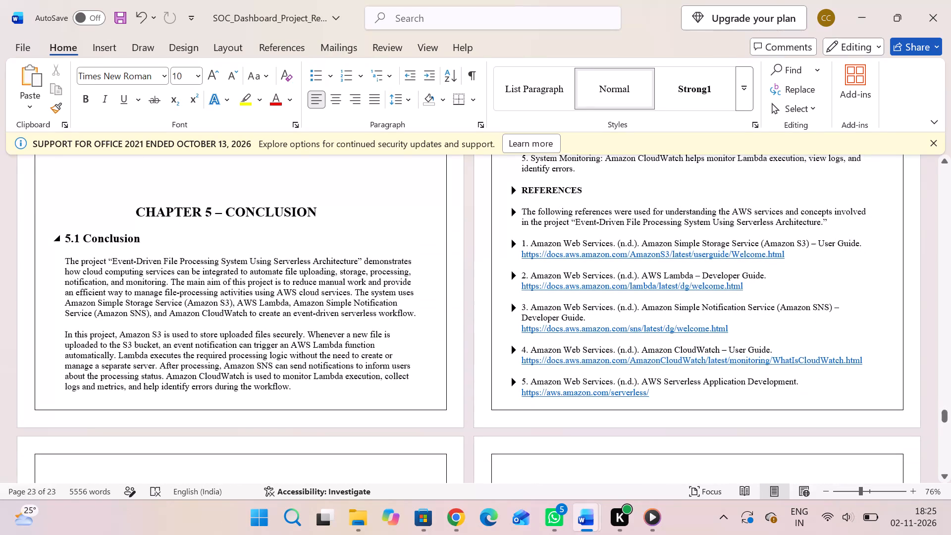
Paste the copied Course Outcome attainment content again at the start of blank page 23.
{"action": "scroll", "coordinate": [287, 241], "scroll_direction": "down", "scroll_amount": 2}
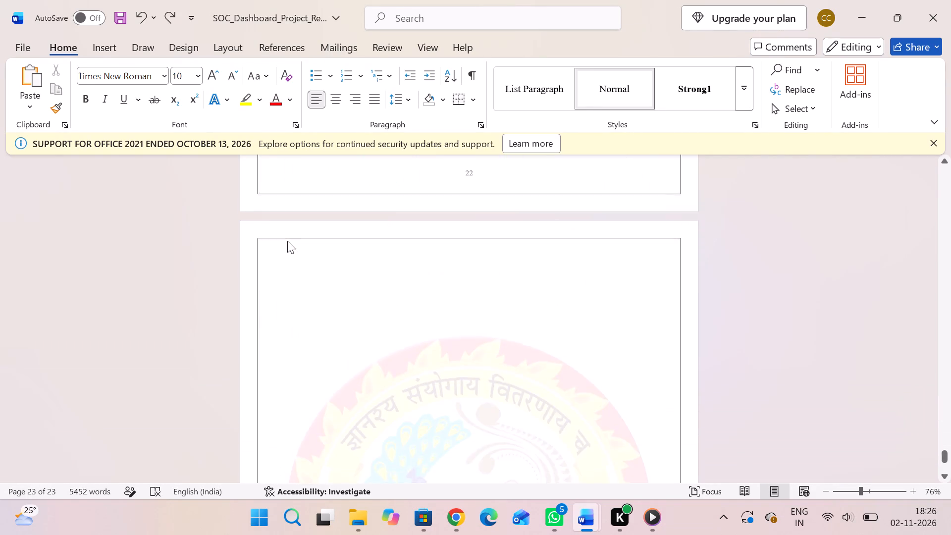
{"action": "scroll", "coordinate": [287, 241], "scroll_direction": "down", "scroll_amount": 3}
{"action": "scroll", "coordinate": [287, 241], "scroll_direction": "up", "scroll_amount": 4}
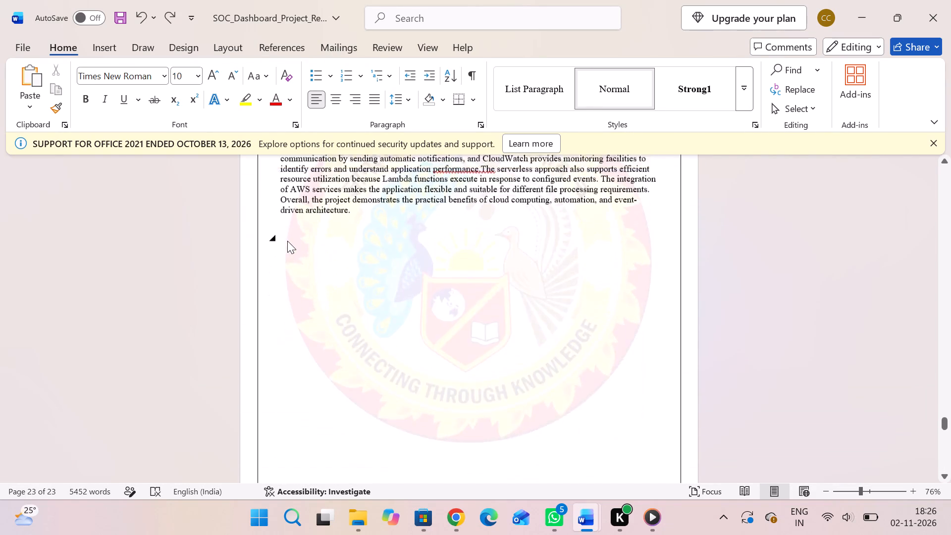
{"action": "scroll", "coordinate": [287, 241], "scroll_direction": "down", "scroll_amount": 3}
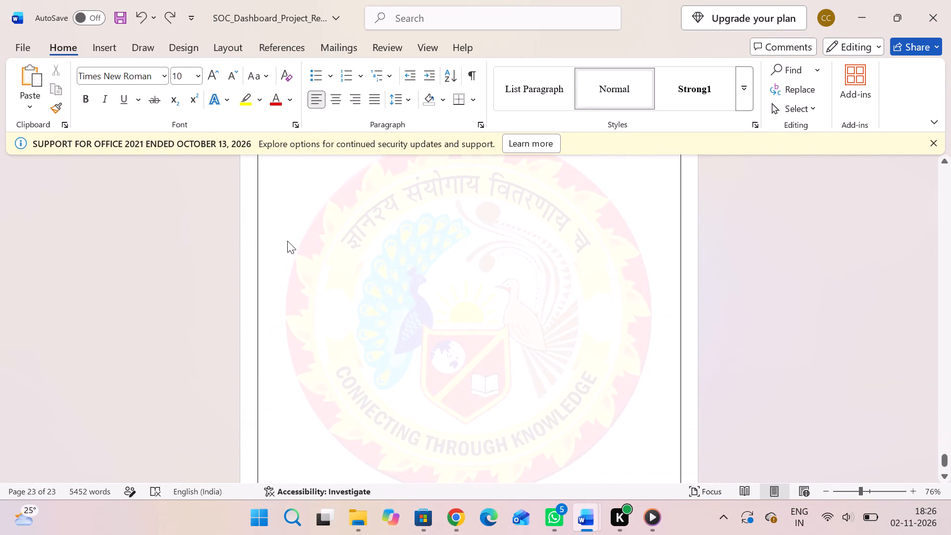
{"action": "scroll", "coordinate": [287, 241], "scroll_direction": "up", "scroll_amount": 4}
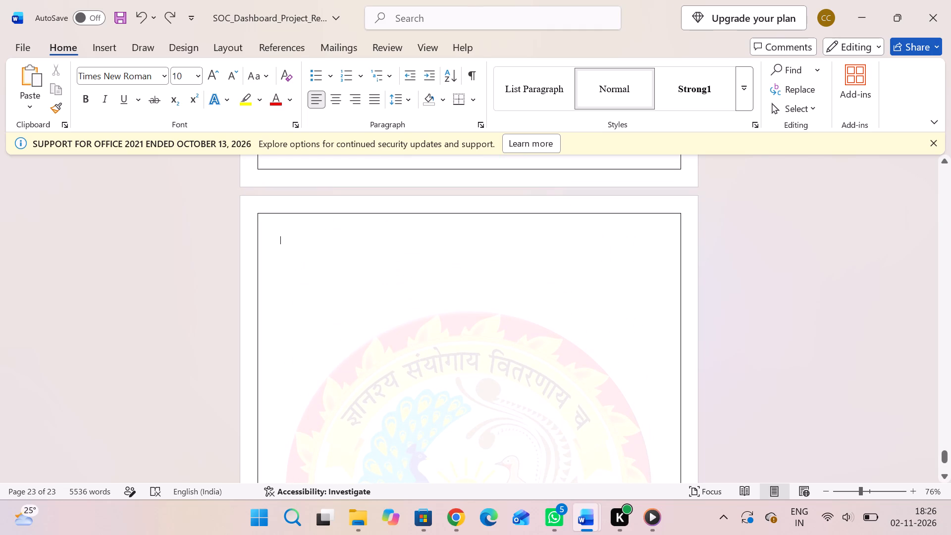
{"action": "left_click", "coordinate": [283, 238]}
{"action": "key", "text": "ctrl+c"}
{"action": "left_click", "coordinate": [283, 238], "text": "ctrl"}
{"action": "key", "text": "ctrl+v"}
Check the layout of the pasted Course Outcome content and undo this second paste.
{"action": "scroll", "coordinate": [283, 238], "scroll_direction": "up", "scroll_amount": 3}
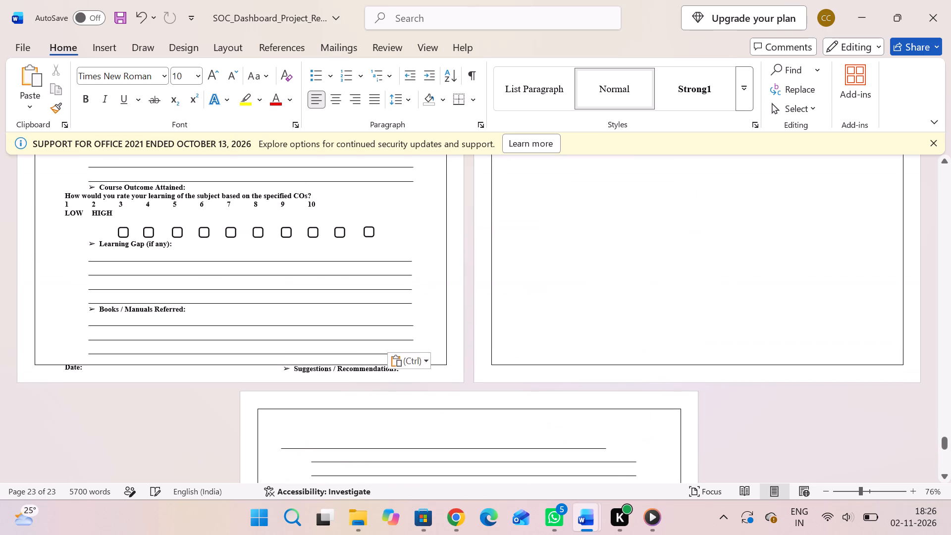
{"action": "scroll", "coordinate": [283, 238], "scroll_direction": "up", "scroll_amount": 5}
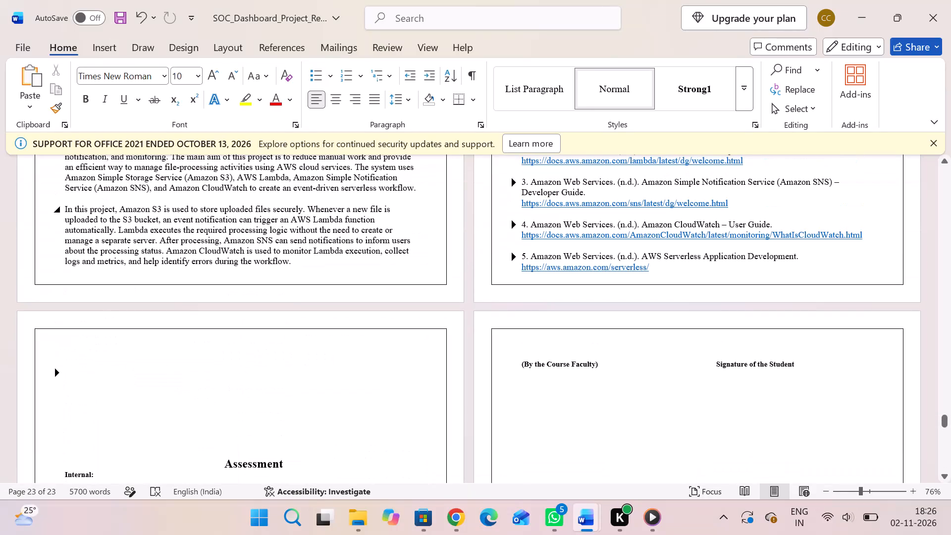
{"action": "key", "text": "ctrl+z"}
Look over the References list, the assessment table with its signature line, and blank page 23 in the project report.
{"action": "scroll", "coordinate": [283, 238], "scroll_direction": "down", "scroll_amount": 1}
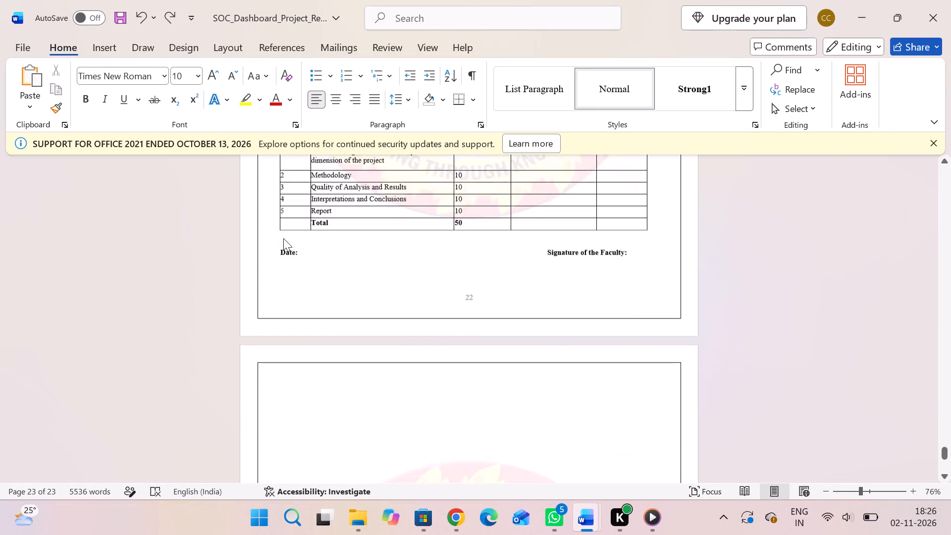
{"action": "scroll", "coordinate": [283, 238], "scroll_direction": "down", "scroll_amount": 2}
{"action": "scroll", "coordinate": [283, 238], "scroll_direction": "up", "scroll_amount": 1}
{"action": "scroll", "coordinate": [283, 238], "scroll_direction": "down", "scroll_amount": 1}
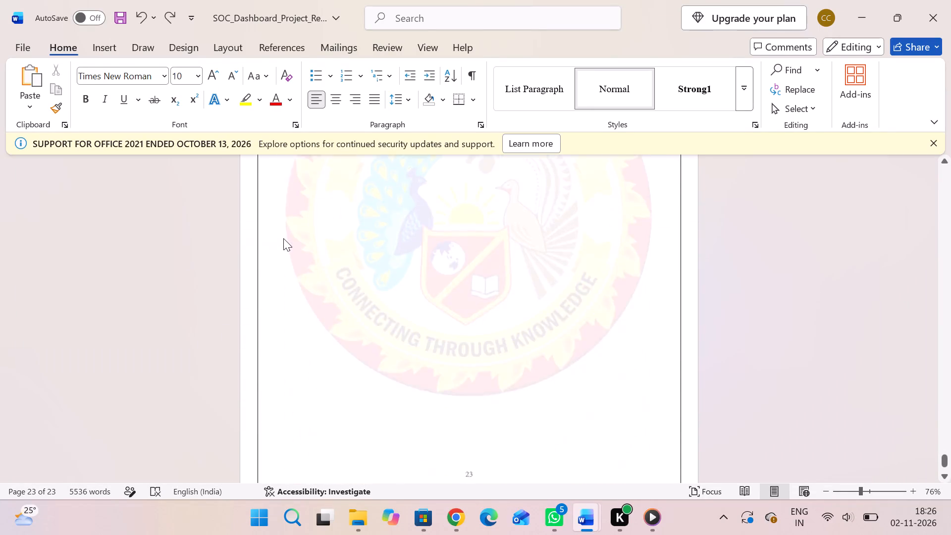
{"action": "scroll", "coordinate": [283, 238], "scroll_direction": "up", "scroll_amount": 6}
{"action": "scroll", "coordinate": [283, 238], "scroll_direction": "down", "scroll_amount": 1}
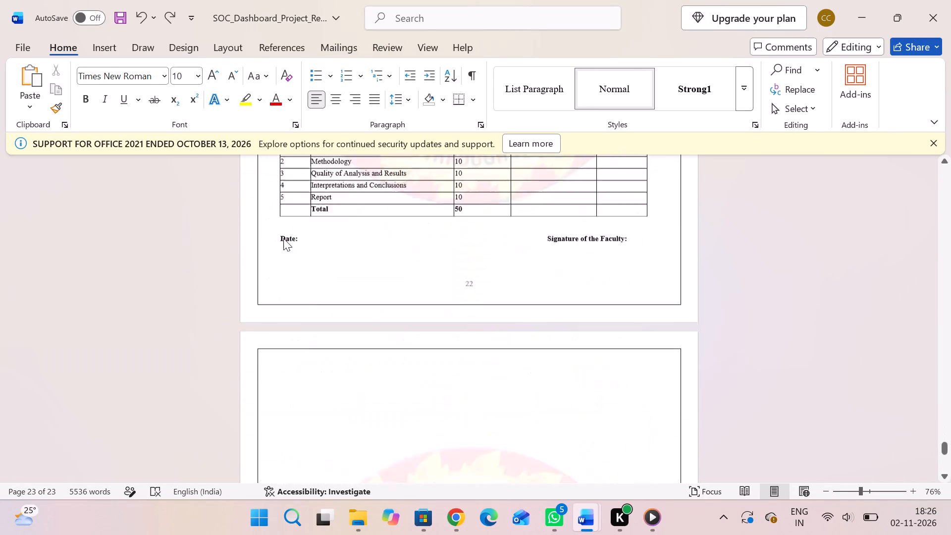
{"action": "scroll", "coordinate": [283, 238], "scroll_direction": "up", "scroll_amount": 3}
{"action": "scroll", "coordinate": [283, 238], "scroll_direction": "down", "scroll_amount": 2}
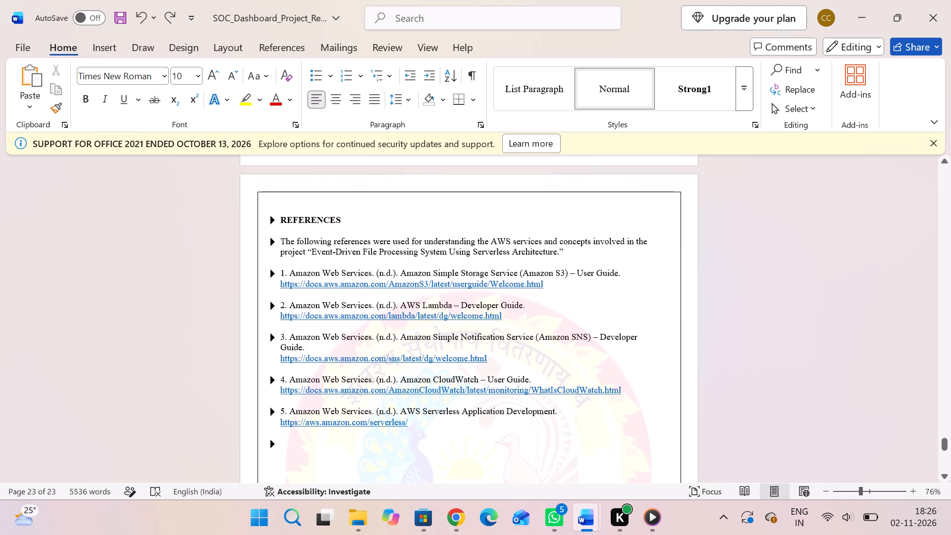
{"action": "scroll", "coordinate": [283, 238], "scroll_direction": "down", "scroll_amount": 2}
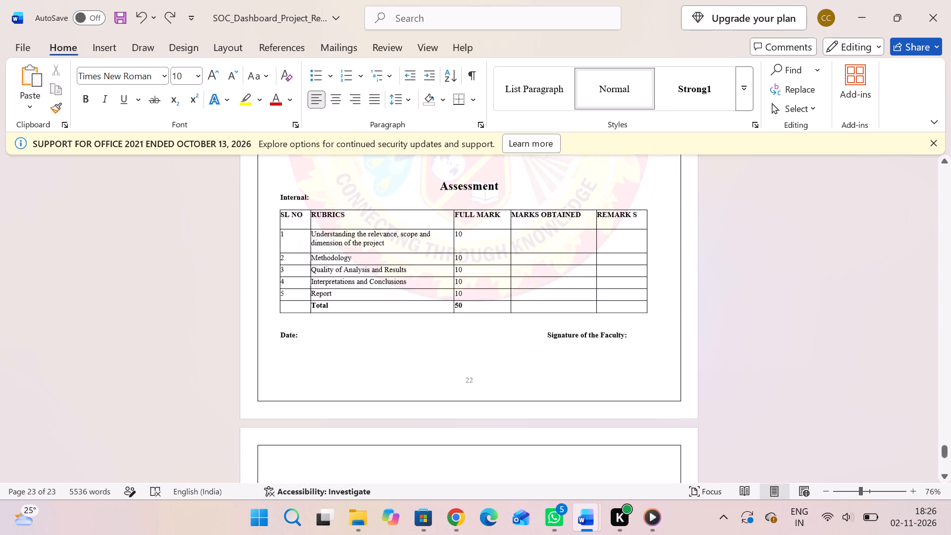
{"action": "scroll", "coordinate": [283, 238], "scroll_direction": "down", "scroll_amount": 2}
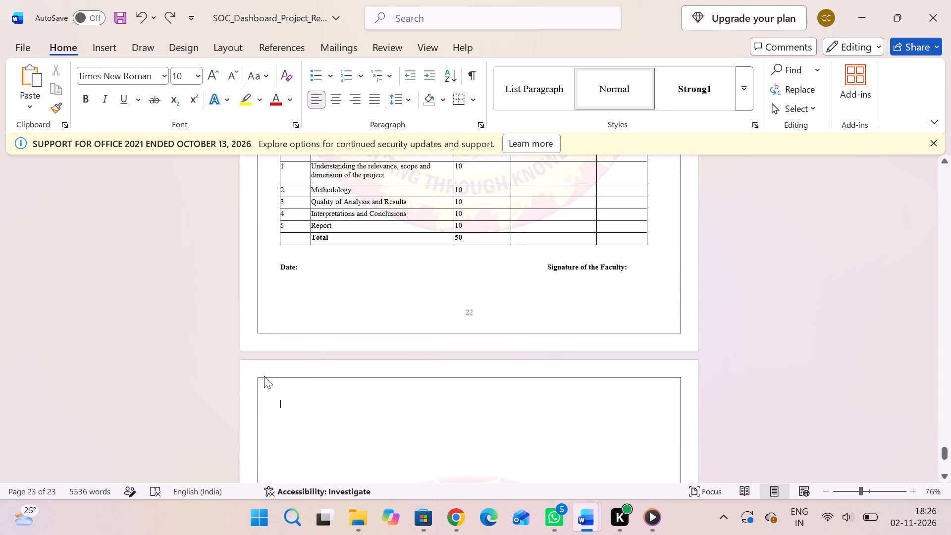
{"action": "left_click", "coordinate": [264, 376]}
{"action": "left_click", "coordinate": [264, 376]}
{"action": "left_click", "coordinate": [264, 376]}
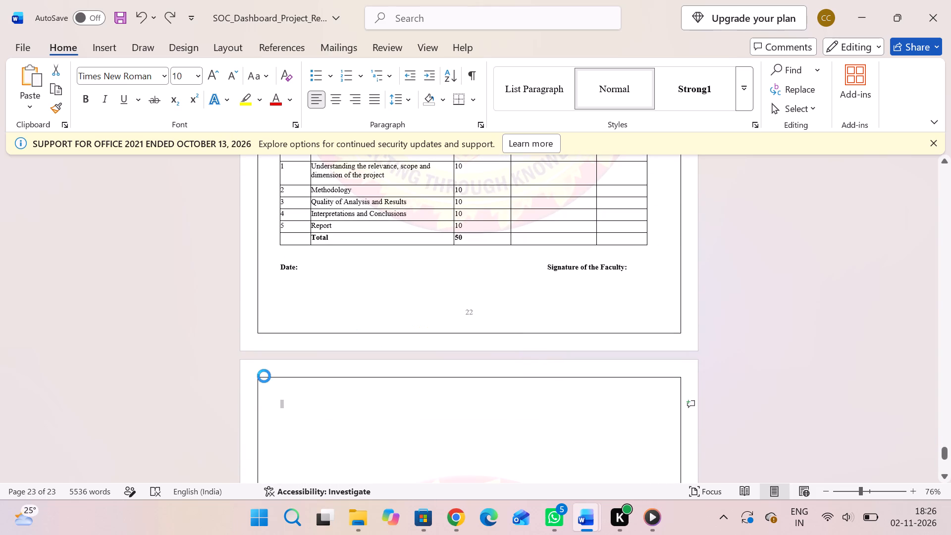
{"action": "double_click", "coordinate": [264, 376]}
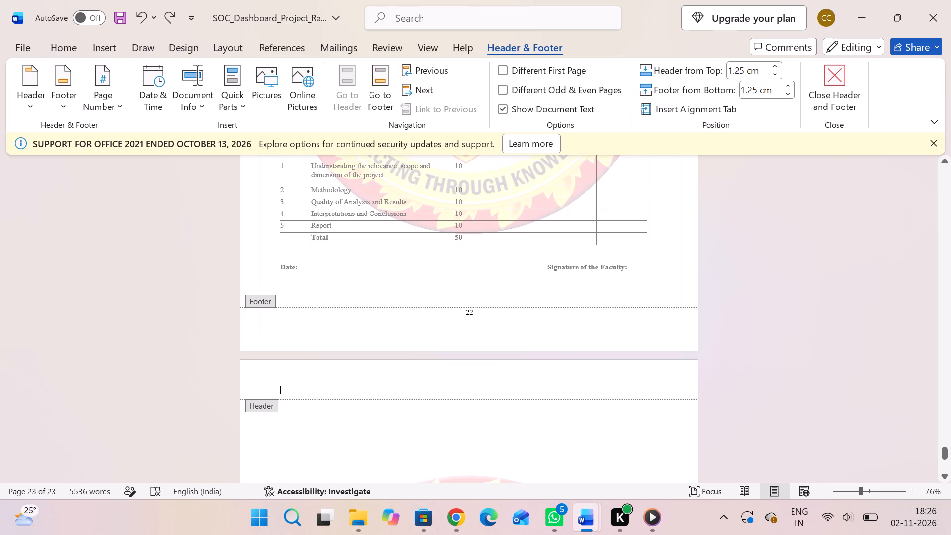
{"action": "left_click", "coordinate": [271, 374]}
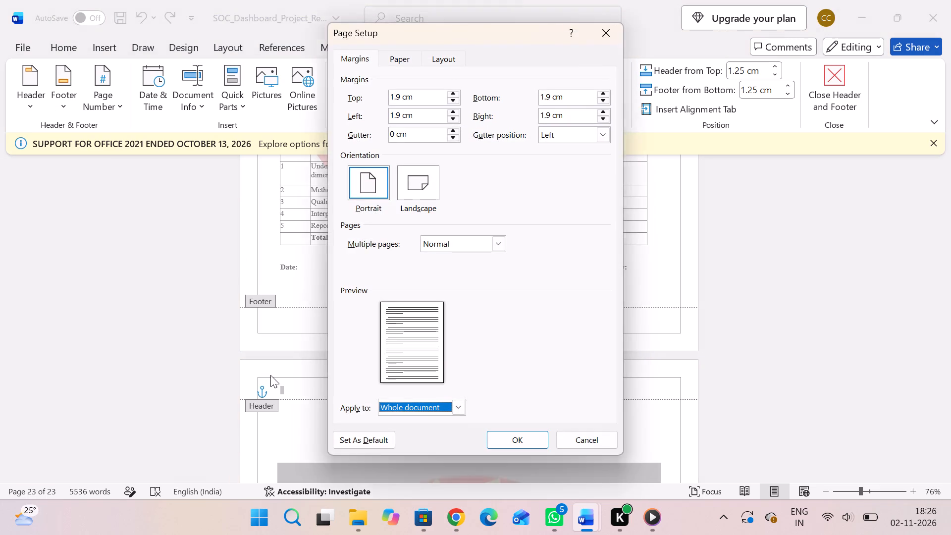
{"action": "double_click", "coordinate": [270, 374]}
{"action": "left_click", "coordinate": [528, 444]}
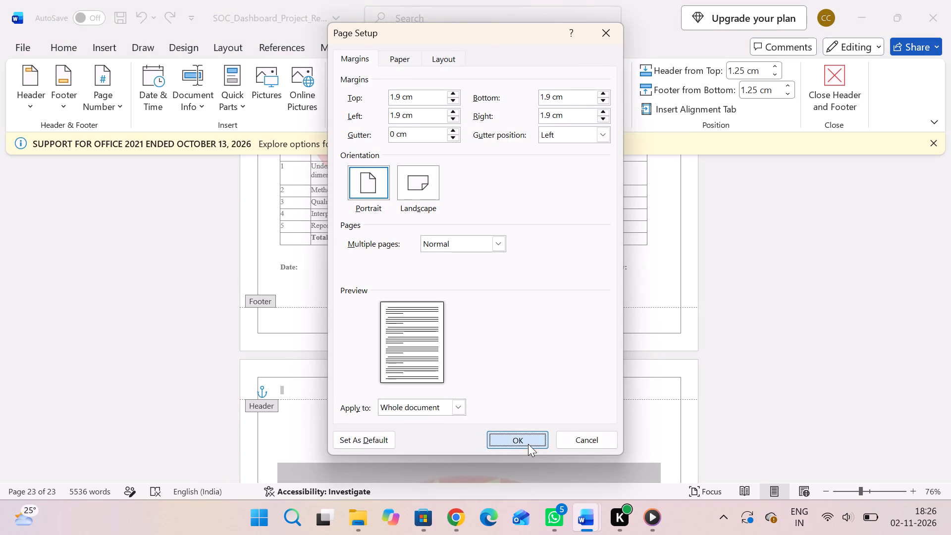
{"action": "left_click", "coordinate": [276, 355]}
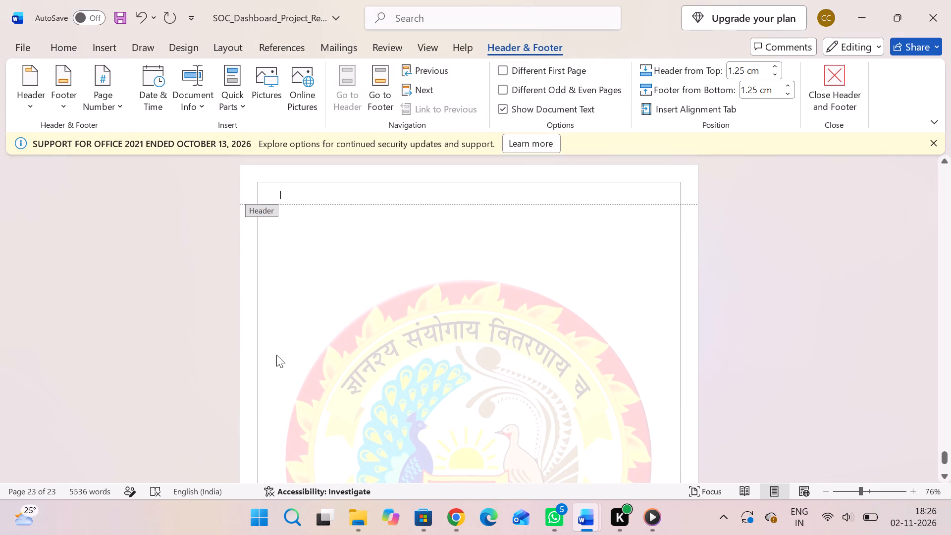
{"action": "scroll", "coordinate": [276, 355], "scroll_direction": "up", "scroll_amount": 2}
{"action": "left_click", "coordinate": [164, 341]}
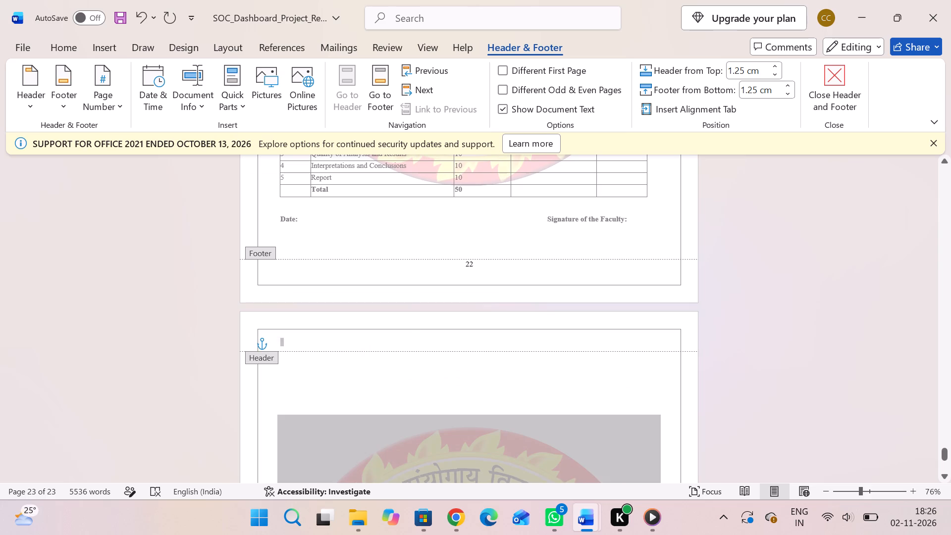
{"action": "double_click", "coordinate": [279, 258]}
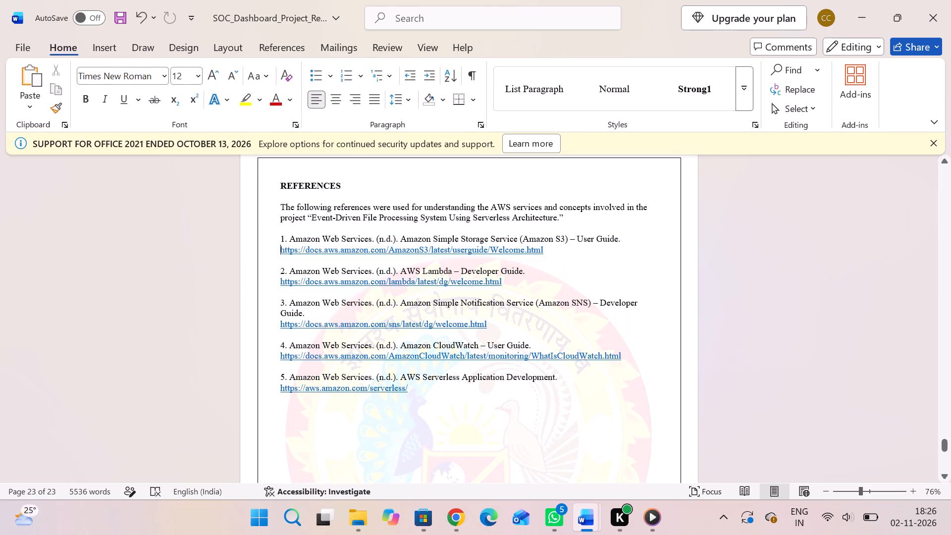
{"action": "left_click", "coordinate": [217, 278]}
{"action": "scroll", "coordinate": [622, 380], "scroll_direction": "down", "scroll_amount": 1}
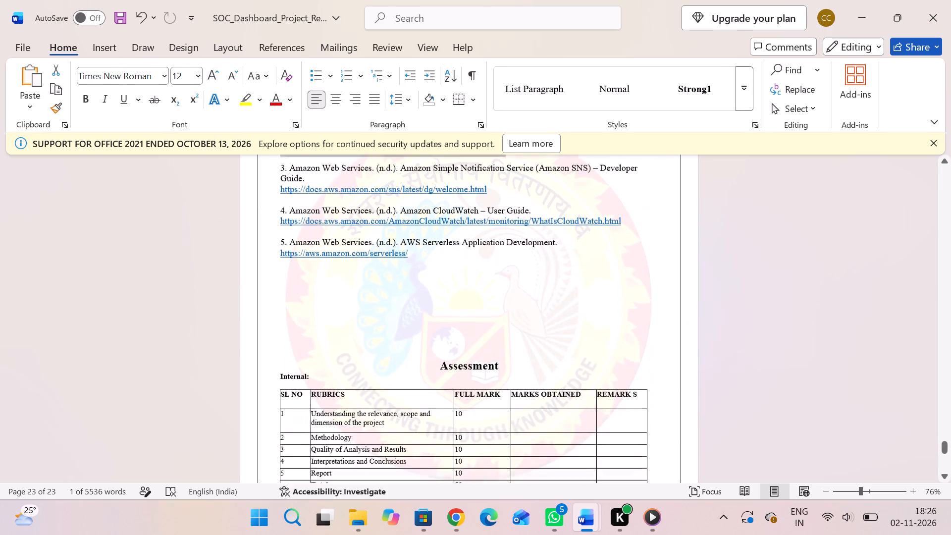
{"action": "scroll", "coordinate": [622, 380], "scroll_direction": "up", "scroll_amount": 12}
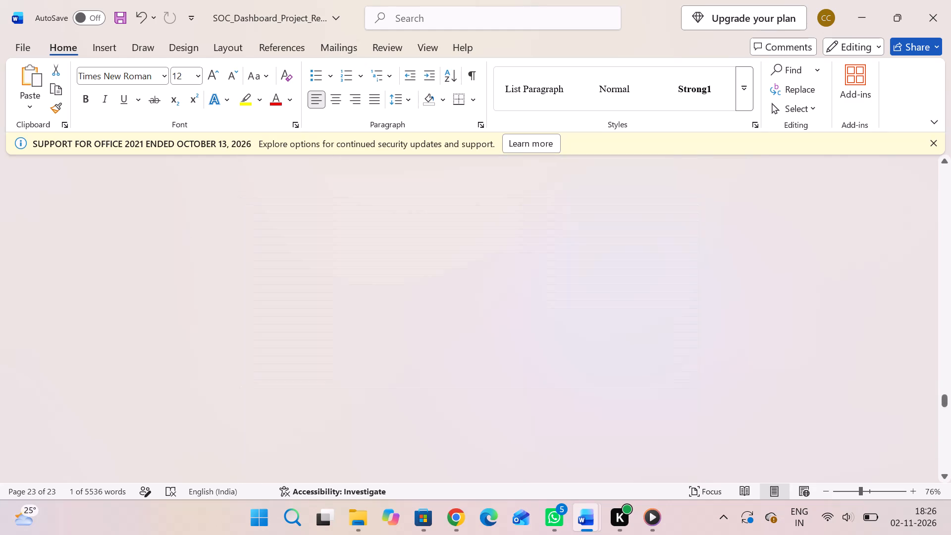
Review sections 1.4 AWS Services Integrated and 1.5 Cloud Development Flow in the project report, including the link lines beside each service.
{"action": "scroll", "coordinate": [622, 380], "scroll_direction": "up", "scroll_amount": 1}
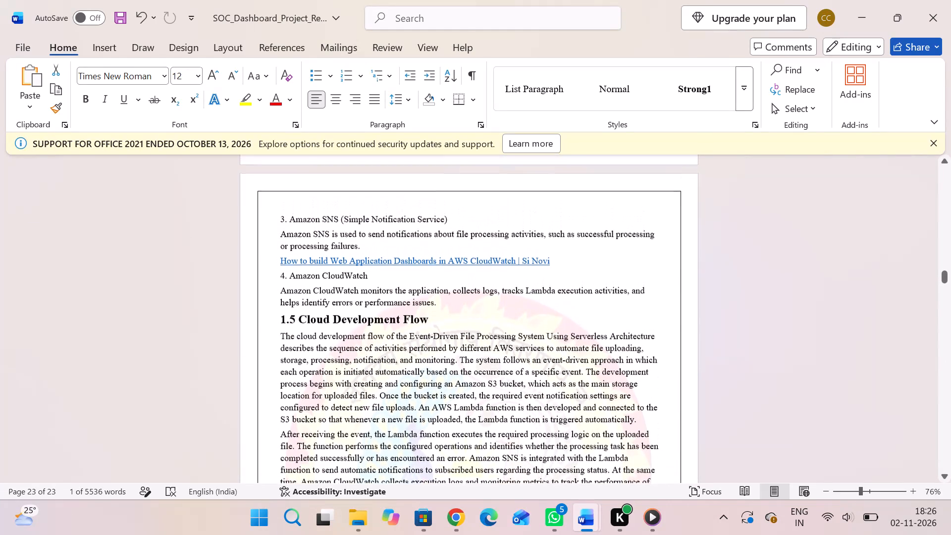
{"action": "scroll", "coordinate": [622, 380], "scroll_direction": "up", "scroll_amount": 2}
{"action": "scroll", "coordinate": [622, 380], "scroll_direction": "down", "scroll_amount": 2}
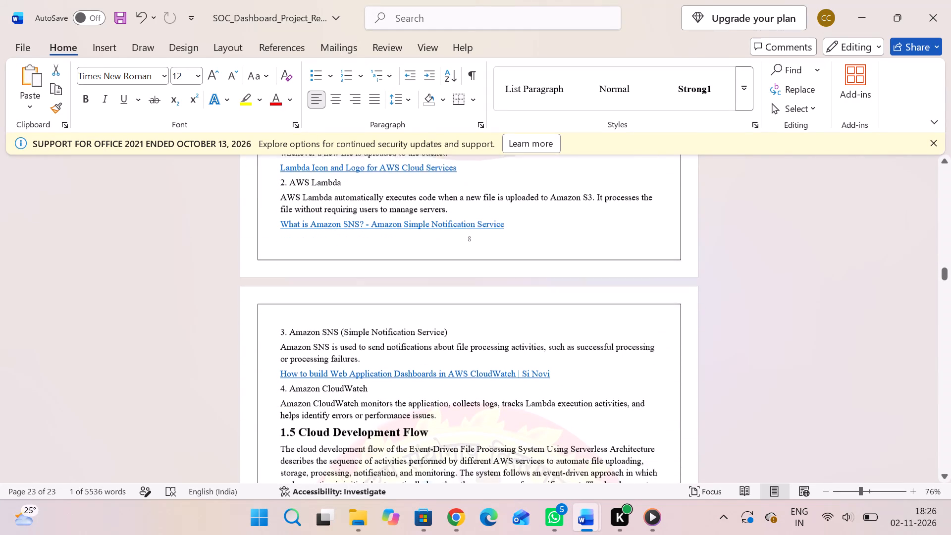
{"action": "scroll", "coordinate": [622, 380], "scroll_direction": "down", "scroll_amount": 1}
{"action": "scroll", "coordinate": [504, 351], "scroll_direction": "up", "scroll_amount": 1}
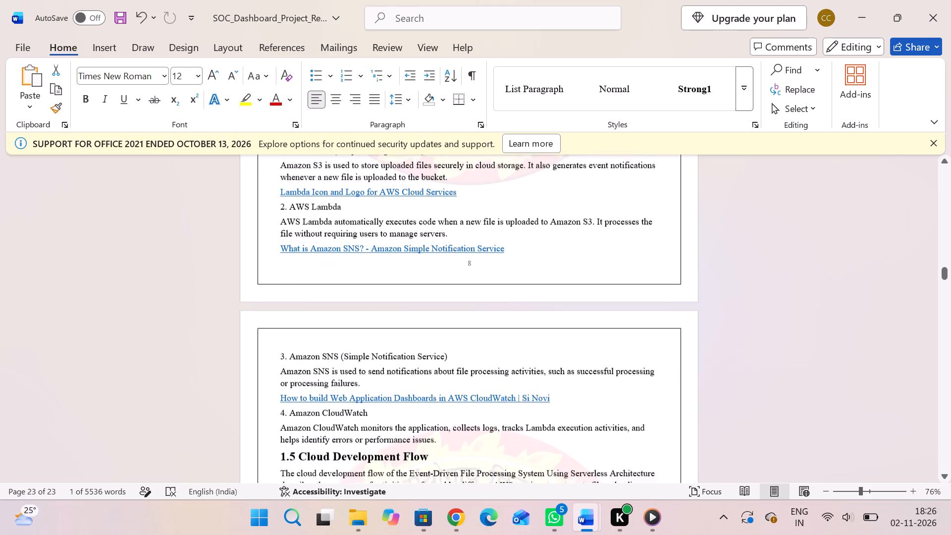
{"action": "scroll", "coordinate": [504, 351], "scroll_direction": "up", "scroll_amount": 1}
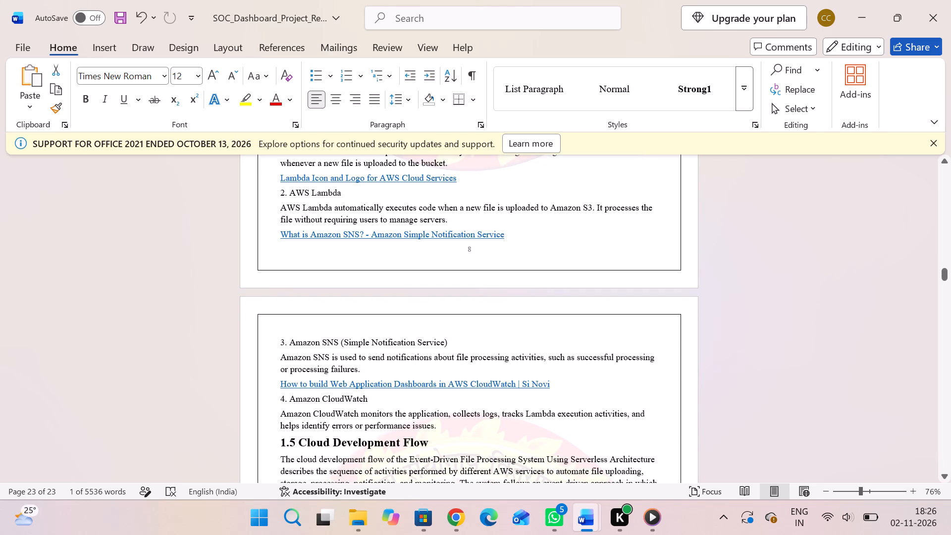
{"action": "scroll", "coordinate": [450, 435], "scroll_direction": "up", "scroll_amount": 1}
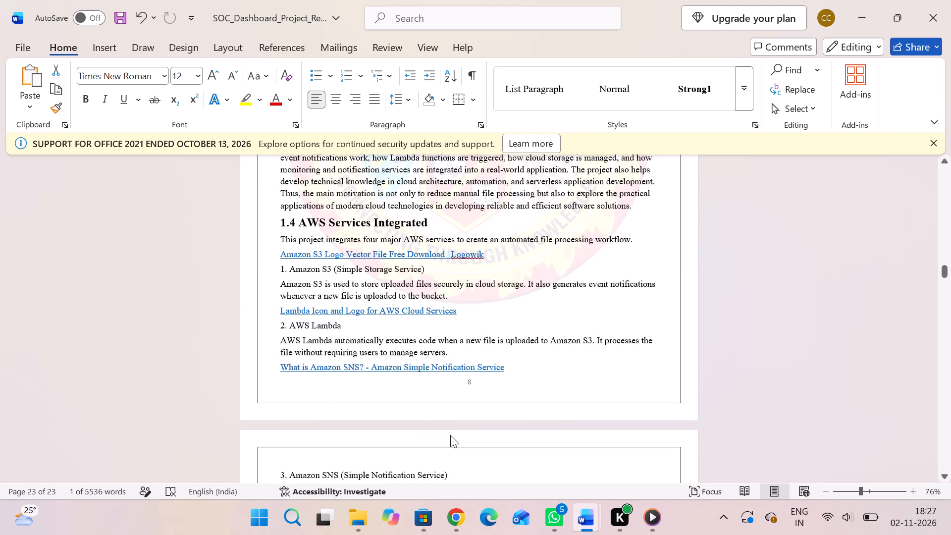
{"action": "scroll", "coordinate": [450, 435], "scroll_direction": "up", "scroll_amount": 1}
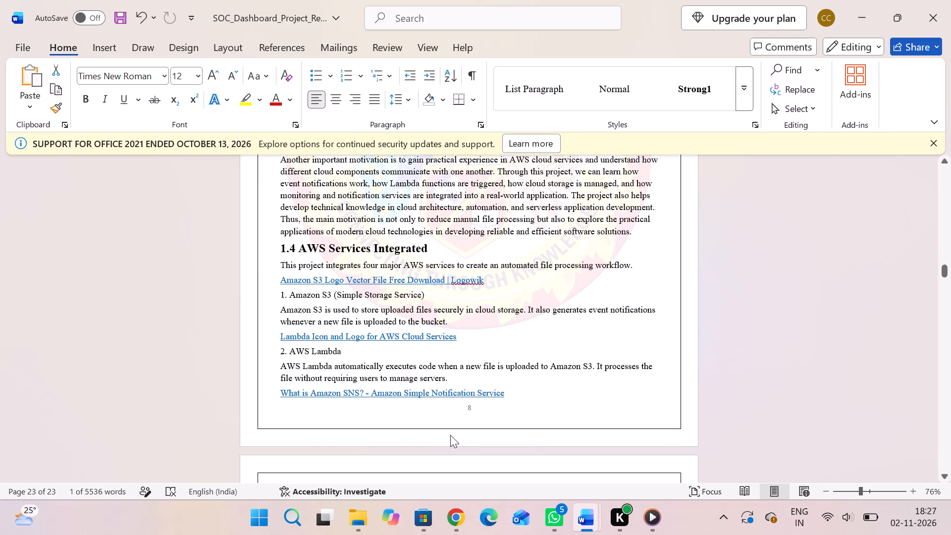
{"action": "scroll", "coordinate": [450, 435], "scroll_direction": "down", "scroll_amount": 1}
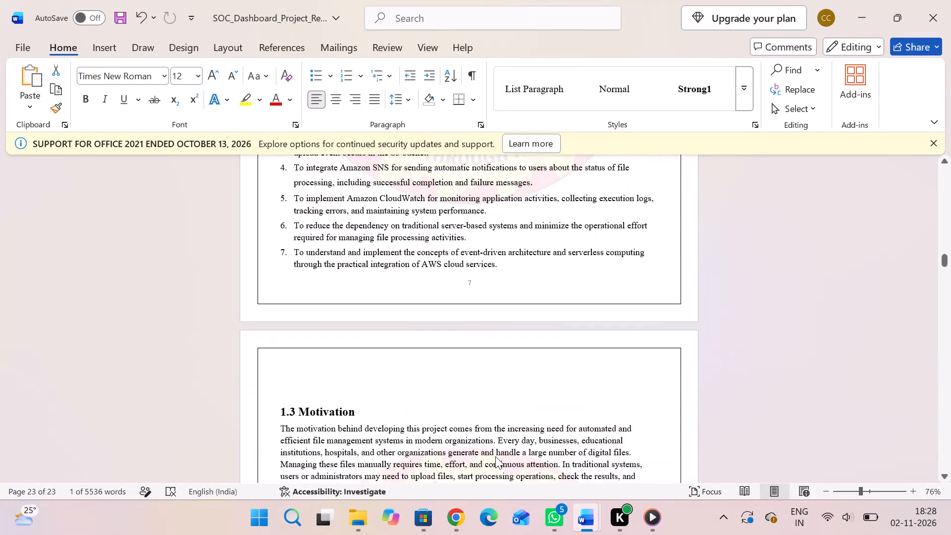
{"action": "scroll", "coordinate": [495, 456], "scroll_direction": "down", "scroll_amount": 1}
{"action": "scroll", "coordinate": [443, 391], "scroll_direction": "up", "scroll_amount": 4}
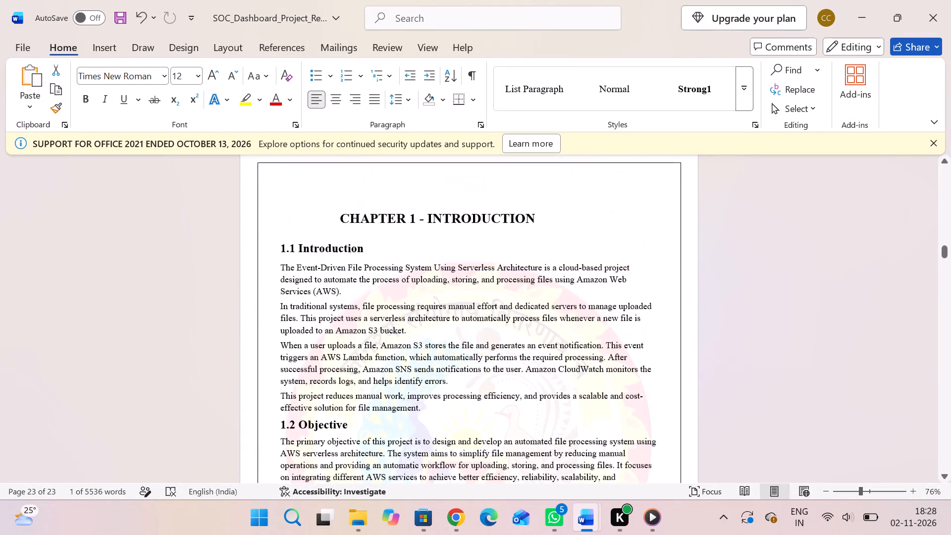
{"action": "scroll", "coordinate": [443, 391], "scroll_direction": "up", "scroll_amount": 3}
{"action": "scroll", "coordinate": [443, 391], "scroll_direction": "down", "scroll_amount": 1}
{"action": "scroll", "coordinate": [443, 391], "scroll_direction": "up", "scroll_amount": 1}
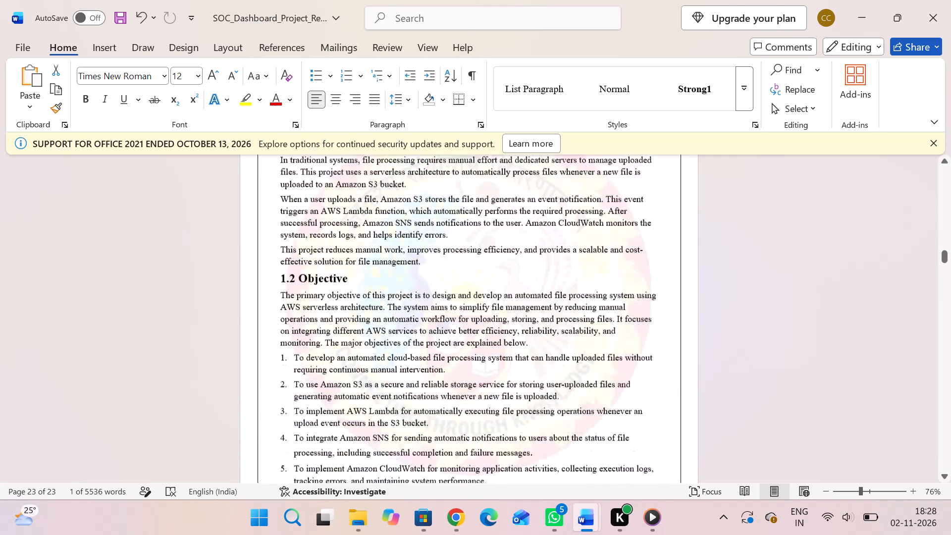
Examine the report's Table of Content page, including its chapter titles, subsections and page numbers.
{"action": "scroll", "coordinate": [443, 391], "scroll_direction": "up", "scroll_amount": 3}
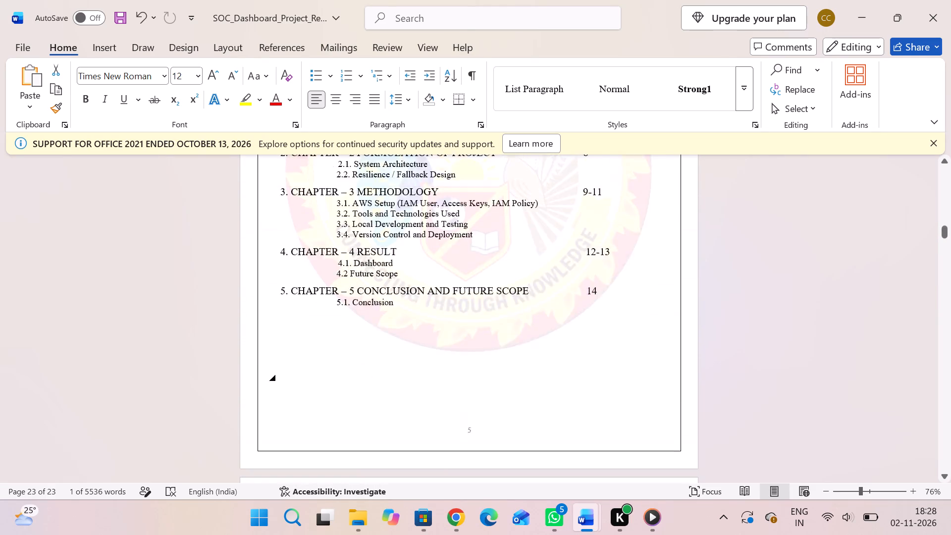
{"action": "scroll", "coordinate": [443, 391], "scroll_direction": "up", "scroll_amount": 2}
{"action": "scroll", "coordinate": [443, 391], "scroll_direction": "down", "scroll_amount": 1}
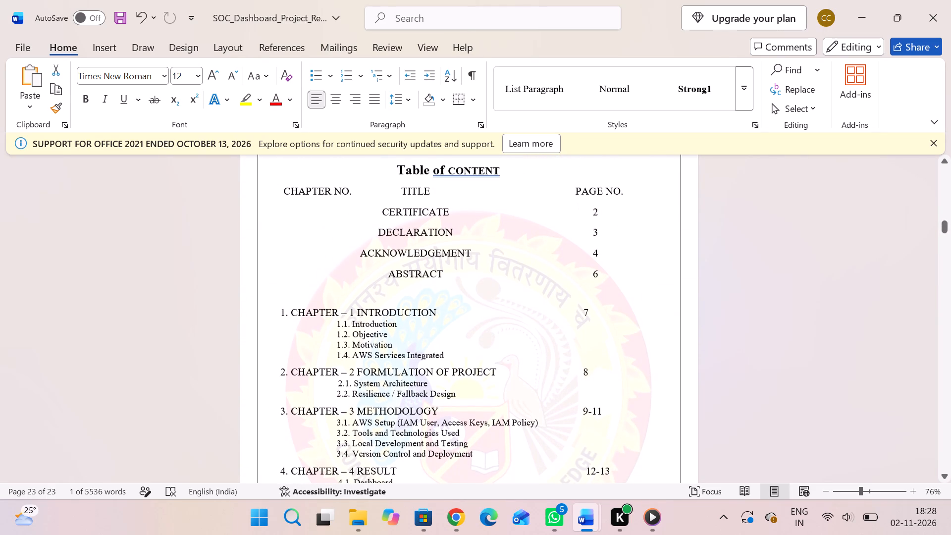
{"action": "scroll", "coordinate": [443, 391], "scroll_direction": "down", "scroll_amount": 2}
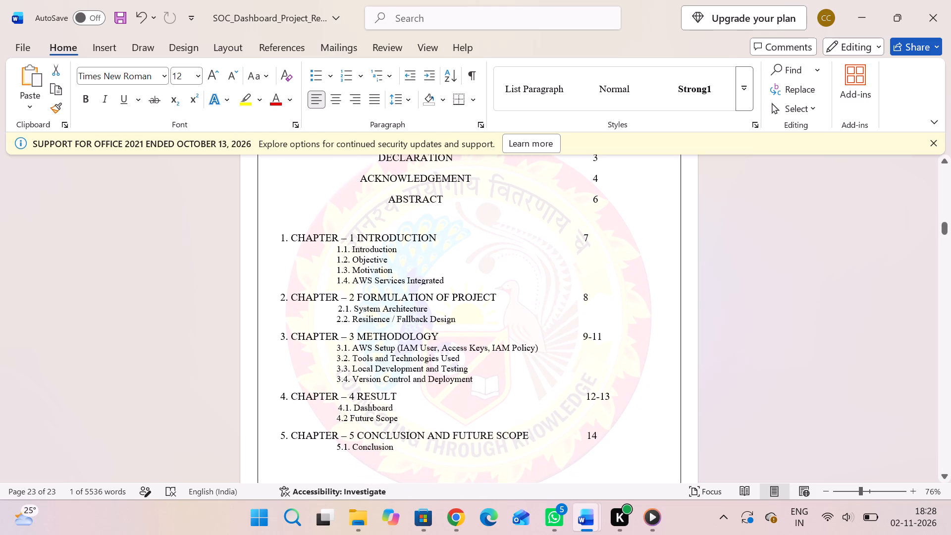
{"action": "scroll", "coordinate": [443, 391], "scroll_direction": "up", "scroll_amount": 1}
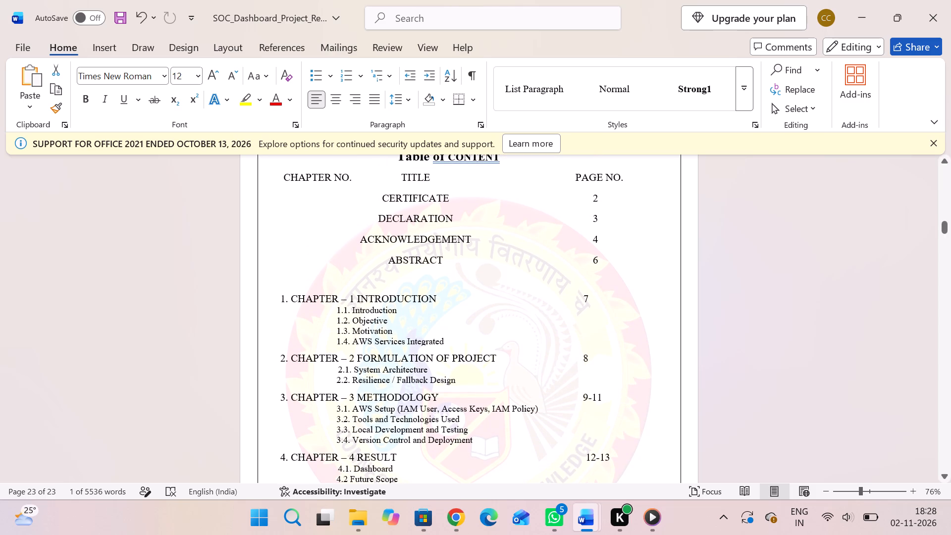
{"action": "scroll", "coordinate": [443, 391], "scroll_direction": "down", "scroll_amount": 2}
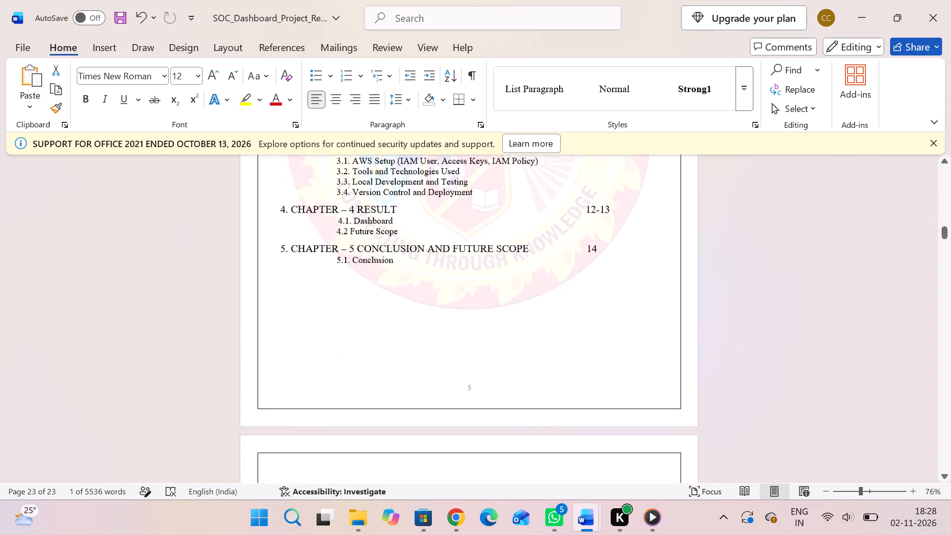
{"action": "scroll", "coordinate": [443, 391], "scroll_direction": "up", "scroll_amount": 1}
Check the report's abstract and Chapter 1 through section 1.4, and look back toward the declaration and contents pages.
{"action": "scroll", "coordinate": [443, 391], "scroll_direction": "down", "scroll_amount": 4}
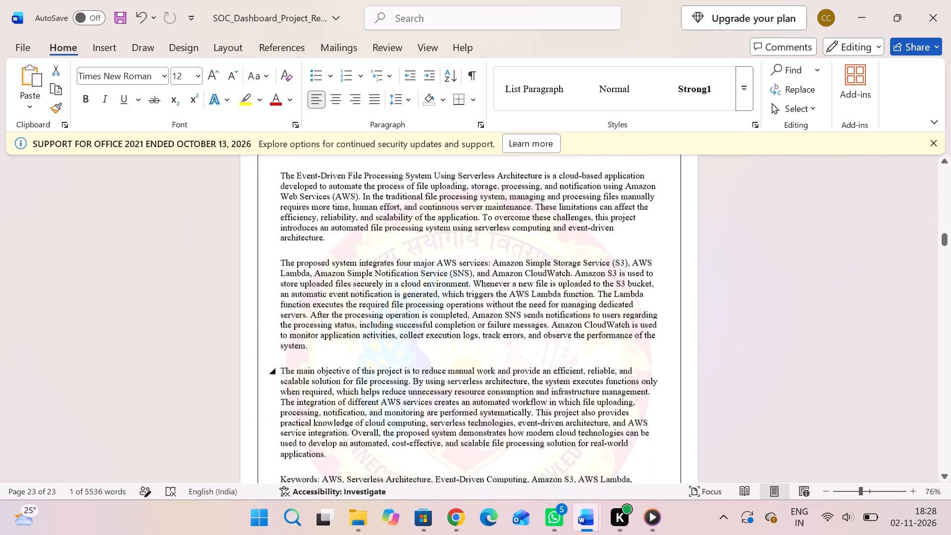
{"action": "scroll", "coordinate": [443, 391], "scroll_direction": "down", "scroll_amount": 7}
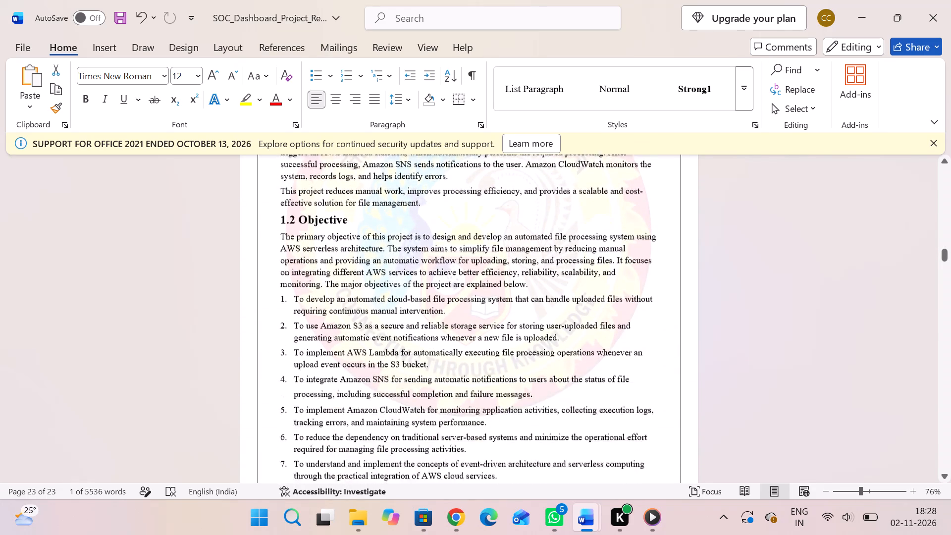
{"action": "scroll", "coordinate": [443, 391], "scroll_direction": "down", "scroll_amount": 4}
{"action": "scroll", "coordinate": [443, 391], "scroll_direction": "up", "scroll_amount": 1}
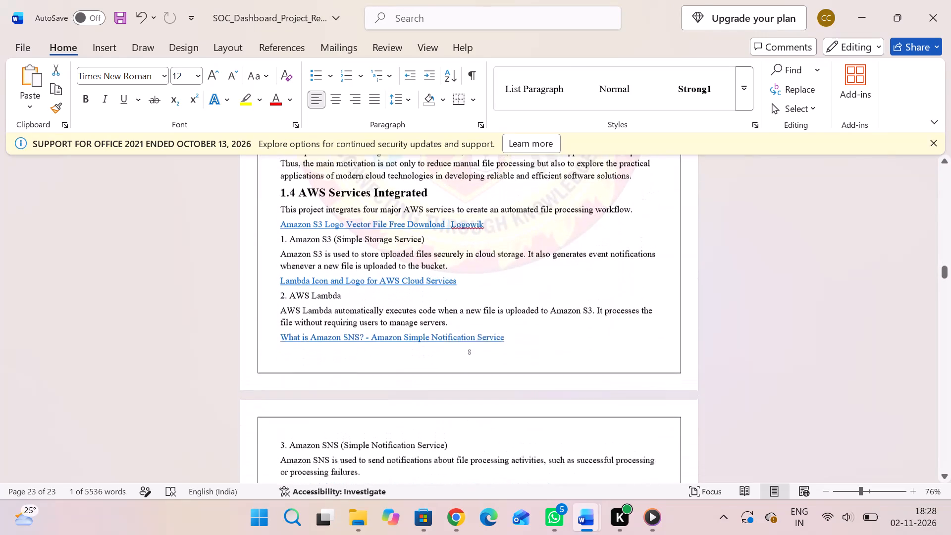
{"action": "scroll", "coordinate": [443, 391], "scroll_direction": "up", "scroll_amount": 2}
{"action": "scroll", "coordinate": [443, 391], "scroll_direction": "down", "scroll_amount": 1}
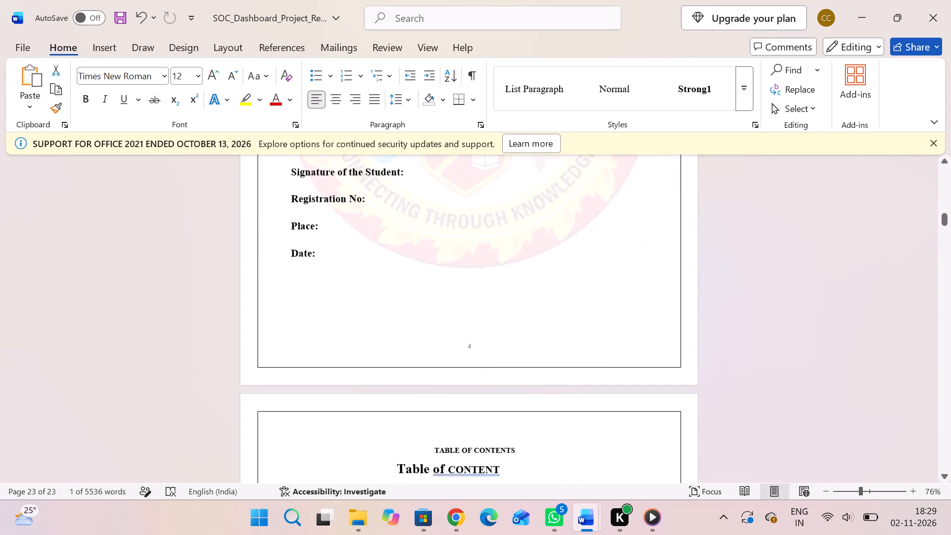
Examine the Table of Content page and read on through section 1.5 and Chapter 2 to the start of Chapter 3.
{"action": "scroll", "coordinate": [443, 391], "scroll_direction": "down", "scroll_amount": 2}
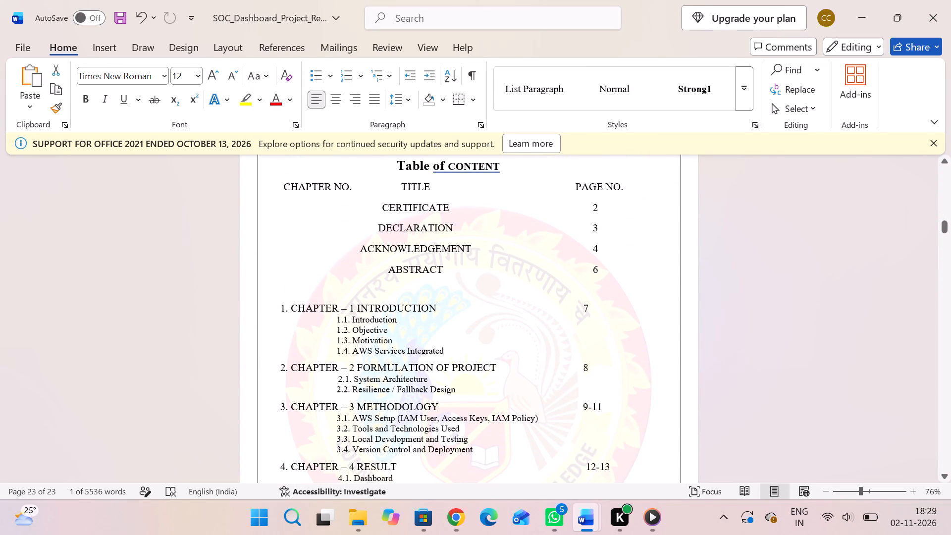
{"action": "scroll", "coordinate": [394, 358], "scroll_direction": "down", "scroll_amount": 1}
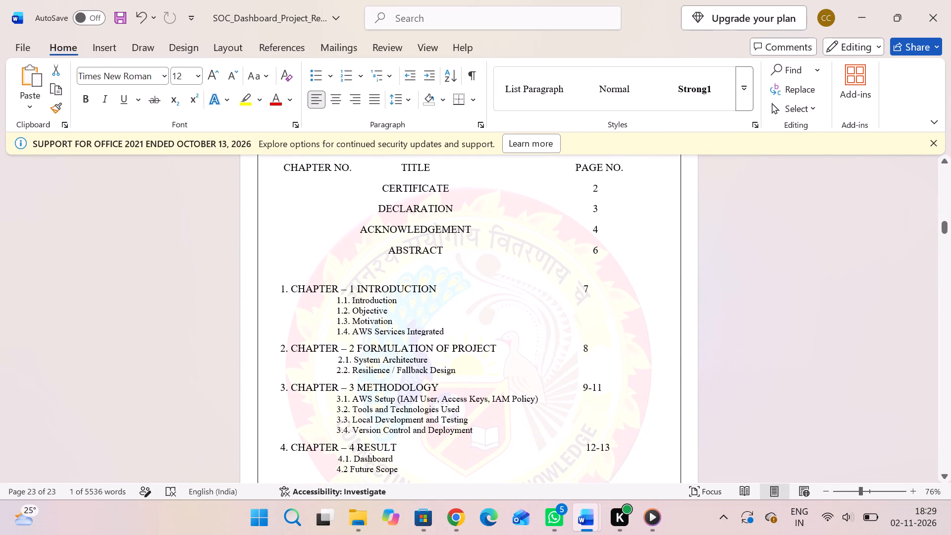
{"action": "scroll", "coordinate": [394, 358], "scroll_direction": "down", "scroll_amount": 7}
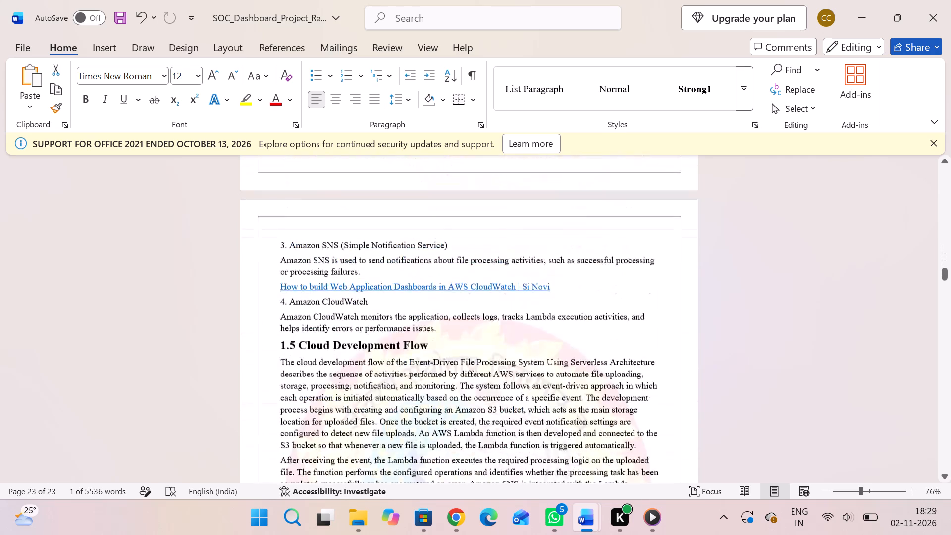
{"action": "scroll", "coordinate": [394, 358], "scroll_direction": "down", "scroll_amount": 4}
{"action": "scroll", "coordinate": [394, 358], "scroll_direction": "up", "scroll_amount": 2}
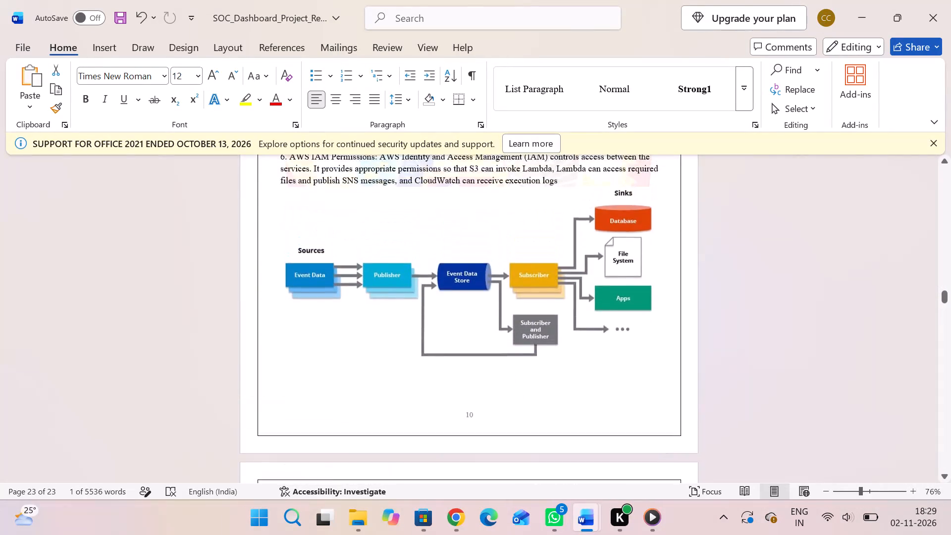
{"action": "scroll", "coordinate": [394, 358], "scroll_direction": "up", "scroll_amount": 2}
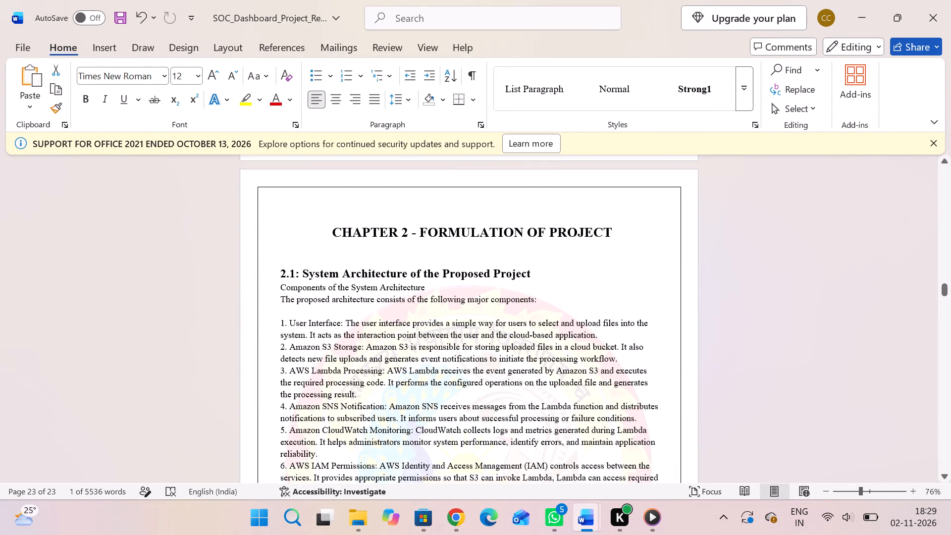
{"action": "scroll", "coordinate": [394, 358], "scroll_direction": "down", "scroll_amount": 3}
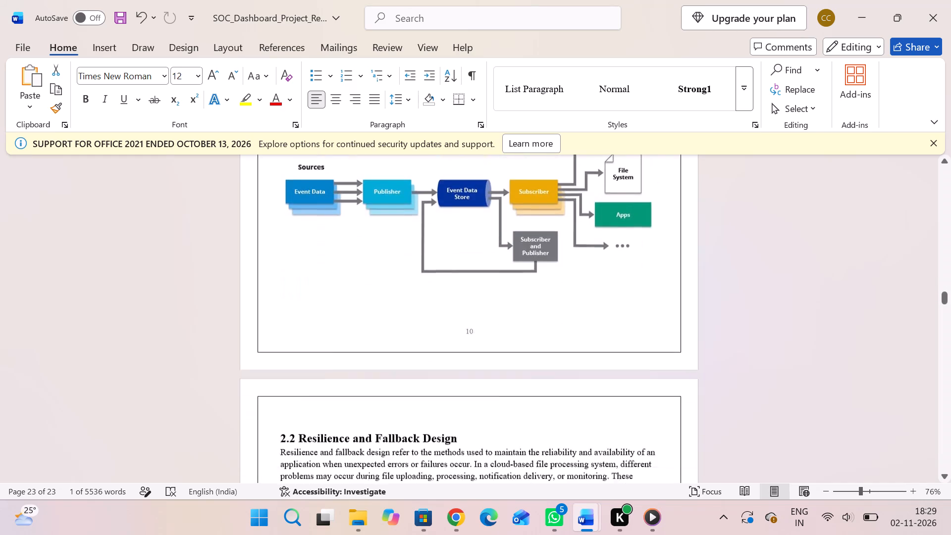
{"action": "scroll", "coordinate": [394, 358], "scroll_direction": "down", "scroll_amount": 4}
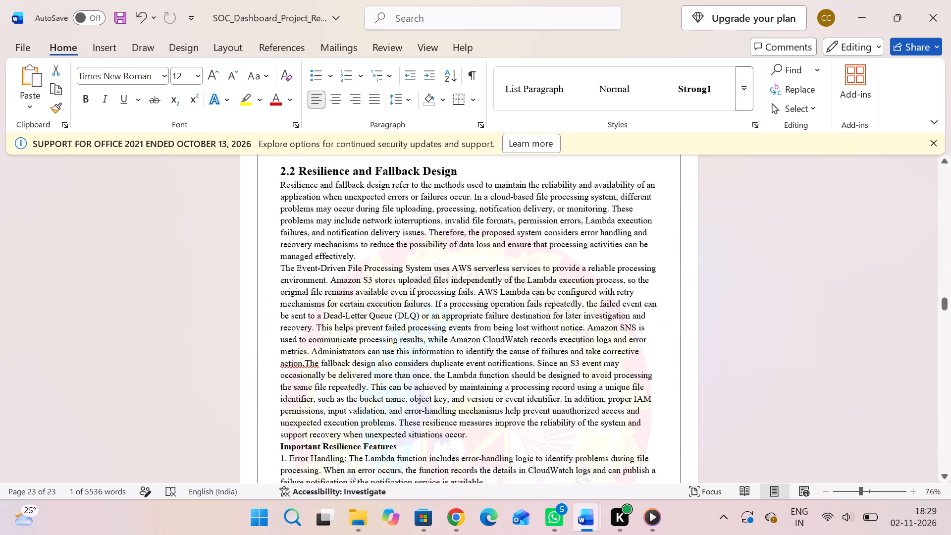
{"action": "scroll", "coordinate": [394, 358], "scroll_direction": "down", "scroll_amount": 4}
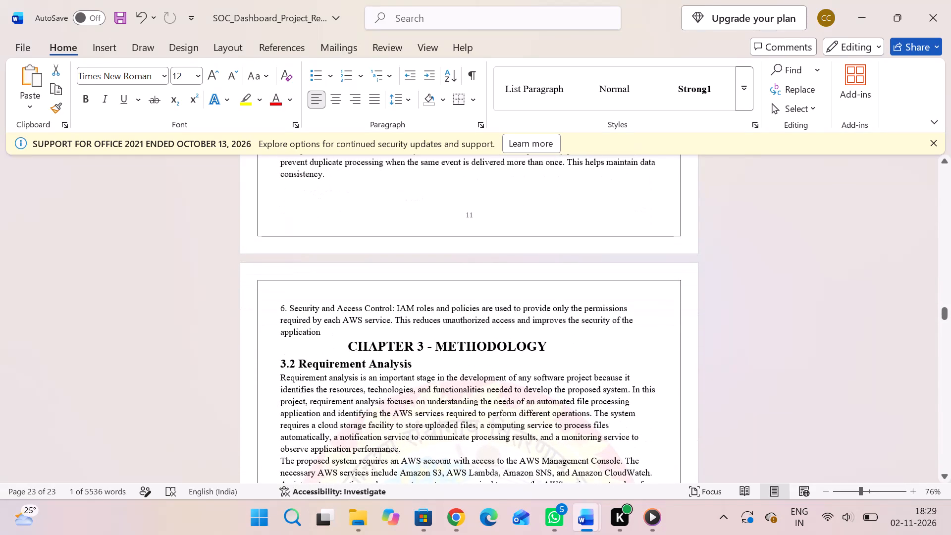
Delete the "6. Security and Access Control" paragraph above the CHAPTER 3 - METHODOLOGY heading, and push the heading onto the next page with blank lines.
{"action": "scroll", "coordinate": [394, 358], "scroll_direction": "up", "scroll_amount": 1}
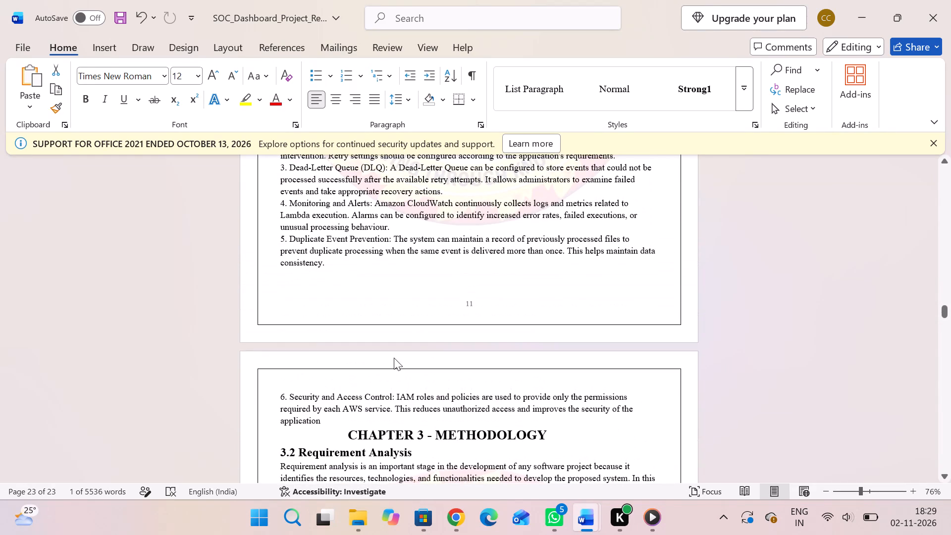
{"action": "scroll", "coordinate": [394, 358], "scroll_direction": "down", "scroll_amount": 4}
{"action": "scroll", "coordinate": [394, 358], "scroll_direction": "up", "scroll_amount": 2}
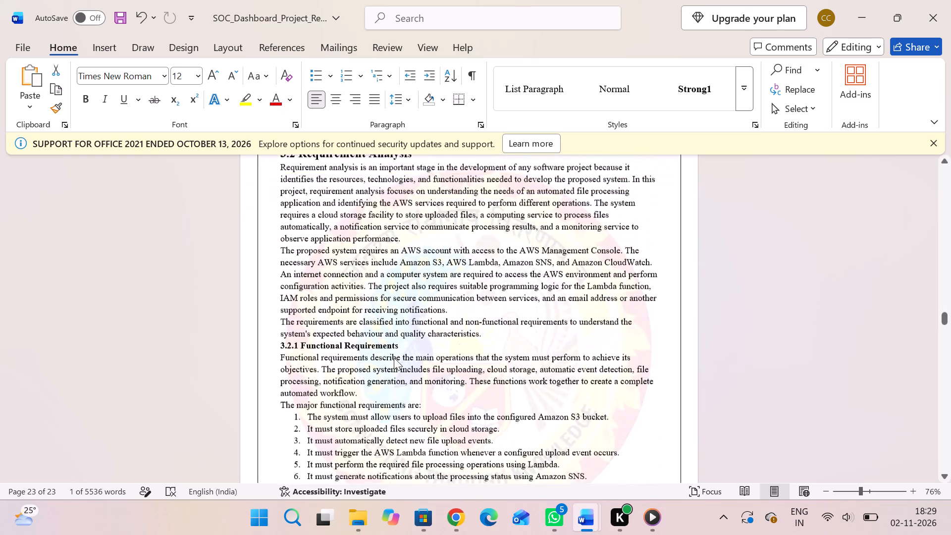
{"action": "scroll", "coordinate": [394, 358], "scroll_direction": "up", "scroll_amount": 1}
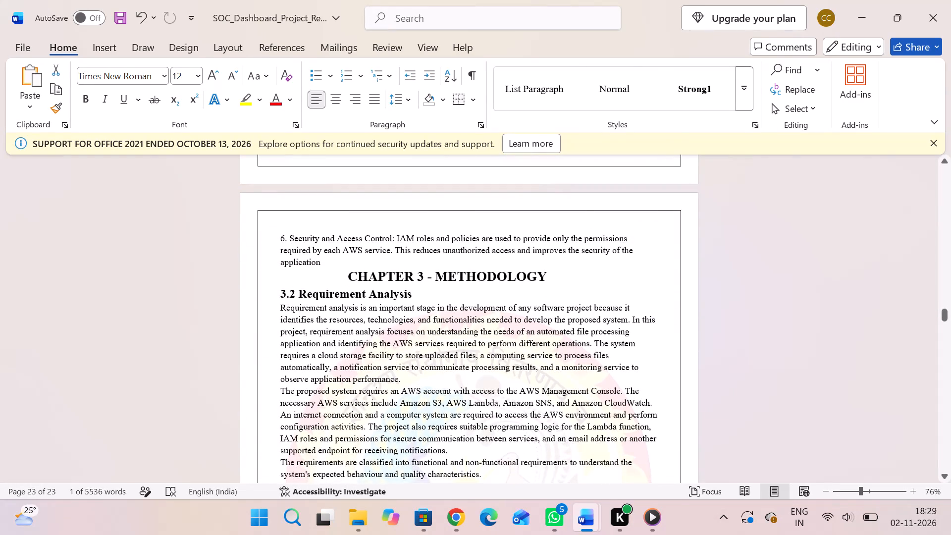
{"action": "left_click_drag", "start_coordinate": [278, 240], "coordinate": [321, 268]}
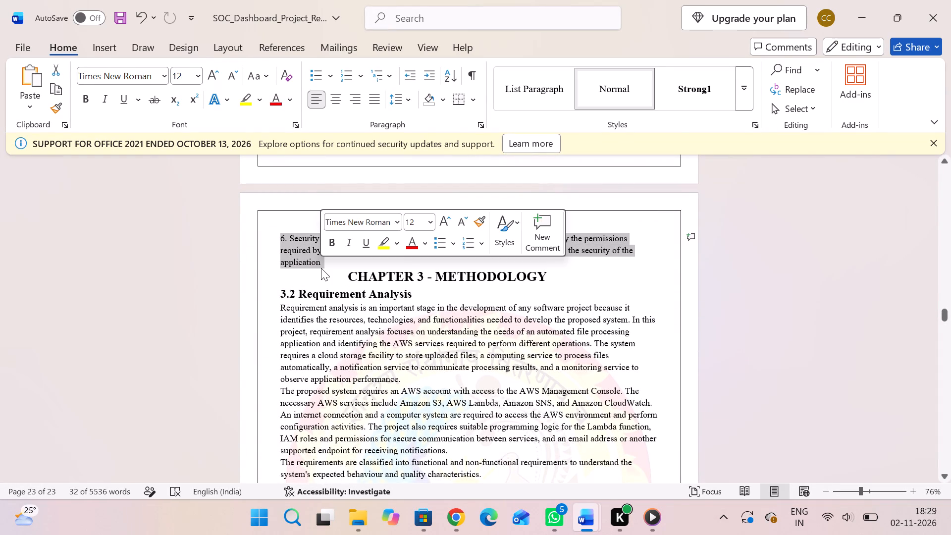
{"action": "key", "text": "BackSpace"}
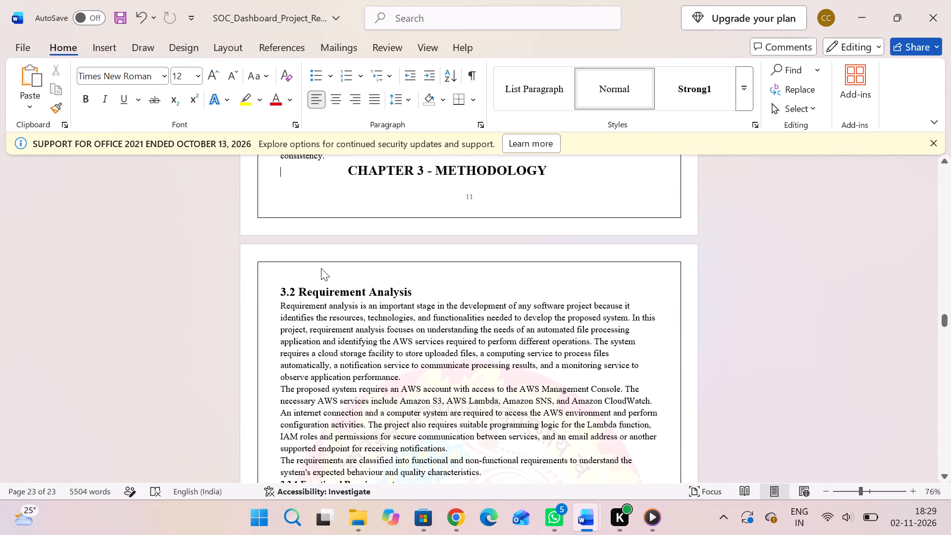
{"action": "key", "text": "Return"}
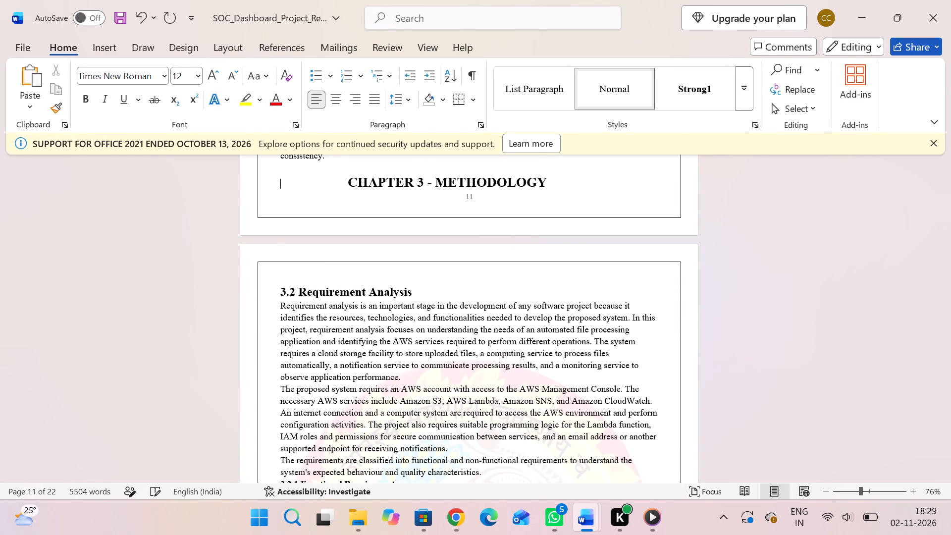
{"action": "key", "text": "Return"}
Review the Chapter 2 and Chapter 3 pages, recheck the Table of Content, and look through to the Assessment page at the end.
{"action": "scroll", "coordinate": [323, 268], "scroll_direction": "down", "scroll_amount": 3}
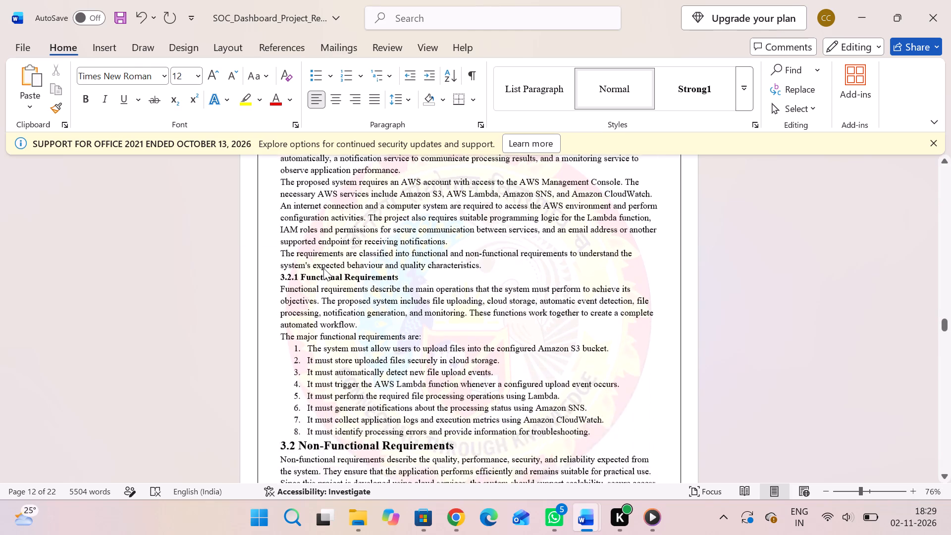
{"action": "scroll", "coordinate": [323, 268], "scroll_direction": "down", "scroll_amount": 2}
{"action": "scroll", "coordinate": [323, 268], "scroll_direction": "up", "scroll_amount": 2}
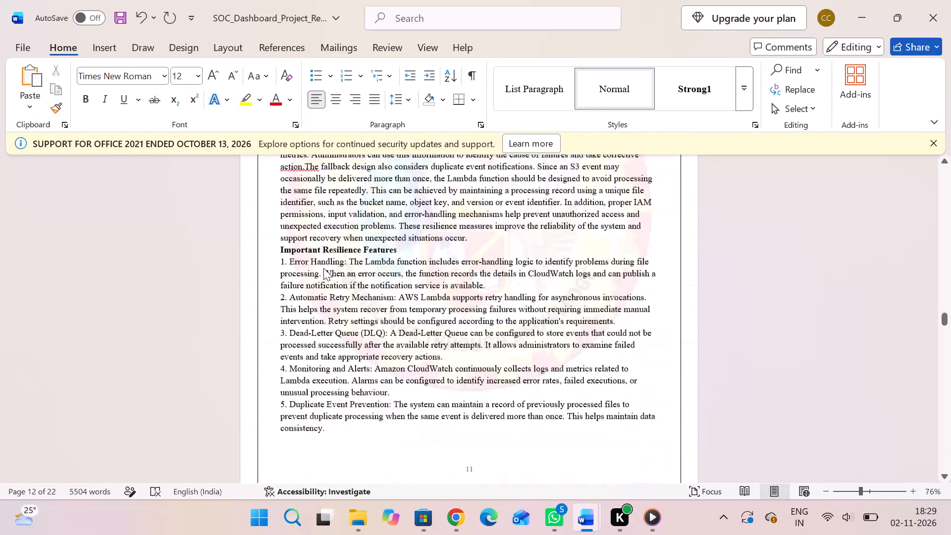
{"action": "scroll", "coordinate": [323, 268], "scroll_direction": "up", "scroll_amount": 1}
{"action": "scroll", "coordinate": [323, 268], "scroll_direction": "down", "scroll_amount": 1}
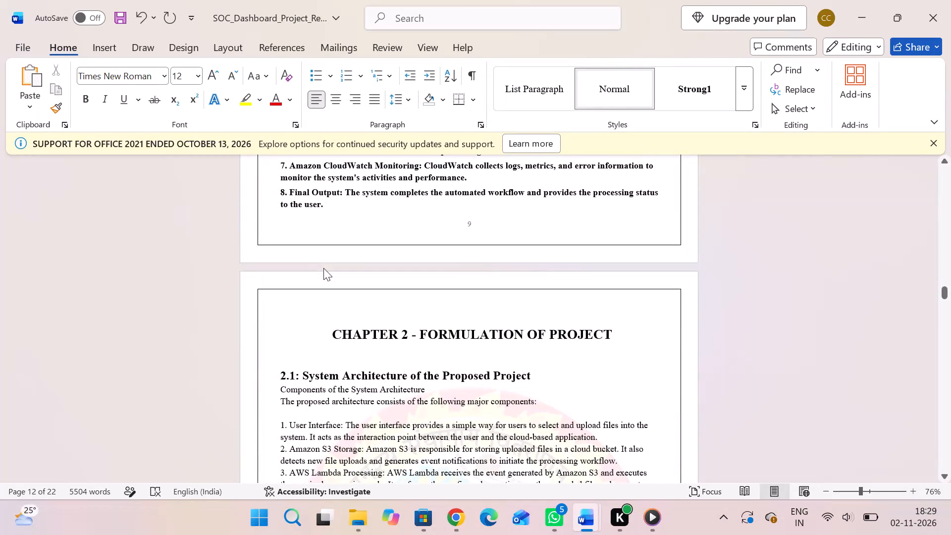
{"action": "scroll", "coordinate": [323, 268], "scroll_direction": "down", "scroll_amount": 1}
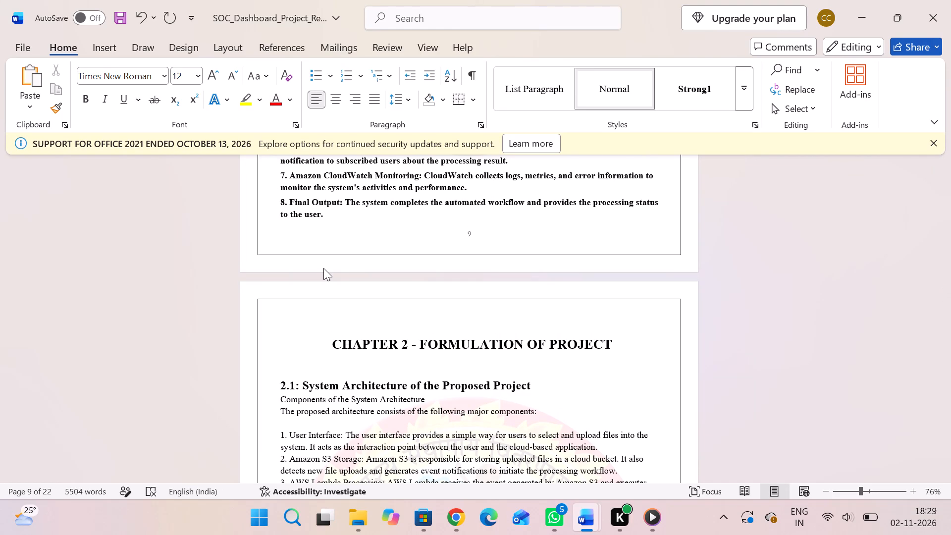
{"action": "scroll", "coordinate": [323, 268], "scroll_direction": "up", "scroll_amount": 9}
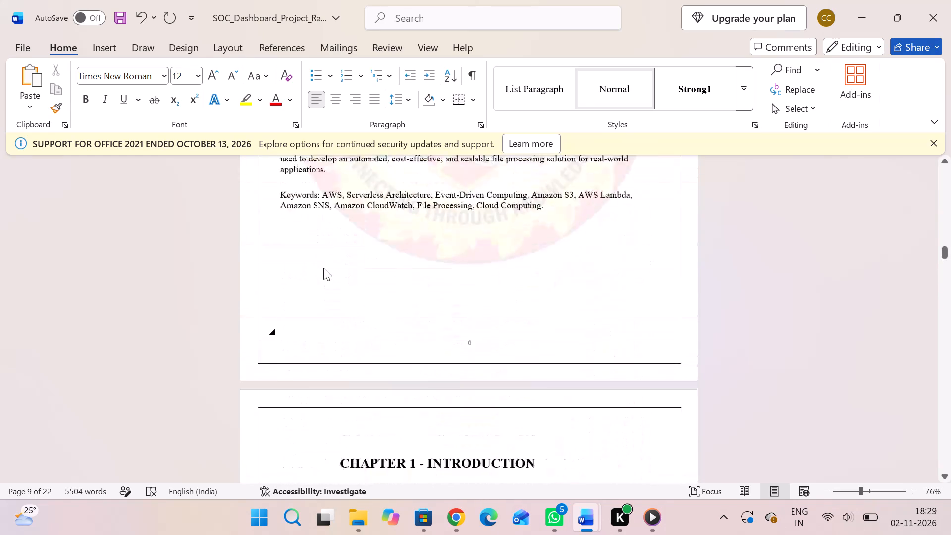
{"action": "scroll", "coordinate": [323, 268], "scroll_direction": "up", "scroll_amount": 2}
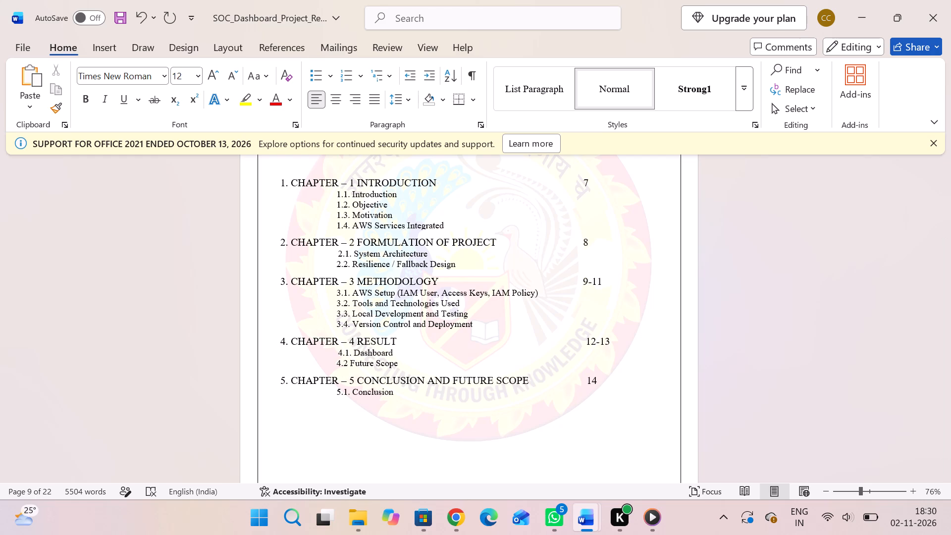
{"action": "scroll", "coordinate": [323, 268], "scroll_direction": "down", "scroll_amount": 8}
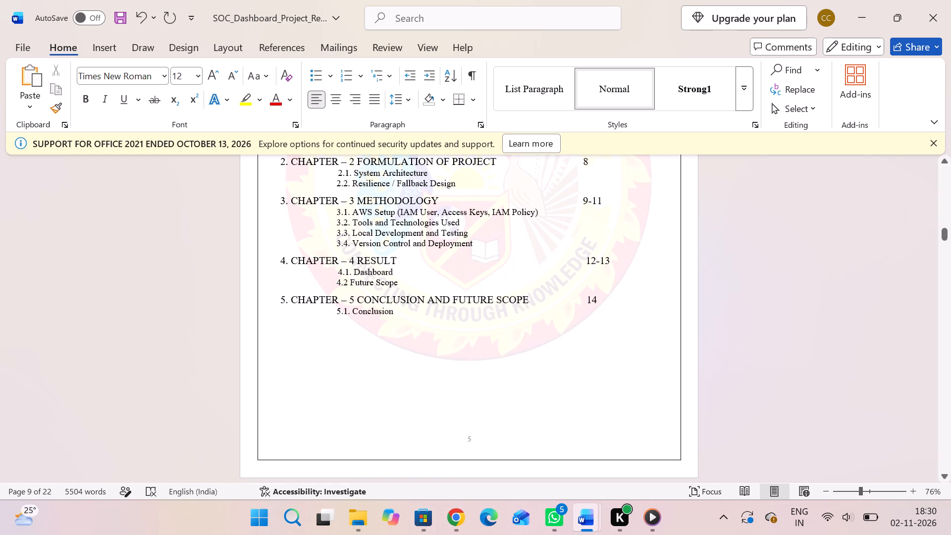
{"action": "scroll", "coordinate": [323, 268], "scroll_direction": "down", "scroll_amount": 8}
{"action": "scroll", "coordinate": [465, 296], "scroll_direction": "down", "scroll_amount": 8}
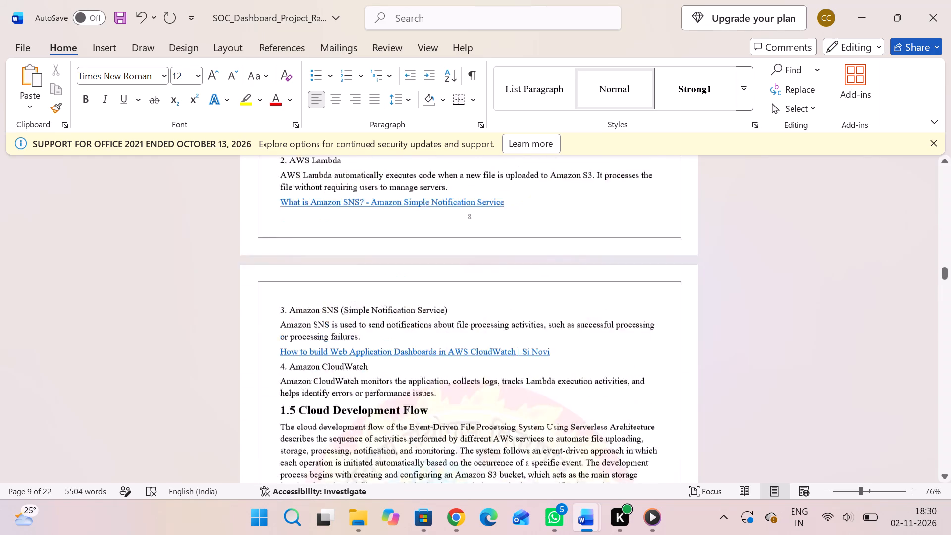
{"action": "scroll", "coordinate": [465, 296], "scroll_direction": "down", "scroll_amount": 13}
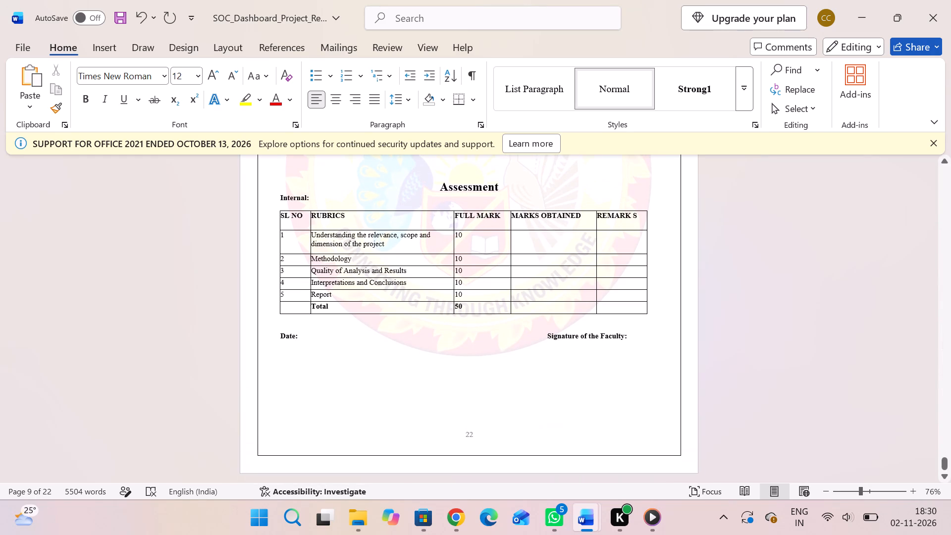
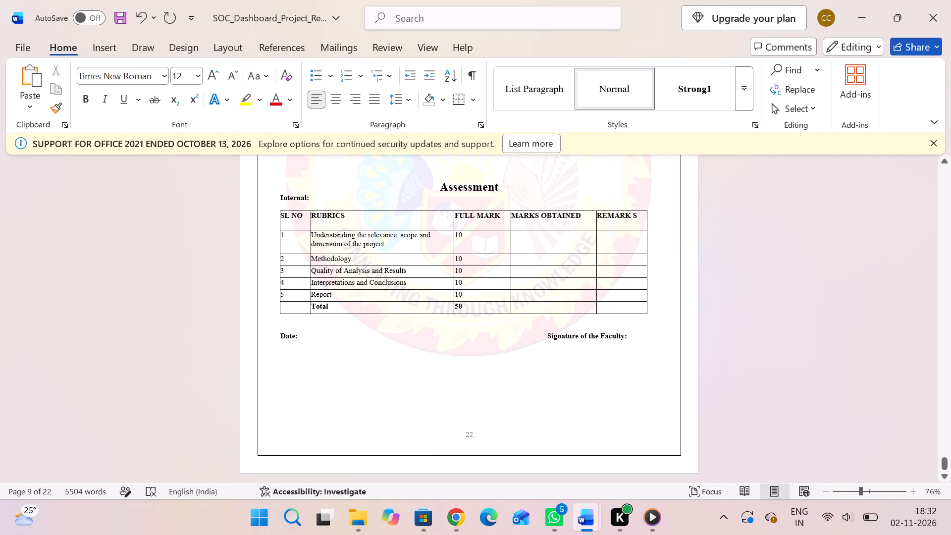
Check the Assessment table and the references on the closing page, and look back through Chapters 5 and 4 to Chapter 2.
{"action": "scroll", "coordinate": [488, 155], "scroll_direction": "down", "scroll_amount": 1}
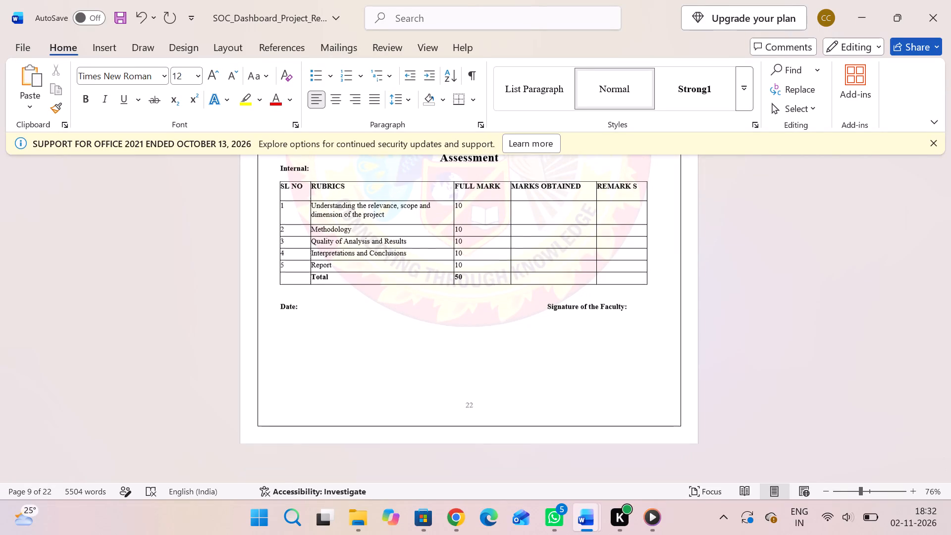
{"action": "scroll", "coordinate": [488, 155], "scroll_direction": "up", "scroll_amount": 4}
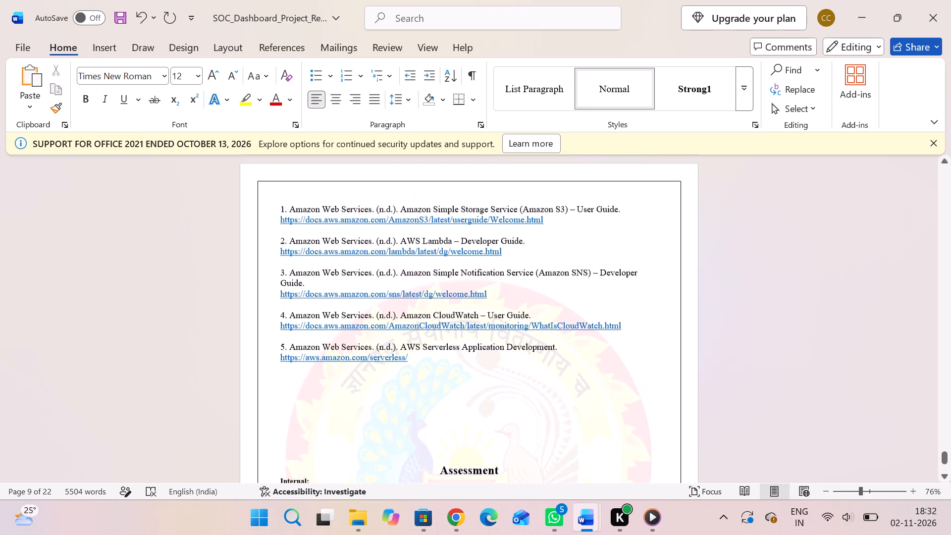
{"action": "scroll", "coordinate": [488, 155], "scroll_direction": "up", "scroll_amount": 1}
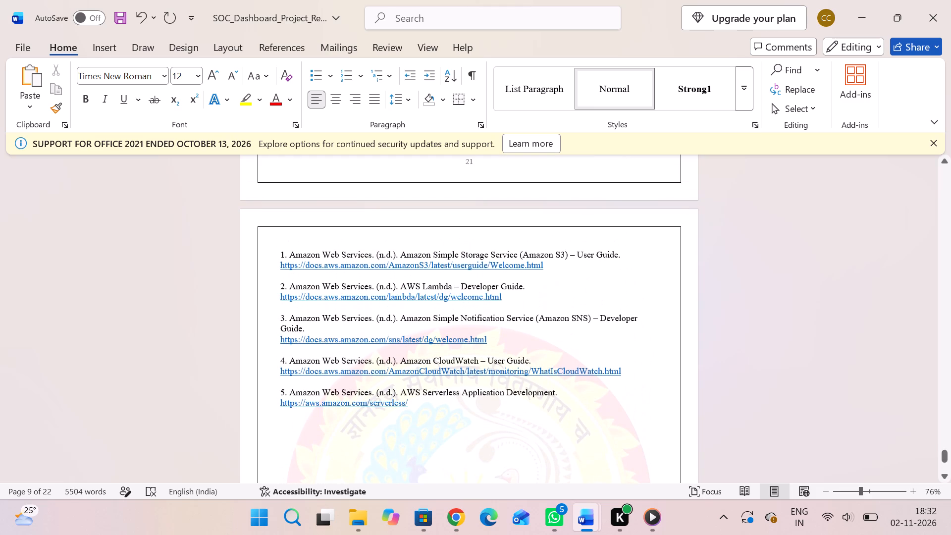
{"action": "scroll", "coordinate": [488, 155], "scroll_direction": "up", "scroll_amount": 1}
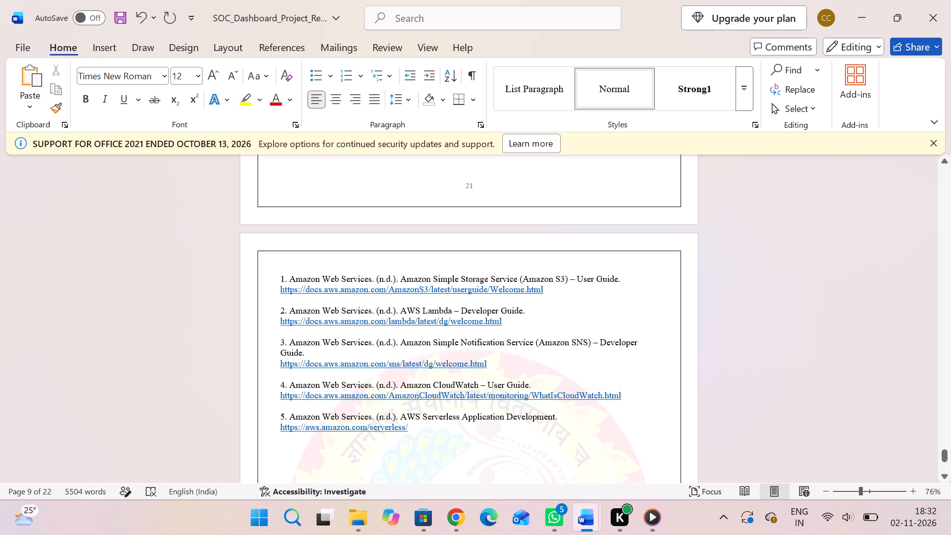
{"action": "scroll", "coordinate": [488, 155], "scroll_direction": "down", "scroll_amount": 1}
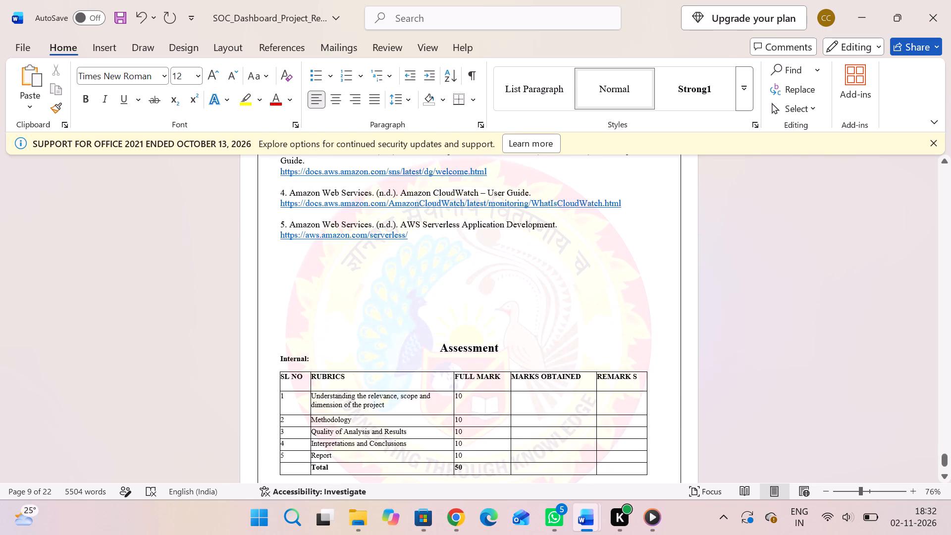
{"action": "scroll", "coordinate": [488, 155], "scroll_direction": "down", "scroll_amount": 1}
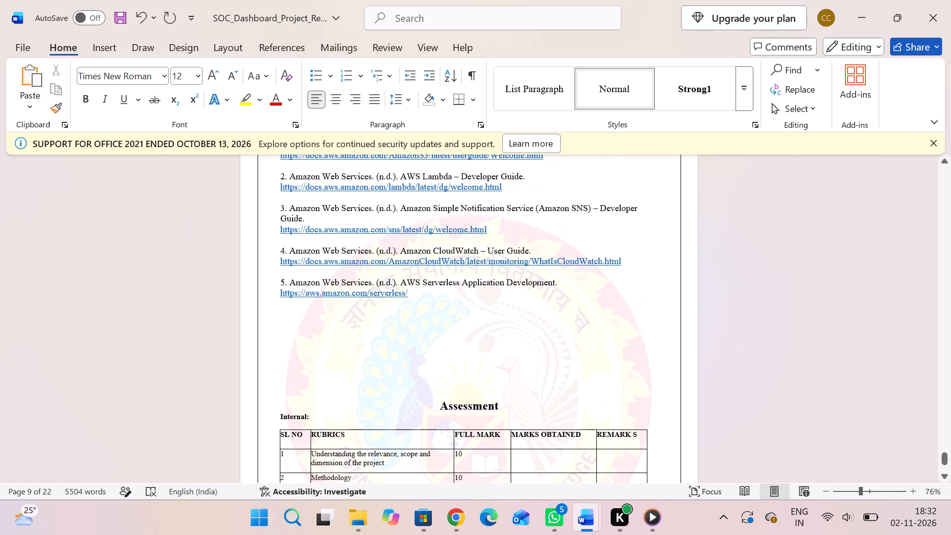
{"action": "scroll", "coordinate": [488, 155], "scroll_direction": "down", "scroll_amount": 1}
{"action": "scroll", "coordinate": [514, 259], "scroll_direction": "up", "scroll_amount": 5}
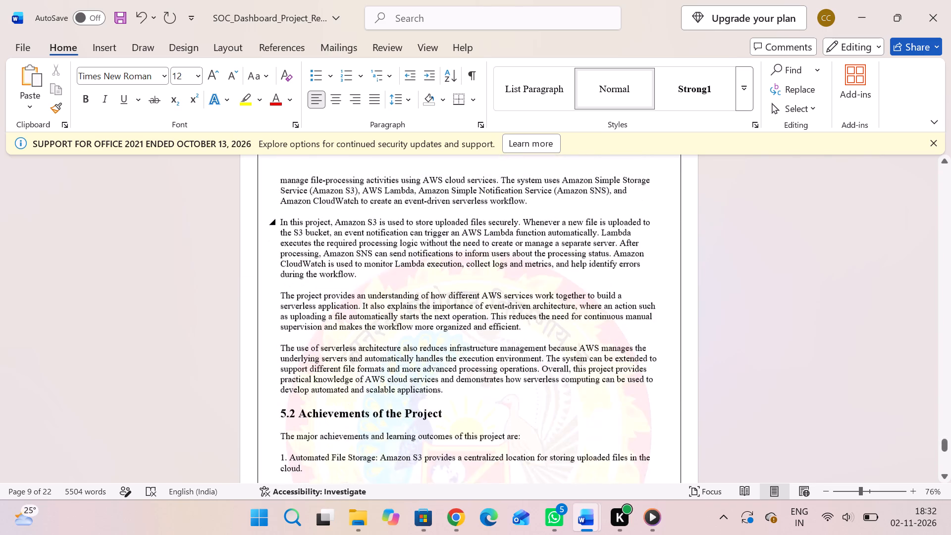
{"action": "scroll", "coordinate": [514, 259], "scroll_direction": "up", "scroll_amount": 4}
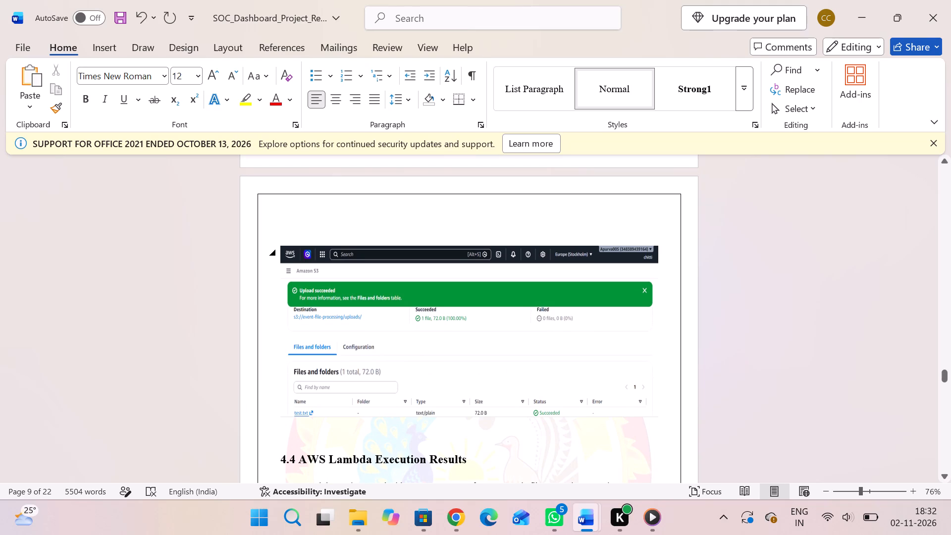
{"action": "scroll", "coordinate": [514, 259], "scroll_direction": "up", "scroll_amount": 17}
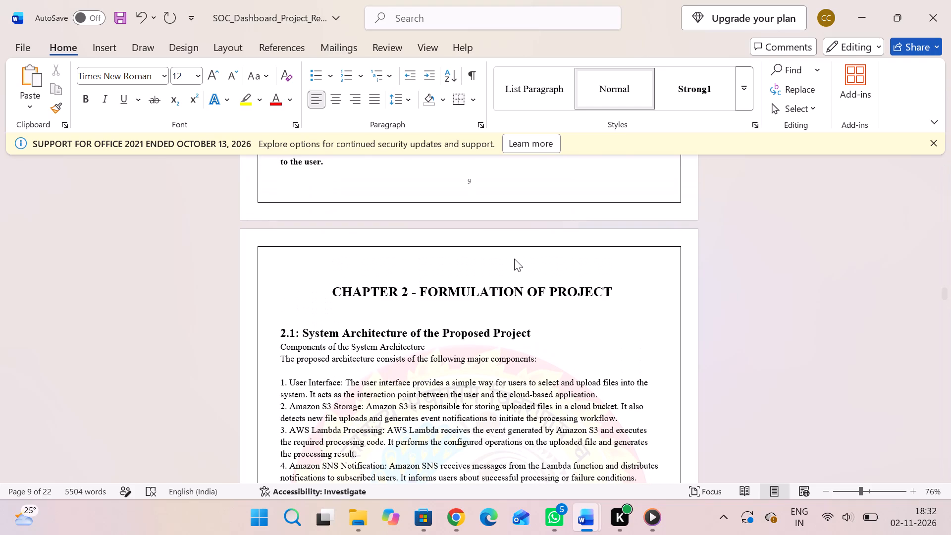
Review Chapter 2 and Chapter 3 page by page, from the system architecture section to the AWS setup requirements table.
{"action": "scroll", "coordinate": [514, 259], "scroll_direction": "down", "scroll_amount": 4}
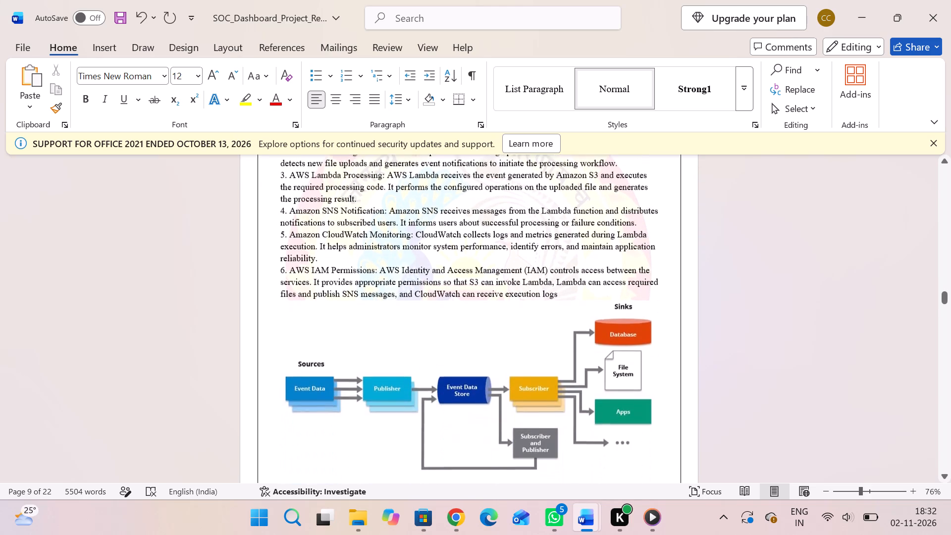
{"action": "scroll", "coordinate": [514, 259], "scroll_direction": "down", "scroll_amount": 4}
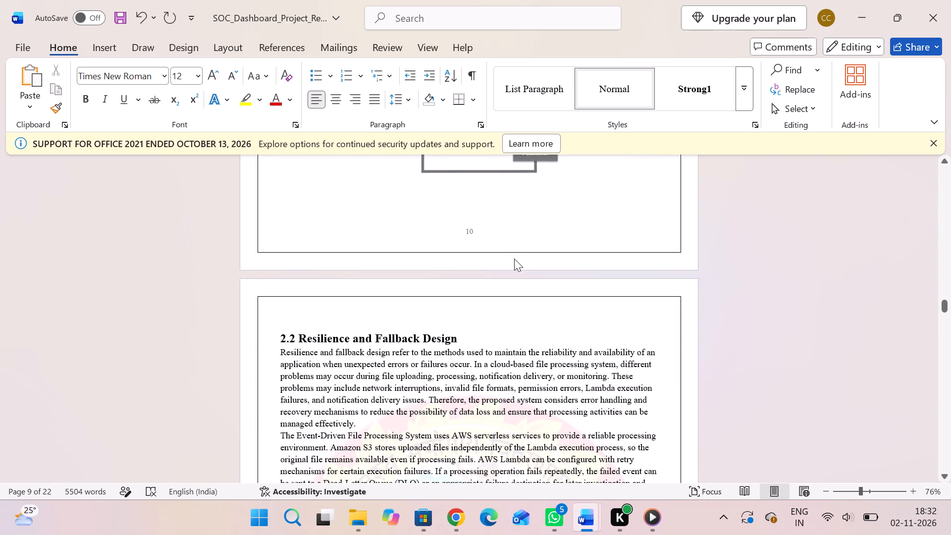
{"action": "scroll", "coordinate": [514, 259], "scroll_direction": "down", "scroll_amount": 4}
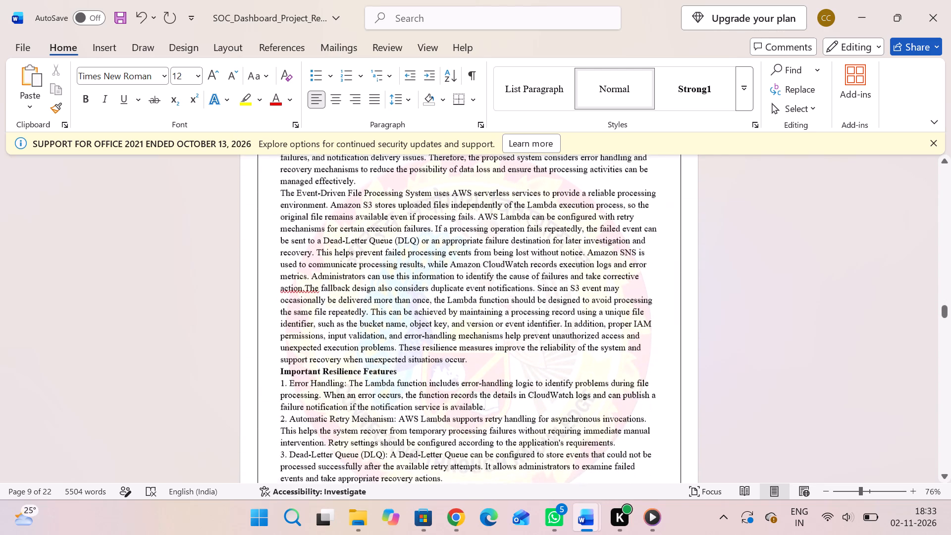
{"action": "scroll", "coordinate": [514, 259], "scroll_direction": "down", "scroll_amount": 4}
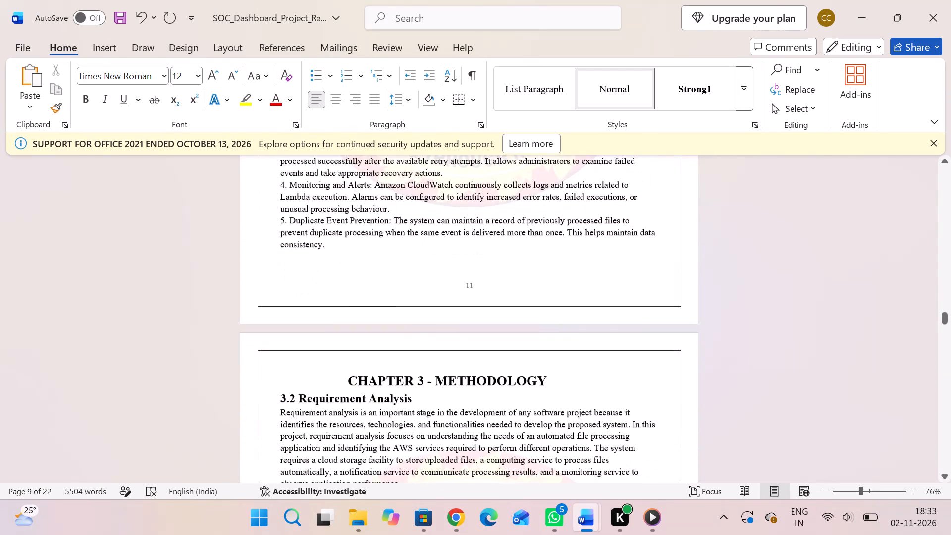
{"action": "scroll", "coordinate": [514, 259], "scroll_direction": "down", "scroll_amount": 4}
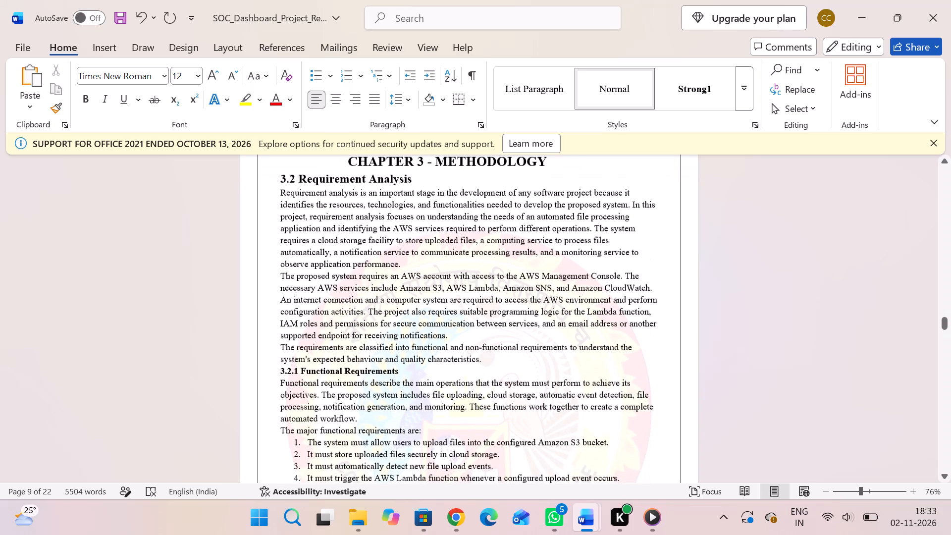
{"action": "scroll", "coordinate": [514, 259], "scroll_direction": "down", "scroll_amount": 2}
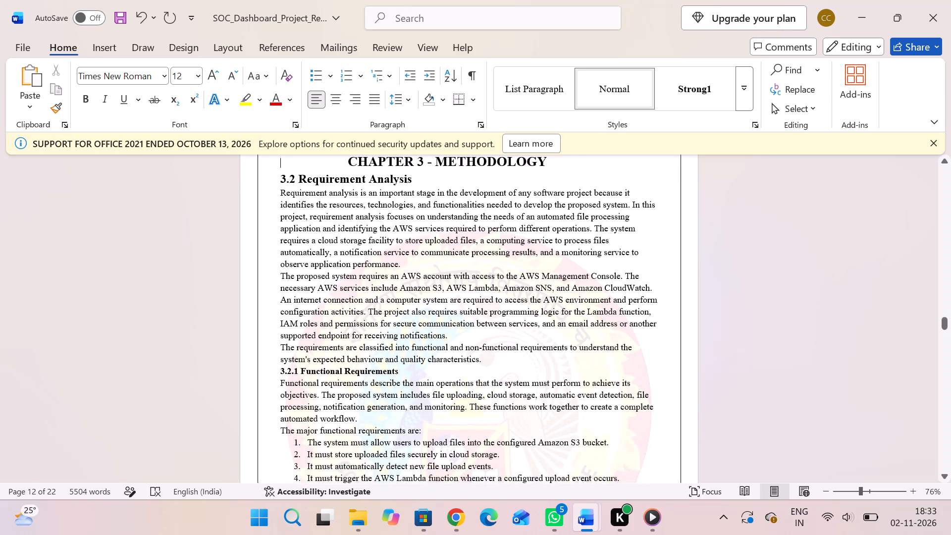
{"action": "scroll", "coordinate": [510, 320], "scroll_direction": "down", "scroll_amount": 3}
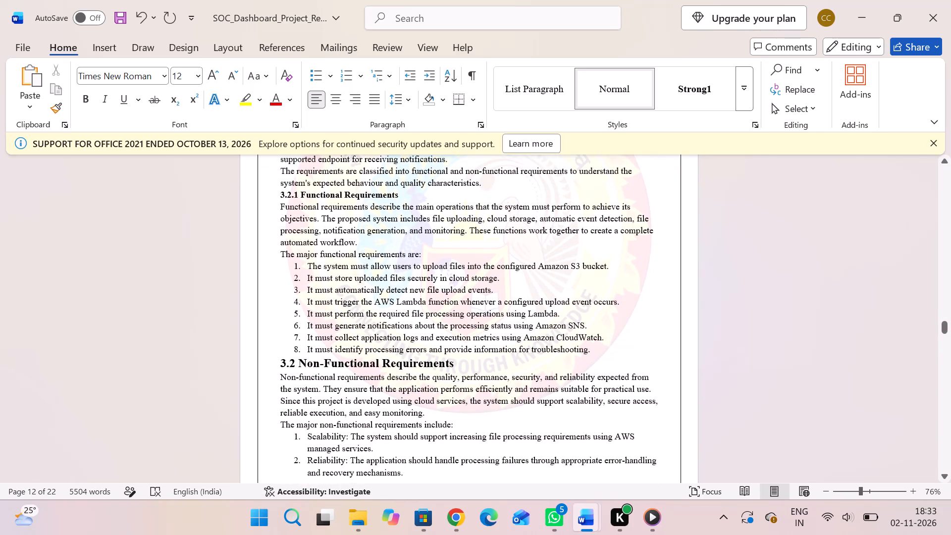
{"action": "scroll", "coordinate": [510, 320], "scroll_direction": "down", "scroll_amount": 5}
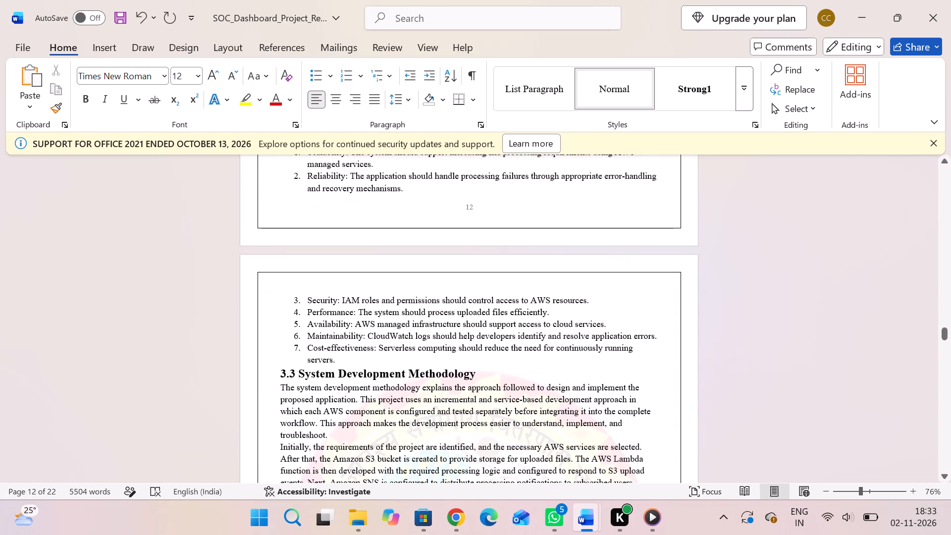
{"action": "scroll", "coordinate": [510, 320], "scroll_direction": "down", "scroll_amount": 5}
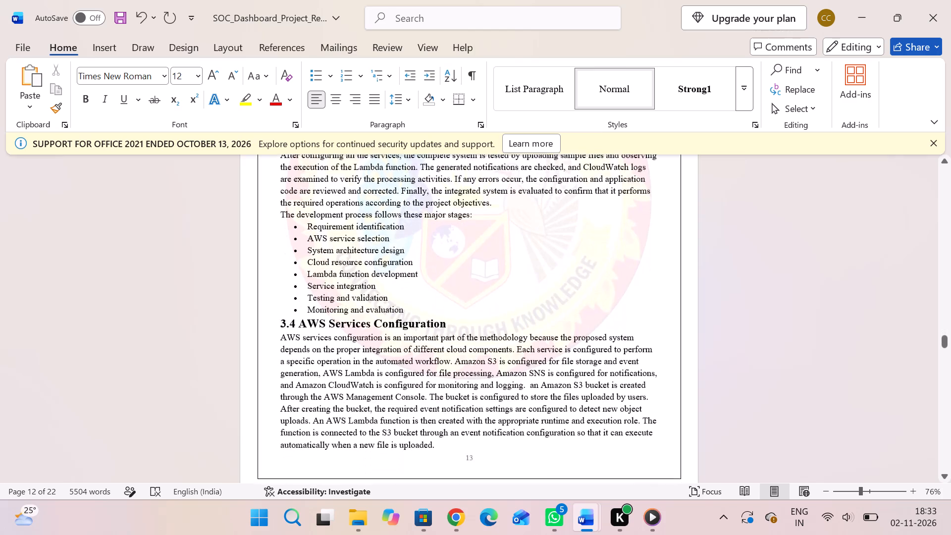
{"action": "scroll", "coordinate": [510, 320], "scroll_direction": "down", "scroll_amount": 4}
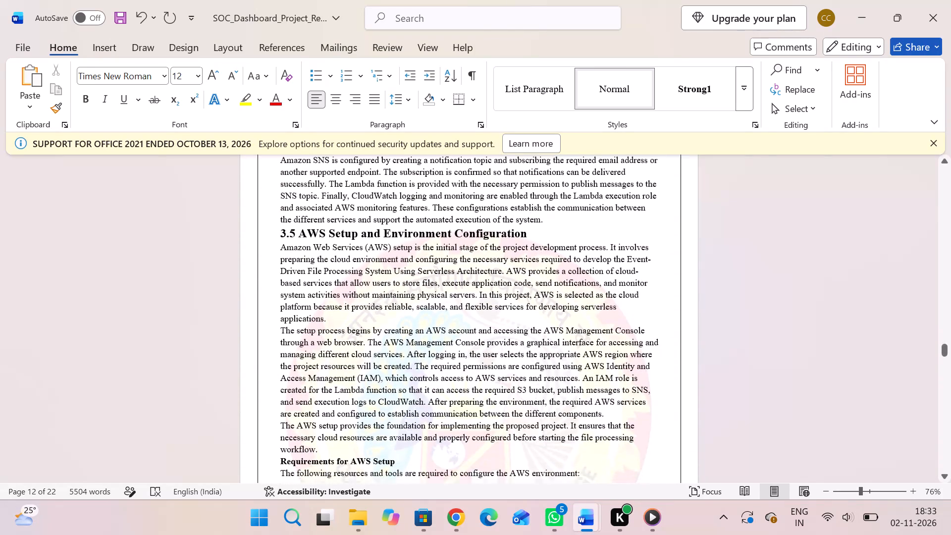
{"action": "scroll", "coordinate": [510, 320], "scroll_direction": "down", "scroll_amount": 4}
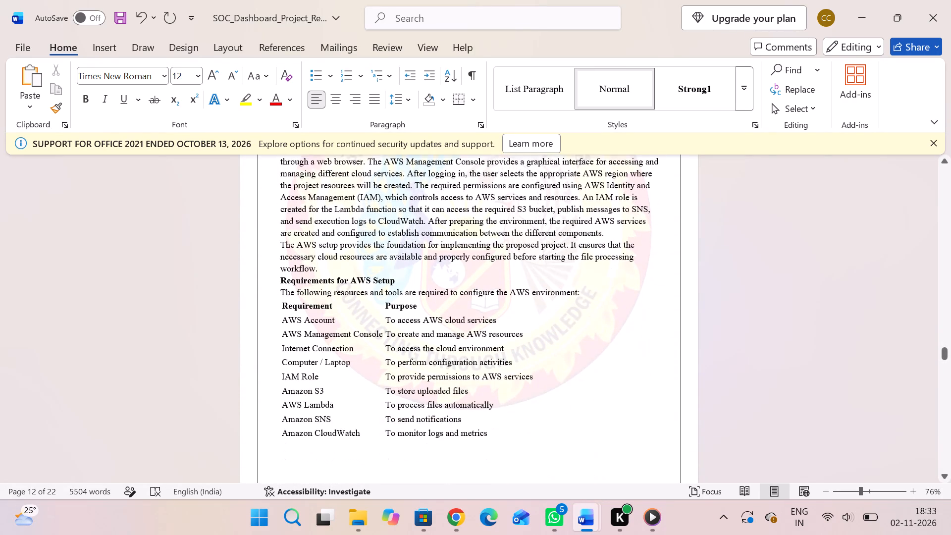
Review the Chapter 4 results sections and screenshots, and examine where Chapter 5 – Conclusion starts on its page.
{"action": "scroll", "coordinate": [510, 320], "scroll_direction": "down", "scroll_amount": 5}
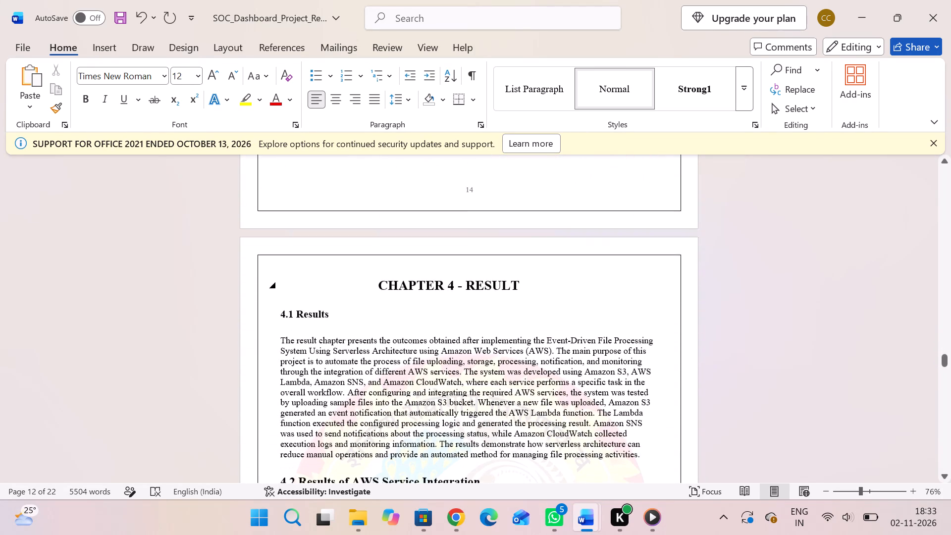
{"action": "scroll", "coordinate": [510, 320], "scroll_direction": "down", "scroll_amount": 5}
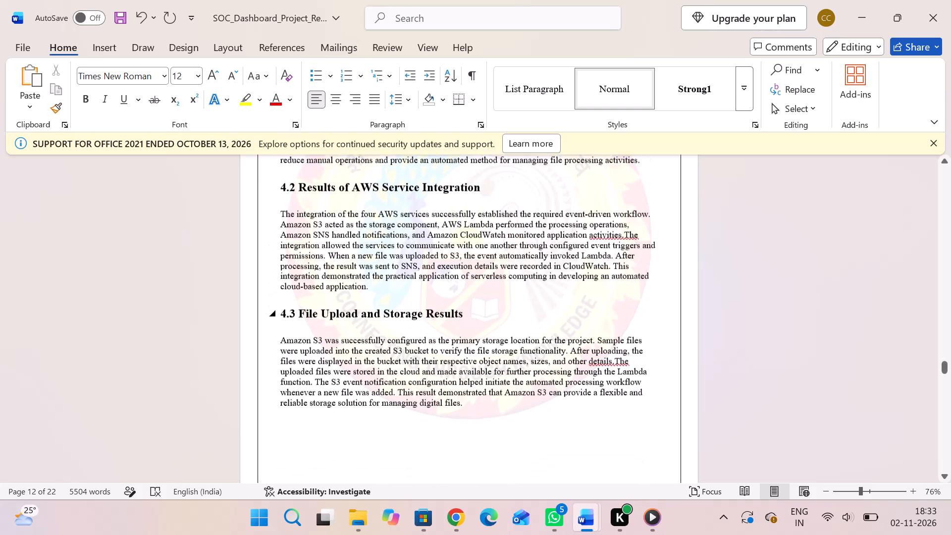
{"action": "scroll", "coordinate": [510, 320], "scroll_direction": "down", "scroll_amount": 5}
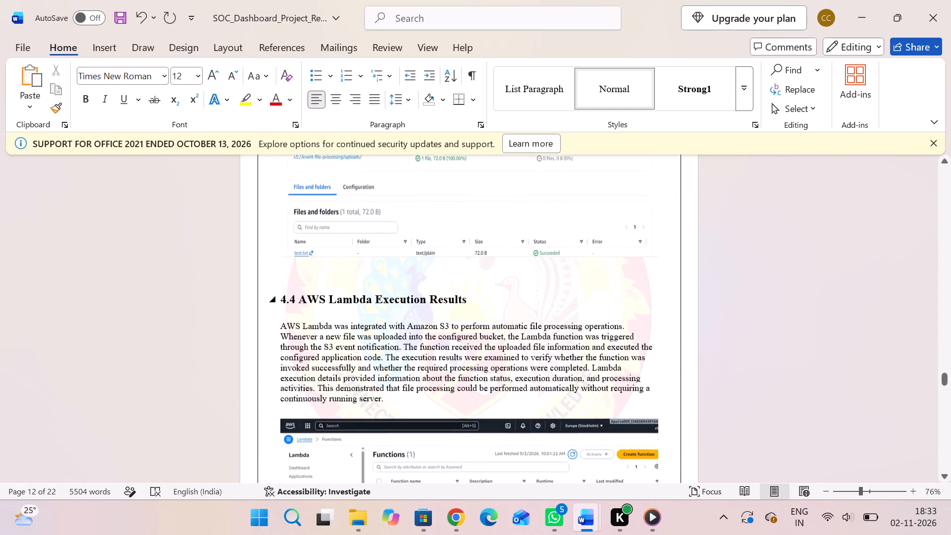
{"action": "scroll", "coordinate": [510, 320], "scroll_direction": "down", "scroll_amount": 3}
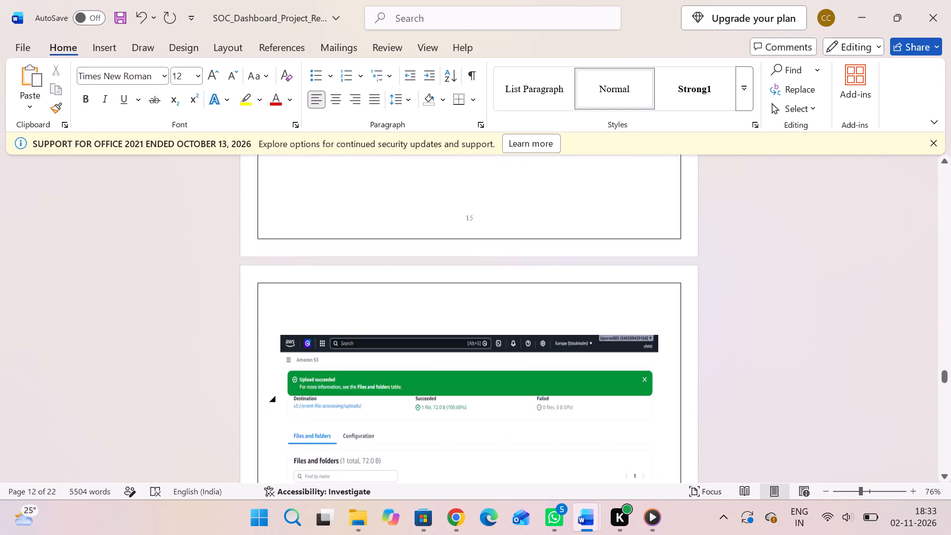
{"action": "scroll", "coordinate": [510, 320], "scroll_direction": "down", "scroll_amount": 2}
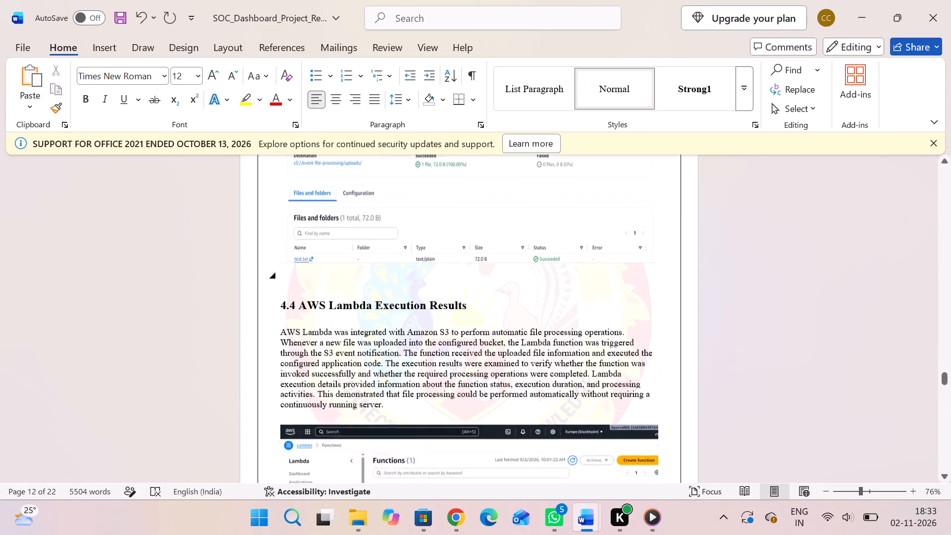
{"action": "scroll", "coordinate": [510, 320], "scroll_direction": "down", "scroll_amount": 3}
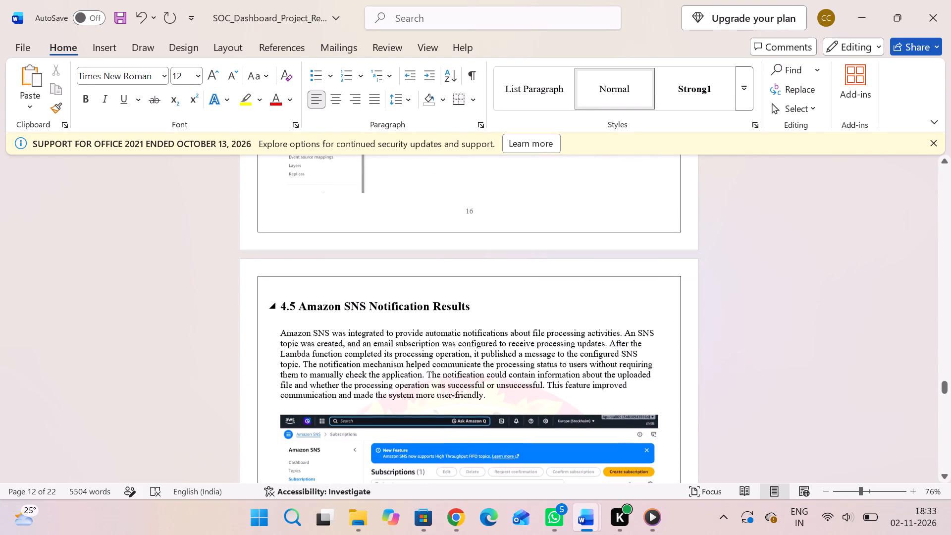
{"action": "scroll", "coordinate": [510, 320], "scroll_direction": "down", "scroll_amount": 5}
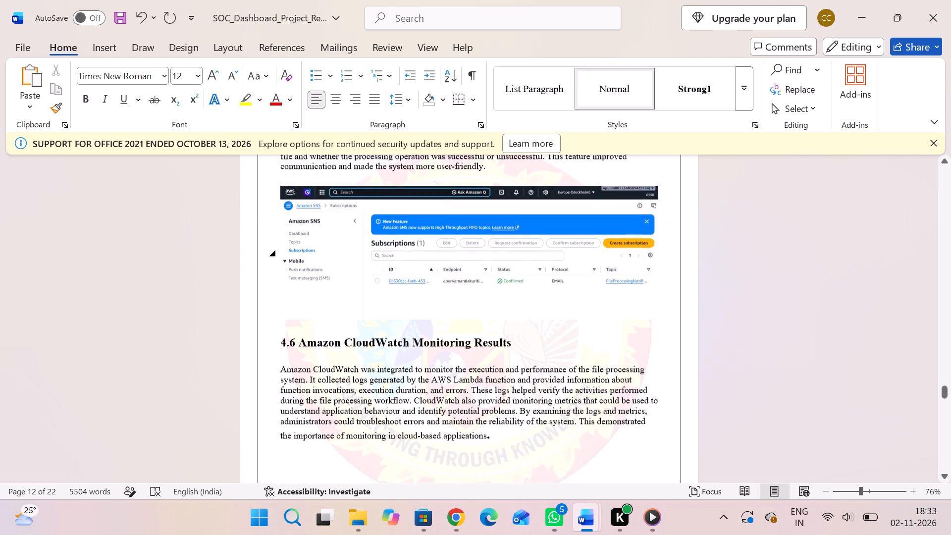
{"action": "scroll", "coordinate": [510, 320], "scroll_direction": "down", "scroll_amount": 4}
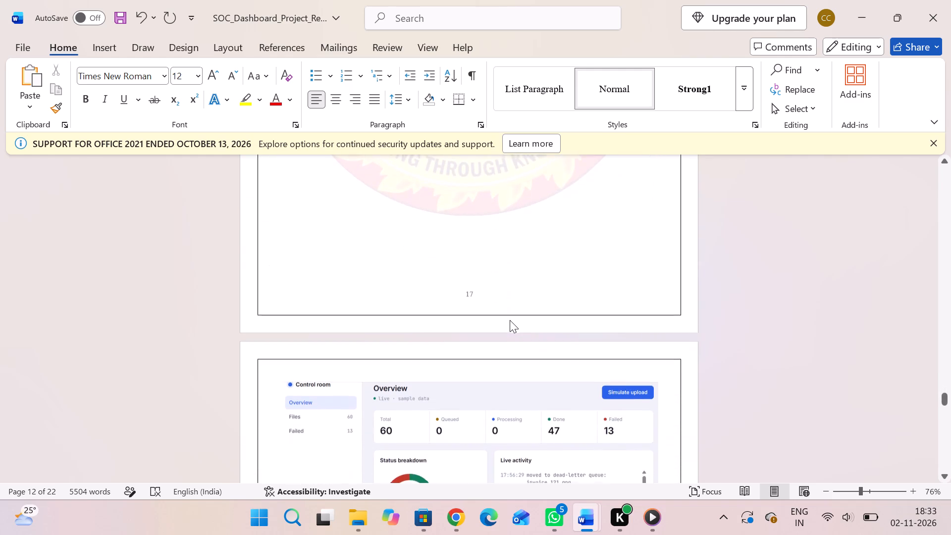
{"action": "scroll", "coordinate": [510, 320], "scroll_direction": "down", "scroll_amount": 4}
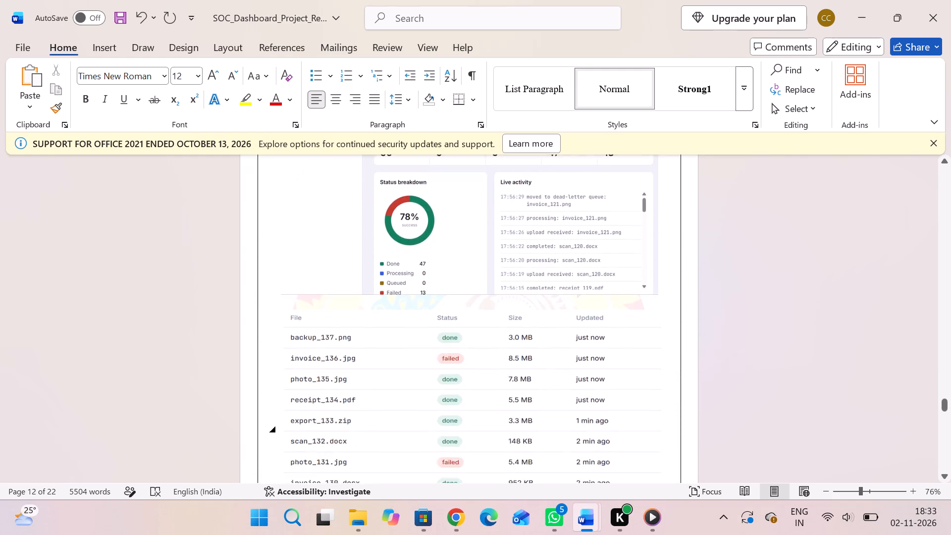
{"action": "scroll", "coordinate": [510, 320], "scroll_direction": "down", "scroll_amount": 4}
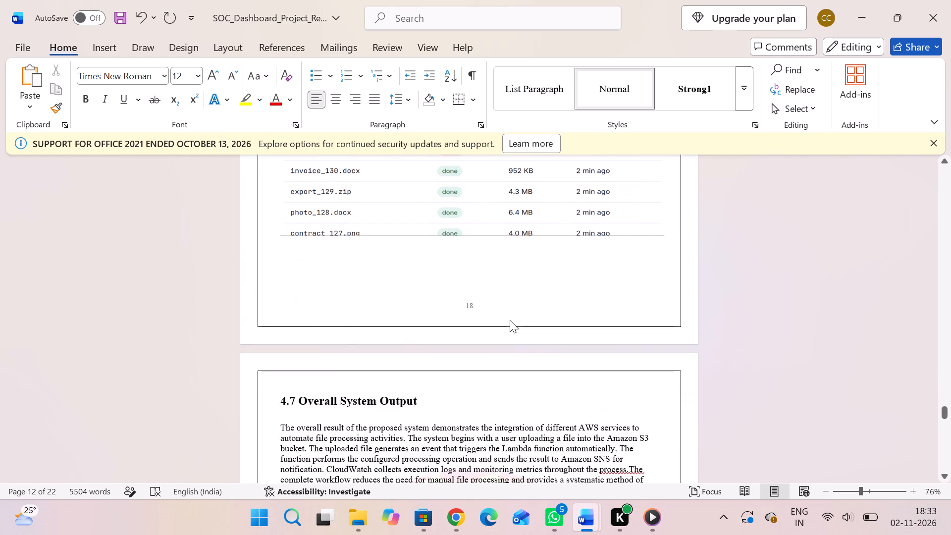
{"action": "scroll", "coordinate": [510, 320], "scroll_direction": "down", "scroll_amount": 4}
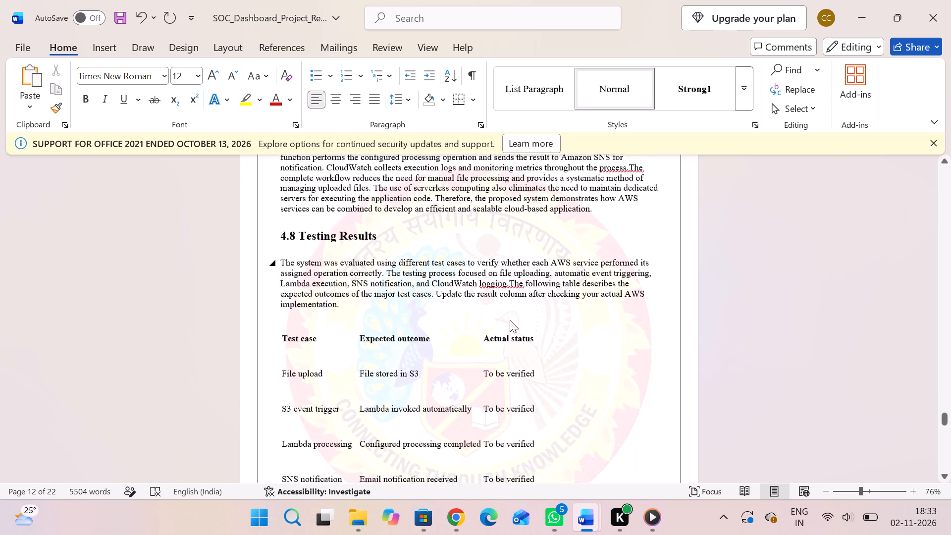
{"action": "scroll", "coordinate": [510, 320], "scroll_direction": "down", "scroll_amount": 4}
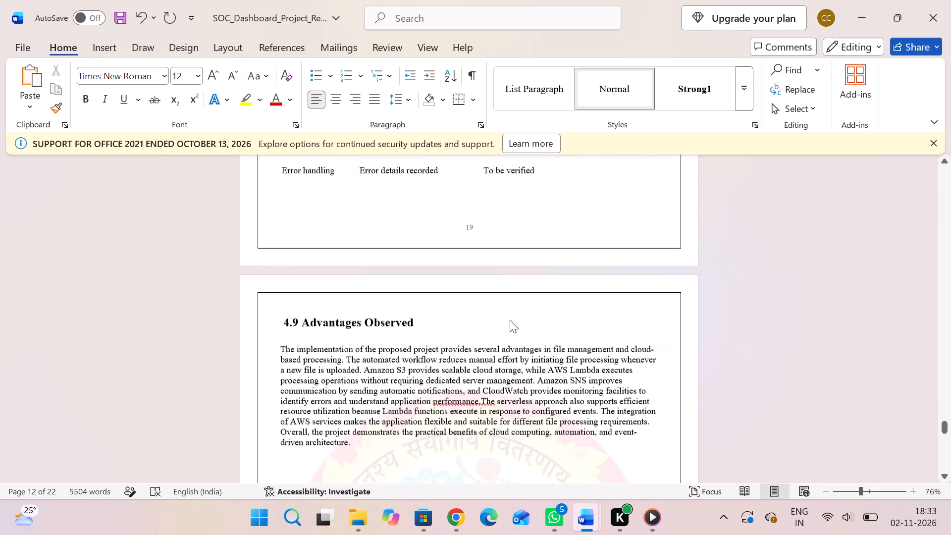
{"action": "scroll", "coordinate": [510, 320], "scroll_direction": "down", "scroll_amount": 4}
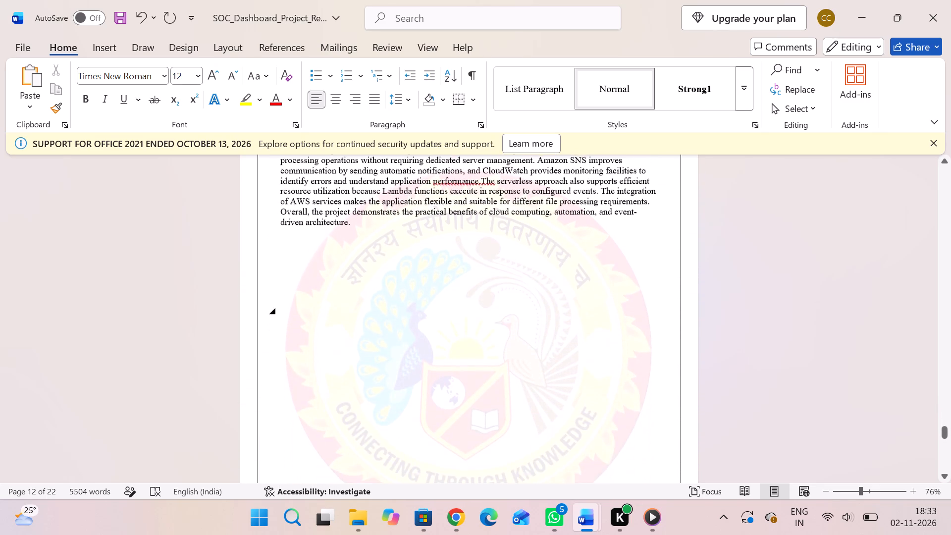
{"action": "scroll", "coordinate": [510, 320], "scroll_direction": "down", "scroll_amount": 4}
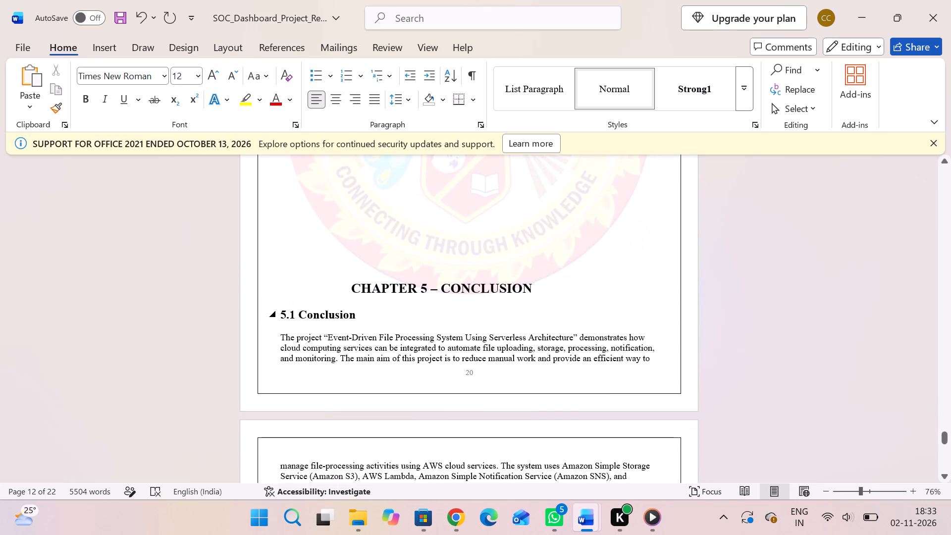
{"action": "scroll", "coordinate": [510, 320], "scroll_direction": "down", "scroll_amount": 2}
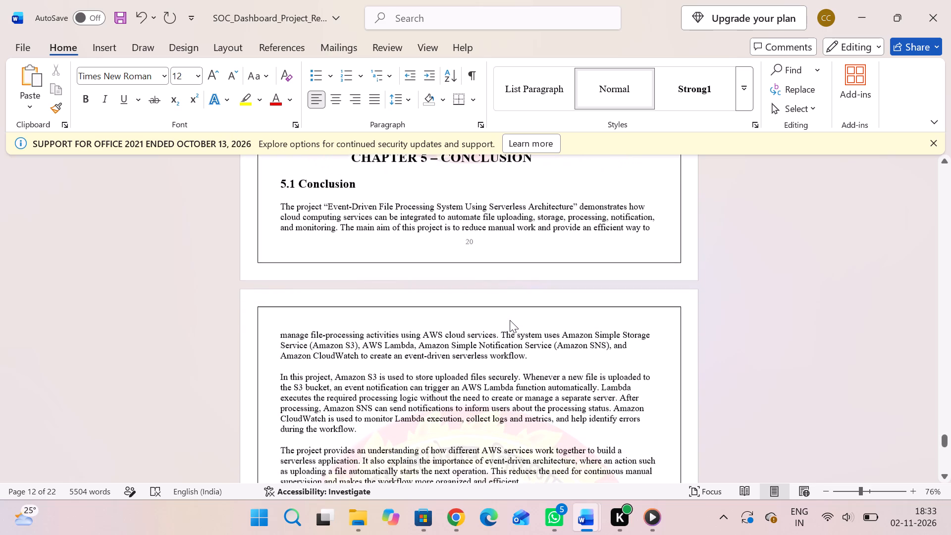
Push the CHAPTER 5 – CONCLUSION heading down so the chapter starts at the top of a new page.
{"action": "scroll", "coordinate": [510, 320], "scroll_direction": "down", "scroll_amount": 11}
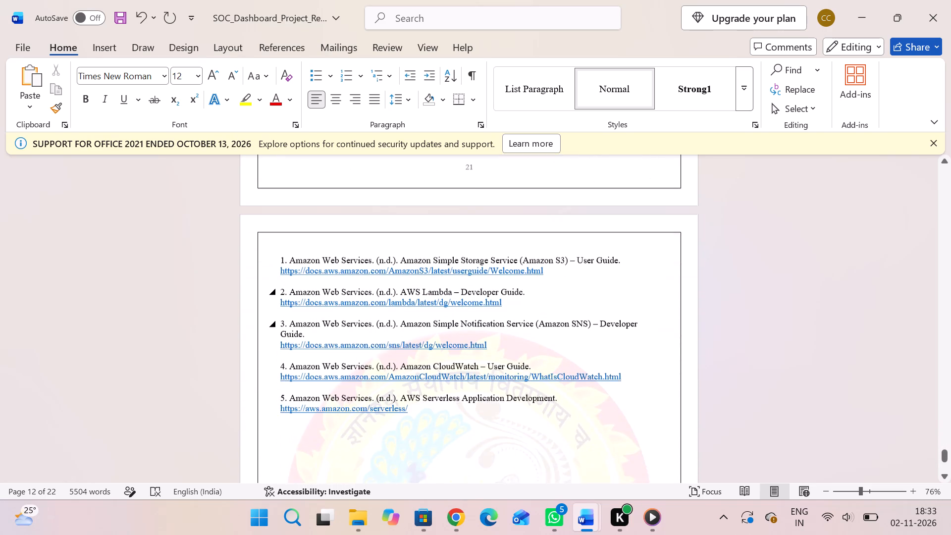
{"action": "scroll", "coordinate": [510, 320], "scroll_direction": "down", "scroll_amount": 2}
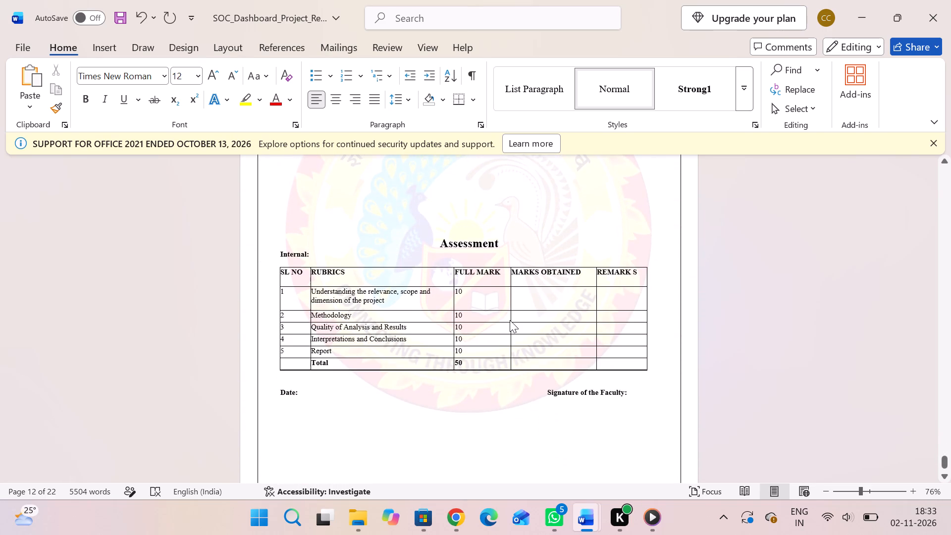
{"action": "scroll", "coordinate": [510, 320], "scroll_direction": "up", "scroll_amount": 6}
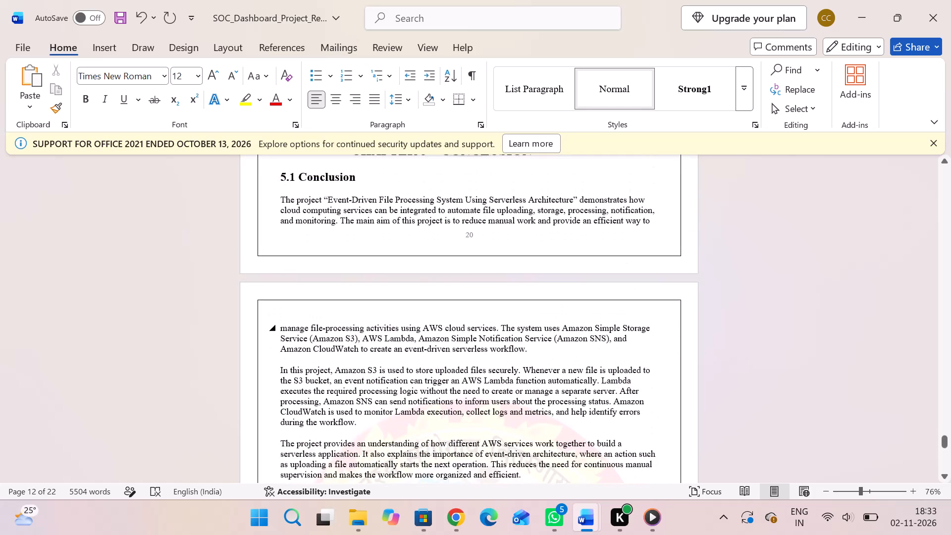
{"action": "scroll", "coordinate": [510, 320], "scroll_direction": "up", "scroll_amount": 2}
{"action": "left_click", "coordinate": [351, 201]}
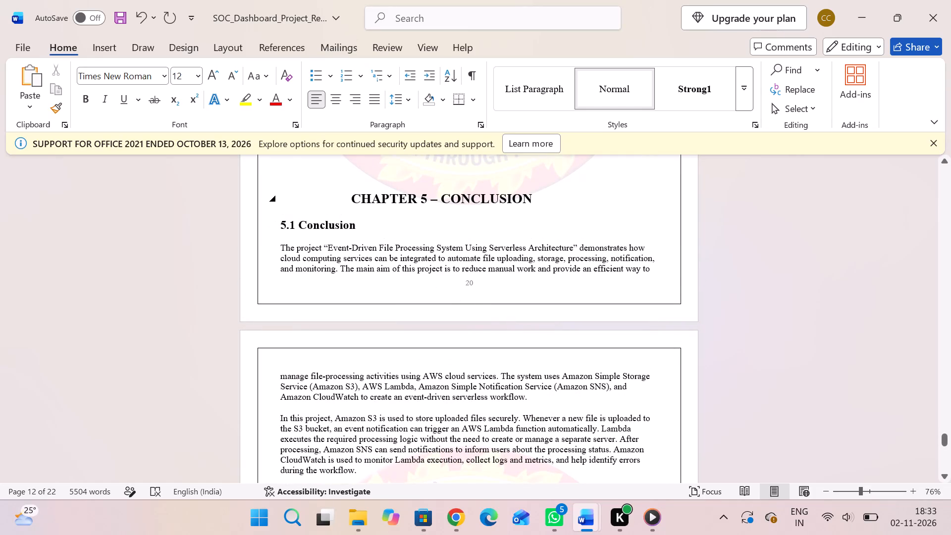
{"action": "key", "text": "Return"}
{"action": "key", "text": "Return"}
{"action": "key", "text": "Return"}
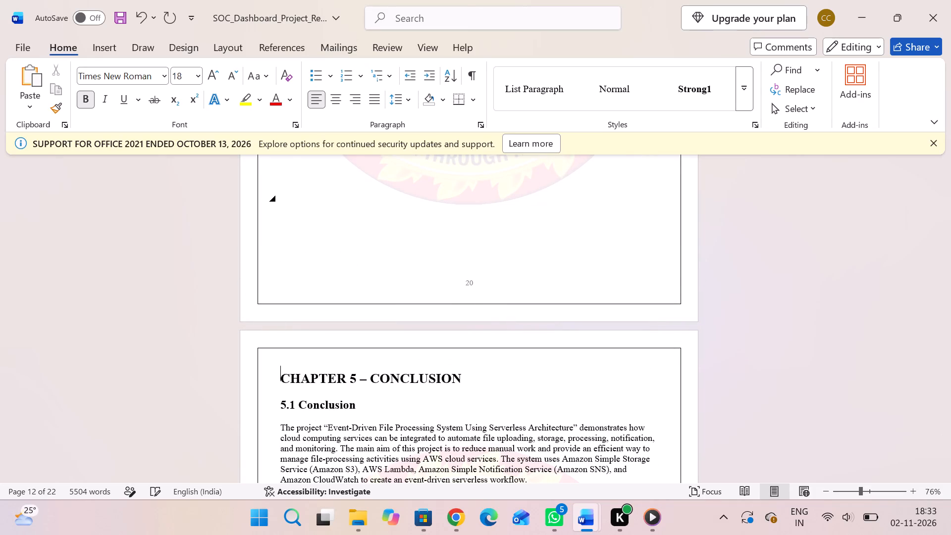
Indent the CHAPTER 5 – CONCLUSION heading with leading spaces so it sits roughly centred on the page.
{"action": "key", "text": "space"}
{"action": "key", "text": "space"}
{"action": "key", "text": "space"}
{"action": "key", "text": "space"}
{"action": "key", "text": "space"}
{"action": "key", "text": "space"}
{"action": "key", "text": "space"}
{"action": "key", "text": "space"}
{"action": "key", "text": "space"}
{"action": "key", "text": "space"}
{"action": "key", "text": "space"}
{"action": "key", "text": "space"}
{"action": "key", "text": "space"}
{"action": "key", "text": "space"}
{"action": "key", "text": "space"}
{"action": "key", "text": "space"}
{"action": "key", "text": "space"}
{"action": "key", "text": "space"}
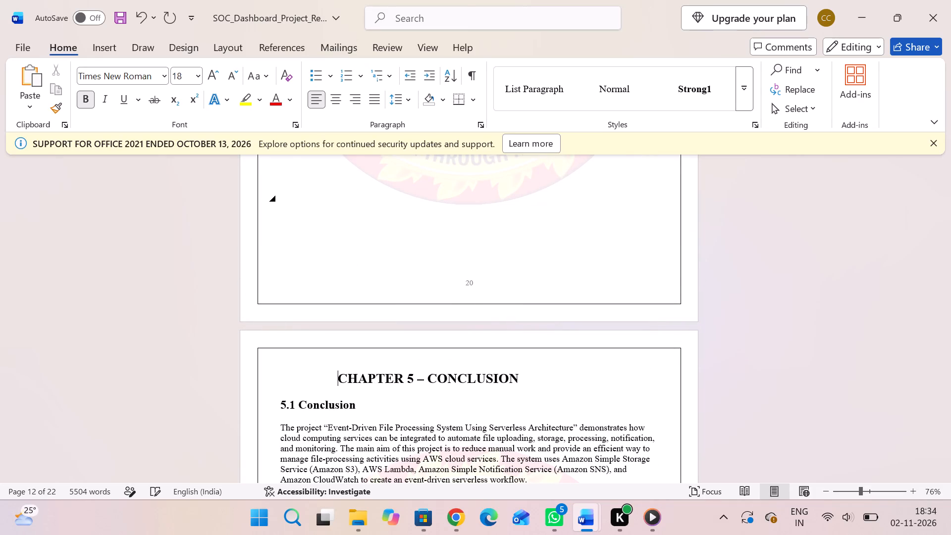
{"action": "key", "text": "space"}
{"action": "key", "text": "space"}
Check the references page, and look back through the Chapter 4 results pages to the start of Chapter 3.
{"action": "scroll", "coordinate": [351, 201], "scroll_direction": "down", "scroll_amount": 4}
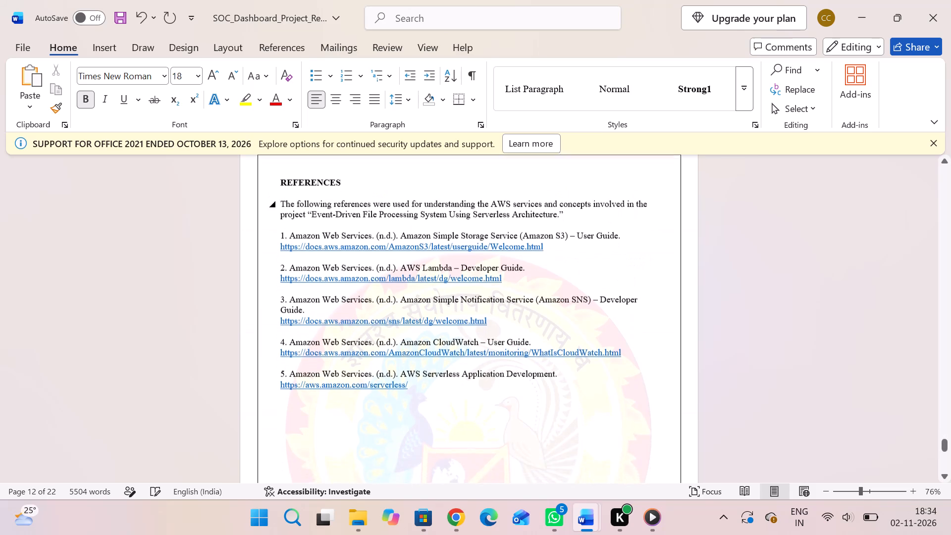
{"action": "scroll", "coordinate": [351, 201], "scroll_direction": "up", "scroll_amount": 5}
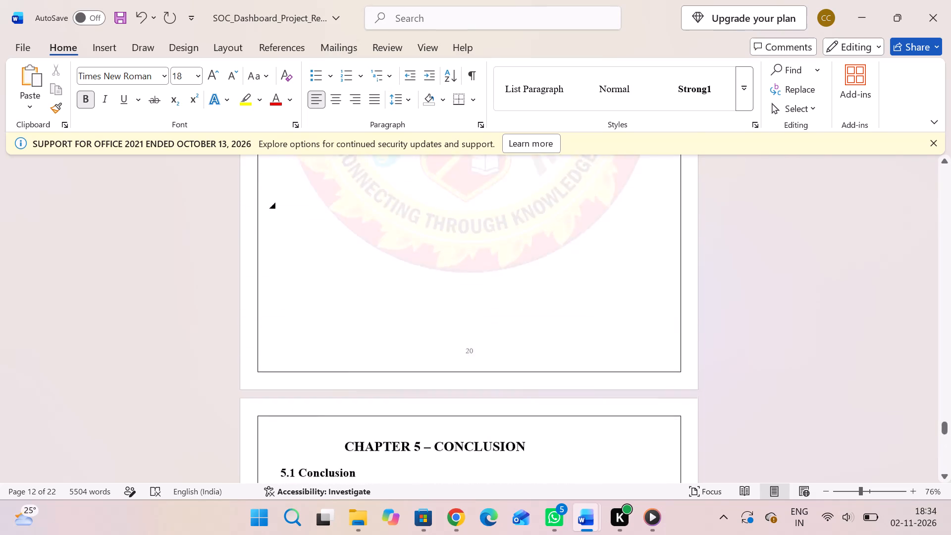
{"action": "scroll", "coordinate": [351, 201], "scroll_direction": "up", "scroll_amount": 4}
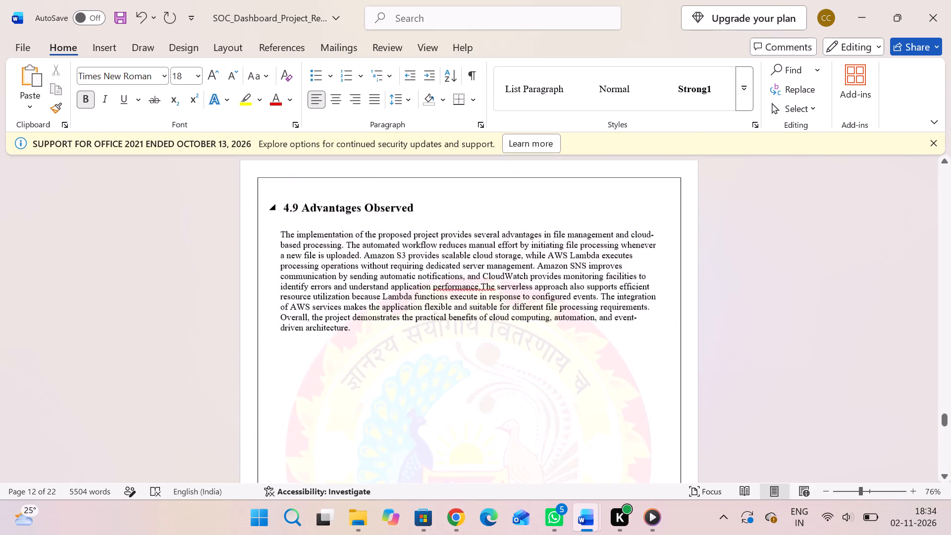
{"action": "scroll", "coordinate": [351, 201], "scroll_direction": "up", "scroll_amount": 4}
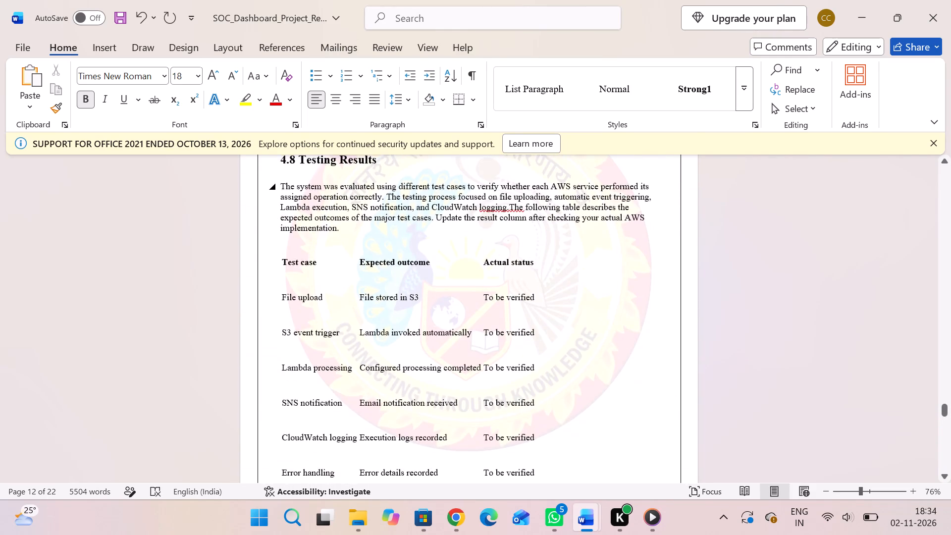
{"action": "scroll", "coordinate": [351, 201], "scroll_direction": "up", "scroll_amount": 5}
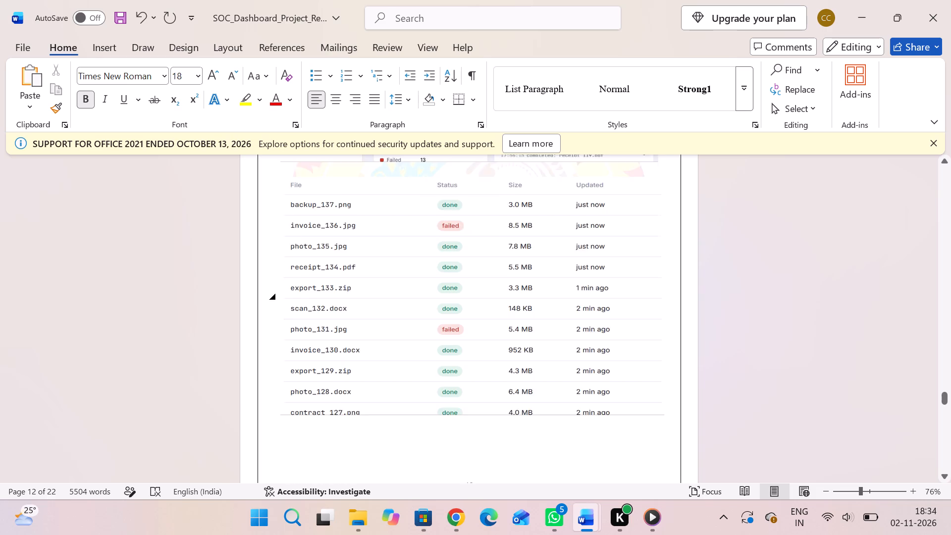
{"action": "scroll", "coordinate": [351, 201], "scroll_direction": "up", "scroll_amount": 3}
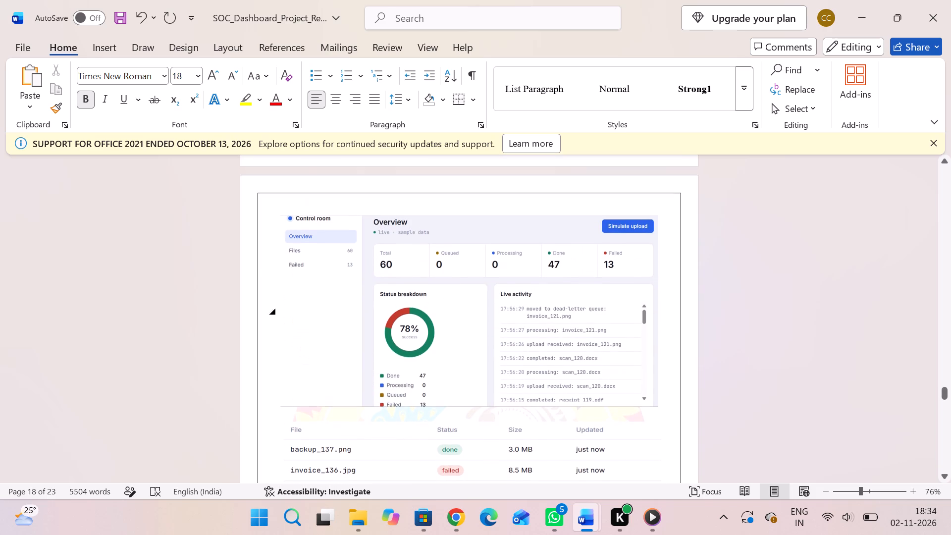
{"action": "scroll", "coordinate": [351, 201], "scroll_direction": "up", "scroll_amount": 5}
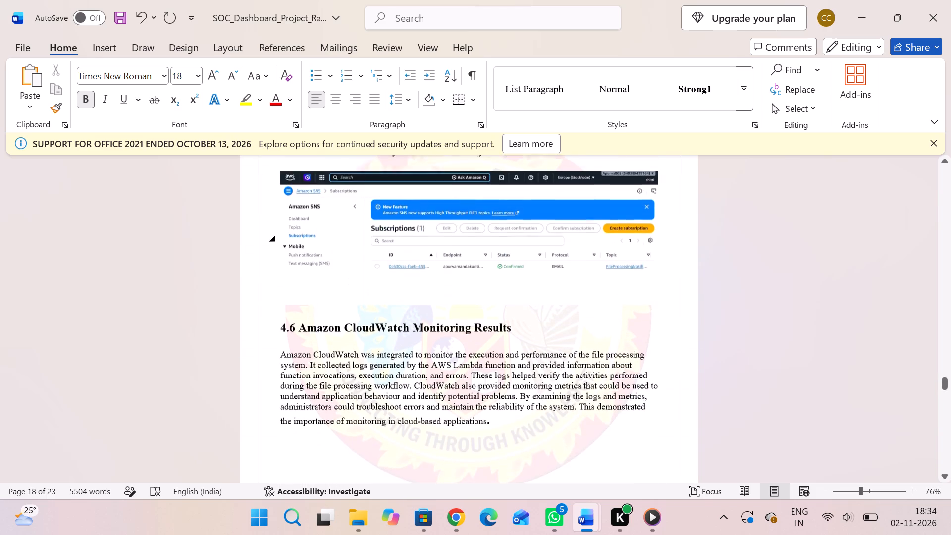
{"action": "scroll", "coordinate": [351, 201], "scroll_direction": "up", "scroll_amount": 4}
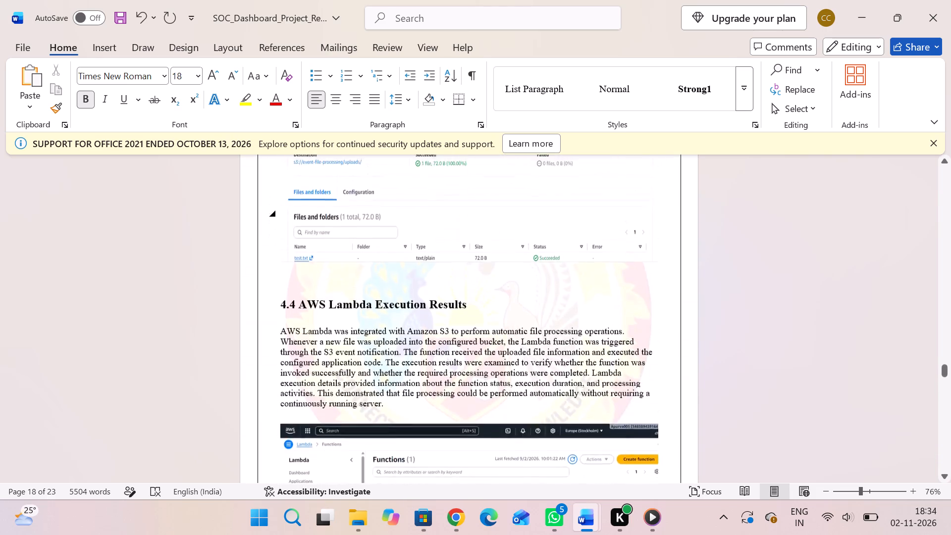
{"action": "scroll", "coordinate": [351, 201], "scroll_direction": "up", "scroll_amount": 4}
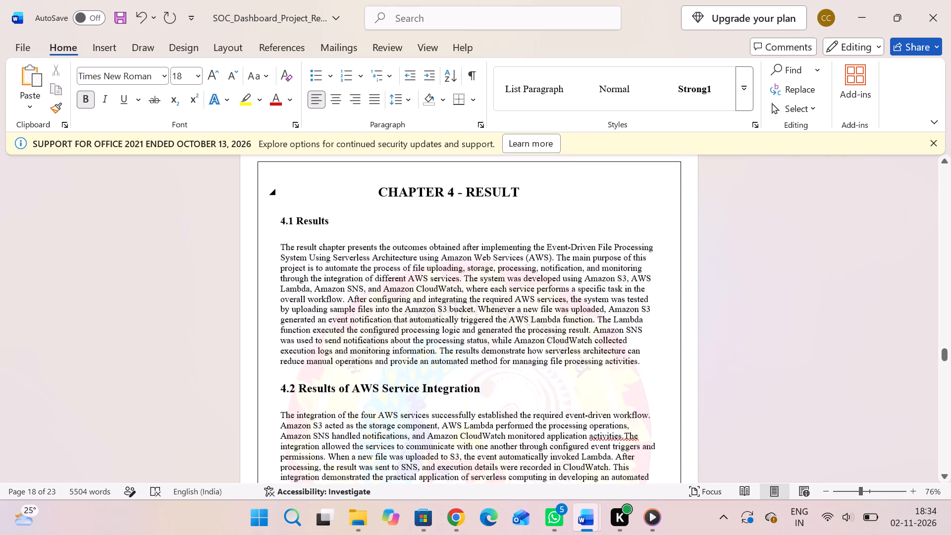
{"action": "scroll", "coordinate": [351, 201], "scroll_direction": "up", "scroll_amount": 8}
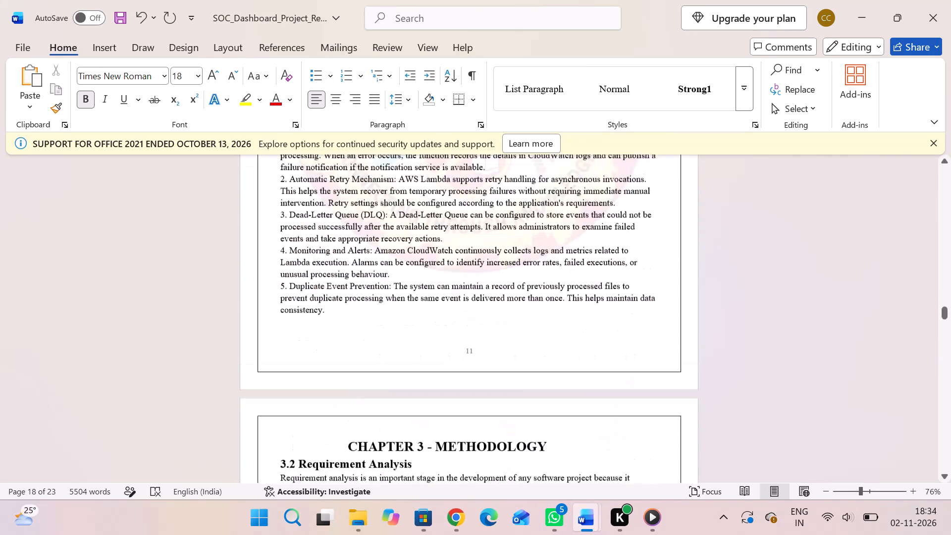
Renumber the Requirement Analysis heading at the start of Chapter 3 – Methodology as 3.1.
{"action": "scroll", "coordinate": [351, 201], "scroll_direction": "up", "scroll_amount": 1}
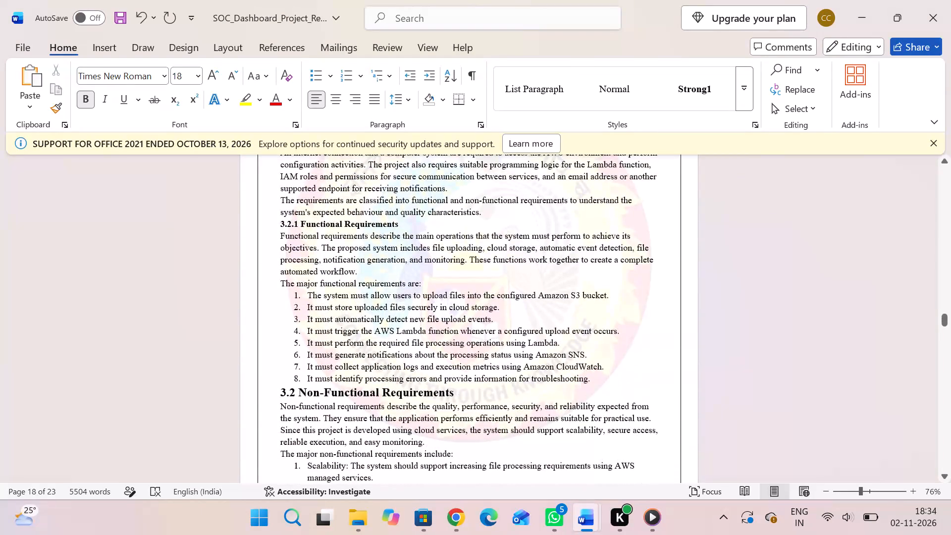
{"action": "scroll", "coordinate": [351, 201], "scroll_direction": "up", "scroll_amount": 3}
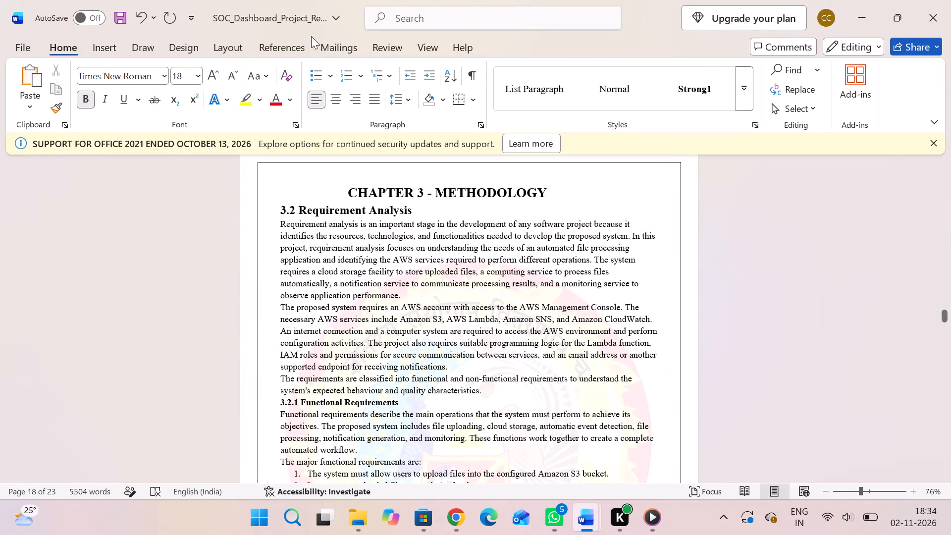
{"action": "left_click", "coordinate": [296, 214]}
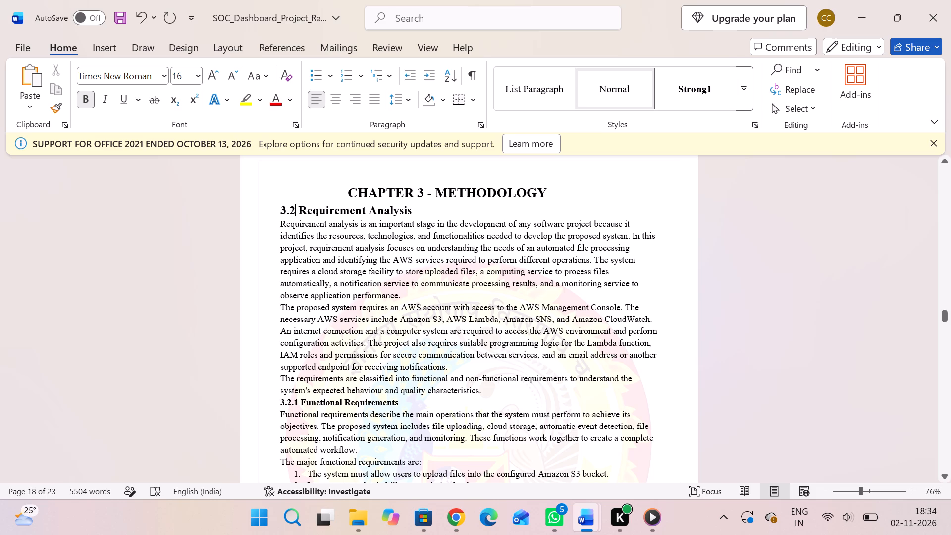
{"action": "key", "text": "BackSpace"}
{"action": "key", "text": "1"}
Set the Functional Requirements heading in Chapter 3 to font size 16.
{"action": "scroll", "coordinate": [296, 214], "scroll_direction": "down", "scroll_amount": 1}
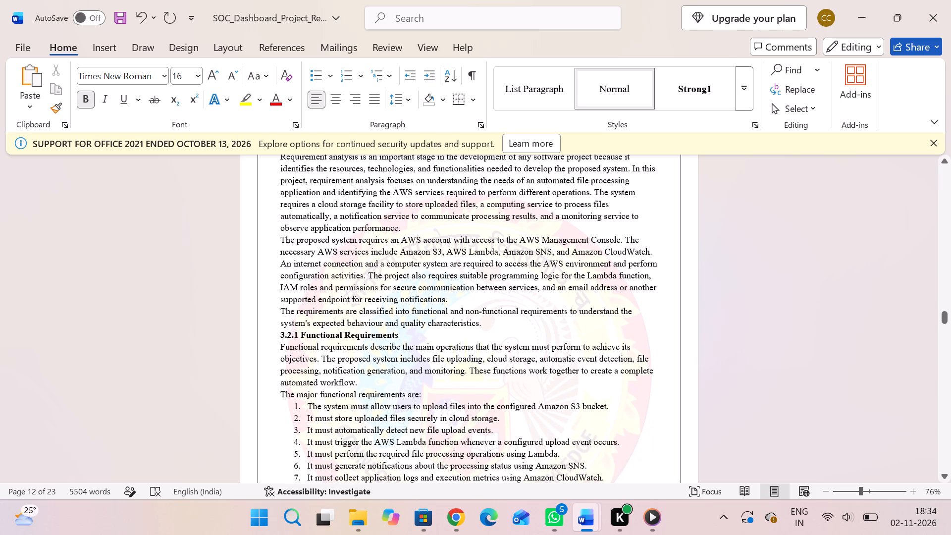
{"action": "scroll", "coordinate": [296, 214], "scroll_direction": "down", "scroll_amount": 1}
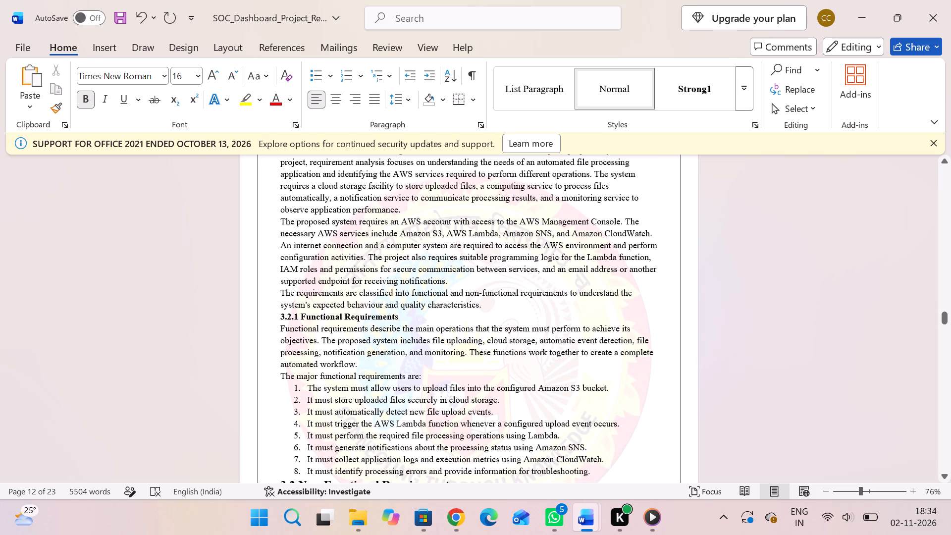
{"action": "left_click_drag", "start_coordinate": [275, 314], "coordinate": [398, 319]}
{"action": "left_click", "coordinate": [196, 81]}
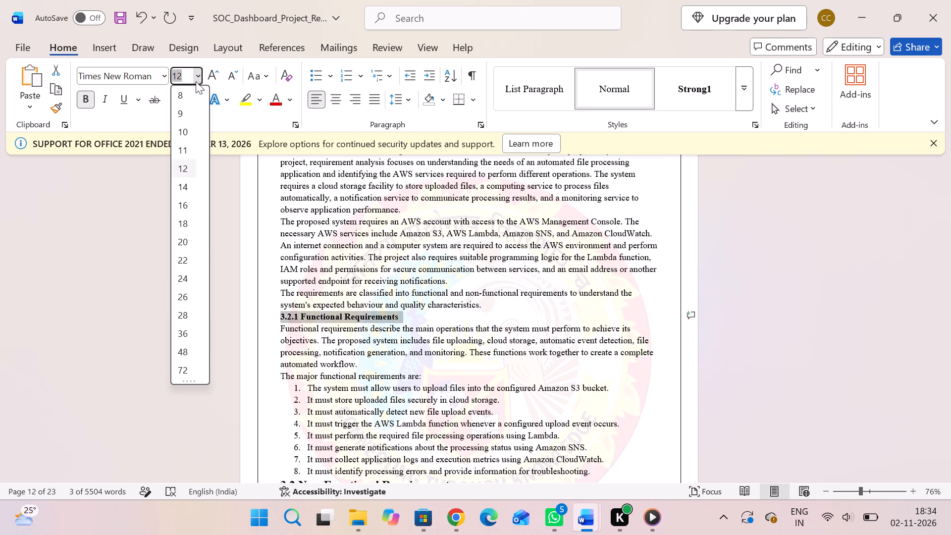
{"action": "left_click", "coordinate": [185, 204]}
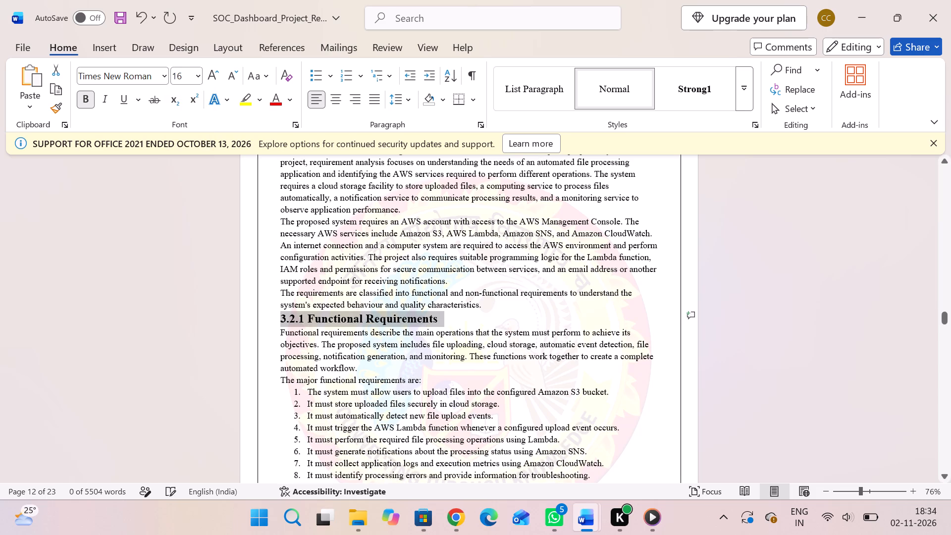
Shorten the number of the Functional Requirements heading to 3.2.
{"action": "left_click", "coordinate": [303, 320]}
{"action": "key", "text": "BackSpace"}
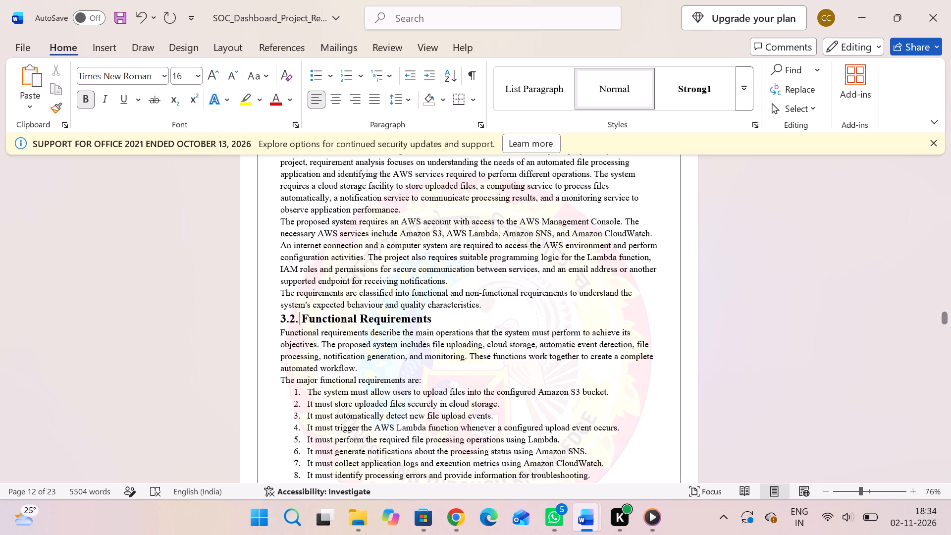
{"action": "key", "text": "BackSpace"}
Renumber the Non-Functional Requirements heading in Chapter 3 as 3.3.
{"action": "scroll", "coordinate": [303, 320], "scroll_direction": "down", "scroll_amount": 1}
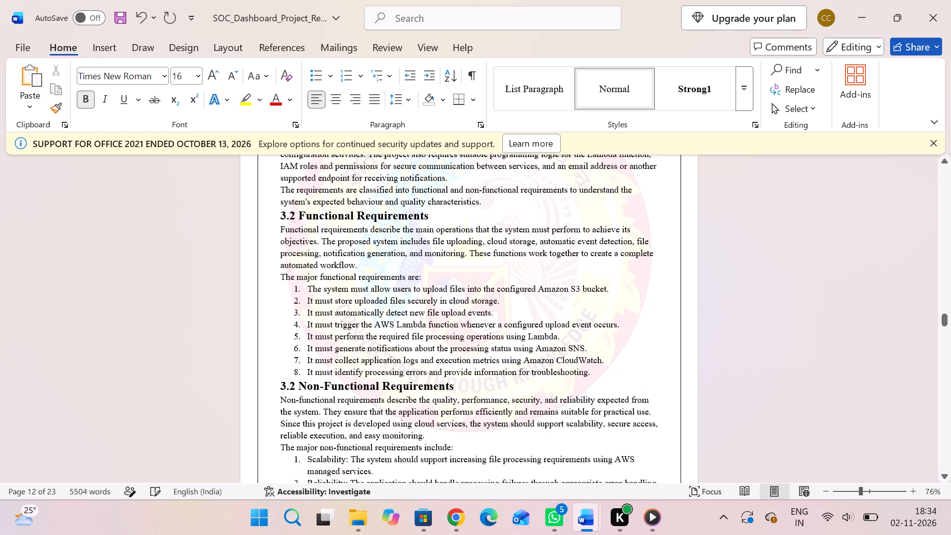
{"action": "scroll", "coordinate": [303, 320], "scroll_direction": "down", "scroll_amount": 1}
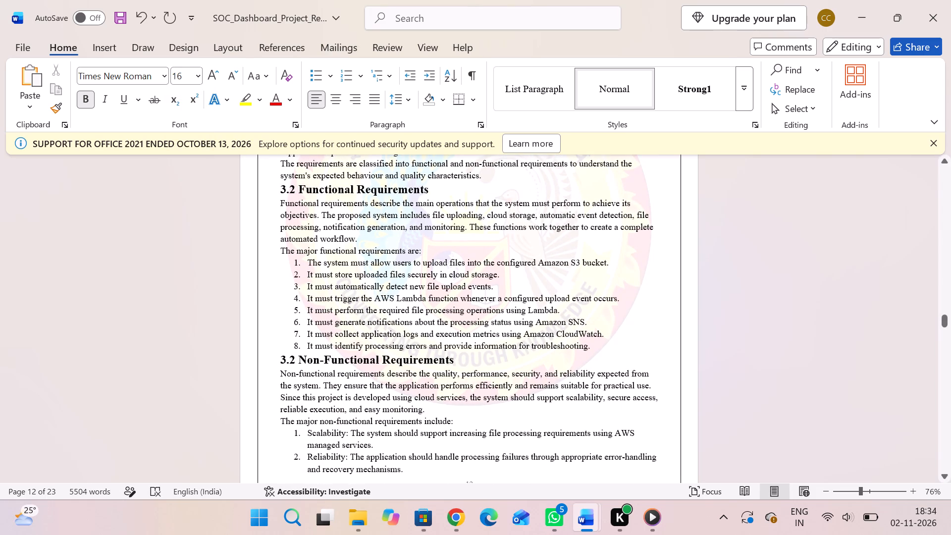
{"action": "scroll", "coordinate": [289, 400], "scroll_direction": "up", "scroll_amount": 2}
{"action": "scroll", "coordinate": [289, 400], "scroll_direction": "down", "scroll_amount": 1}
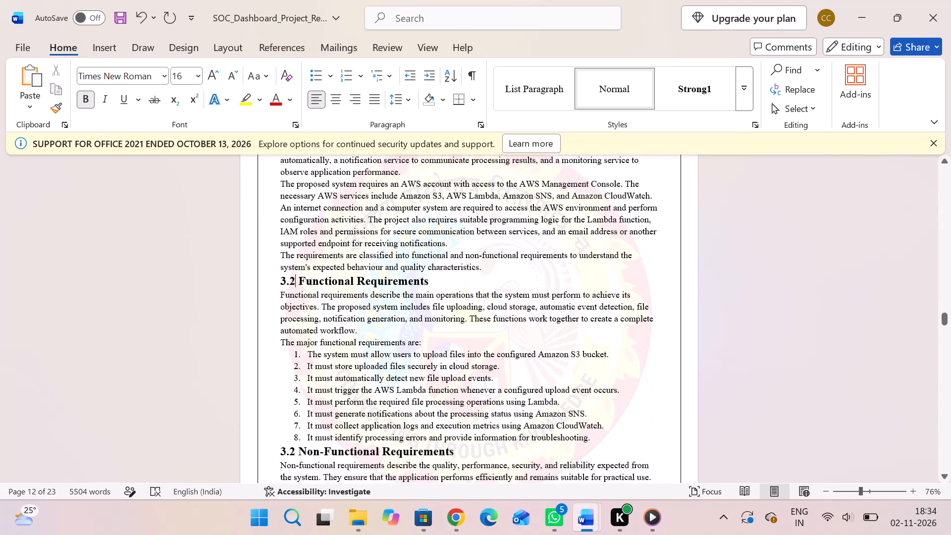
{"action": "scroll", "coordinate": [289, 400], "scroll_direction": "down", "scroll_amount": 1}
{"action": "left_click", "coordinate": [298, 416]}
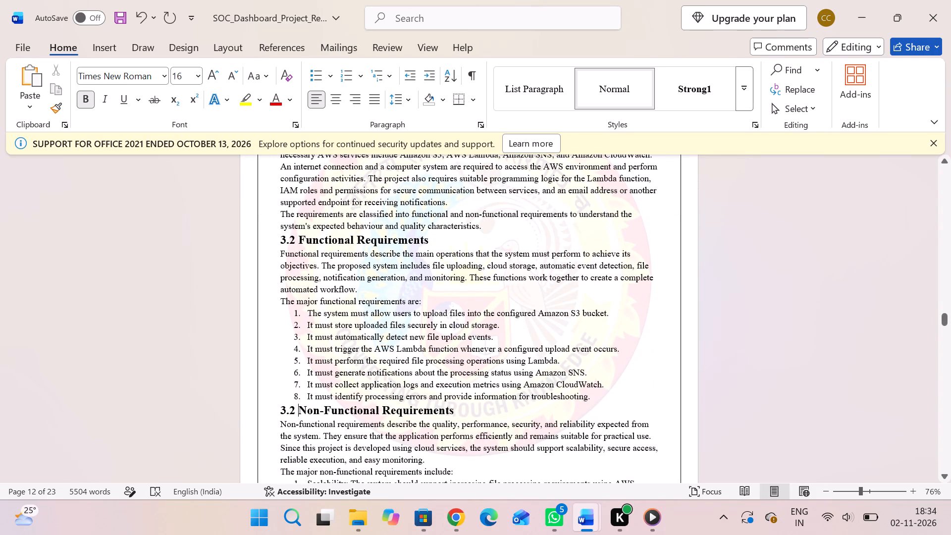
{"action": "key", "text": "BackSpace"}
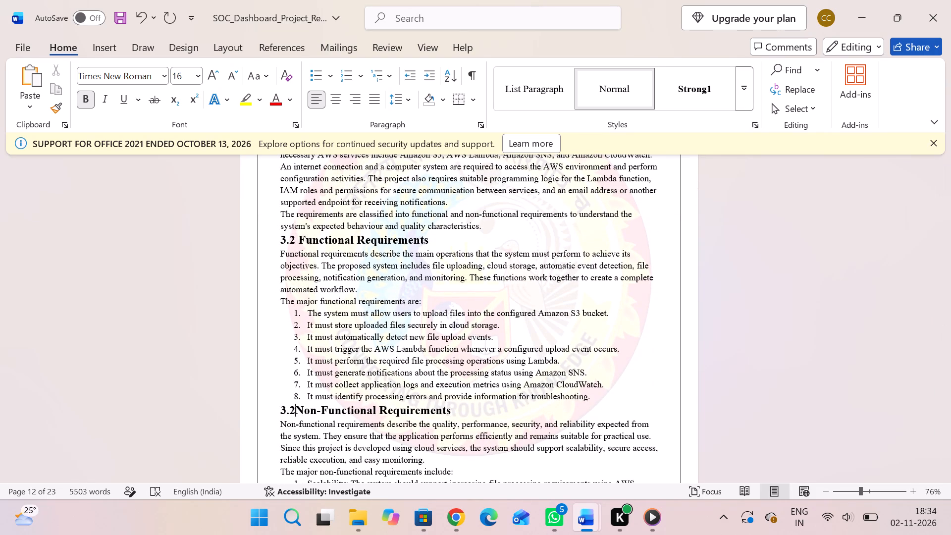
{"action": "key", "text": "3"}
{"action": "key", "text": "BackSpace"}
{"action": "key", "text": "BackSpace"}
{"action": "key", "text": "3"}
Renumber the System Development Methodology heading in Chapter 3 as 3.4.
{"action": "scroll", "coordinate": [298, 416], "scroll_direction": "down", "scroll_amount": 2}
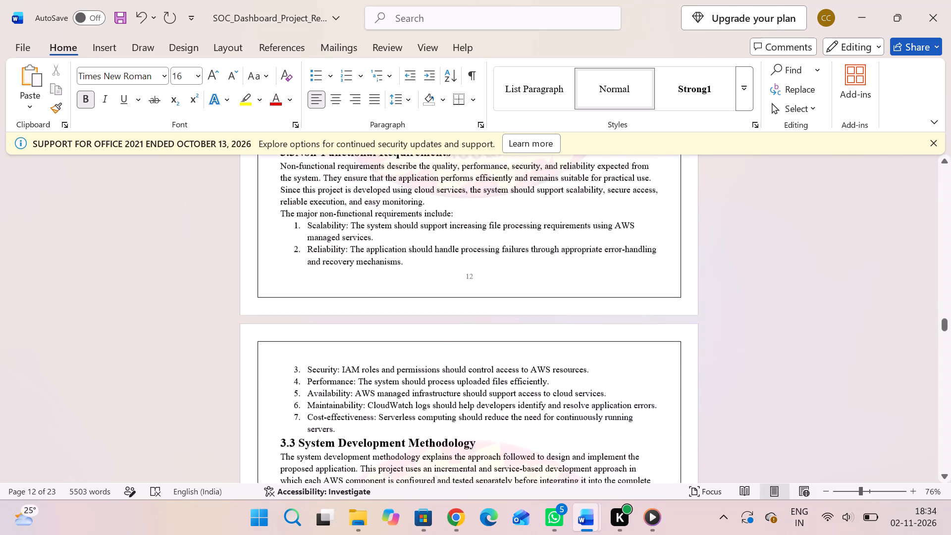
{"action": "scroll", "coordinate": [298, 416], "scroll_direction": "down", "scroll_amount": 2}
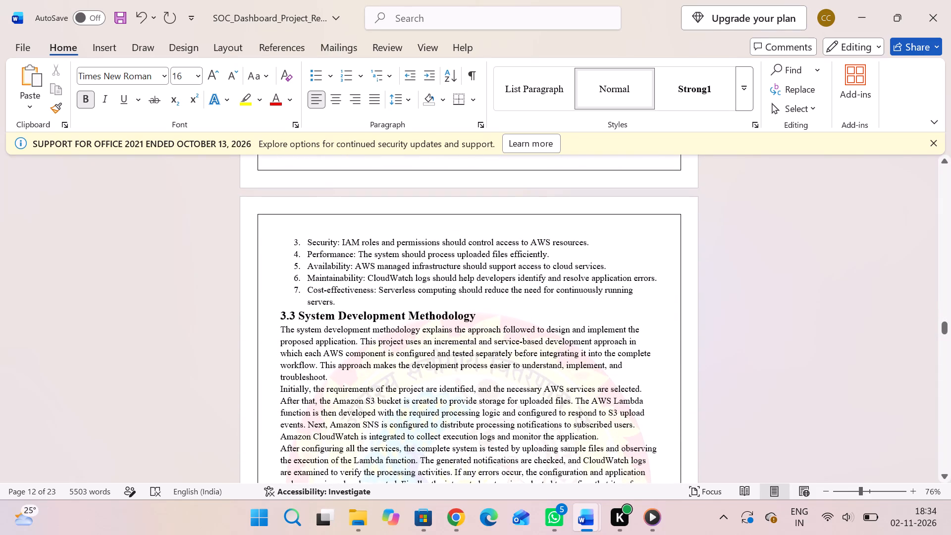
{"action": "left_click", "coordinate": [298, 317]}
{"action": "key", "text": "BackSpace"}
{"action": "key", "text": "BackSpace"}
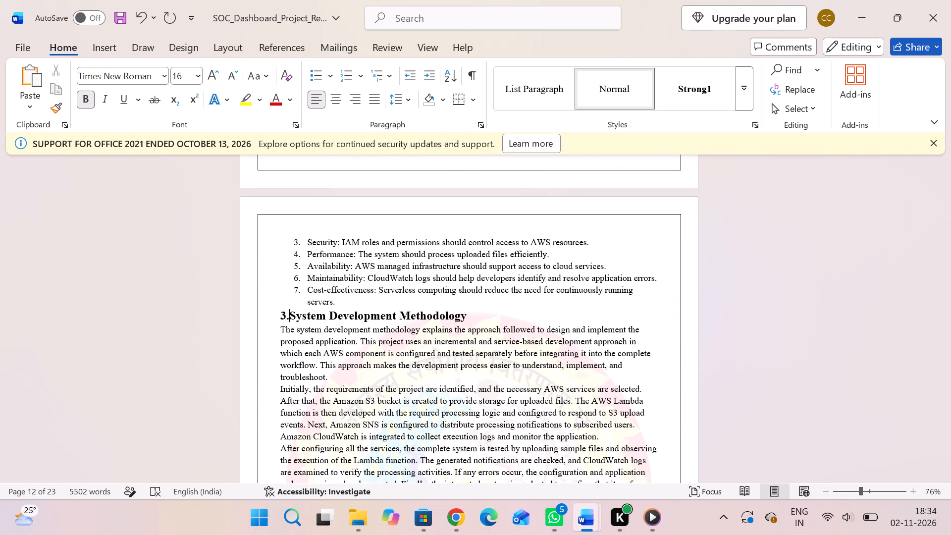
{"action": "key", "text": "4"}
{"action": "scroll", "coordinate": [298, 317], "scroll_direction": "up", "scroll_amount": 2}
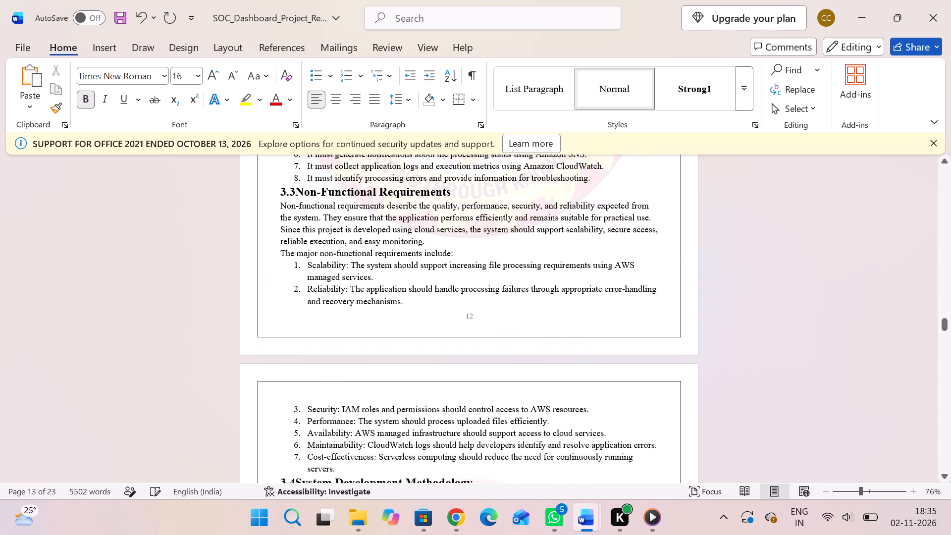
Renumber the AWS Services Configuration heading in Chapter 3 as 3.5.
{"action": "scroll", "coordinate": [298, 317], "scroll_direction": "up", "scroll_amount": 1}
{"action": "scroll", "coordinate": [298, 317], "scroll_direction": "down", "scroll_amount": 3}
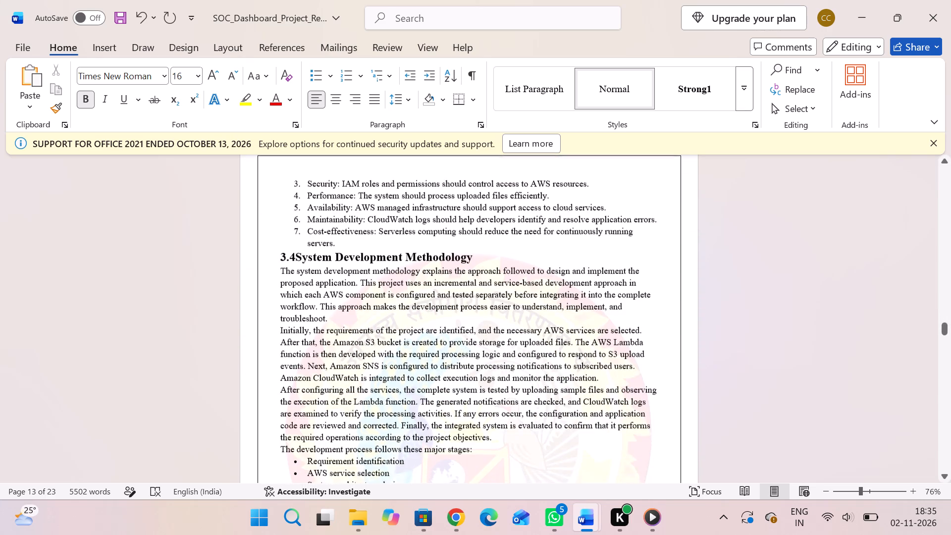
{"action": "scroll", "coordinate": [298, 317], "scroll_direction": "down", "scroll_amount": 2}
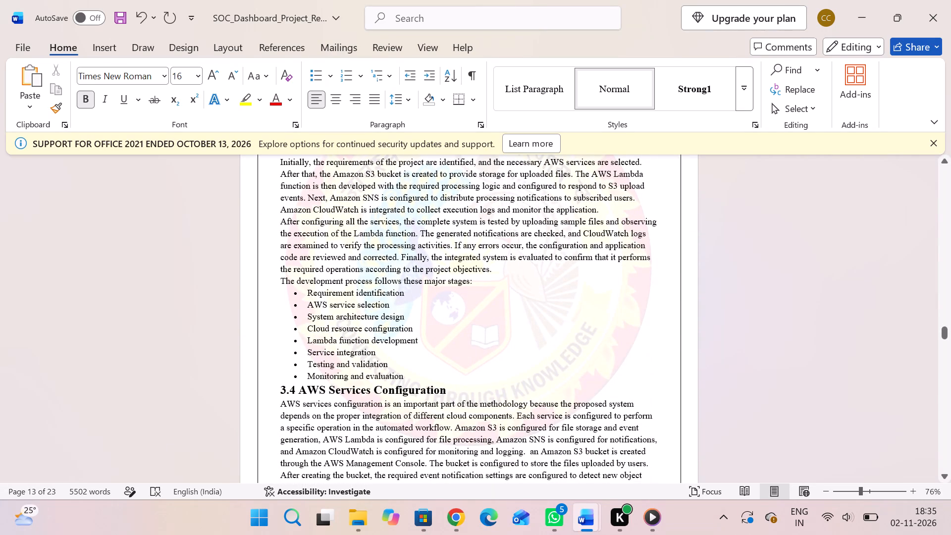
{"action": "left_click", "coordinate": [297, 389]}
{"action": "key", "text": "BackSpace"}
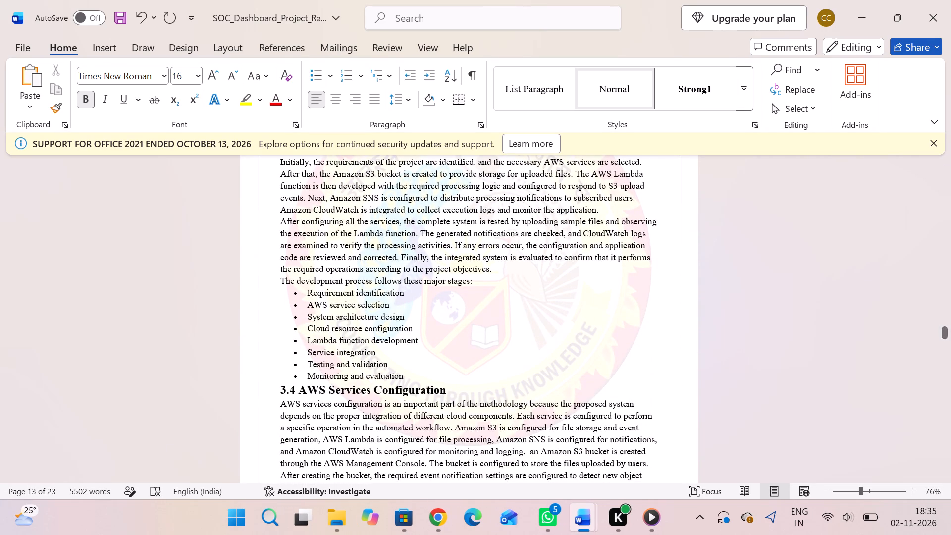
{"action": "key", "text": "BackSpace"}
{"action": "key", "text": "5"}
Renumber the AWS Setup and Environment Configuration heading in Chapter 3 as 3.6.
{"action": "scroll", "coordinate": [297, 389], "scroll_direction": "down", "scroll_amount": 1}
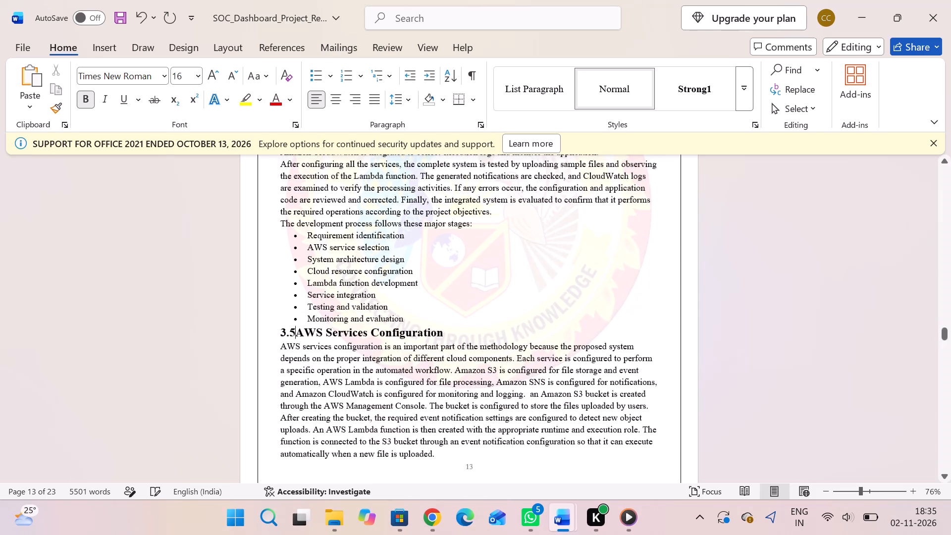
{"action": "scroll", "coordinate": [297, 389], "scroll_direction": "down", "scroll_amount": 3}
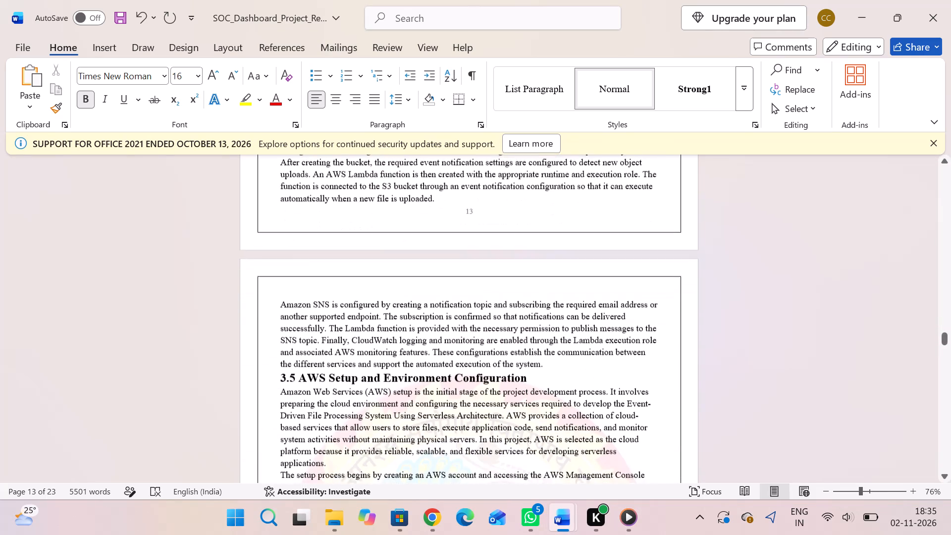
{"action": "scroll", "coordinate": [297, 389], "scroll_direction": "down", "scroll_amount": 1}
{"action": "left_click", "coordinate": [296, 348]}
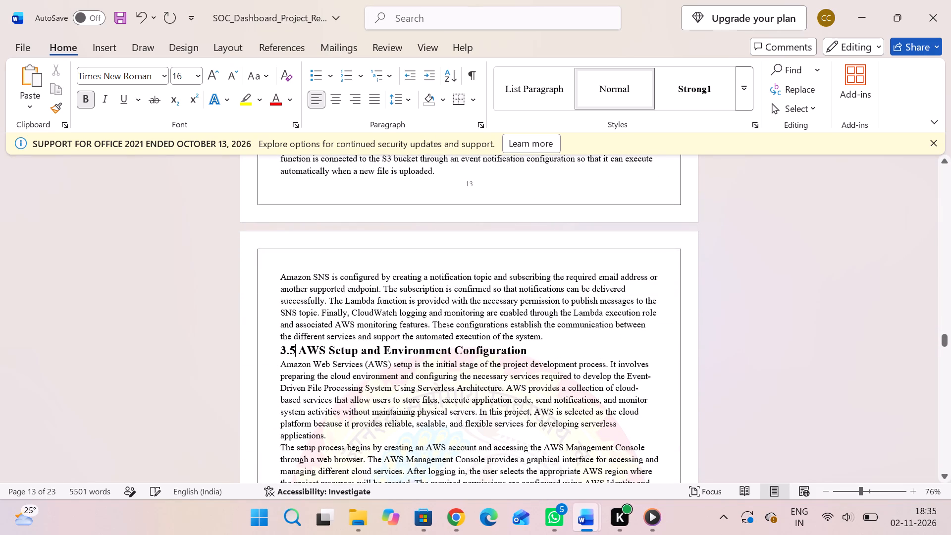
{"action": "key", "text": "BackSpace"}
{"action": "scroll", "coordinate": [296, 348], "scroll_direction": "up", "scroll_amount": 1}
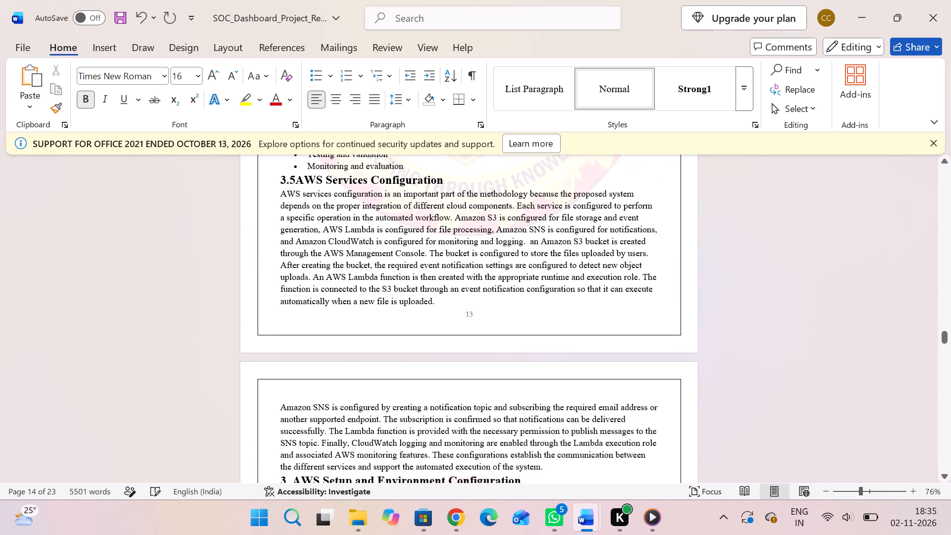
{"action": "scroll", "coordinate": [296, 348], "scroll_direction": "up", "scroll_amount": 1}
{"action": "left_click", "coordinate": [296, 348]}
{"action": "key", "text": "6"}
Review the end of Chapter 3 and the following chapters through to the last pages of the report.
{"action": "scroll", "coordinate": [296, 348], "scroll_direction": "down", "scroll_amount": 2}
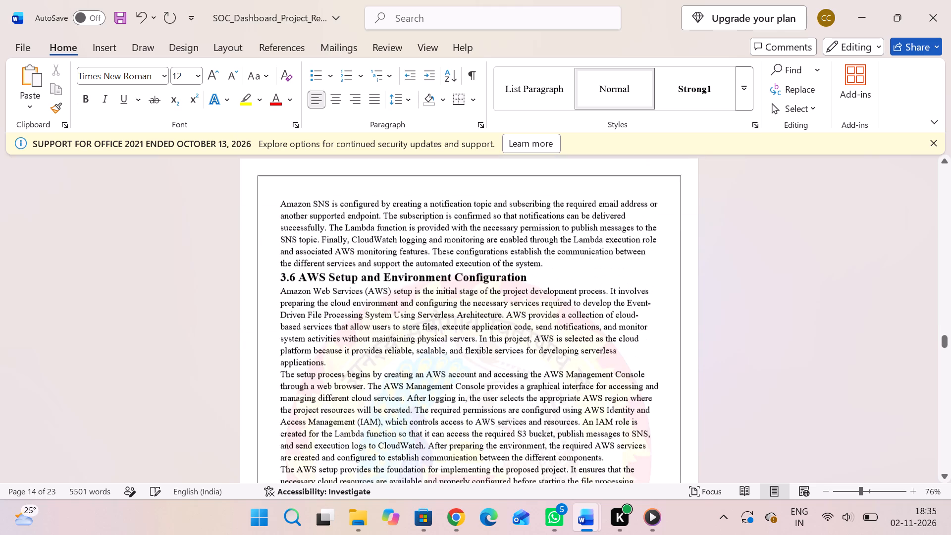
{"action": "scroll", "coordinate": [296, 348], "scroll_direction": "down", "scroll_amount": 3}
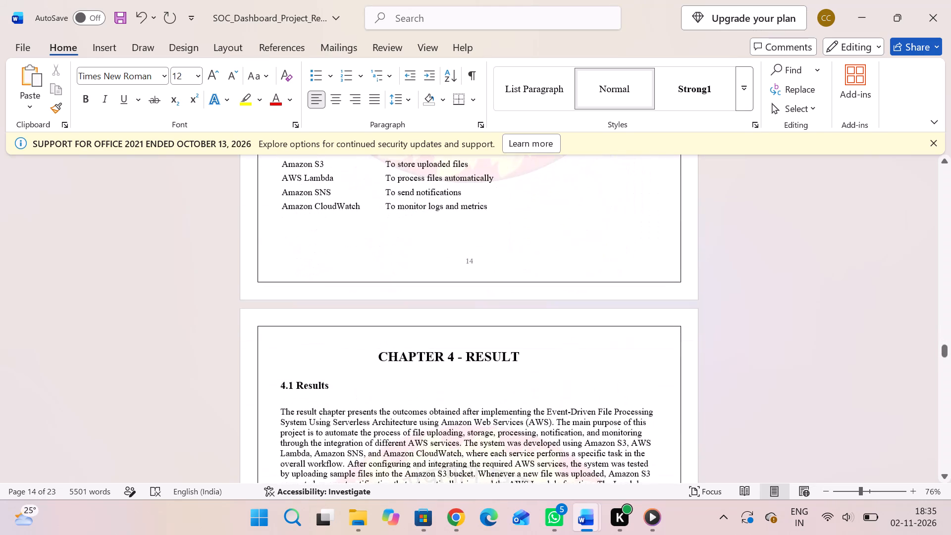
{"action": "scroll", "coordinate": [296, 348], "scroll_direction": "down", "scroll_amount": 1}
{"action": "scroll", "coordinate": [346, 344], "scroll_direction": "up", "scroll_amount": 2}
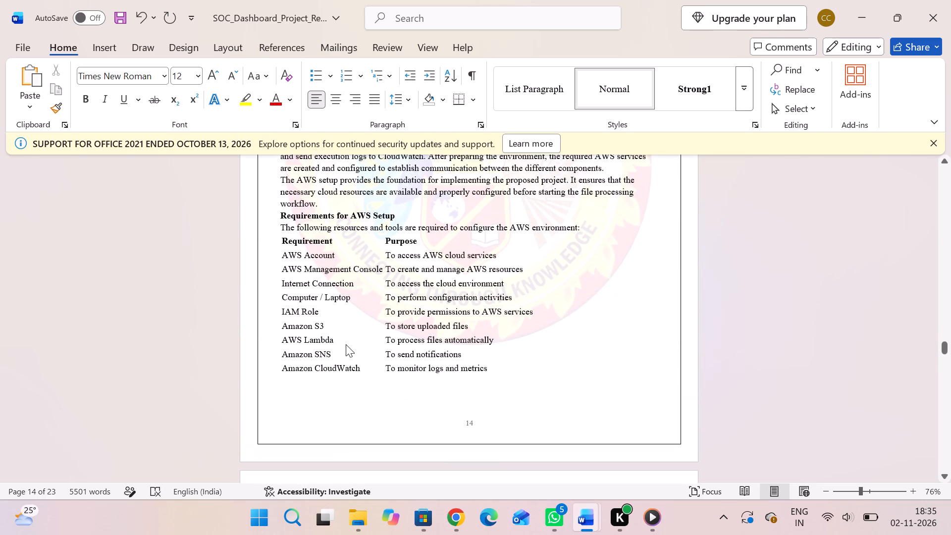
{"action": "scroll", "coordinate": [346, 344], "scroll_direction": "up", "scroll_amount": 4}
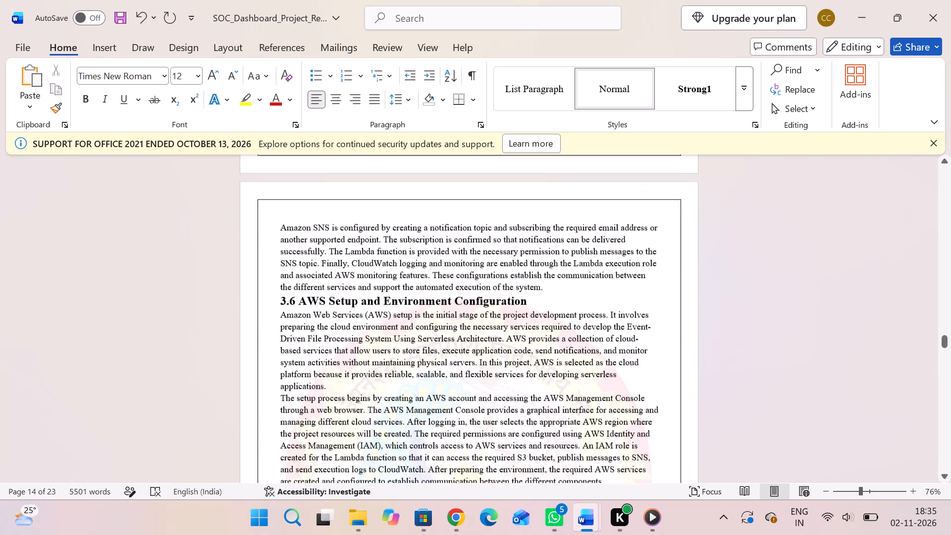
{"action": "scroll", "coordinate": [346, 344], "scroll_direction": "down", "scroll_amount": 5}
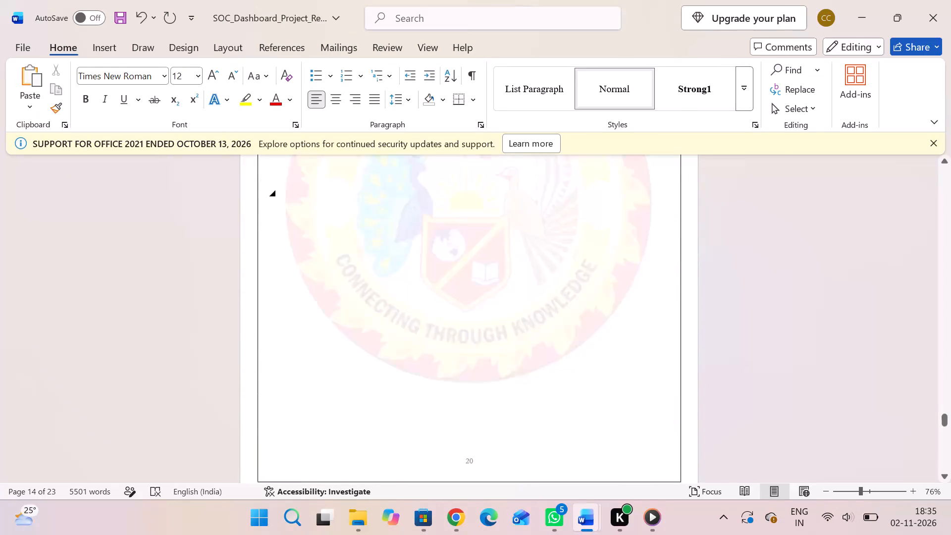
{"action": "scroll", "coordinate": [346, 344], "scroll_direction": "down", "scroll_amount": 4}
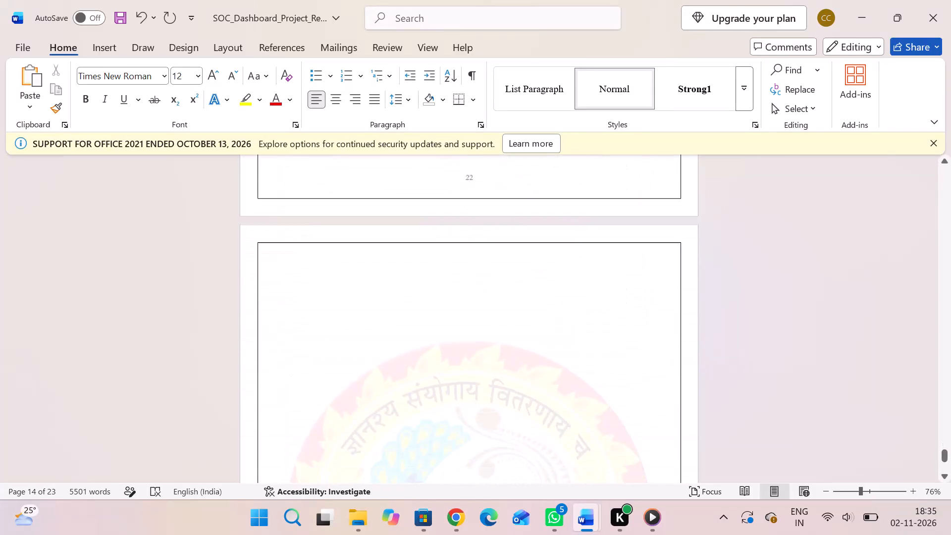
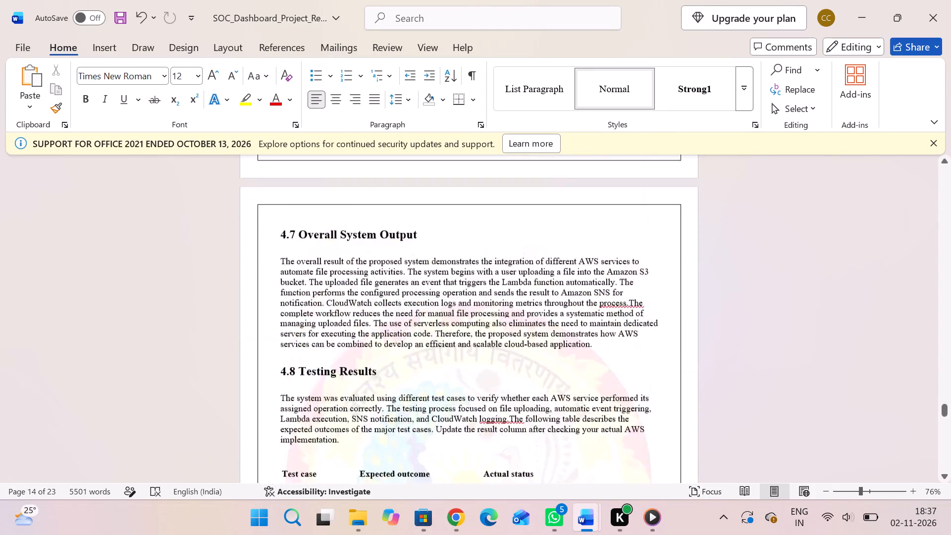
Replace the title of entry 3.1 under Chapter 3 in the table of contents with "Requriment Analysis".
{"action": "scroll", "coordinate": [346, 344], "scroll_direction": "up", "scroll_amount": 10}
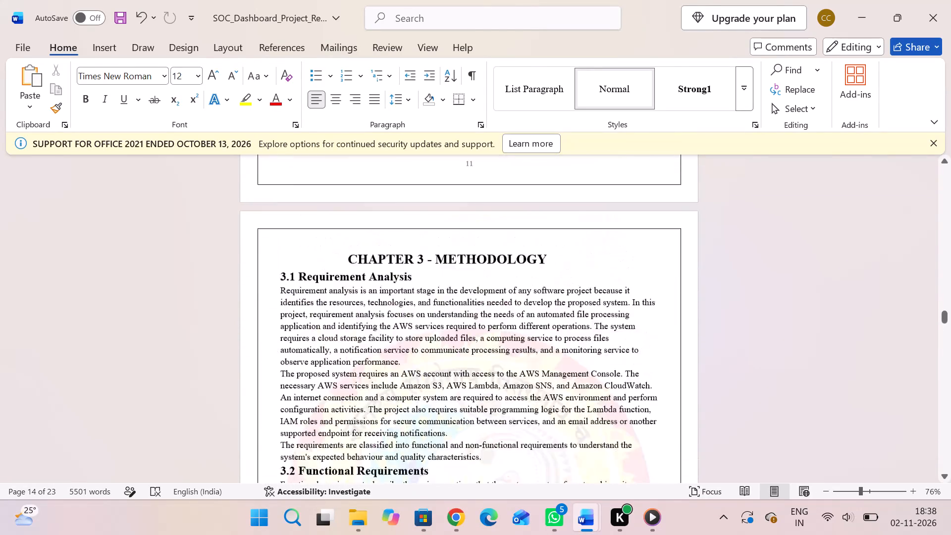
{"action": "scroll", "coordinate": [346, 344], "scroll_direction": "up", "scroll_amount": 12}
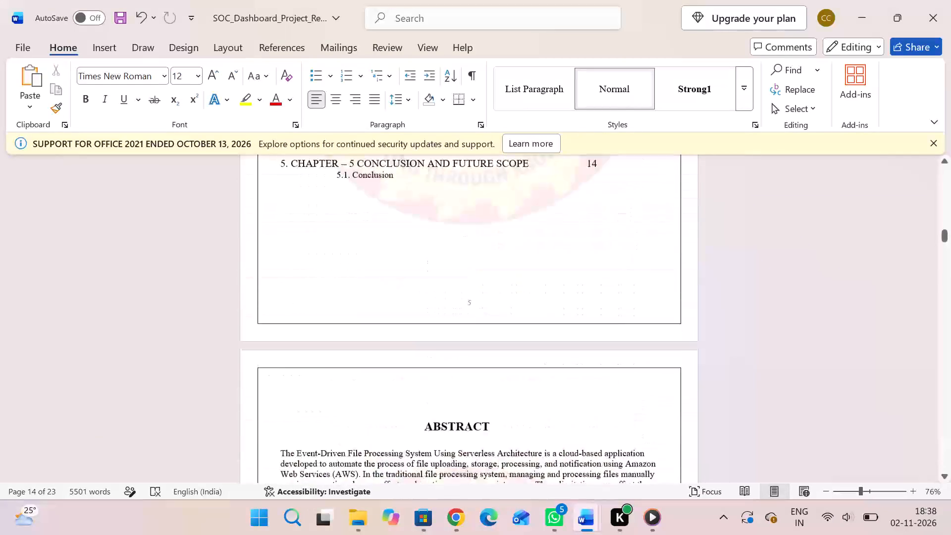
{"action": "scroll", "coordinate": [346, 344], "scroll_direction": "up", "scroll_amount": 2}
{"action": "scroll", "coordinate": [346, 344], "scroll_direction": "down", "scroll_amount": 1}
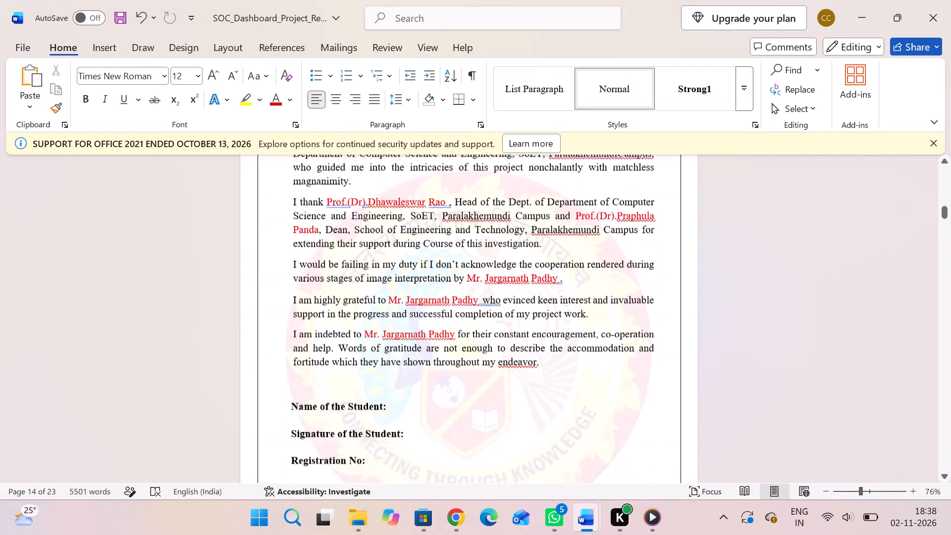
{"action": "scroll", "coordinate": [346, 344], "scroll_direction": "down", "scroll_amount": 2}
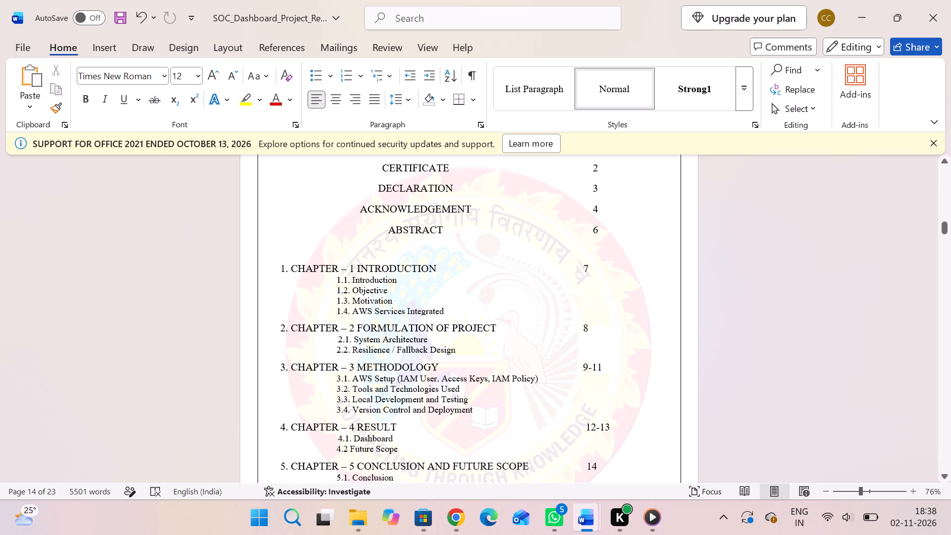
{"action": "left_click_drag", "start_coordinate": [351, 378], "coordinate": [439, 378]}
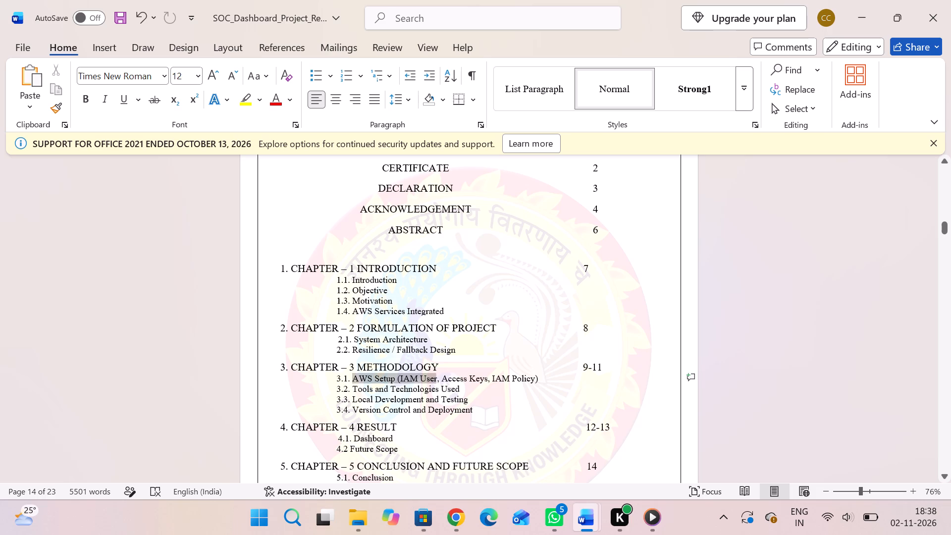
{"action": "left_click_drag", "start_coordinate": [439, 378], "coordinate": [531, 380]}
{"action": "key", "text": "BackSpace"}
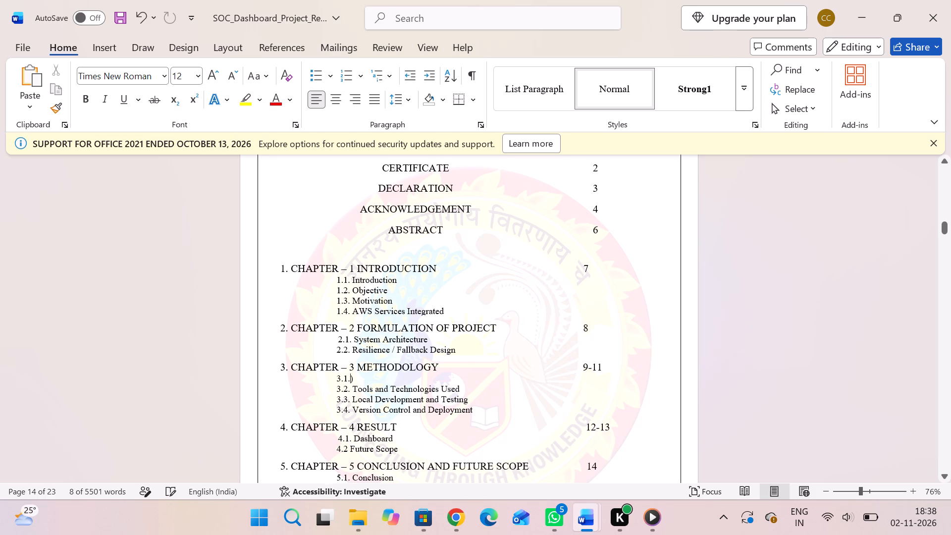
{"action": "key", "text": "Right"}
{"action": "key", "text": "BackSpace"}
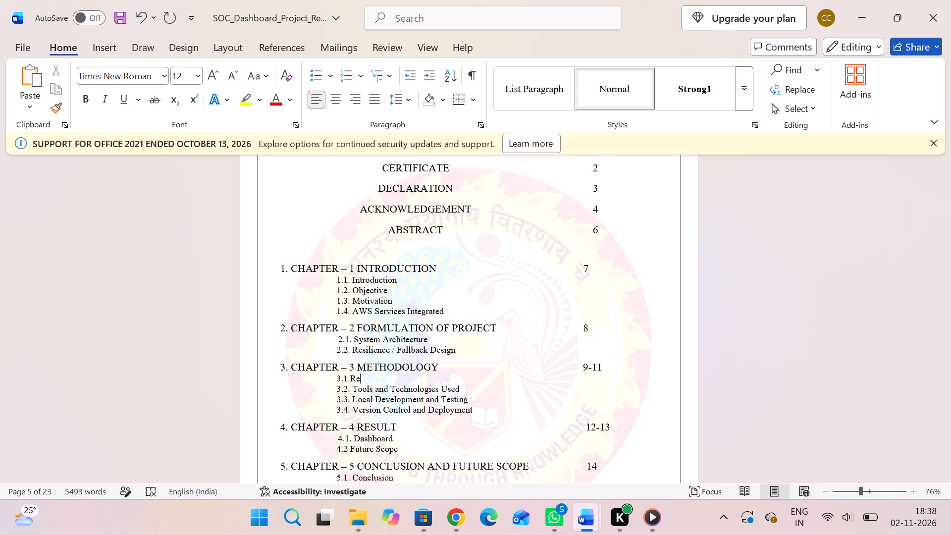
{"action": "key", "text": "q"}
{"action": "type", "text": "uriment"}
{"action": "key", "text": "space"}
{"action": "type", "text": "na"}
{"action": "key", "text": "l"}
{"action": "type", "text": "ysis"}
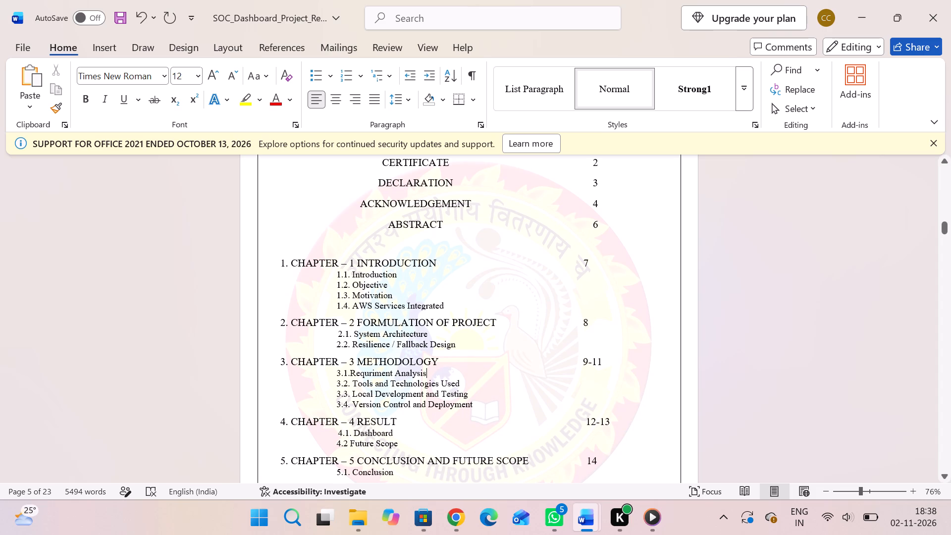
Replace the title of entry 3.2 under Chapter 3 in the table of contents with "Functional Requriments".
{"action": "left_click_drag", "start_coordinate": [351, 381], "coordinate": [458, 388]}
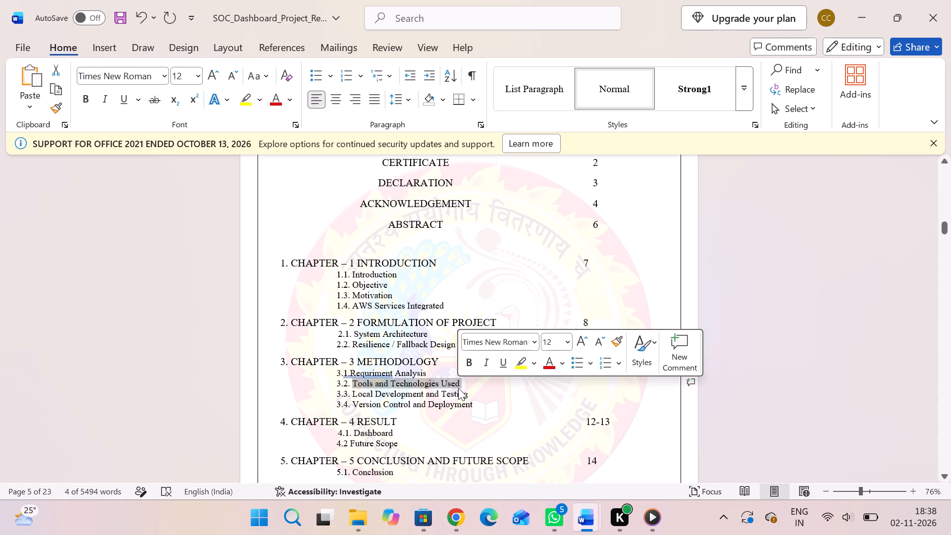
{"action": "key", "text": "BackSpace"}
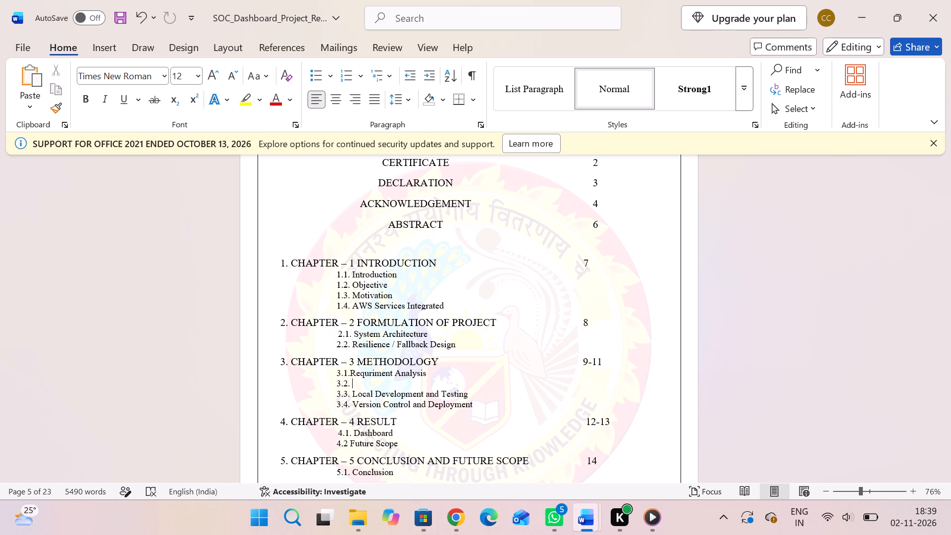
{"action": "type", "text": "unctional"}
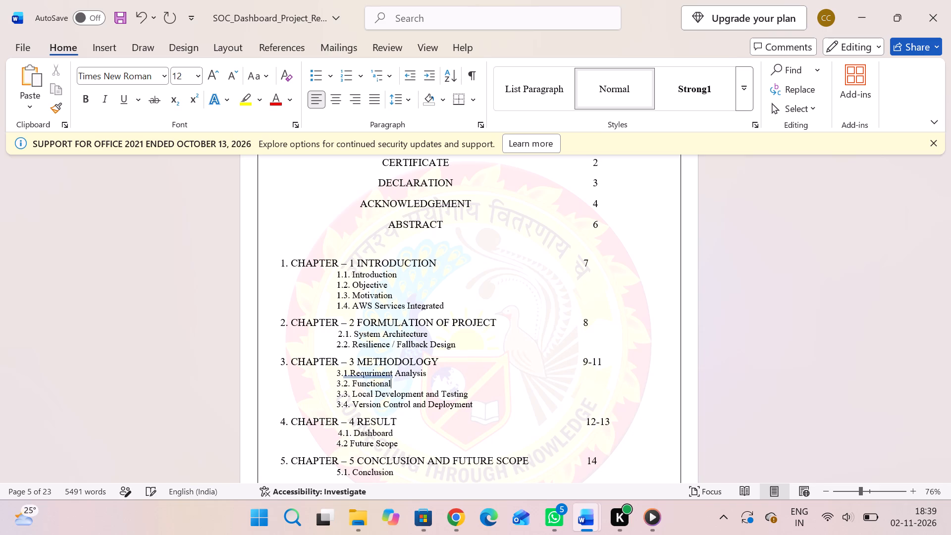
{"action": "key", "text": "space"}
{"action": "type", "text": "riment"}
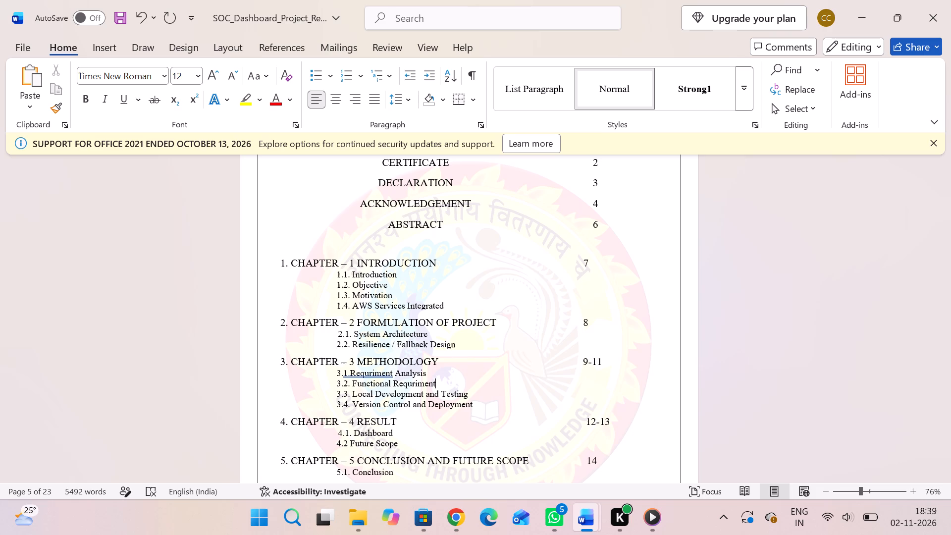
{"action": "key", "text": "s"}
Replace the title of entry 3.3 under Chapter 3 in the table of contents with one starting "Non-Functional".
{"action": "key", "text": "Down"}
{"action": "key", "text": "Right"}
{"action": "key", "text": "Right"}
{"action": "key", "text": "Right"}
{"action": "key", "text": "Right"}
{"action": "key", "text": "Right"}
{"action": "key", "text": "Right"}
{"action": "key", "text": "Right"}
{"action": "key", "text": "Right"}
{"action": "key", "text": "BackSpace"}
{"action": "key", "text": "BackSpace"}
{"action": "key", "text": "BackSpace"}
{"action": "key", "text": "BackSpace"}
{"action": "key", "text": "BackSpace"}
{"action": "key", "text": "BackSpace"}
{"action": "key", "text": "BackSpace"}
{"action": "key", "text": "BackSpace"}
{"action": "key", "text": "BackSpace"}
{"action": "key", "text": "BackSpace"}
{"action": "key", "text": "BackSpace"}
{"action": "key", "text": "BackSpace"}
{"action": "key", "text": "BackSpace"}
{"action": "key", "text": "BackSpace"}
{"action": "key", "text": "BackSpace"}
{"action": "key", "text": "BackSpace"}
{"action": "key", "text": "BackSpace"}
{"action": "key", "text": "BackSpace"}
{"action": "key", "text": "BackSpace"}
{"action": "key", "text": "BackSpace"}
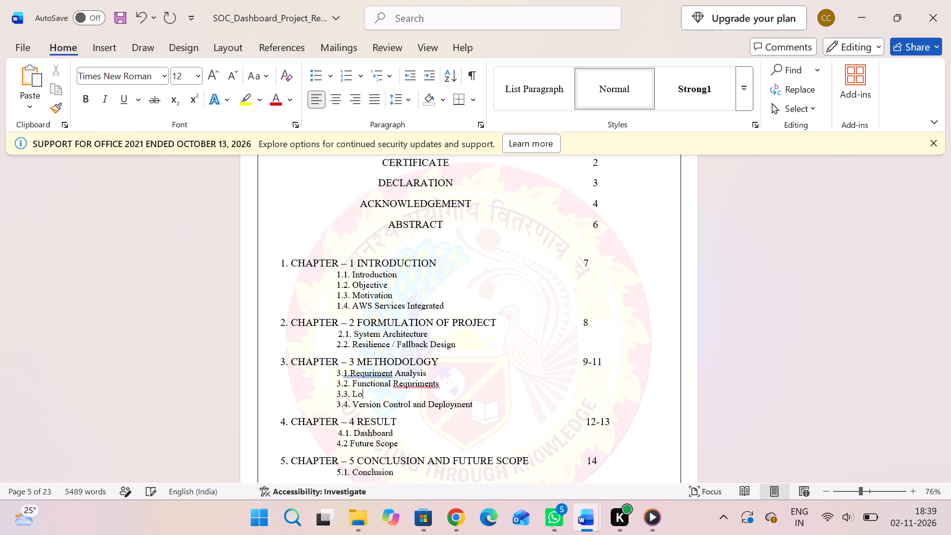
{"action": "key", "text": "BackSpace"}
{"action": "key", "text": "BackSpace"}
{"action": "key", "text": "space"}
{"action": "key", "text": "BackSpace"}
{"action": "key", "text": "minus"}
{"action": "type", "text": "uncti"}
{"action": "type", "text": "onal"}
{"action": "key", "text": "space"}
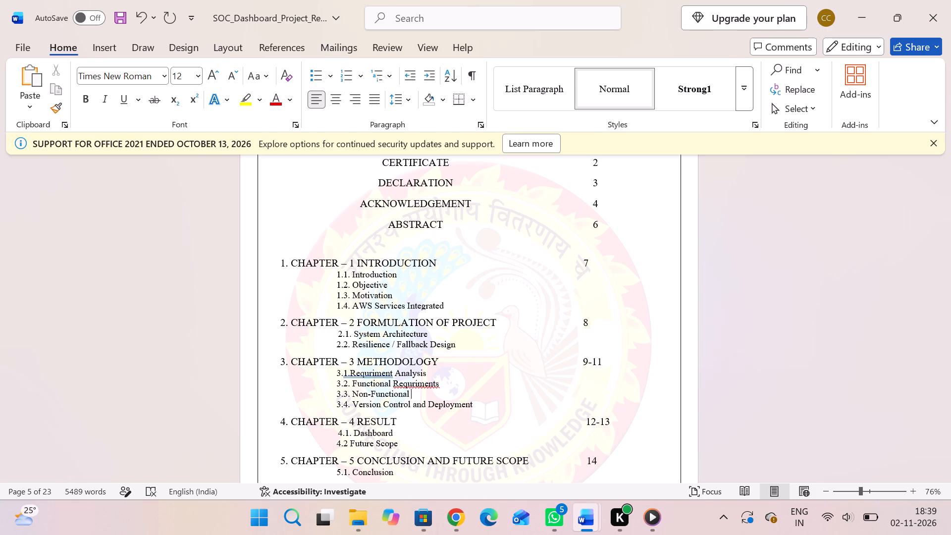
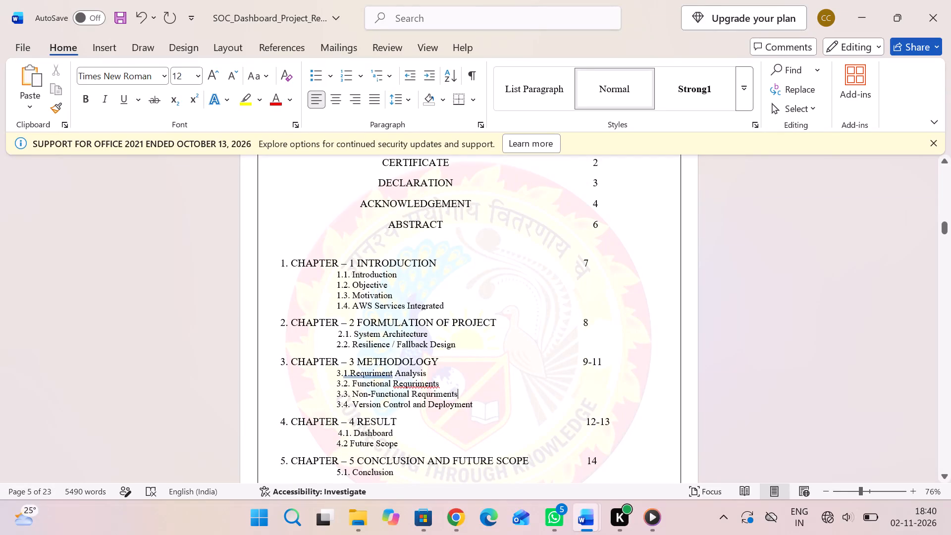
Replace the title of entry 3.4 under Chapter 3 in the table of contents with "System Development Methodology".
{"action": "left_click_drag", "start_coordinate": [354, 403], "coordinate": [478, 407]}
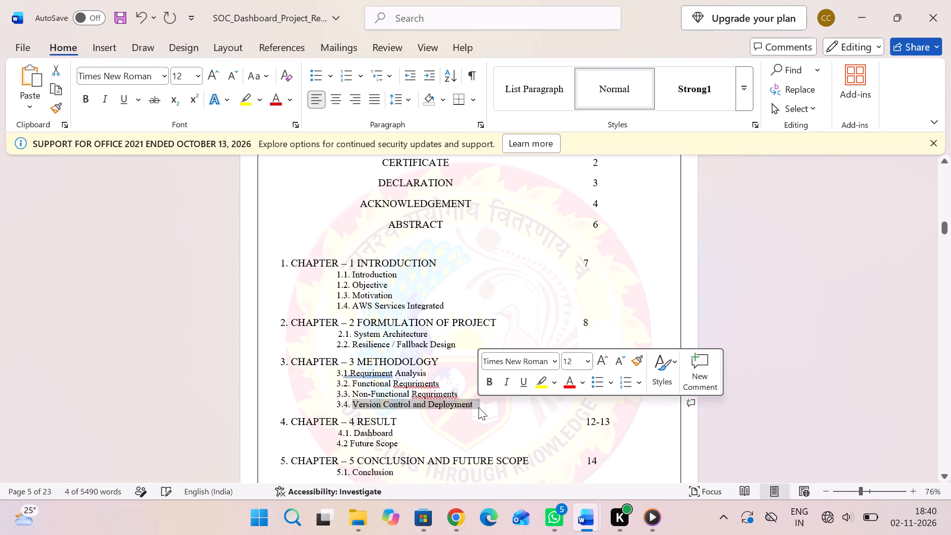
{"action": "key", "text": "BackSpace"}
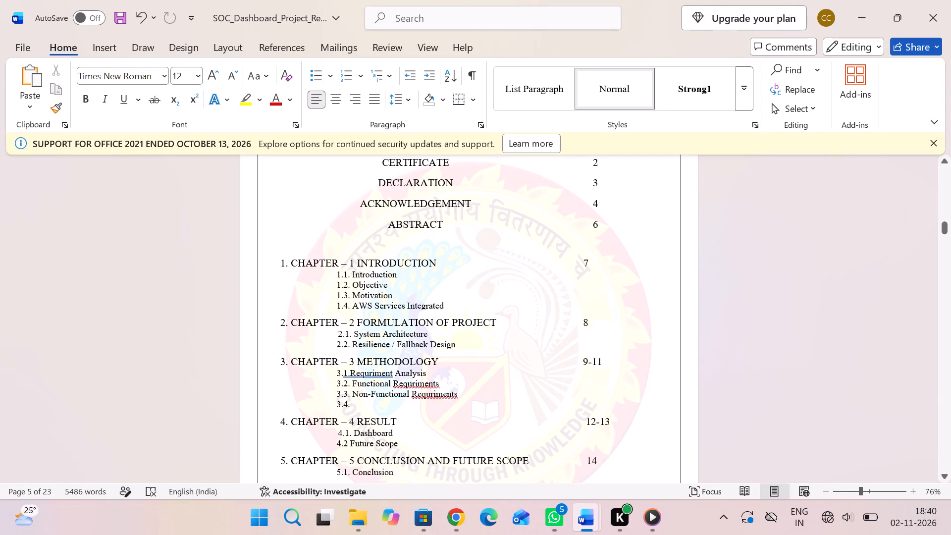
{"action": "key", "text": "y"}
{"action": "type", "text": "stem"}
{"action": "key", "text": "space"}
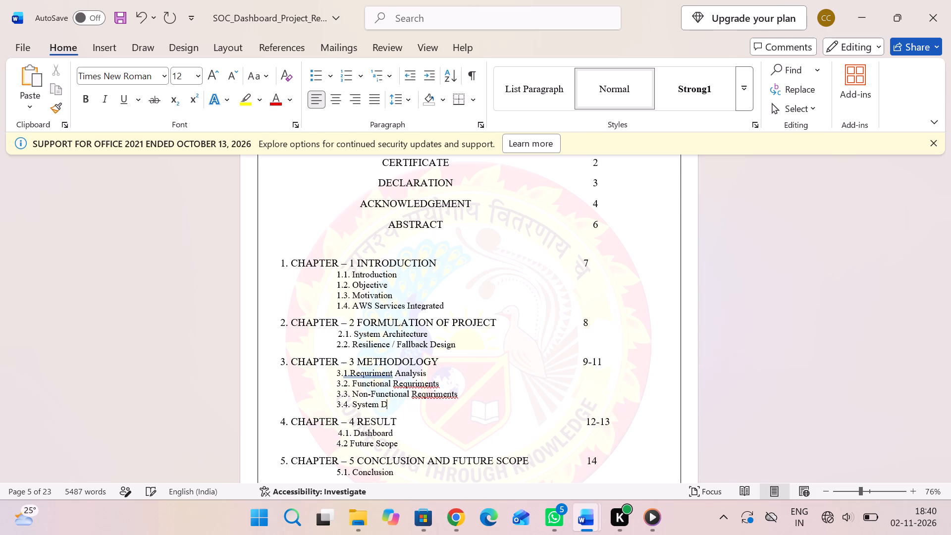
{"action": "type", "text": "velopment"}
{"action": "key", "text": "space"}
{"action": "key", "text": "e"}
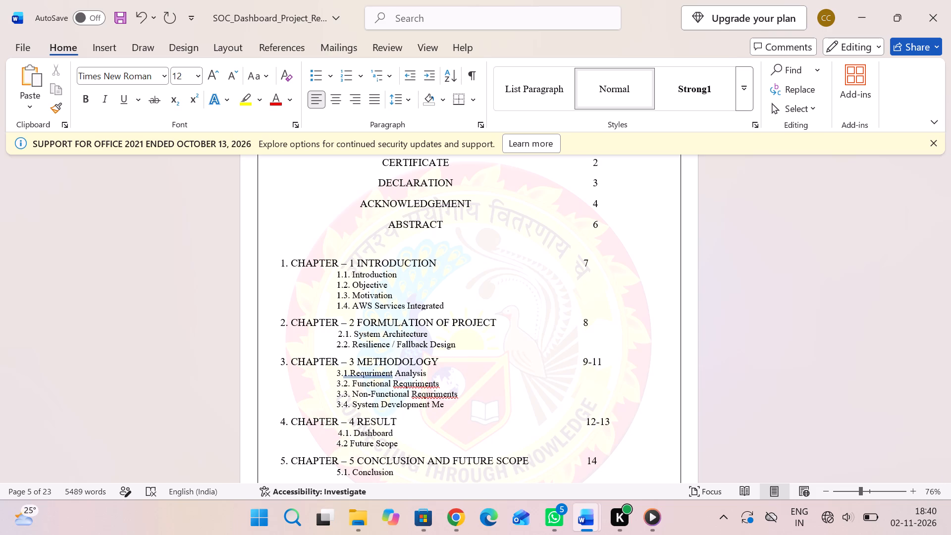
{"action": "type", "text": "tho"}
{"action": "type", "text": "dodlogy"}
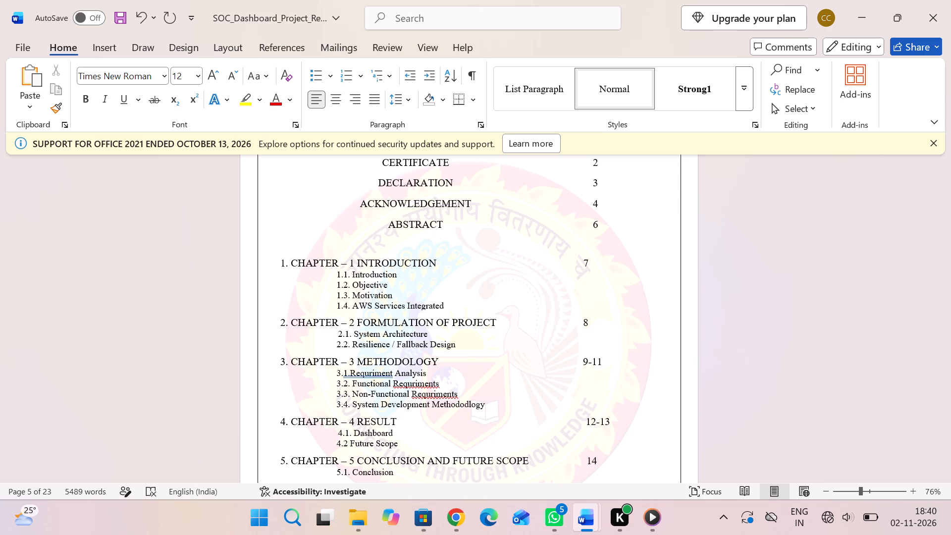
{"action": "left_click", "coordinate": [467, 401]}
{"action": "key", "text": "BackSpace"}
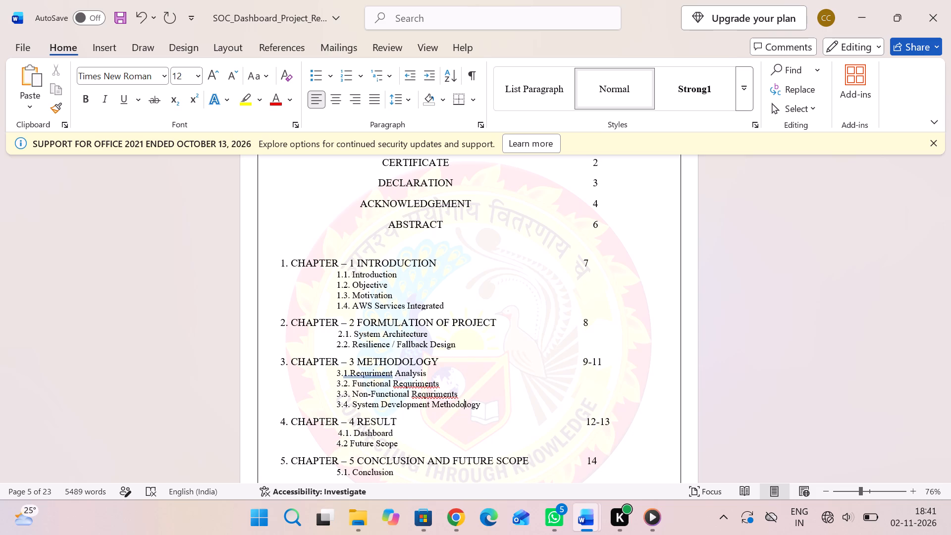
Add a new line numbered "3.5" below entry 3.4 in the Chapter 3 list of the table of contents.
{"action": "left_click", "coordinate": [494, 409]}
{"action": "key", "text": "Return"}
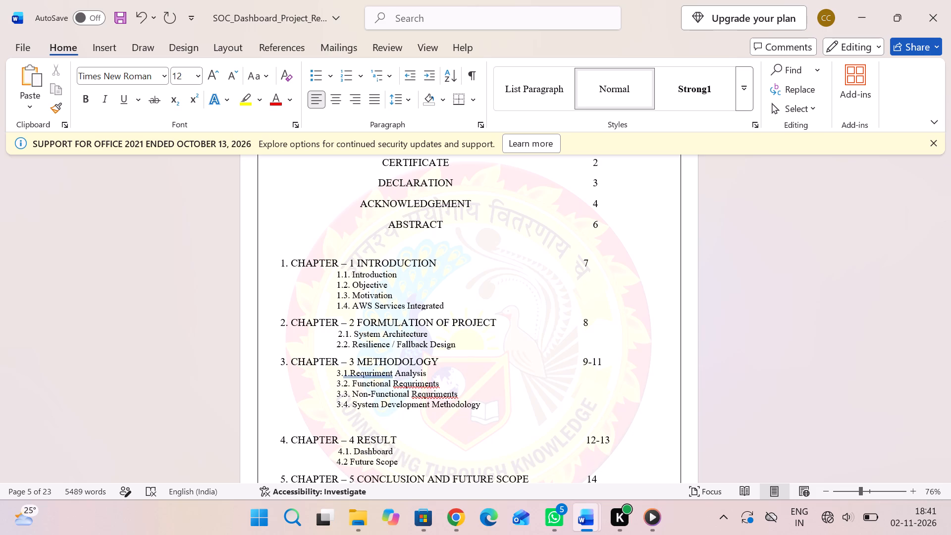
{"action": "key", "text": "3"}
{"action": "type", "text": ".5"}
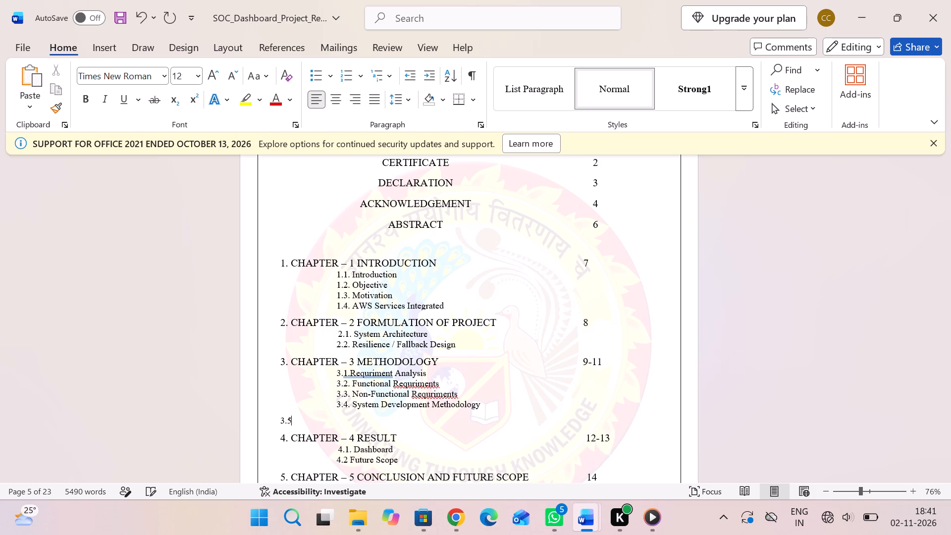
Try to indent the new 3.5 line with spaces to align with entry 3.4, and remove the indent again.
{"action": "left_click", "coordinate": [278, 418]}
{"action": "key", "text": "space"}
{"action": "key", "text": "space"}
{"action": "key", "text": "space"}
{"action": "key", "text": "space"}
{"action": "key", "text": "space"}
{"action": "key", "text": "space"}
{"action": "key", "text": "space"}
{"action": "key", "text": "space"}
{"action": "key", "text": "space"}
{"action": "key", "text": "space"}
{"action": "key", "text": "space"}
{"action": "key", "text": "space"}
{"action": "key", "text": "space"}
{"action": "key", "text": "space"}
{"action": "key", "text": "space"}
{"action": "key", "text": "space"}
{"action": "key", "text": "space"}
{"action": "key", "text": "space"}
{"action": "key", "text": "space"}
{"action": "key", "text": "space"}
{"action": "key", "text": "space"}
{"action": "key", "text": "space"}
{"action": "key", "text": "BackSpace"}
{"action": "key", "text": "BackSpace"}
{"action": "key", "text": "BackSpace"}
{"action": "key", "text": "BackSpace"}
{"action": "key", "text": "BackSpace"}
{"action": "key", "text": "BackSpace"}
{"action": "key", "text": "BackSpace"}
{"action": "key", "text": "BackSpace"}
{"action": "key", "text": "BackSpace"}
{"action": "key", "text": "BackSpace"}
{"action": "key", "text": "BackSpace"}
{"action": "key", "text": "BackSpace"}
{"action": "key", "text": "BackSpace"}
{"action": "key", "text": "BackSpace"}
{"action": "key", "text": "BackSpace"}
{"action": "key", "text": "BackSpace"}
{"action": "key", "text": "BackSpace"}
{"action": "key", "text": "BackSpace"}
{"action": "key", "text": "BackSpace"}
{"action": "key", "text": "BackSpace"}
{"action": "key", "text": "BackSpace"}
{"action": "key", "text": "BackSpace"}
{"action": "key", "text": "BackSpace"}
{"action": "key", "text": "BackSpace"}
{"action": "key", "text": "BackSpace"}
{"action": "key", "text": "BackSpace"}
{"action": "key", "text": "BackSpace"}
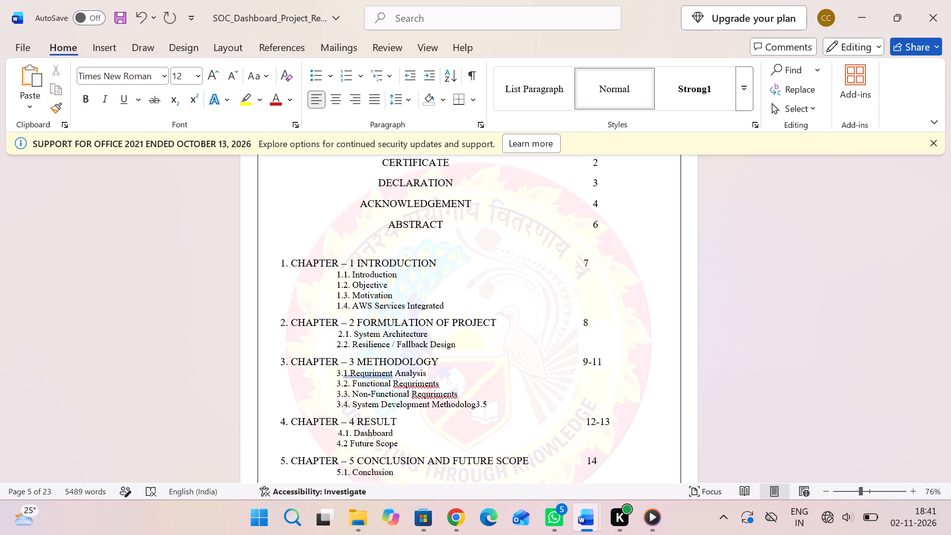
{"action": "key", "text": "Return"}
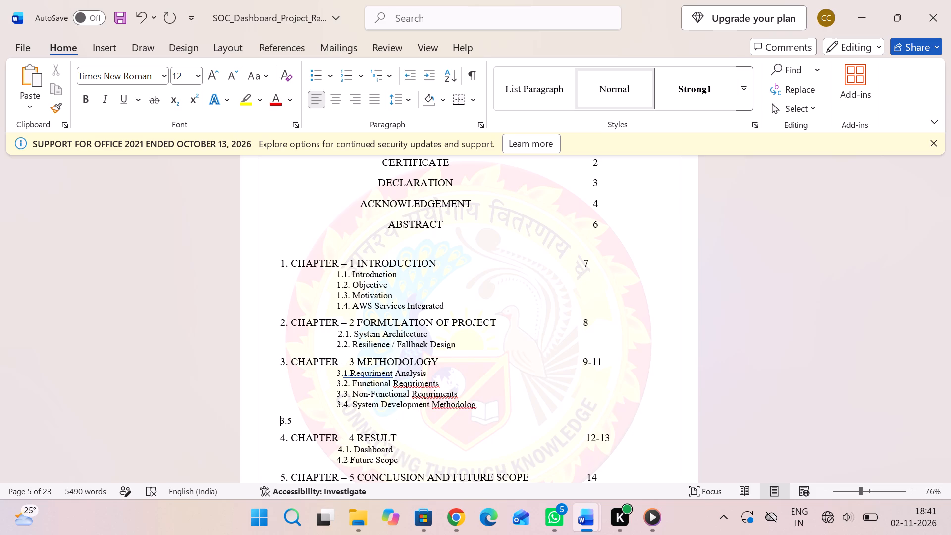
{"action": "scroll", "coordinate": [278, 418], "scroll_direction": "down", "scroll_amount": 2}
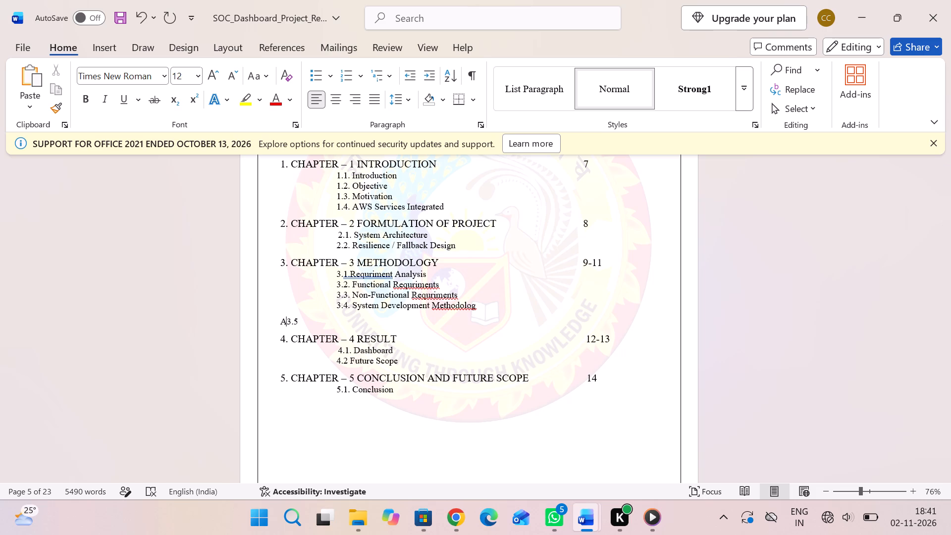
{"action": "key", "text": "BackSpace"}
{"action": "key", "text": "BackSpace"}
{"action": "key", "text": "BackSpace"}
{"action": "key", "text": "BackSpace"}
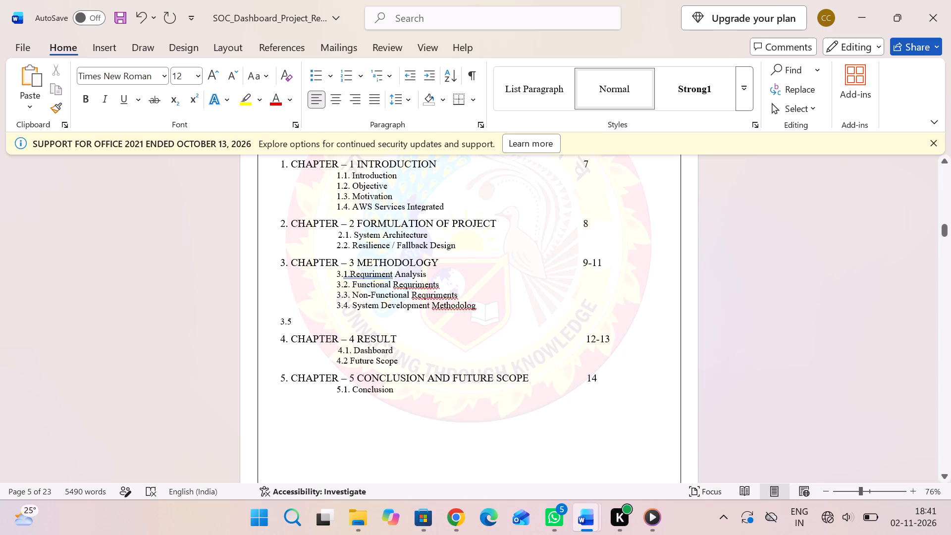
Give entry 3.5 the title "AWS Setup and Environment Configuration", separated from its number by a space.
{"action": "left_click", "coordinate": [300, 315]}
{"action": "key", "text": "space"}
{"action": "key", "text": "s"}
{"action": "type", "text": "etuo"}
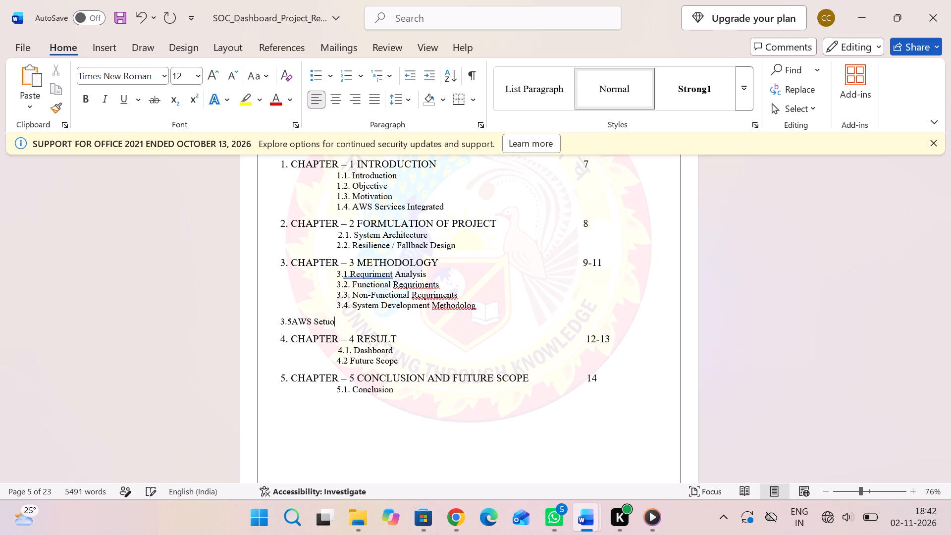
{"action": "key", "text": "BackSpace"}
{"action": "type", "text": "p and"}
{"action": "key", "text": "space"}
{"action": "type", "text": "nf"}
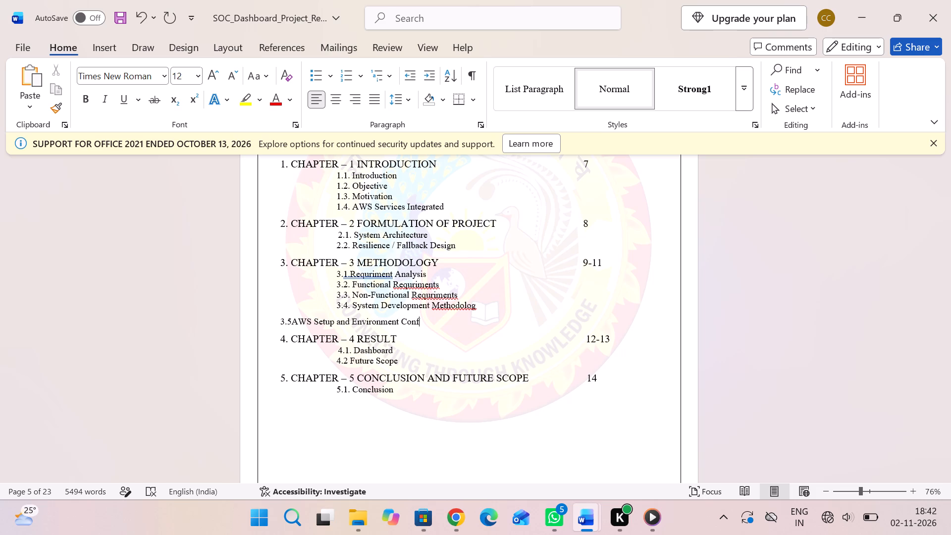
{"action": "key", "text": "i"}
{"action": "type", "text": "guration"}
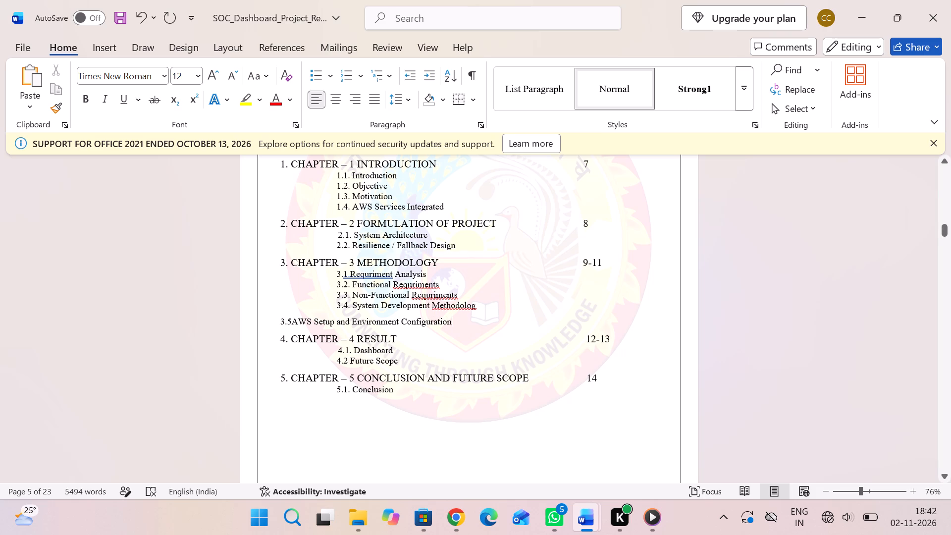
{"action": "left_click", "coordinate": [292, 321]}
{"action": "key", "text": "space"}
Indent the 3.5 entry with leading spaces so it lines up with the other Chapter 3 entries.
{"action": "left_click", "coordinate": [280, 318]}
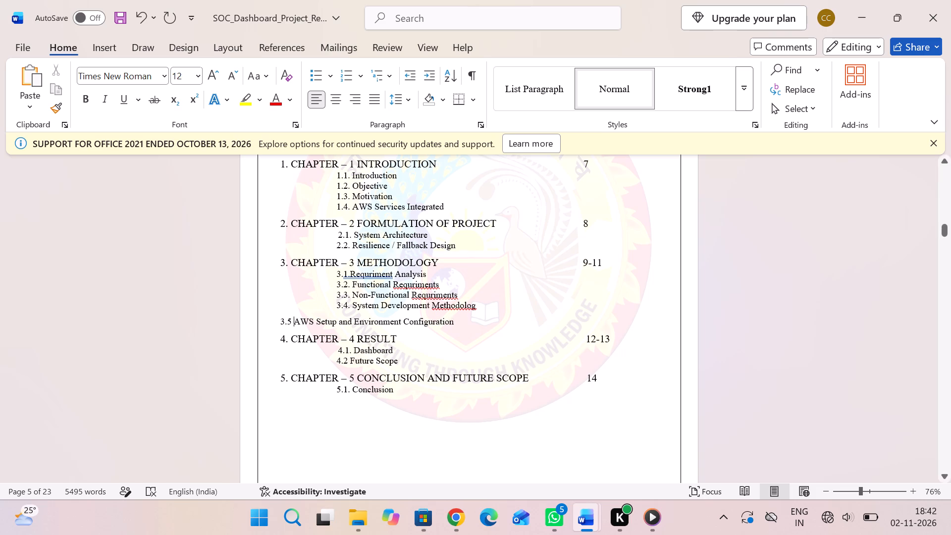
{"action": "key", "text": "space"}
{"action": "key", "text": "space"}
{"action": "key", "text": "space"}
{"action": "key", "text": "space"}
{"action": "key", "text": "space"}
{"action": "key", "text": "space"}
{"action": "key", "text": "space"}
{"action": "key", "text": "space"}
{"action": "key", "text": "space"}
{"action": "key", "text": "space"}
{"action": "key", "text": "space"}
{"action": "key", "text": "space"}
{"action": "key", "text": "space"}
{"action": "key", "text": "space"}
{"action": "key", "text": "space"}
{"action": "key", "text": "space"}
{"action": "key", "text": "space"}
{"action": "key", "text": "space"}
{"action": "key", "text": "space"}
{"action": "key", "text": "space"}
{"action": "key", "text": "space"}
{"action": "key", "text": "space"}
{"action": "key", "text": "space"}
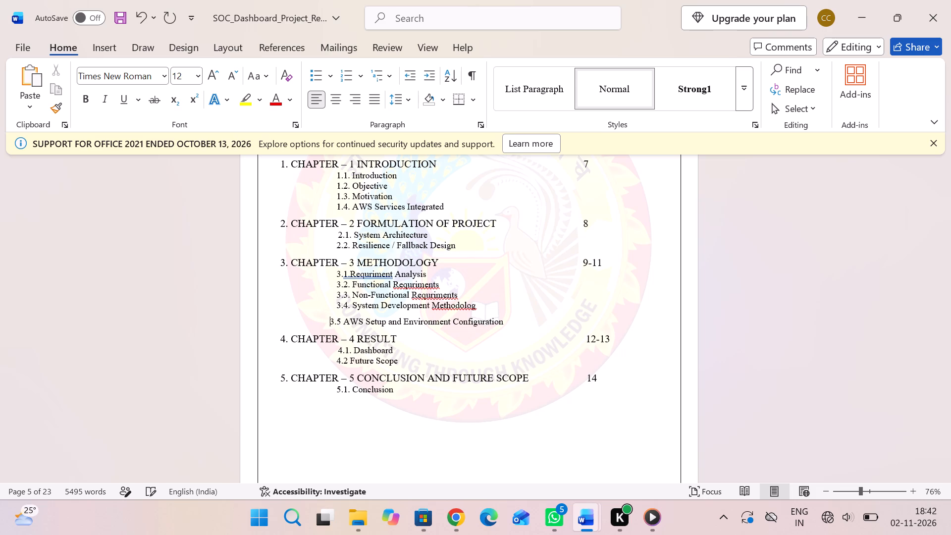
{"action": "key", "text": "space"}
{"action": "key", "text": "space"}
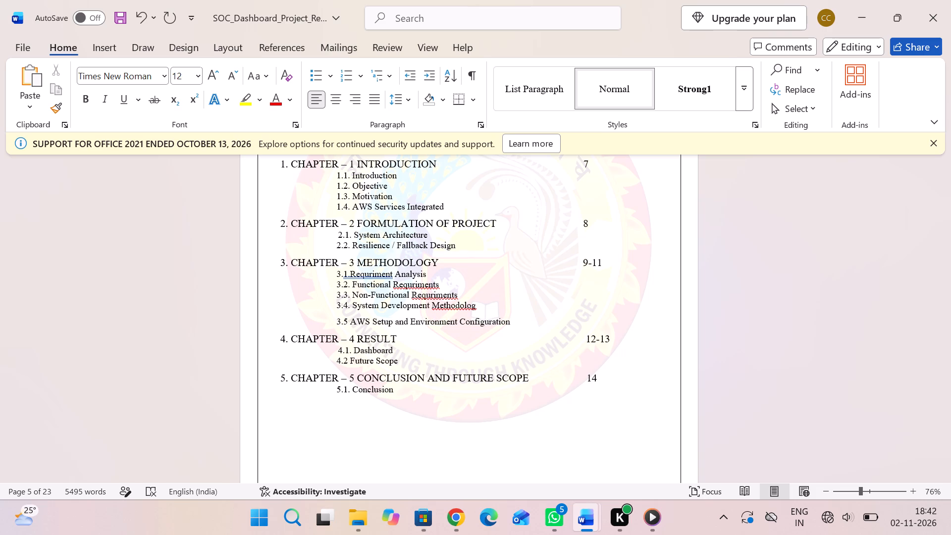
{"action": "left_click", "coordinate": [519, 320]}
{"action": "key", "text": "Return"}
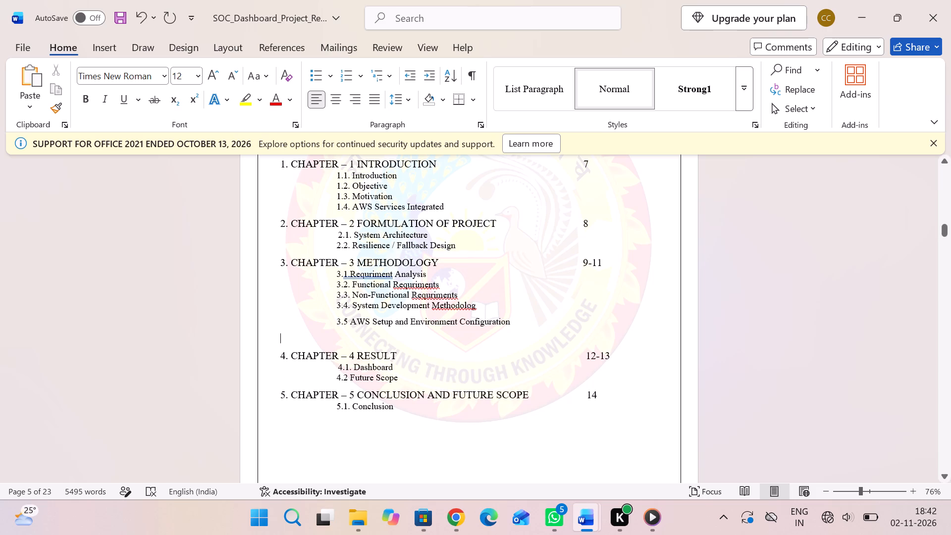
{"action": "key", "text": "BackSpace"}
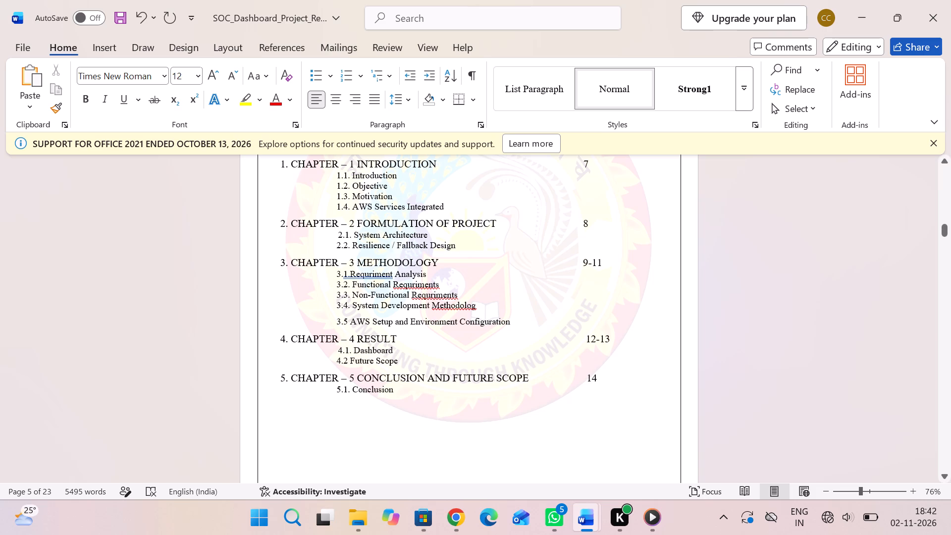
Select the title of entry 4.1 under Chapter 4 in the table of contents.
{"action": "left_click_drag", "start_coordinate": [394, 351], "coordinate": [369, 351]}
{"action": "left_click_drag", "start_coordinate": [369, 351], "coordinate": [355, 351]}
{"action": "left_click_drag", "start_coordinate": [355, 351], "coordinate": [371, 348]}
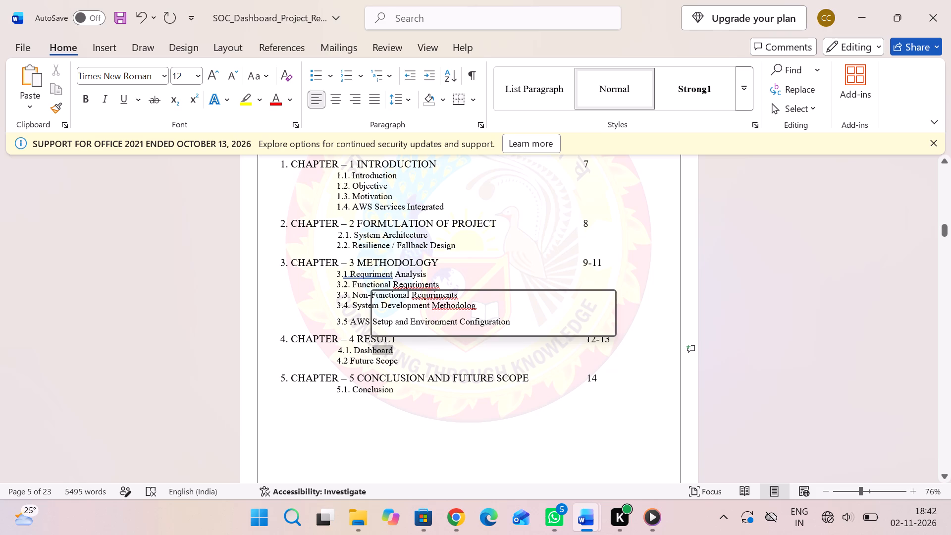
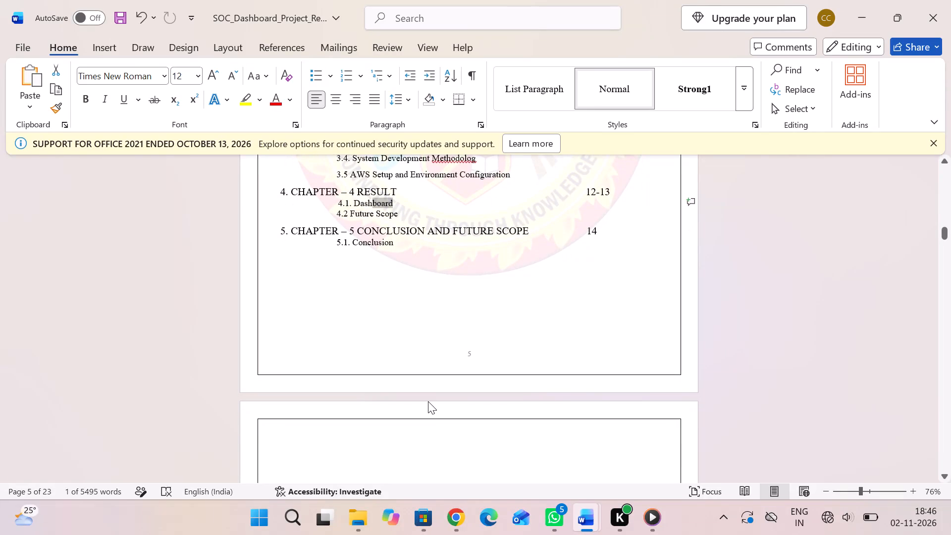
Look through the pages after the table of contents, from the abstract to the start of Chapter 1.
{"action": "scroll", "coordinate": [428, 401], "scroll_direction": "down", "scroll_amount": 1}
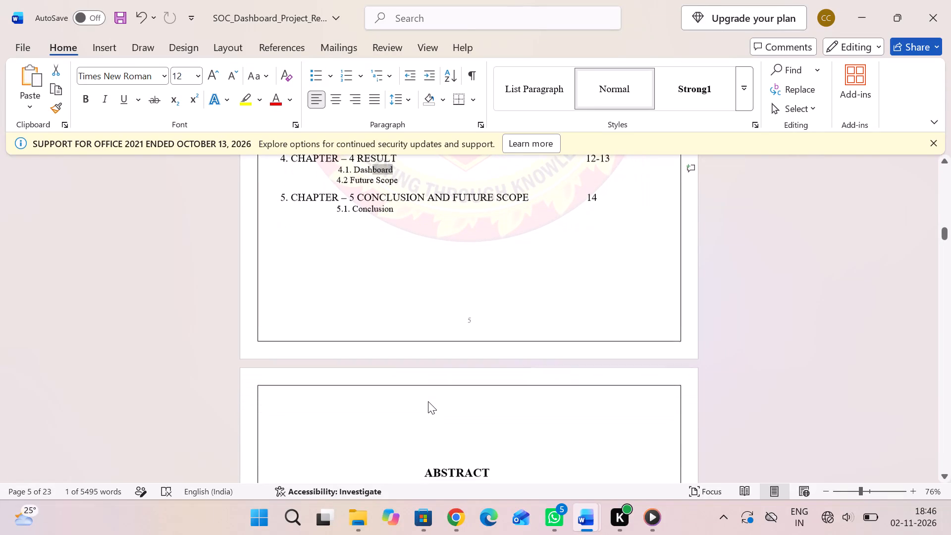
{"action": "scroll", "coordinate": [428, 401], "scroll_direction": "down", "scroll_amount": 1}
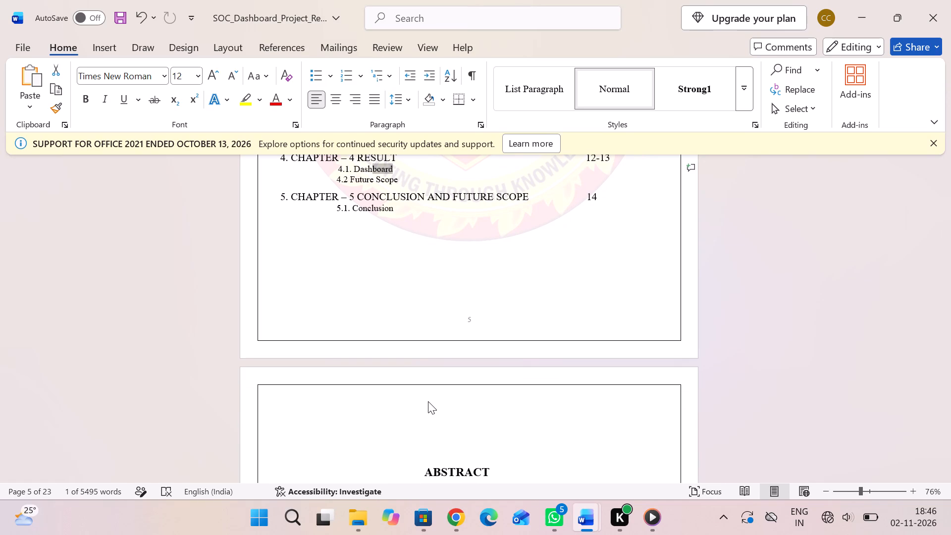
{"action": "scroll", "coordinate": [428, 401], "scroll_direction": "down", "scroll_amount": 1}
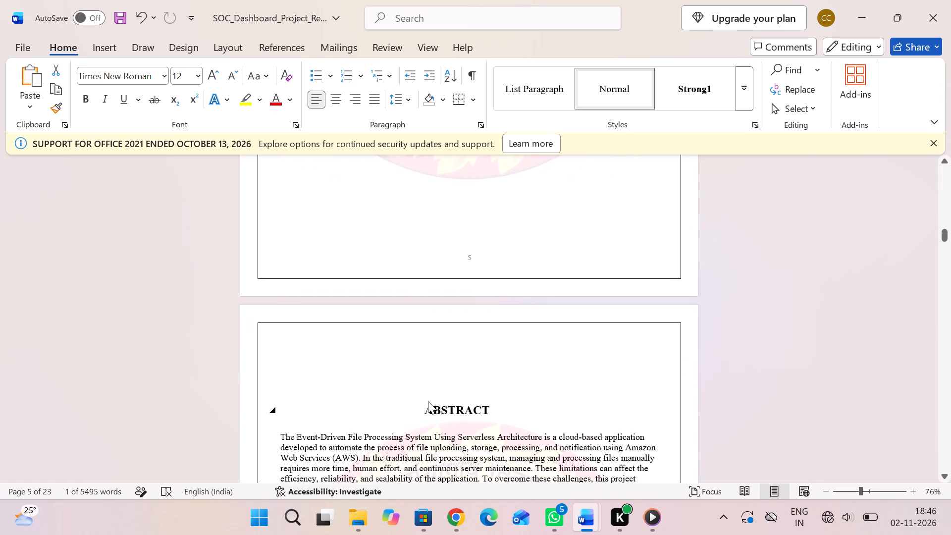
{"action": "scroll", "coordinate": [428, 401], "scroll_direction": "down", "scroll_amount": 1}
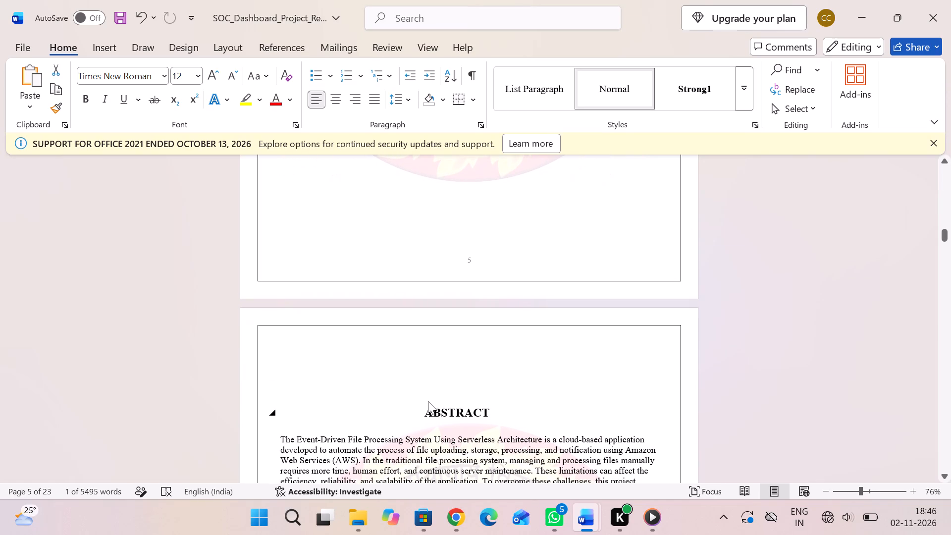
{"action": "scroll", "coordinate": [428, 401], "scroll_direction": "down", "scroll_amount": 4}
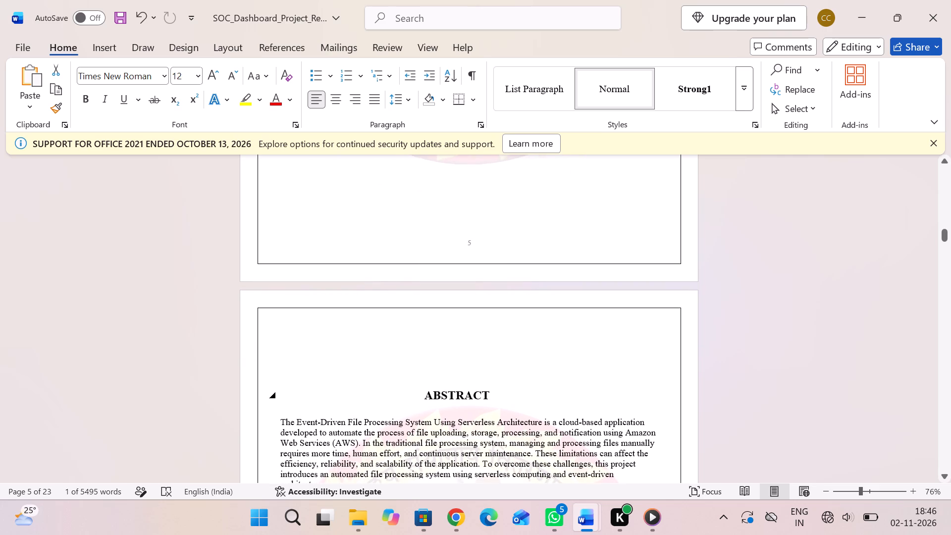
{"action": "scroll", "coordinate": [428, 401], "scroll_direction": "down", "scroll_amount": 2}
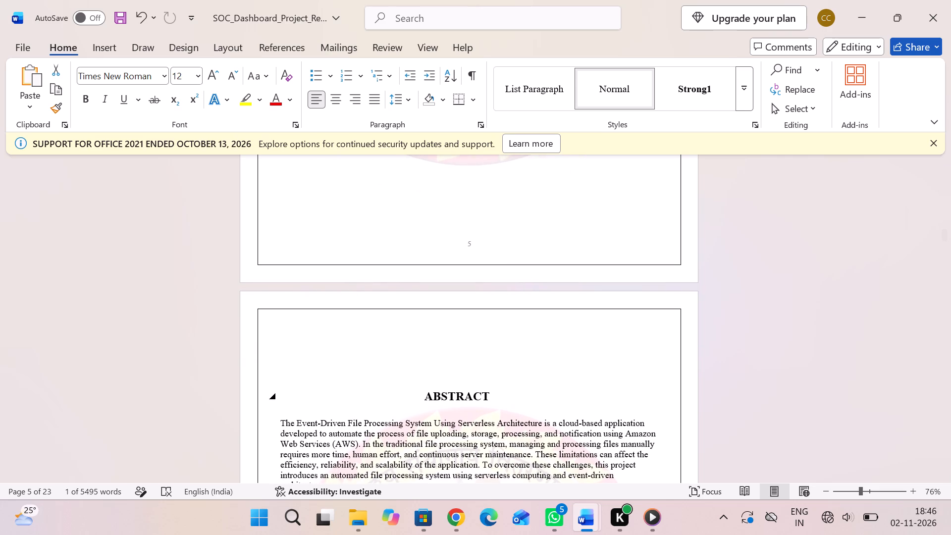
{"action": "scroll", "coordinate": [428, 401], "scroll_direction": "down", "scroll_amount": 1}
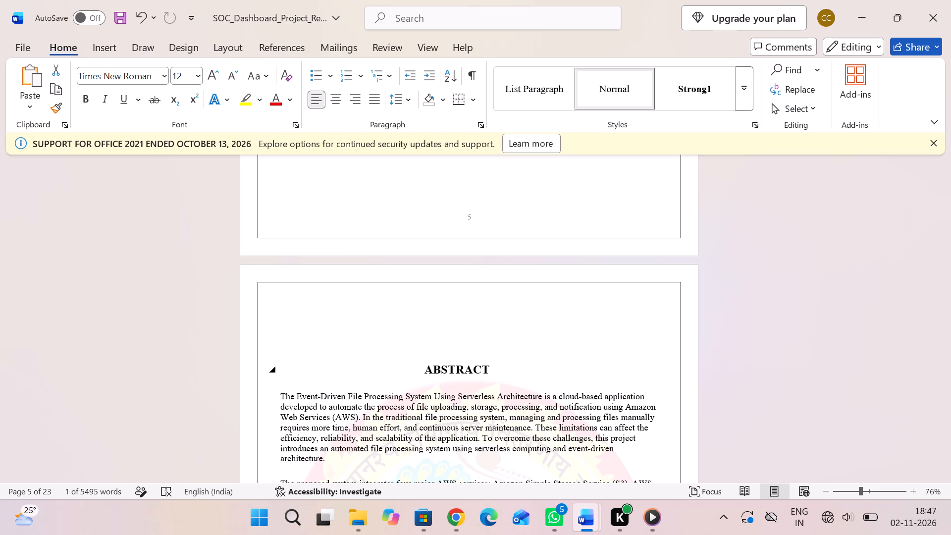
{"action": "scroll", "coordinate": [428, 401], "scroll_direction": "down", "scroll_amount": 2}
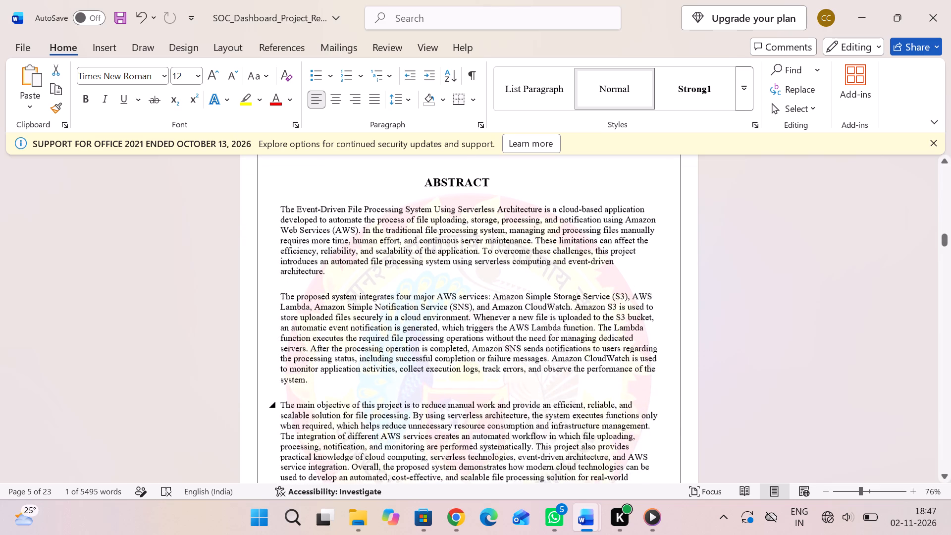
{"action": "scroll", "coordinate": [428, 401], "scroll_direction": "down", "scroll_amount": 2}
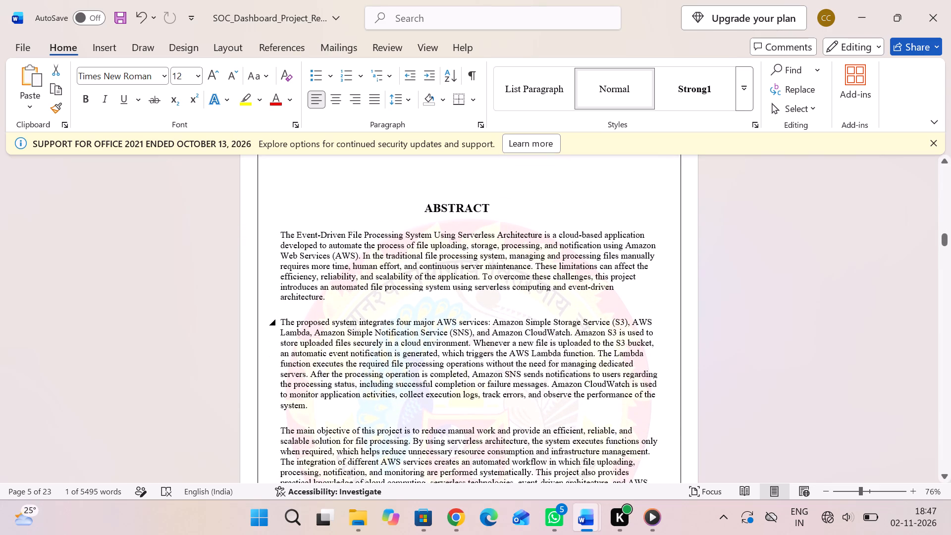
{"action": "scroll", "coordinate": [428, 401], "scroll_direction": "down", "scroll_amount": 2}
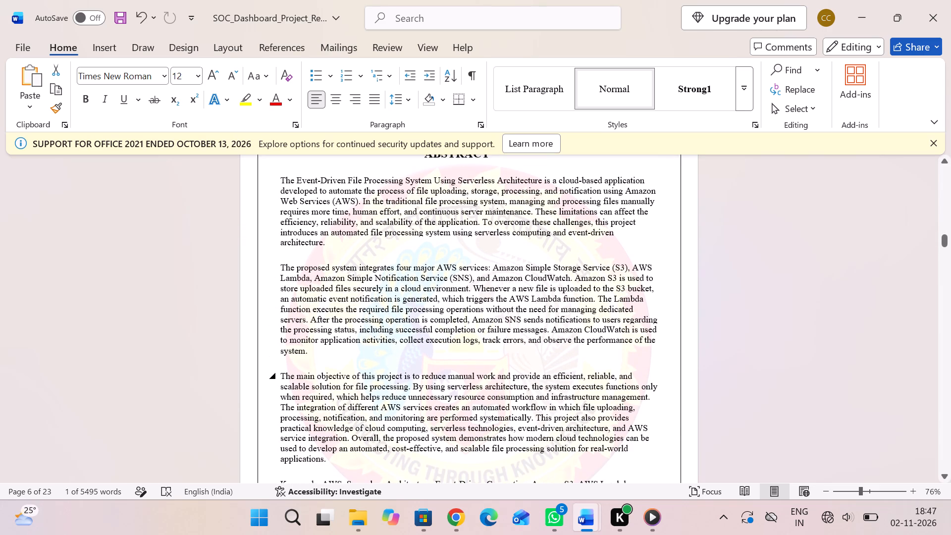
{"action": "scroll", "coordinate": [428, 401], "scroll_direction": "down", "scroll_amount": 1}
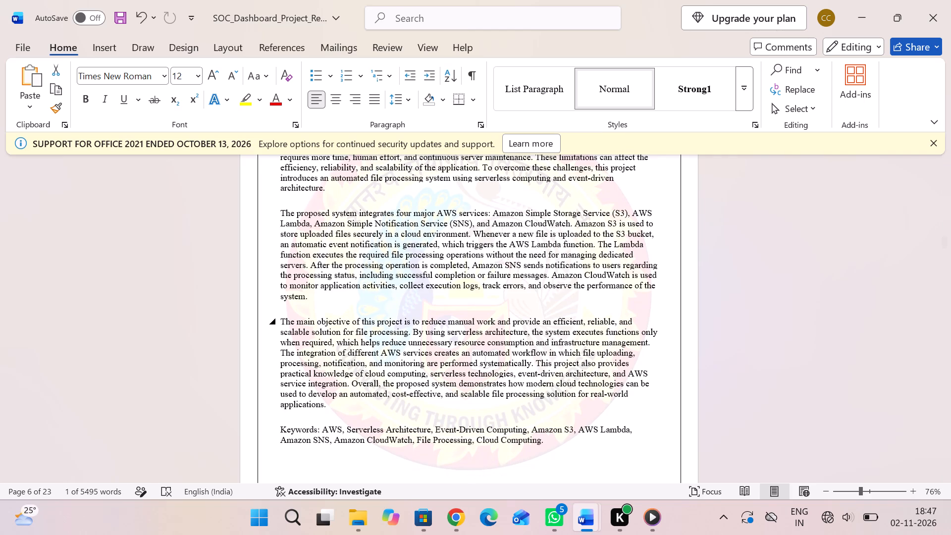
{"action": "scroll", "coordinate": [428, 401], "scroll_direction": "down", "scroll_amount": 1}
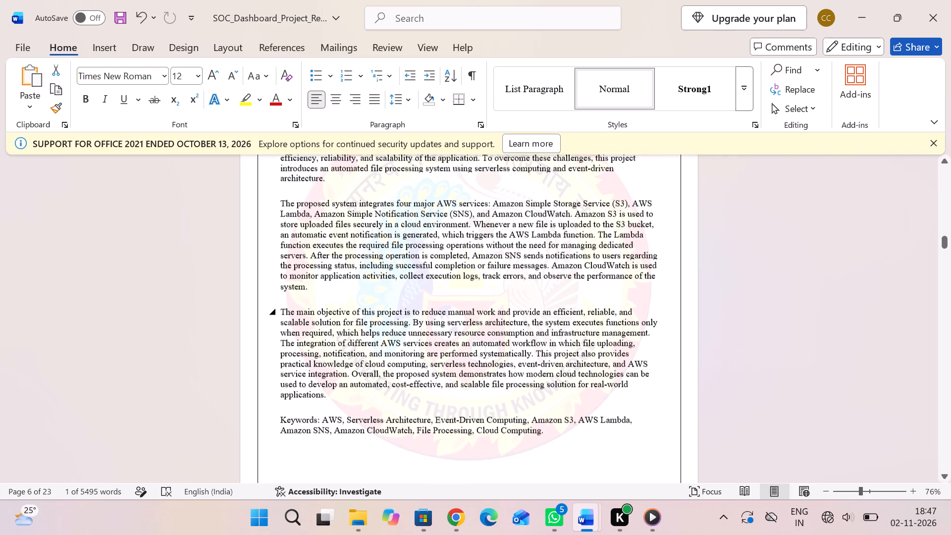
{"action": "scroll", "coordinate": [428, 401], "scroll_direction": "down", "scroll_amount": 3}
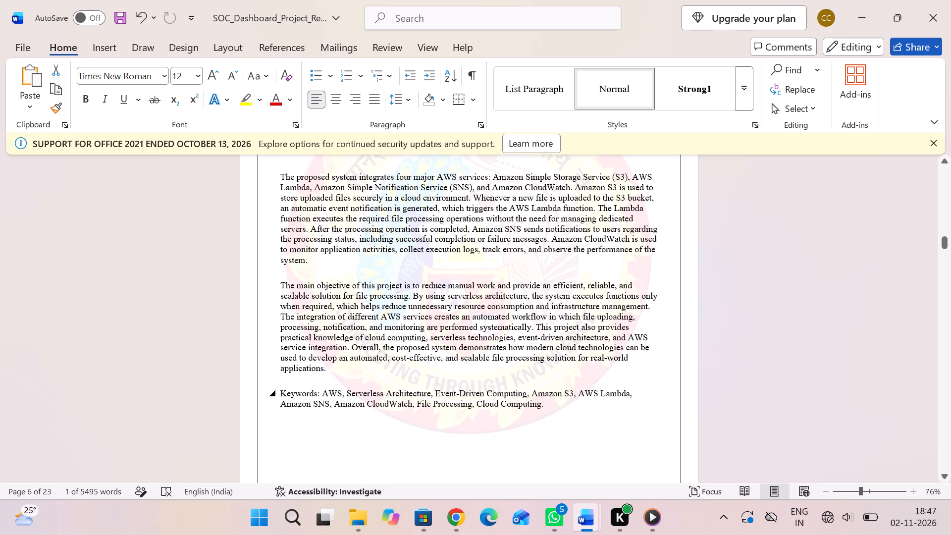
{"action": "scroll", "coordinate": [428, 401], "scroll_direction": "down", "scroll_amount": 1}
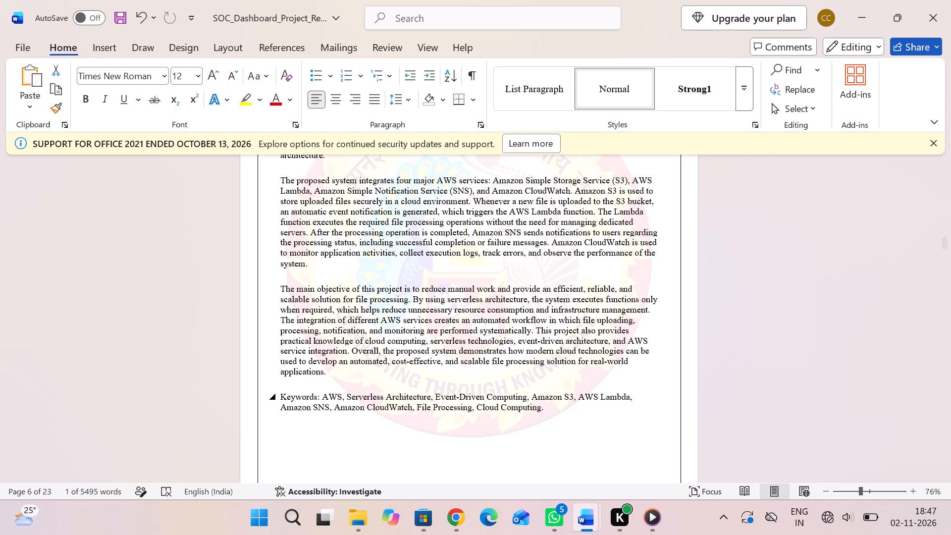
{"action": "scroll", "coordinate": [428, 401], "scroll_direction": "down", "scroll_amount": 1}
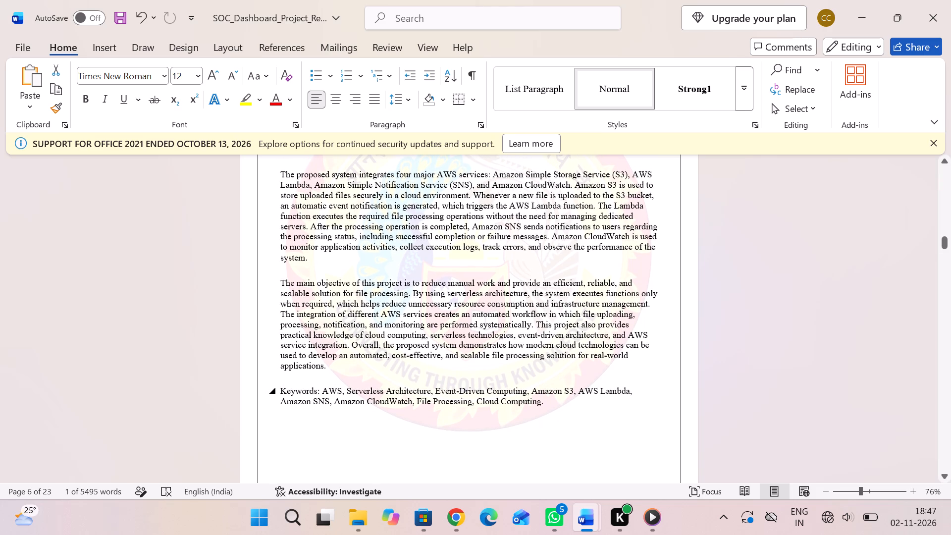
{"action": "scroll", "coordinate": [428, 401], "scroll_direction": "down", "scroll_amount": 3}
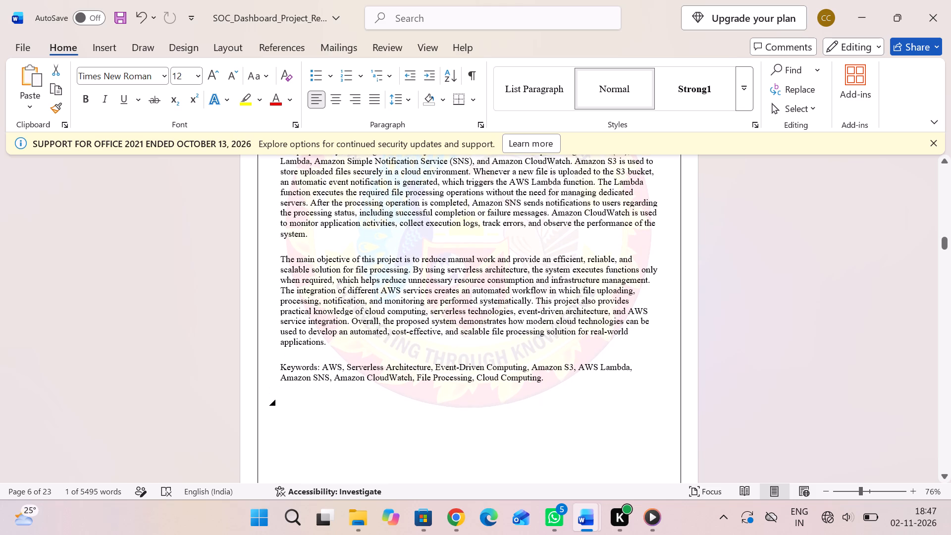
{"action": "scroll", "coordinate": [428, 401], "scroll_direction": "down", "scroll_amount": 2}
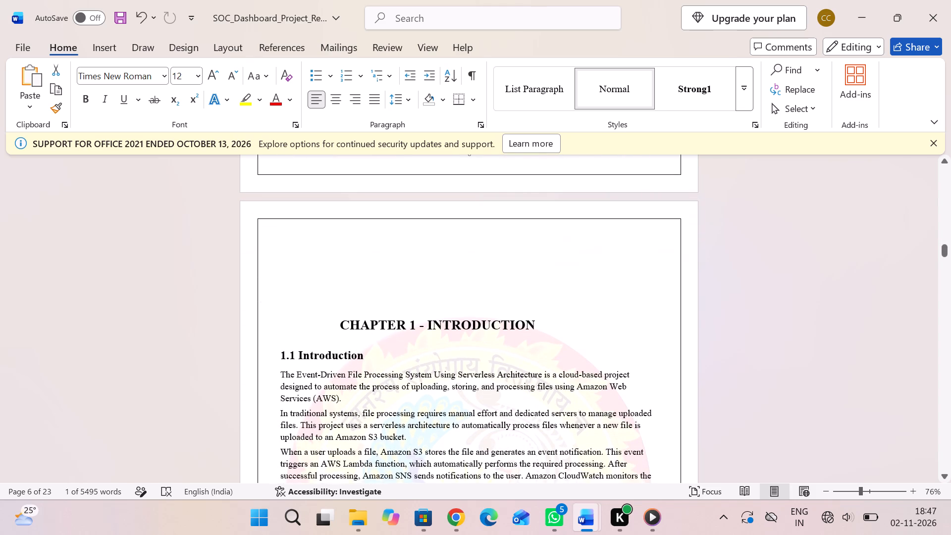
Replace the title of entry 4.1 under Chapter 4 in the table of contents with "Result".
{"action": "scroll", "coordinate": [428, 401], "scroll_direction": "up", "scroll_amount": 1}
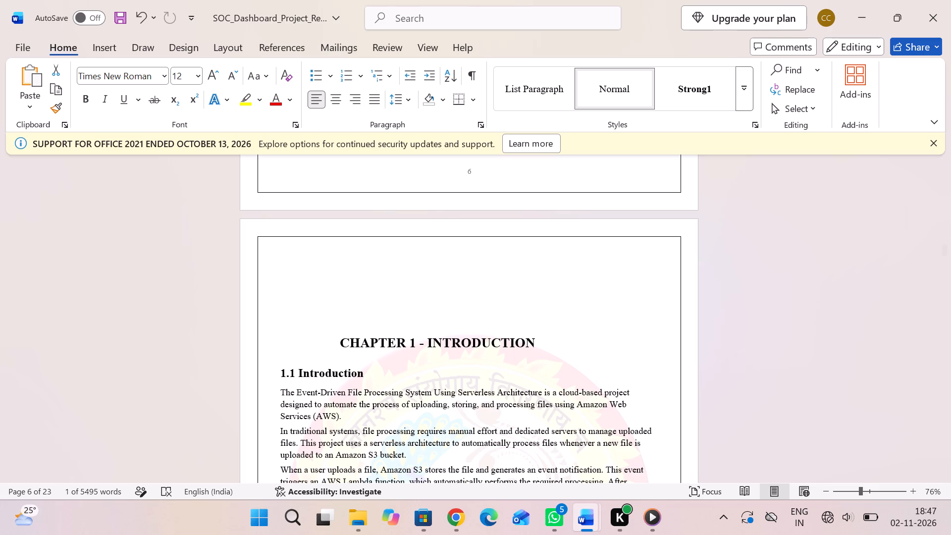
{"action": "scroll", "coordinate": [428, 401], "scroll_direction": "up", "scroll_amount": 5}
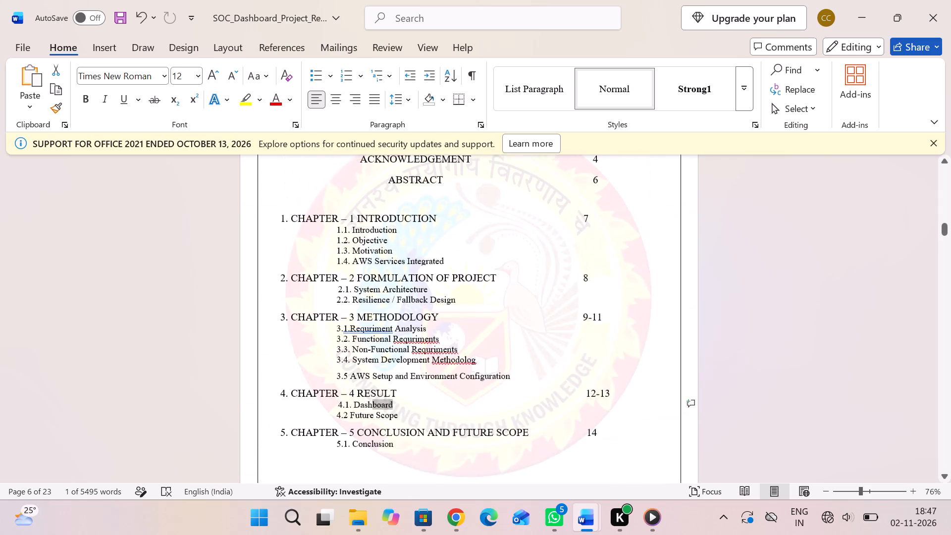
{"action": "key", "text": "Right"}
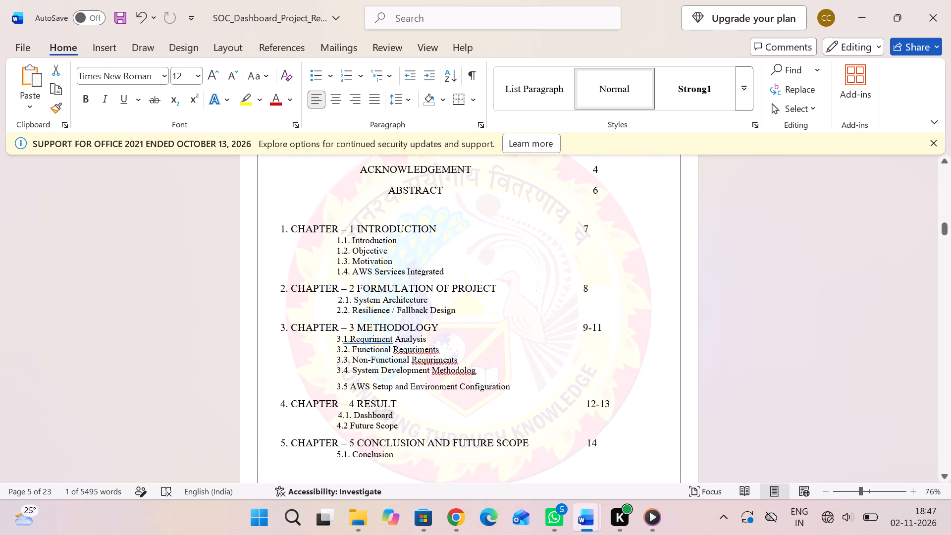
{"action": "key", "text": "BackSpace"}
{"action": "key", "text": "BackSpace"}
{"action": "key", "text": "BackSpace"}
{"action": "key", "text": "BackSpace"}
{"action": "key", "text": "BackSpace"}
{"action": "key", "text": "BackSpace"}
{"action": "key", "text": "BackSpace"}
{"action": "key", "text": "BackSpace"}
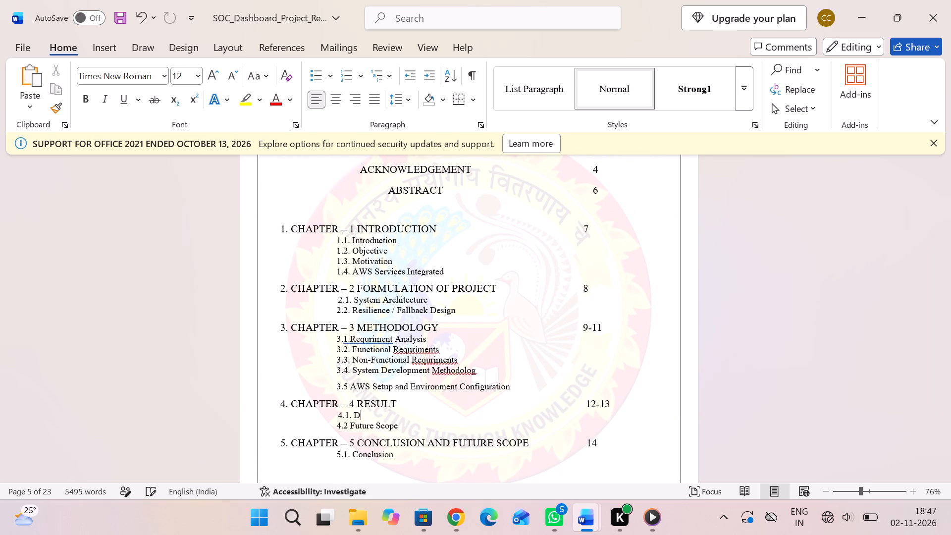
{"action": "key", "text": "BackSpace"}
{"action": "key", "text": "BackSpace"}
{"action": "key", "text": "t"}
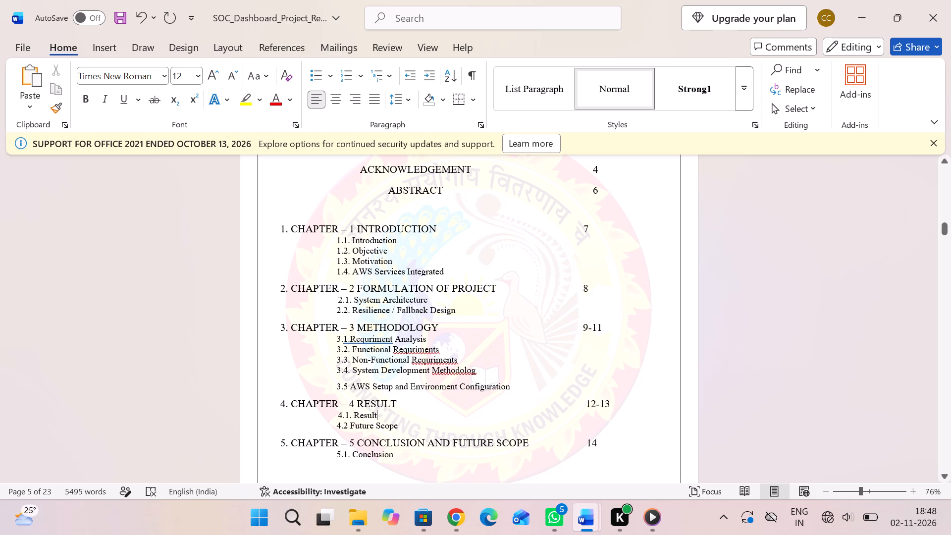
Replace the title of entry 4.2 in the table of contents with "Result of aws service integration".
{"action": "left_click_drag", "start_coordinate": [399, 426], "coordinate": [356, 428]}
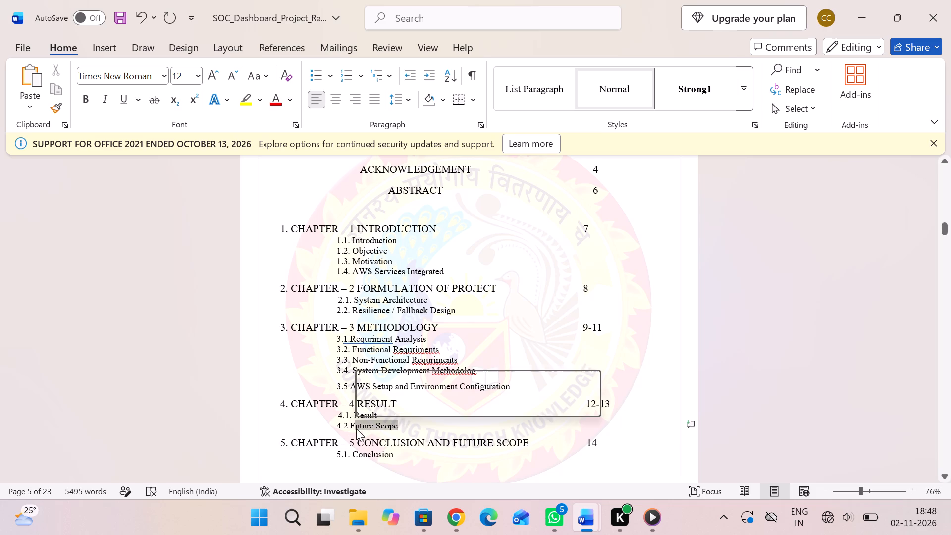
{"action": "key", "text": "BackSpace"}
{"action": "key", "text": "BackSpace"}
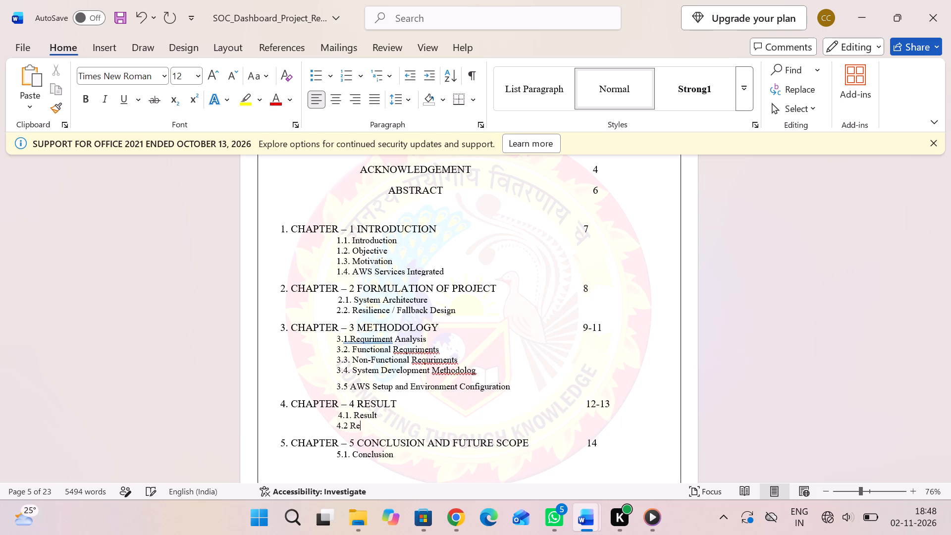
{"action": "type", "text": "sult of aws service"}
{"action": "key", "text": "space"}
{"action": "type", "text": "integration"}
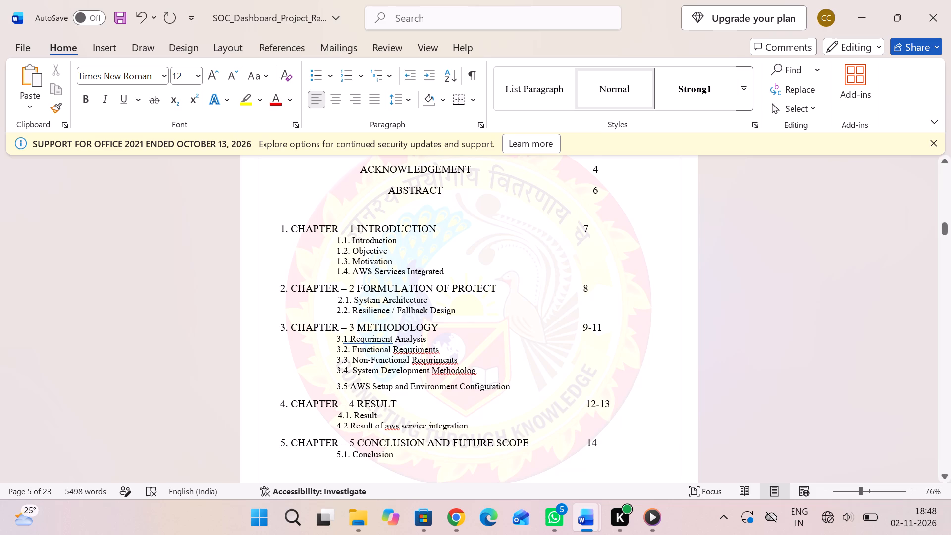
Add a new line below entry 4.2 in the table of contents and number it 4.3.
{"action": "scroll", "coordinate": [403, 428], "scroll_direction": "down", "scroll_amount": 1}
{"action": "key", "text": "Return"}
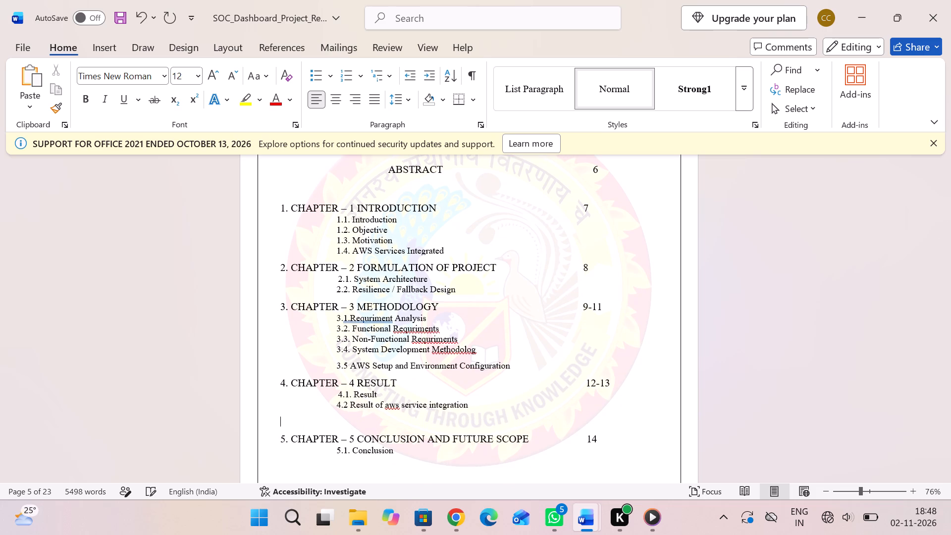
{"action": "key", "text": "4"}
{"action": "type", "text": ".3"}
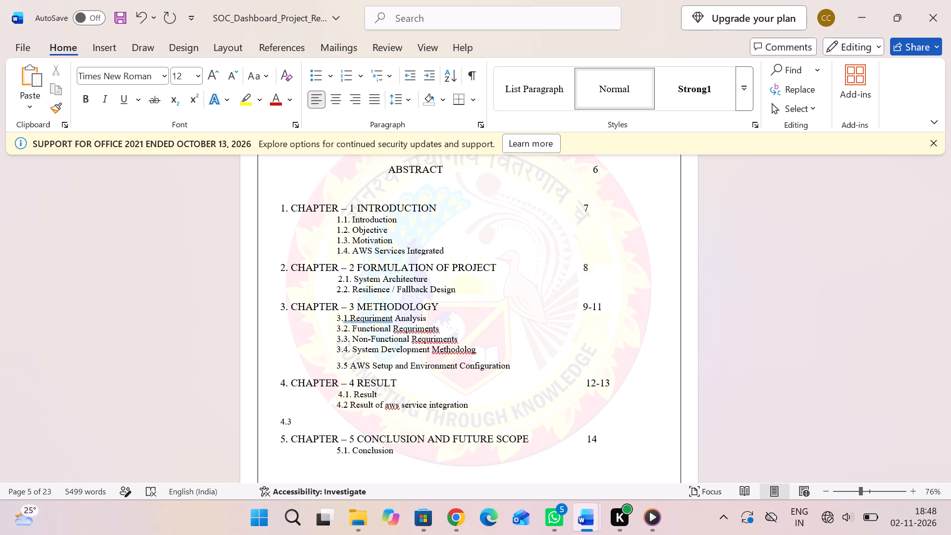
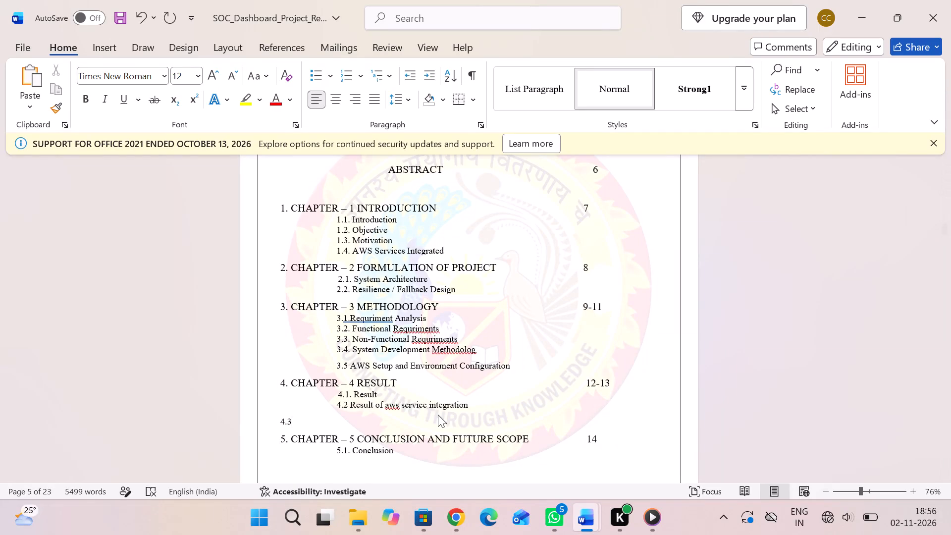
Complete the 4.3 entry under Chapter 4 as "File Upload and Strong Result" and add an empty line below it.
{"action": "key", "text": "space"}
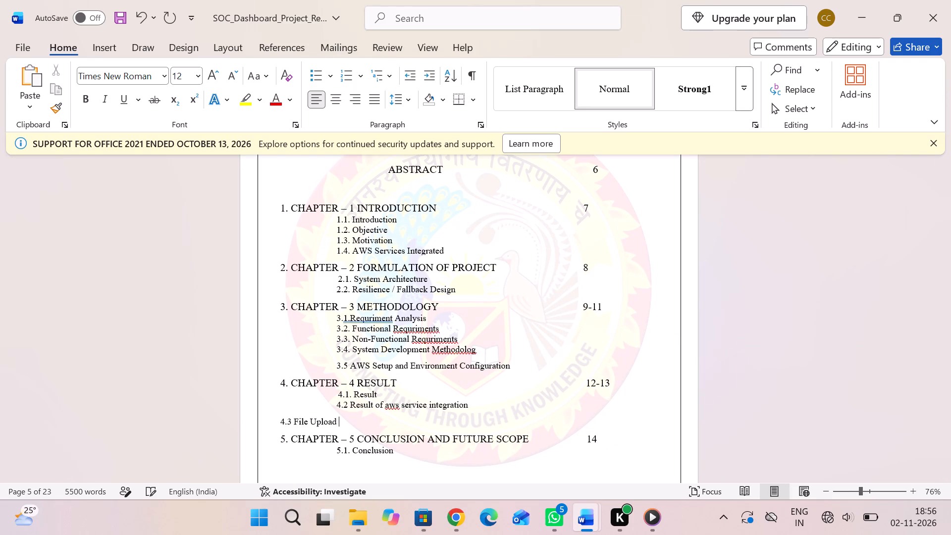
{"action": "type", "text": "and"}
{"action": "key", "text": "space"}
{"action": "key", "text": "BackSpace"}
{"action": "key", "text": "BackSpace"}
{"action": "key", "text": "BackSpace"}
{"action": "key", "text": "BackSpace"}
{"action": "key", "text": "space"}
{"action": "type", "text": "and"}
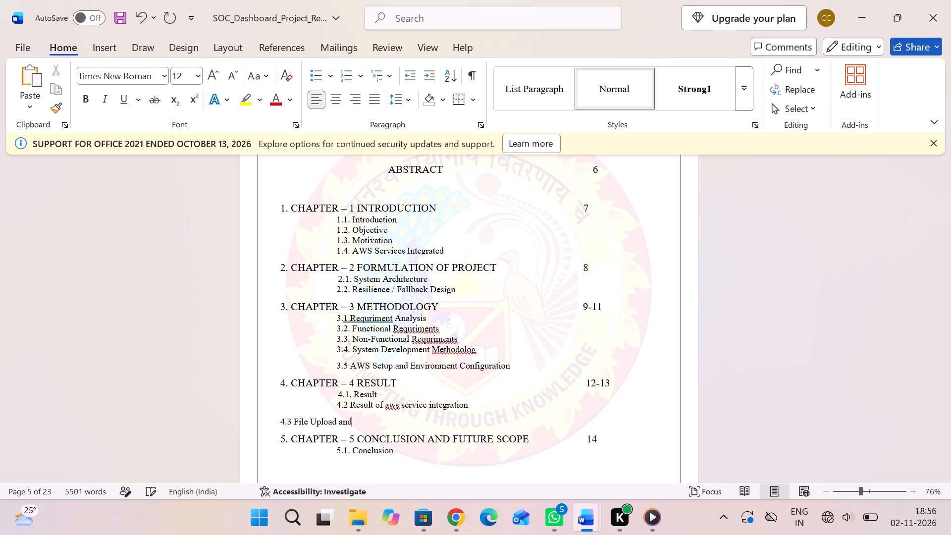
{"action": "key", "text": "space"}
{"action": "type", "text": "sult"}
{"action": "key", "text": "space"}
{"action": "key", "text": "Return"}
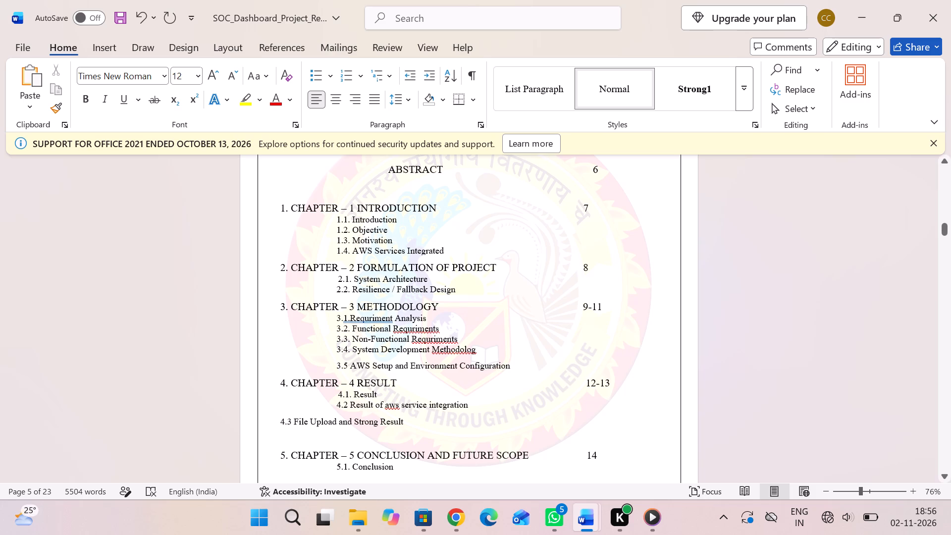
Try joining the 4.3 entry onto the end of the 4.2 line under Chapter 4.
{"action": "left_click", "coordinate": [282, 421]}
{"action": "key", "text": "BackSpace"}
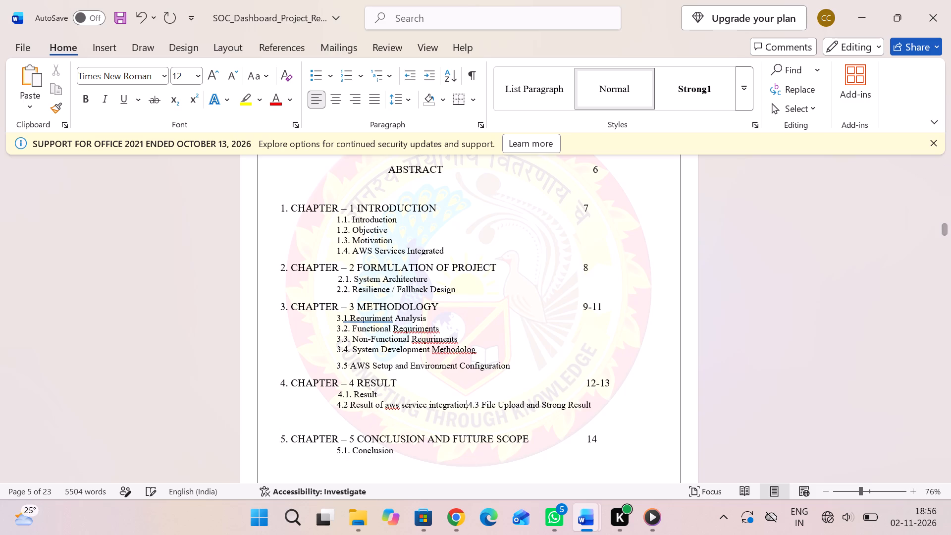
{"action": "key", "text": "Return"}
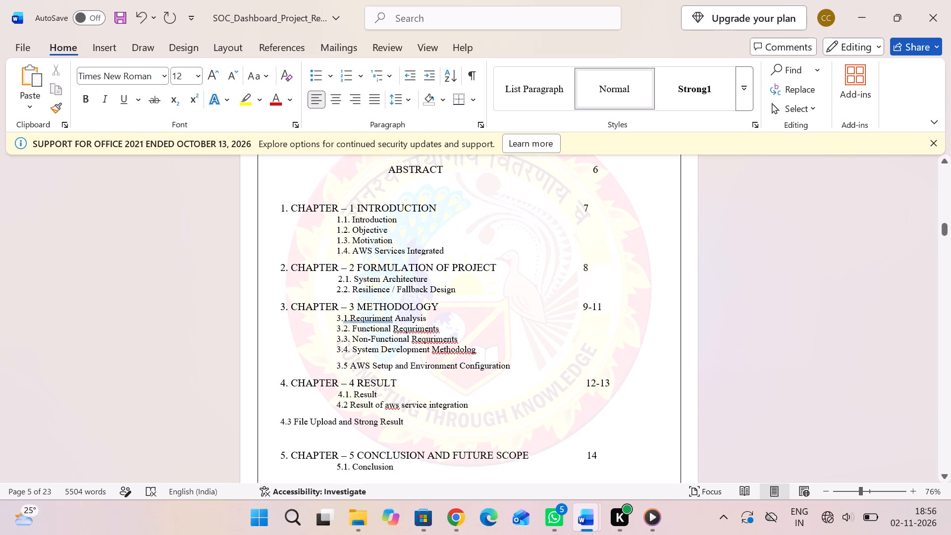
Remove the blank line between the ABSTRACT row and the Chapter 1 heading in the table of contents.
{"action": "left_click", "coordinate": [410, 421]}
{"action": "scroll", "coordinate": [410, 421], "scroll_direction": "down", "scroll_amount": 1}
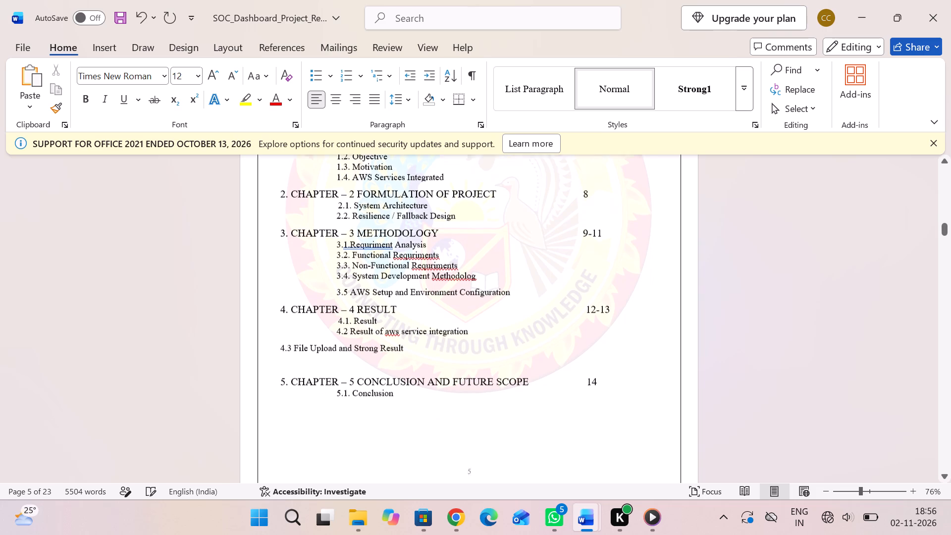
{"action": "scroll", "coordinate": [410, 421], "scroll_direction": "down", "scroll_amount": 3}
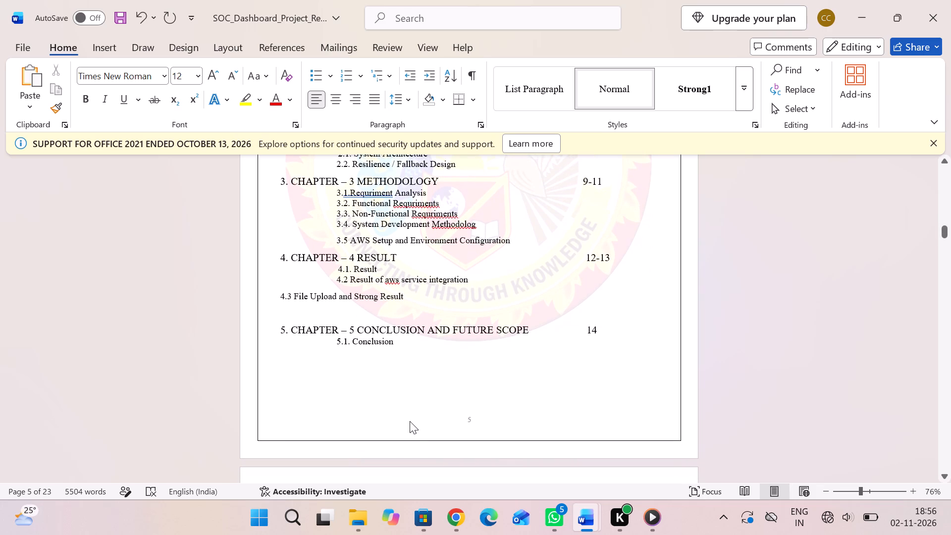
{"action": "scroll", "coordinate": [410, 421], "scroll_direction": "up", "scroll_amount": 1}
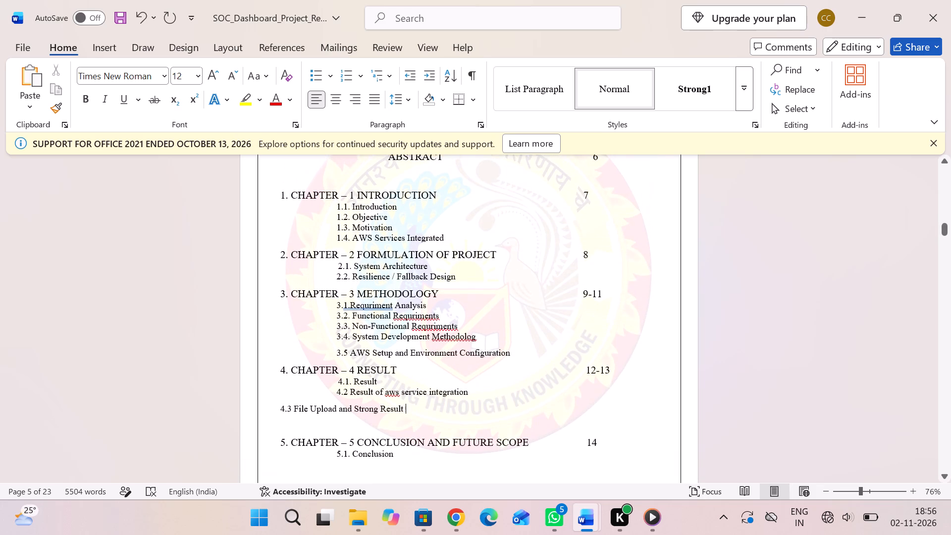
{"action": "scroll", "coordinate": [388, 278], "scroll_direction": "up", "scroll_amount": 2}
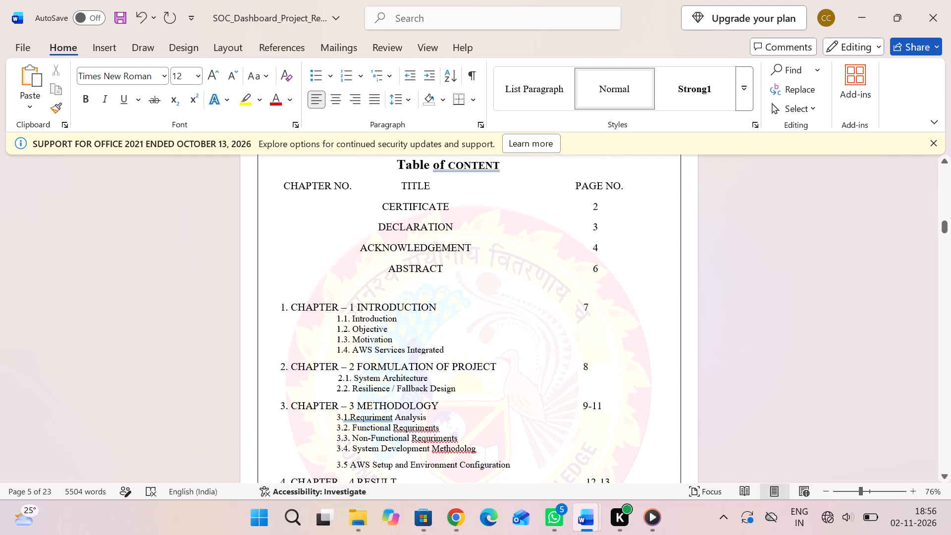
{"action": "left_click", "coordinate": [279, 307]}
{"action": "key", "text": "BackSpace"}
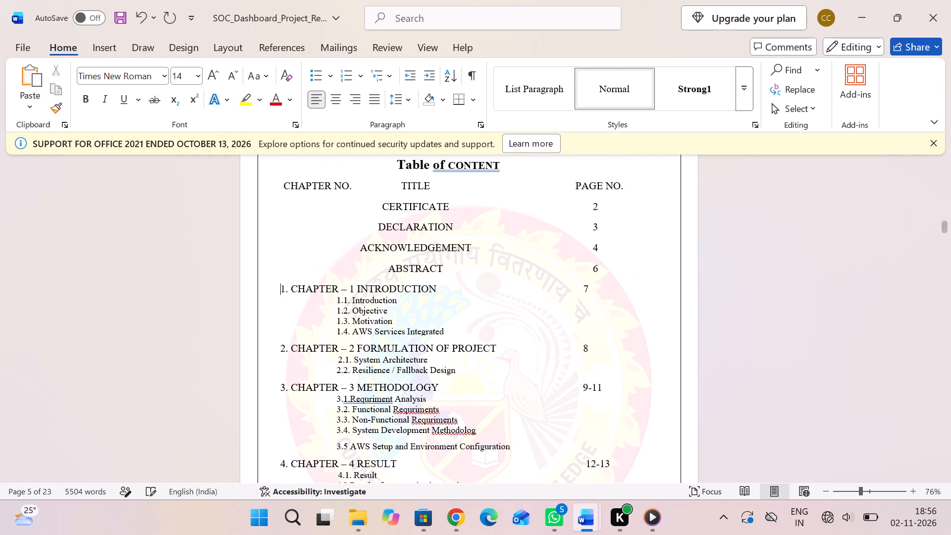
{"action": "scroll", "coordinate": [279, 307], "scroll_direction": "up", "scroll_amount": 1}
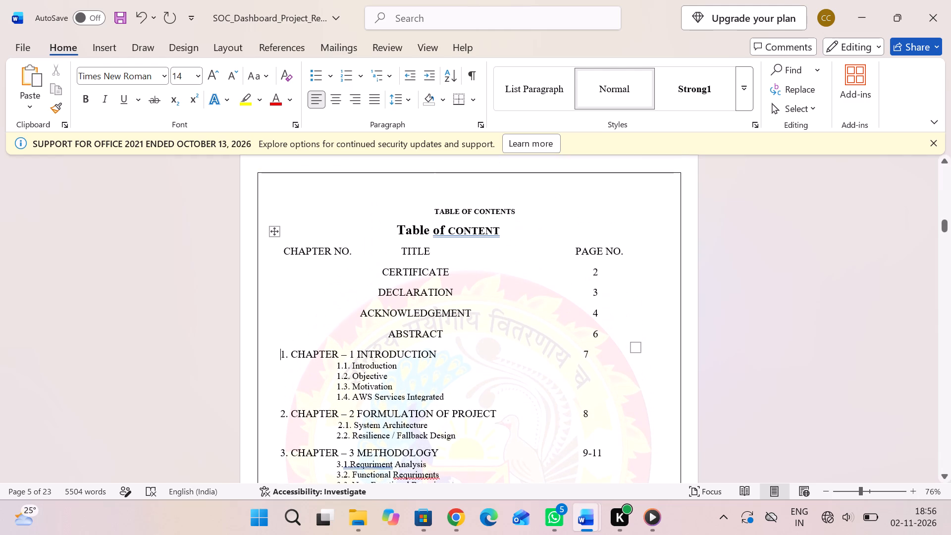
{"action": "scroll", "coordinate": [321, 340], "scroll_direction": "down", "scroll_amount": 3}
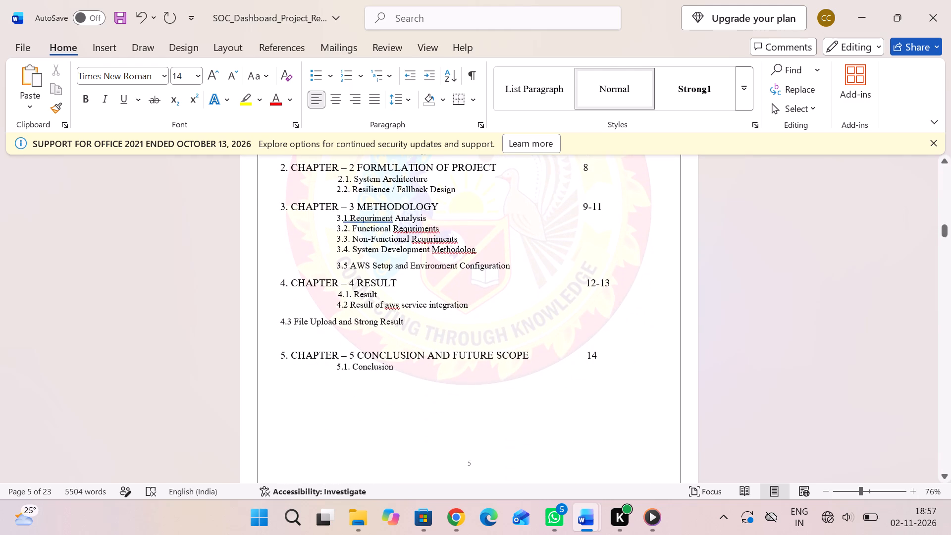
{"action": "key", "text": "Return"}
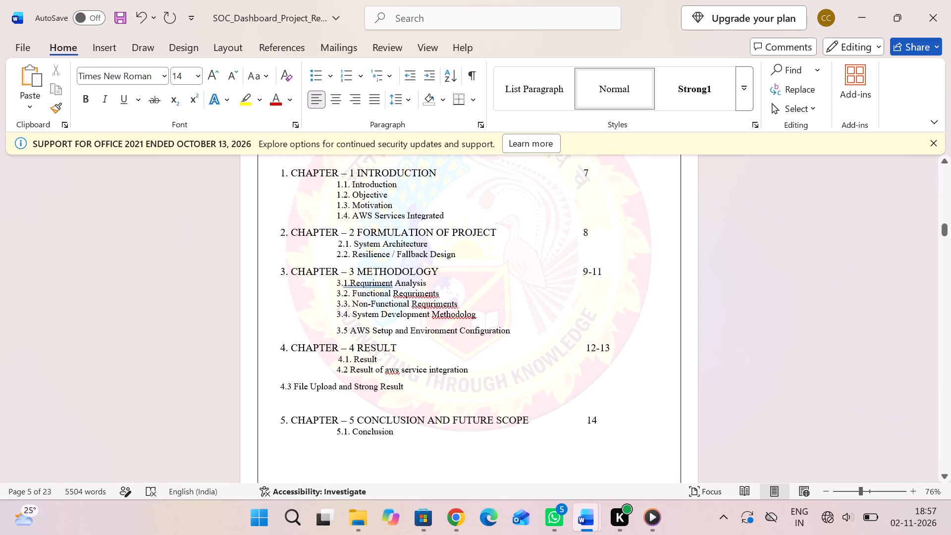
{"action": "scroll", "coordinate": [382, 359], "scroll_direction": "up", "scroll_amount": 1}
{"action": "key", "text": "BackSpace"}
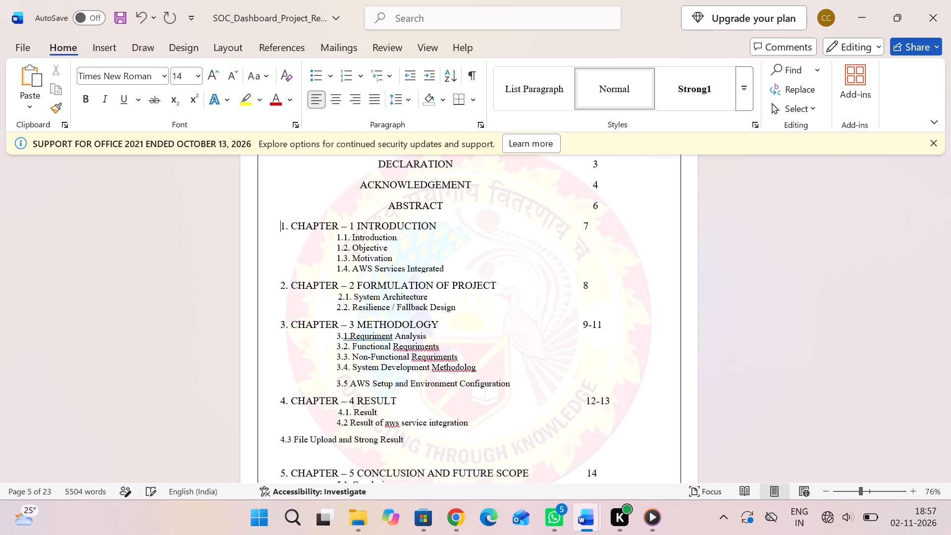
Add the entry "4.4 AWS Lambda Execution Result" on the empty line below the 4.3 entry.
{"action": "left_click", "coordinate": [414, 446]}
{"action": "key", "text": "4"}
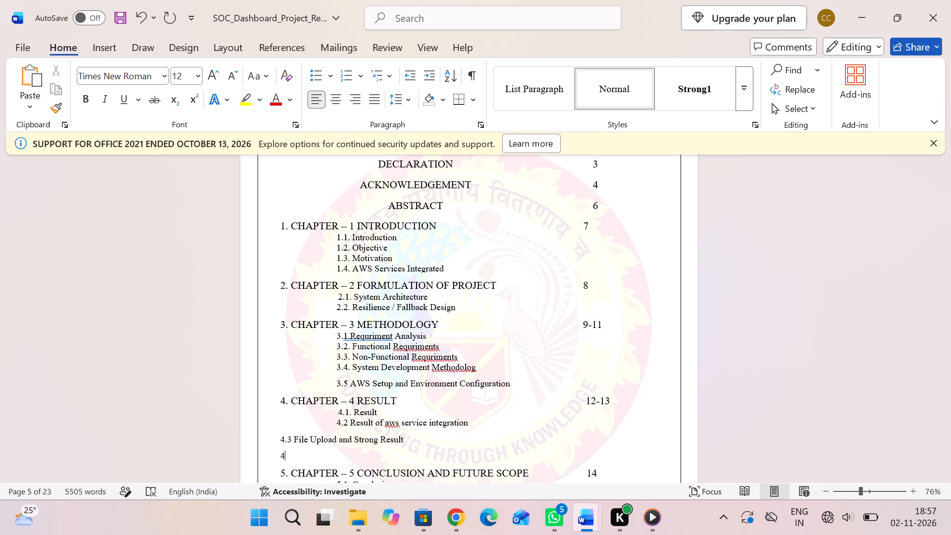
{"action": "type", "text": ".4"}
{"action": "key", "text": "space"}
{"action": "key", "text": "BackSpace"}
{"action": "key", "text": "BackSpace"}
{"action": "key", "text": "BackSpace"}
{"action": "key", "text": "BackSpace"}
{"action": "key", "text": "BackSpace"}
{"action": "type", "text": "am"}
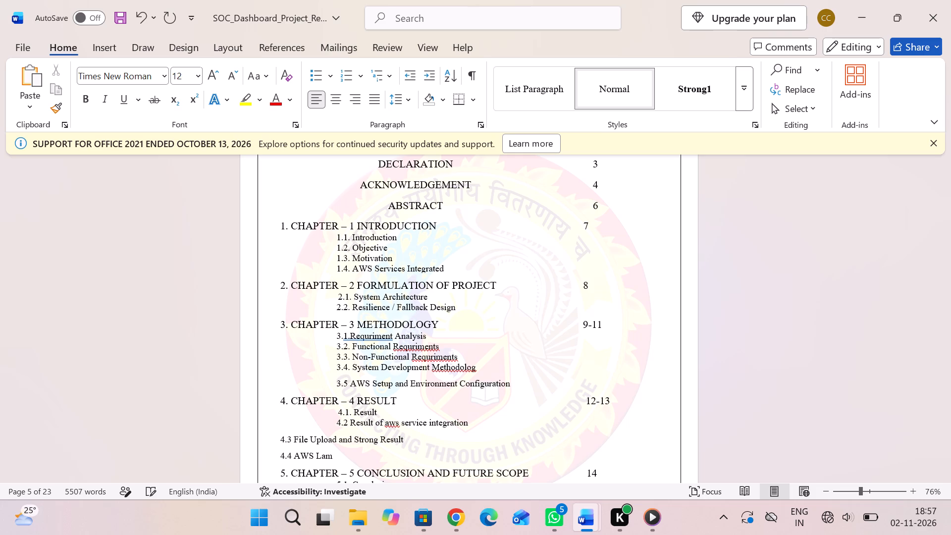
{"action": "key", "text": "b"}
{"action": "type", "text": "da"}
{"action": "key", "text": "space"}
{"action": "key", "text": "x"}
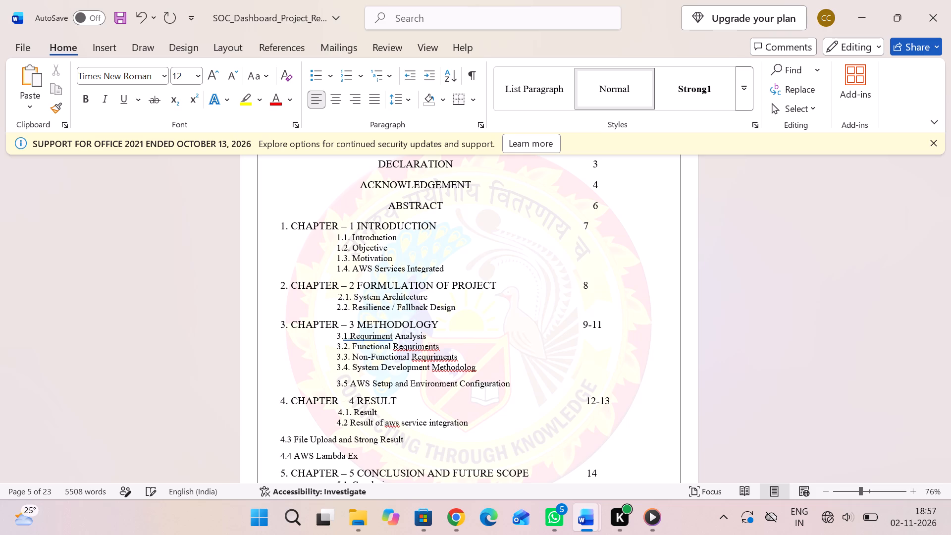
{"action": "left_click", "coordinate": [414, 446]}
{"action": "key", "text": "c"}
{"action": "key", "text": "e"}
{"action": "key", "text": "BackSpace"}
{"action": "key", "text": "BackSpace"}
{"action": "type", "text": "ecu"}
{"action": "type", "text": "tion"}
{"action": "key", "text": "space"}
Add "4.5 Amazon SNS Notification Result" on the same line, after the 4.4 entry.
{"action": "key", "text": "space"}
{"action": "key", "text": "4"}
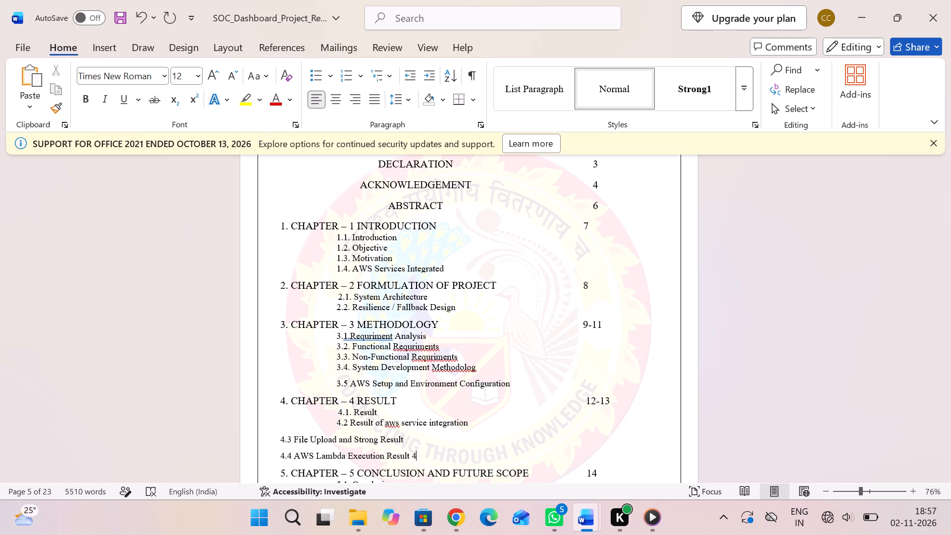
{"action": "type", "text": ".5"}
{"action": "key", "text": "space"}
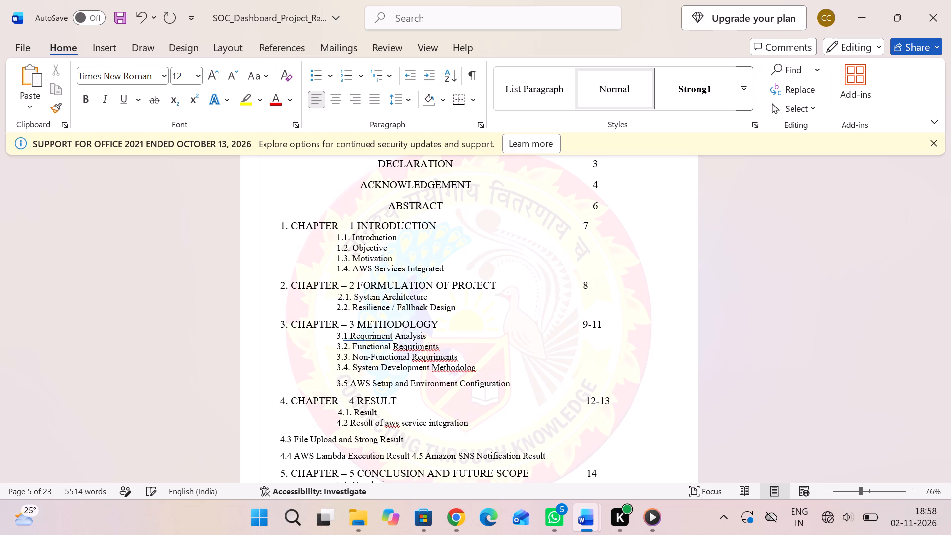
Add the entry "4.6 Amazon CloudWatch Monitoring Result" on a new line below the 4.4 and 4.5 entries.
{"action": "key", "text": "Return"}
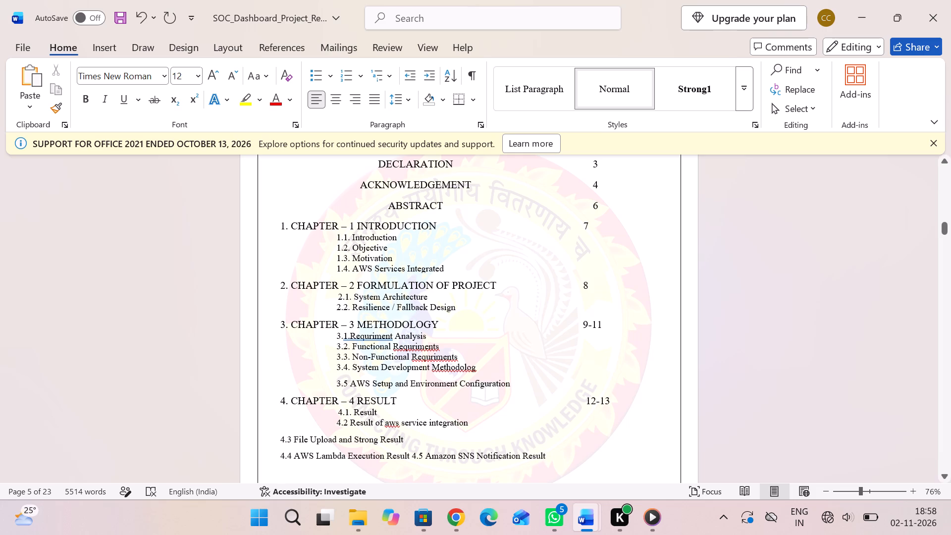
{"action": "type", "text": "4."}
{"action": "key", "text": "5"}
{"action": "key", "text": "BackSpace"}
{"action": "key", "text": "6"}
{"action": "key", "text": "BackSpace"}
{"action": "key", "text": "BackSpace"}
{"action": "key", "text": "n"}
{"action": "key", "text": "BackSpace"}
{"action": "key", "text": "space"}
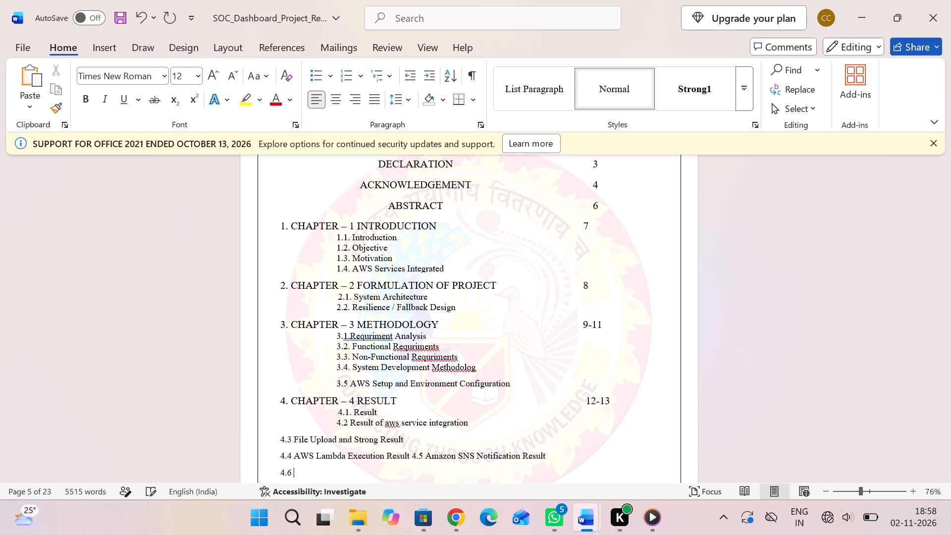
{"action": "type", "text": "azon"}
{"action": "key", "text": "space"}
{"action": "key", "text": "BackSpace"}
{"action": "key", "text": "BackSpace"}
{"action": "key", "text": "BackSpace"}
{"action": "key", "text": "BackSpace"}
{"action": "key", "text": "BackSpace"}
{"action": "type", "text": "mazon"}
{"action": "key", "text": "space"}
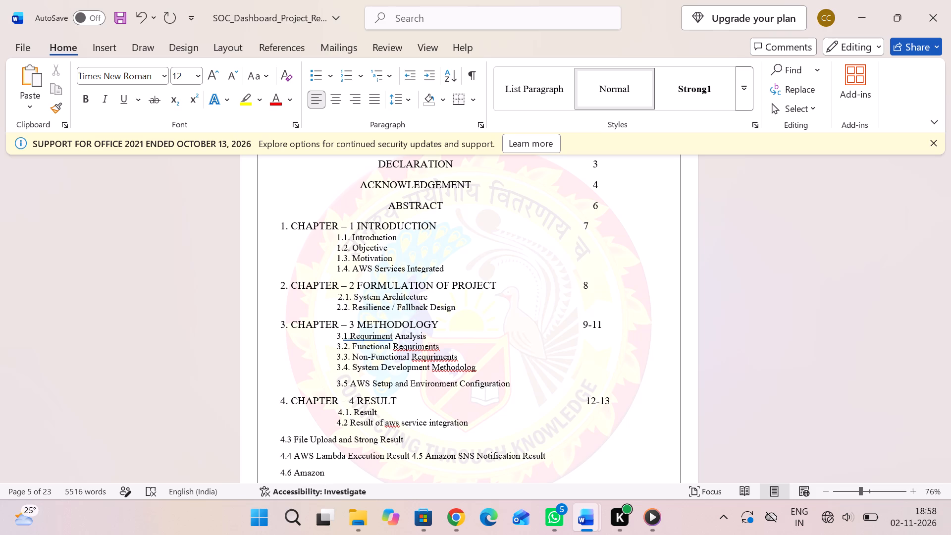
{"action": "type", "text": "loud"}
{"action": "type", "text": "atch"}
{"action": "key", "text": "BackSpace"}
{"action": "type", "text": "h"}
{"action": "key", "text": "space"}
{"action": "type", "text": "oring"}
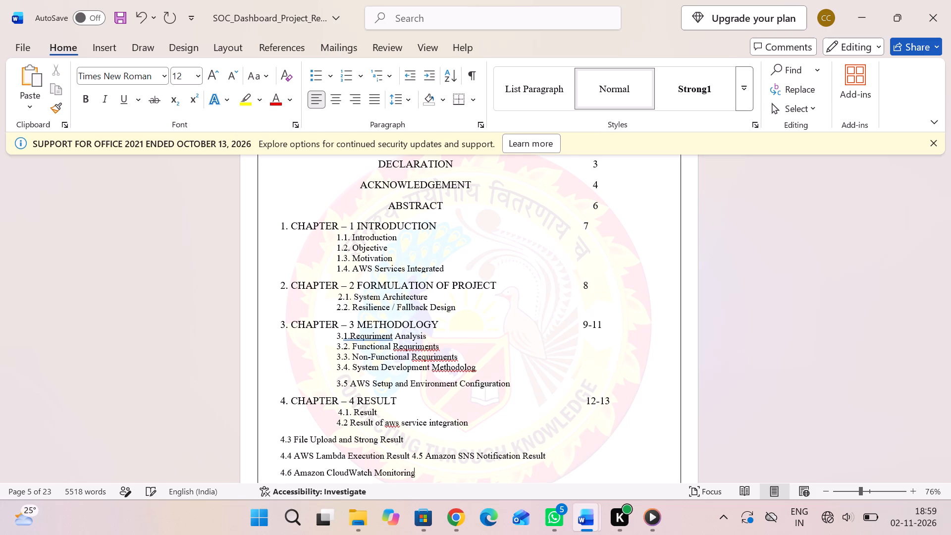
{"action": "key", "text": "space"}
{"action": "type", "text": "lt"}
Add the number "4.7" on the same line, after the 4.6 entry.
{"action": "key", "text": "space"}
{"action": "key", "text": "4"}
{"action": "key", "text": "BackSpace"}
{"action": "type", "text": "4.7"}
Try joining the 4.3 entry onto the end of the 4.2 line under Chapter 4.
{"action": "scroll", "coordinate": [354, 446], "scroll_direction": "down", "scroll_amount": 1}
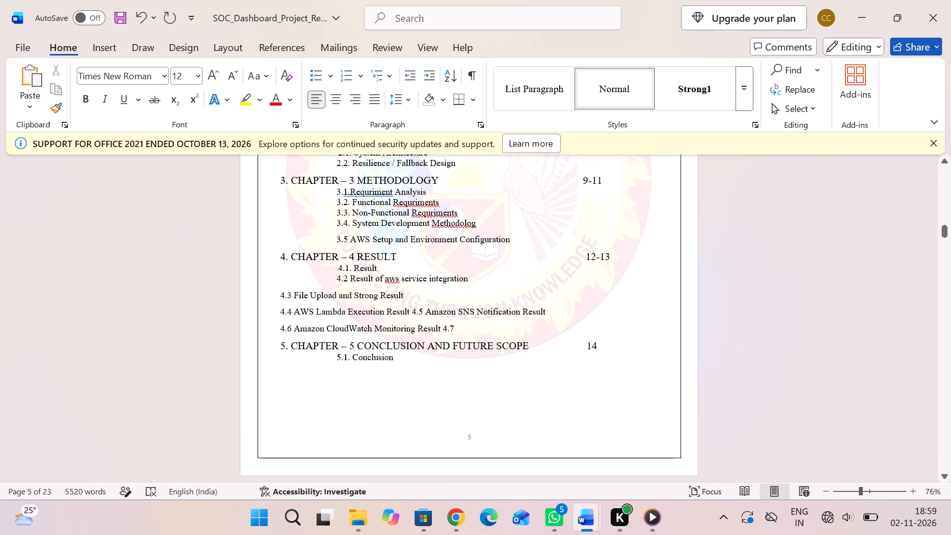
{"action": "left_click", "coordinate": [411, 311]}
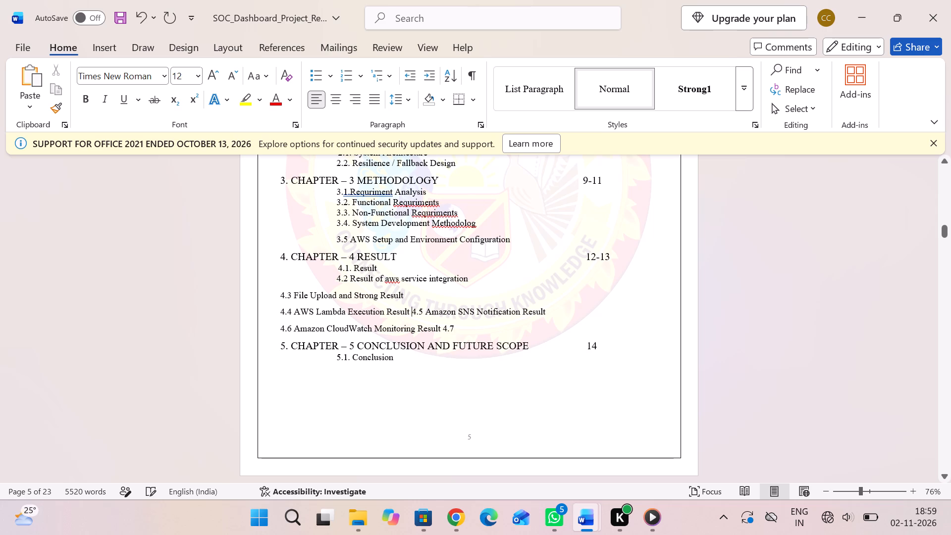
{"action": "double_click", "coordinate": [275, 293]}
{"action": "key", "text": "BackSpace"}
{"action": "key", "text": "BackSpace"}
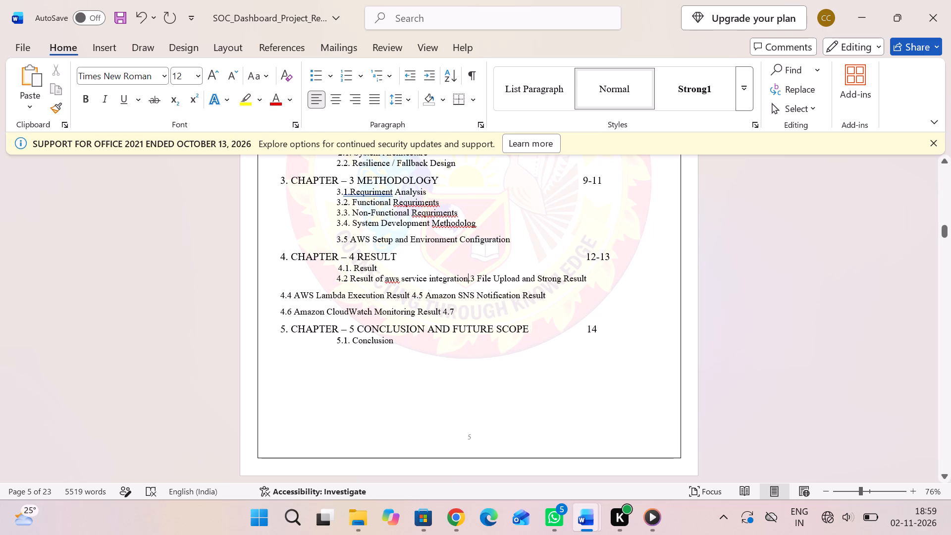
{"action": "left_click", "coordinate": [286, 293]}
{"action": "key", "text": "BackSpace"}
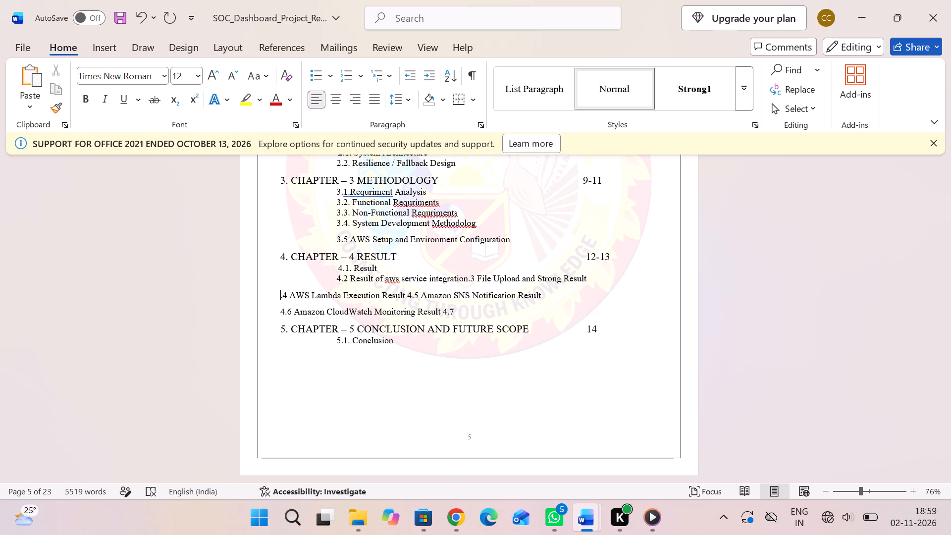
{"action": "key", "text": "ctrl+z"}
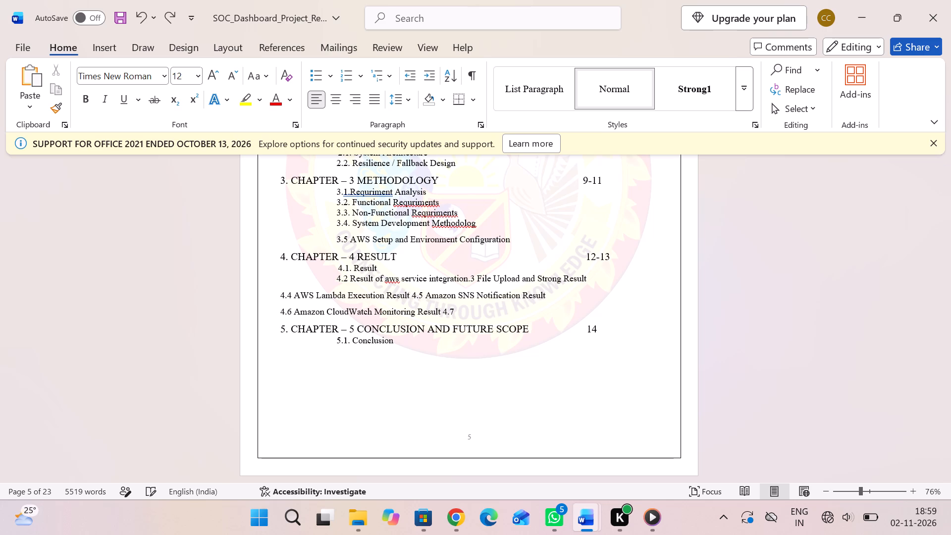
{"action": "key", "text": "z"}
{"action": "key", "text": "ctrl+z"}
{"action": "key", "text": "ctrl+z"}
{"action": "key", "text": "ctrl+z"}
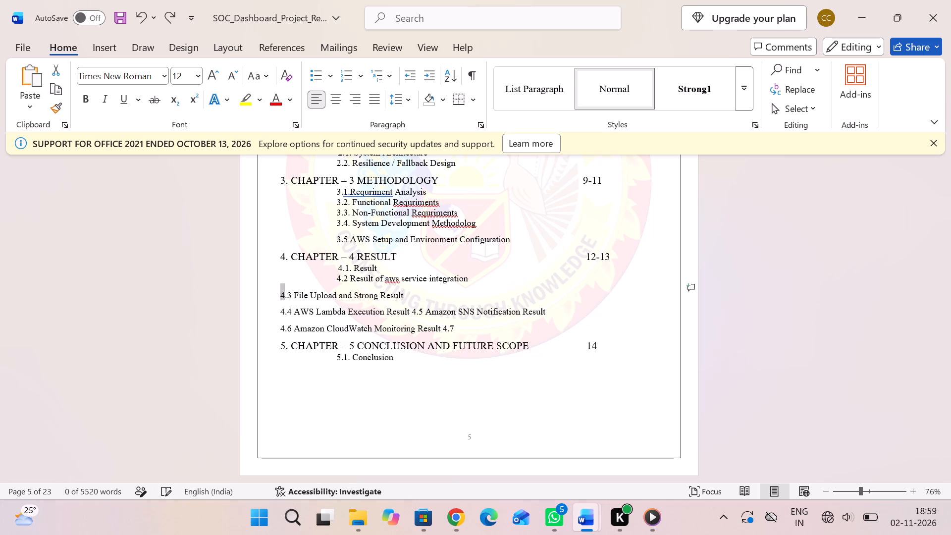
Join the 4.3 entry onto the end of the 4.2 line, separated by a space.
{"action": "left_click", "coordinate": [276, 294]}
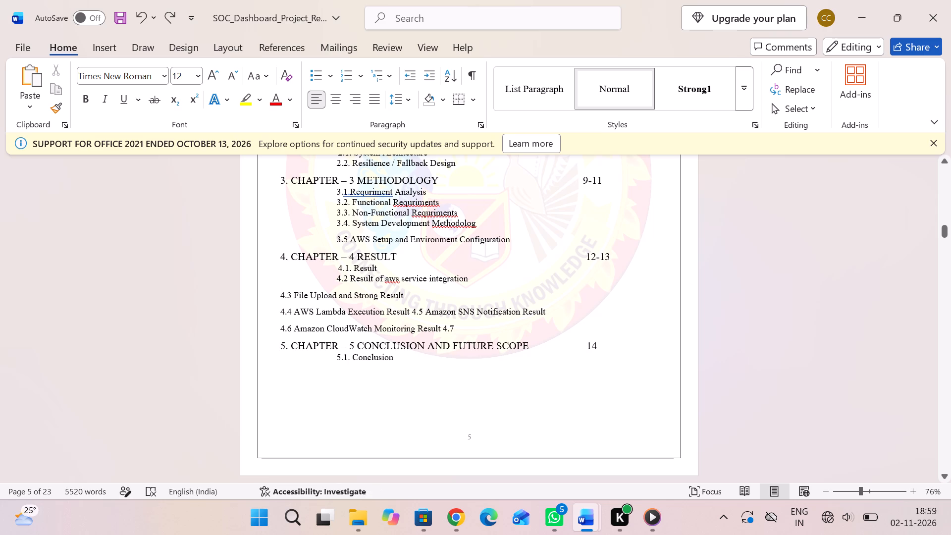
{"action": "key", "text": "BackSpace"}
{"action": "key", "text": "space"}
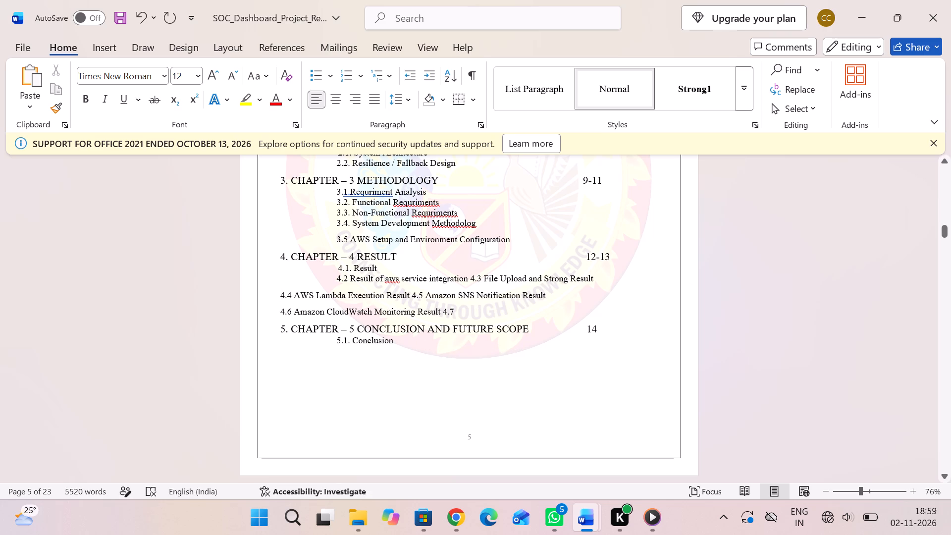
Insert an extra space between the 4.4 and 4.5 entries and between the 4.6 entry and the number 4.7.
{"action": "left_click", "coordinate": [407, 295]}
{"action": "key", "text": "Right"}
{"action": "key", "text": "space"}
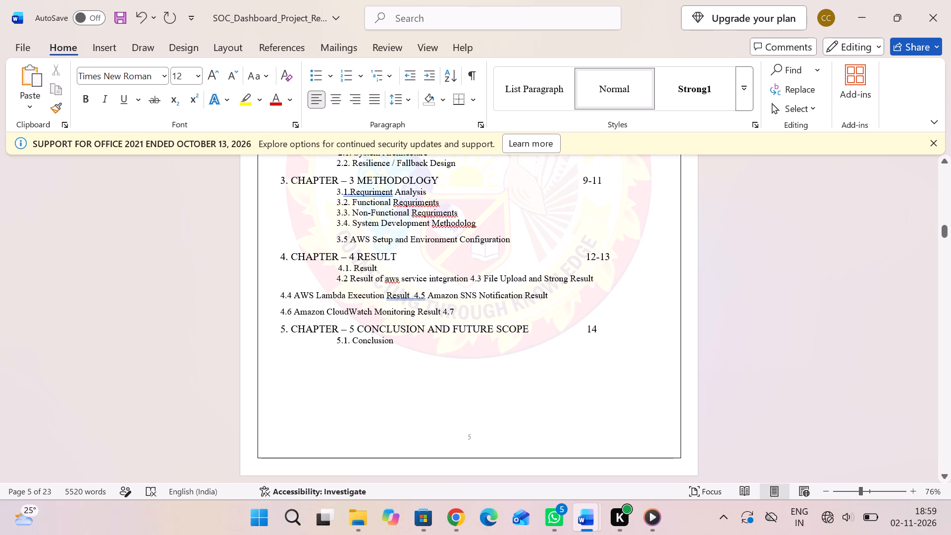
{"action": "left_click", "coordinate": [443, 307]}
{"action": "key", "text": "space"}
Complete the 4.7 entry with the title "Overall System Output" and add an empty line below it.
{"action": "left_click", "coordinate": [459, 313]}
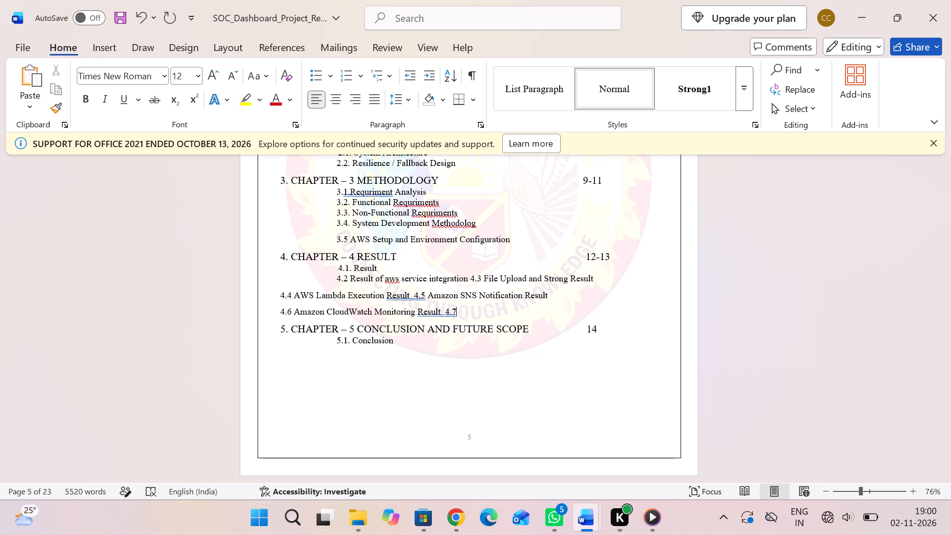
{"action": "key", "text": "BackSpace"}
{"action": "key", "text": "BackSpace"}
{"action": "key", "text": "BackSpace"}
{"action": "key", "text": "space"}
{"action": "type", "text": "all"}
{"action": "key", "text": "space"}
{"action": "key", "text": "space"}
{"action": "type", "text": "ystem ]"}
{"action": "key", "text": "BackSpace"}
{"action": "key", "text": "space"}
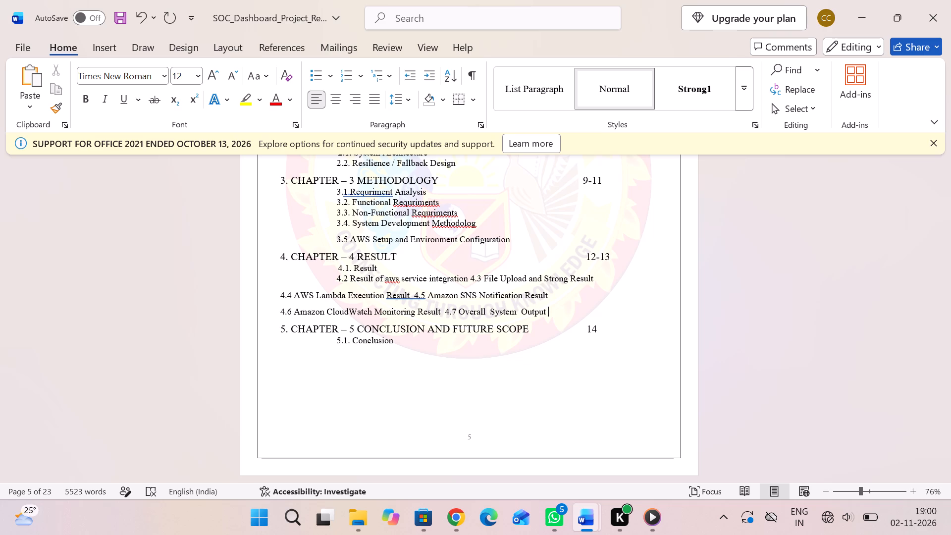
{"action": "key", "text": "Return"}
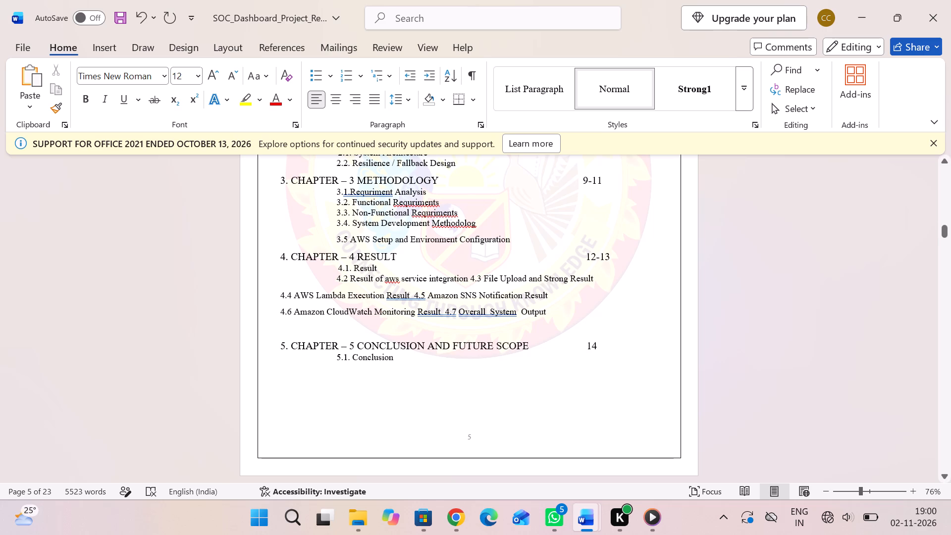
Insert an extra space between the 4.2 and 4.3 entries on their shared line.
{"action": "left_click", "coordinate": [471, 274]}
{"action": "key", "text": "n"}
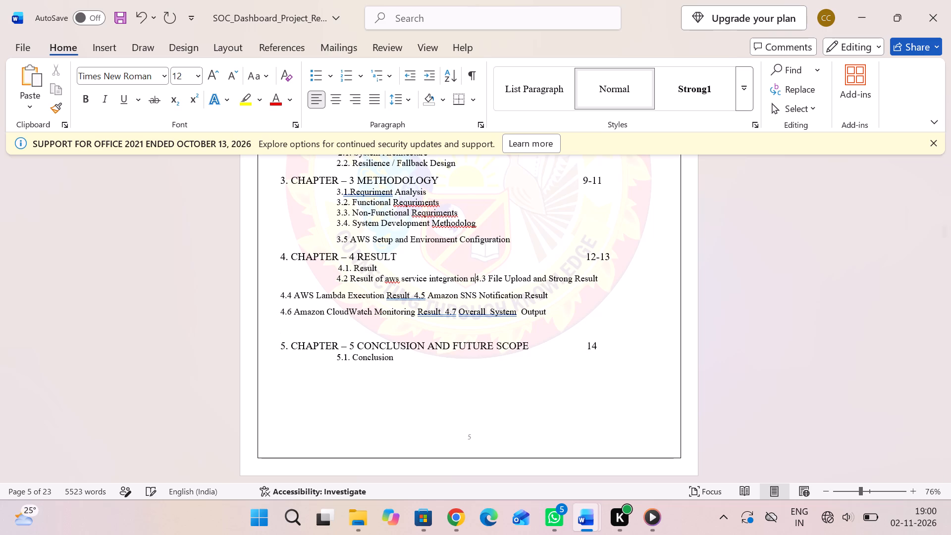
{"action": "key", "text": "BackSpace"}
{"action": "key", "text": "space"}
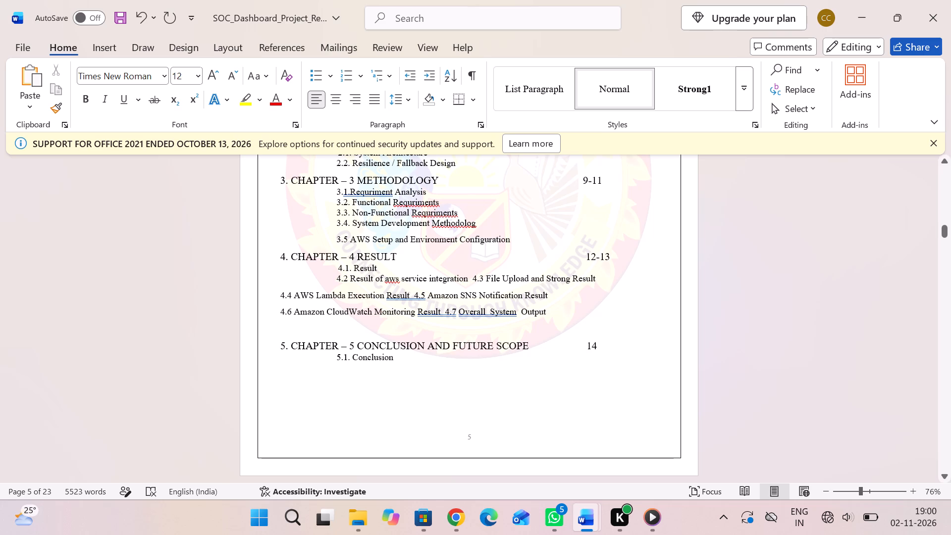
Remove the indentation before the 4.2 entry so it starts near the margin, and put it in a separate paragraph below 4.1.
{"action": "left_click", "coordinate": [335, 278]}
{"action": "key", "text": "BackSpace"}
{"action": "key", "text": "BackSpace"}
{"action": "key", "text": "BackSpace"}
{"action": "key", "text": "BackSpace"}
{"action": "key", "text": "BackSpace"}
{"action": "key", "text": "BackSpace"}
{"action": "key", "text": "BackSpace"}
{"action": "key", "text": "BackSpace"}
{"action": "key", "text": "BackSpace"}
{"action": "key", "text": "BackSpace"}
{"action": "key", "text": "BackSpace"}
{"action": "key", "text": "BackSpace"}
{"action": "key", "text": "BackSpace"}
{"action": "key", "text": "BackSpace"}
{"action": "key", "text": "BackSpace"}
{"action": "key", "text": "BackSpace"}
{"action": "key", "text": "BackSpace"}
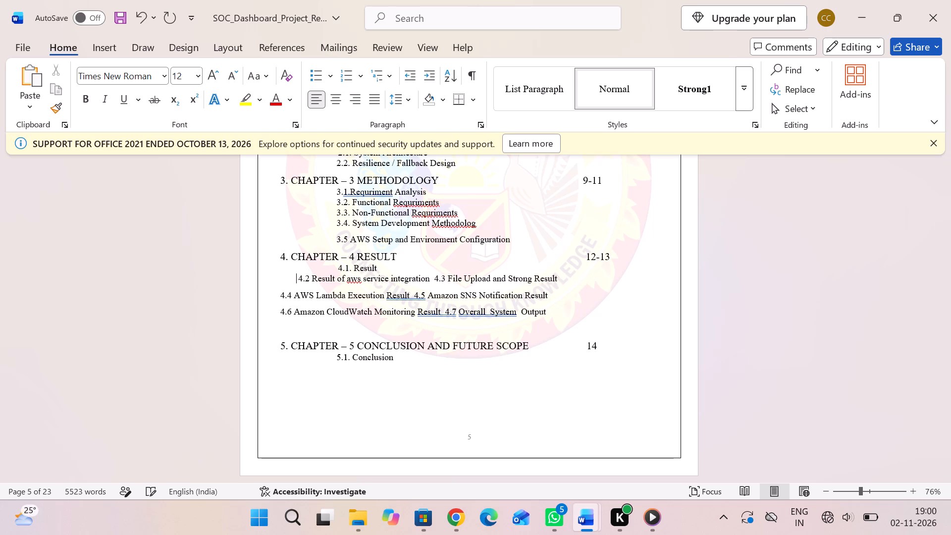
{"action": "key", "text": "BackSpace"}
{"action": "key", "text": "BackSpace"}
{"action": "key", "text": "BackSpace"}
{"action": "key", "text": "BackSpace"}
{"action": "key", "text": "BackSpace"}
{"action": "key", "text": "BackSpace"}
{"action": "key", "text": "BackSpace"}
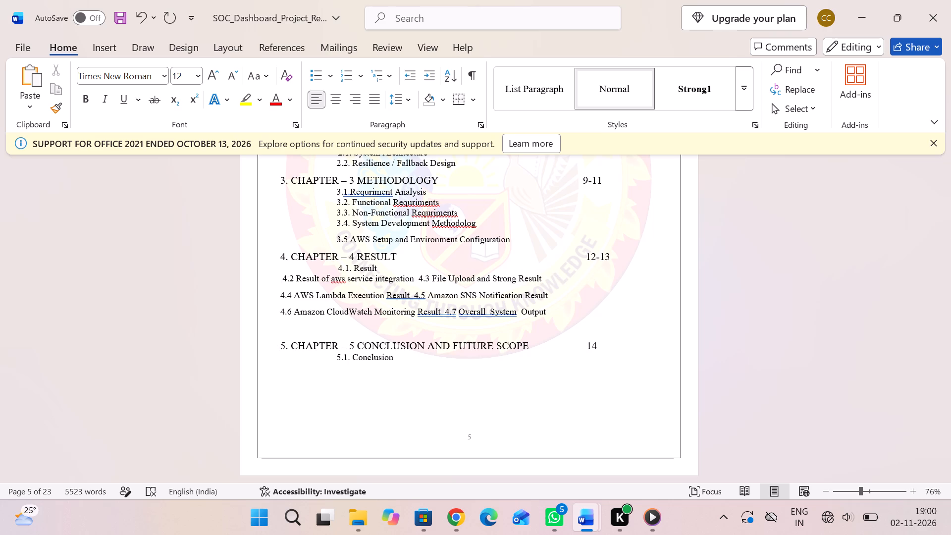
{"action": "key", "text": "BackSpace"}
{"action": "key", "text": "Return"}
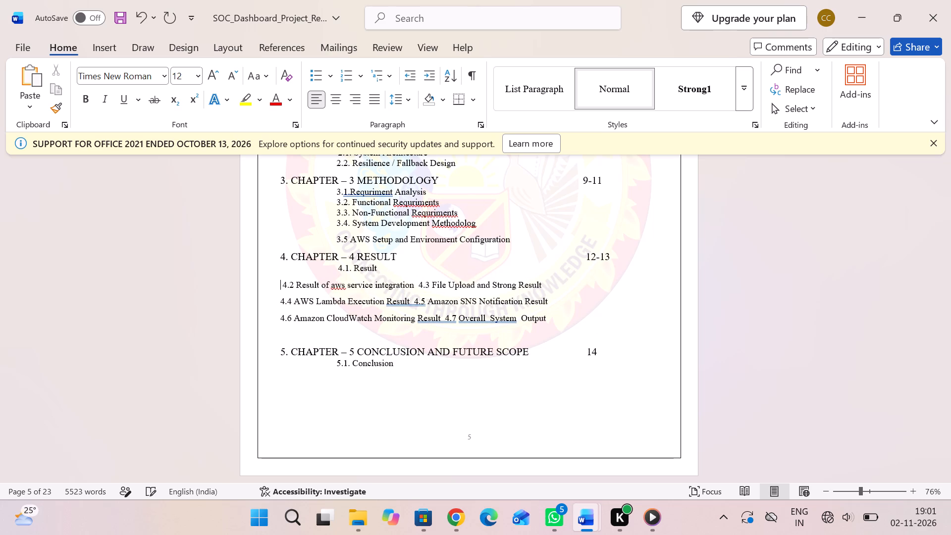
Remove the indentation before the 4.1 Result entry so it lines up with the 4.2 entry.
{"action": "left_click", "coordinate": [341, 269]}
{"action": "key", "text": "Left"}
{"action": "key", "text": "BackSpace"}
{"action": "key", "text": "BackSpace"}
{"action": "key", "text": "BackSpace"}
{"action": "key", "text": "BackSpace"}
{"action": "key", "text": "BackSpace"}
{"action": "key", "text": "BackSpace"}
{"action": "key", "text": "BackSpace"}
{"action": "key", "text": "BackSpace"}
{"action": "key", "text": "BackSpace"}
{"action": "key", "text": "BackSpace"}
{"action": "key", "text": "BackSpace"}
{"action": "key", "text": "BackSpace"}
{"action": "key", "text": "BackSpace"}
{"action": "key", "text": "BackSpace"}
{"action": "key", "text": "BackSpace"}
{"action": "key", "text": "BackSpace"}
{"action": "key", "text": "BackSpace"}
{"action": "key", "text": "BackSpace"}
{"action": "key", "text": "BackSpace"}
{"action": "key", "text": "BackSpace"}
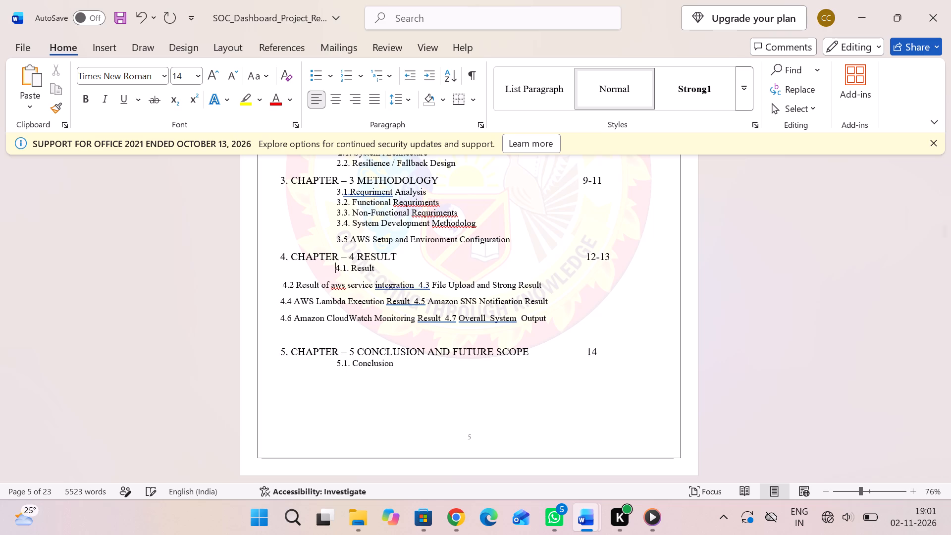
Add the entry "4.8 Testing Result" on the empty line below the 4.6 and 4.7 entries.
{"action": "scroll", "coordinate": [341, 269], "scroll_direction": "up", "scroll_amount": 1}
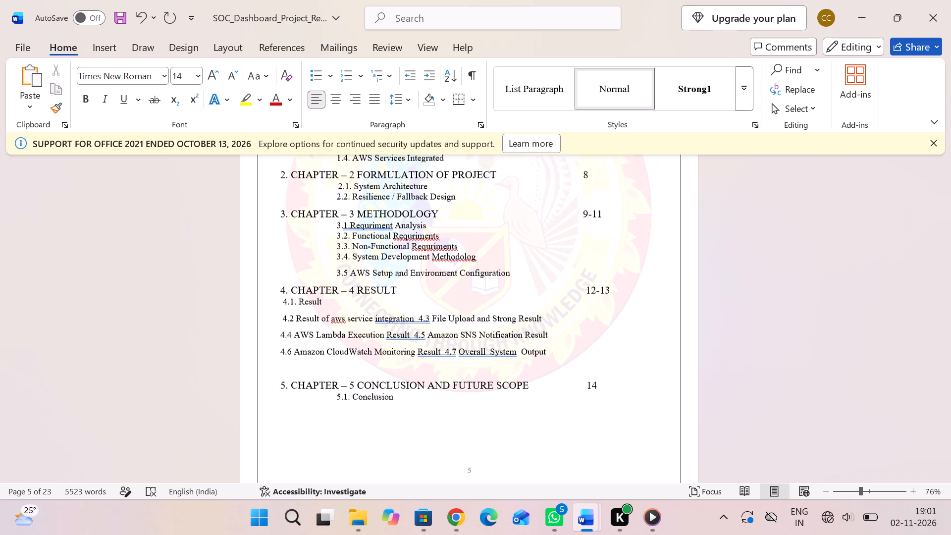
{"action": "scroll", "coordinate": [341, 269], "scroll_direction": "up", "scroll_amount": 2}
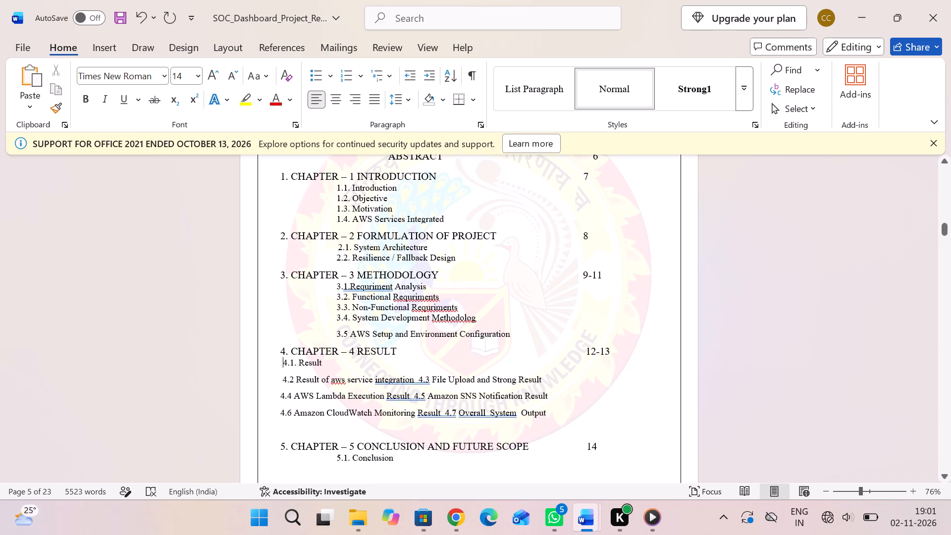
{"action": "left_click", "coordinate": [275, 424]}
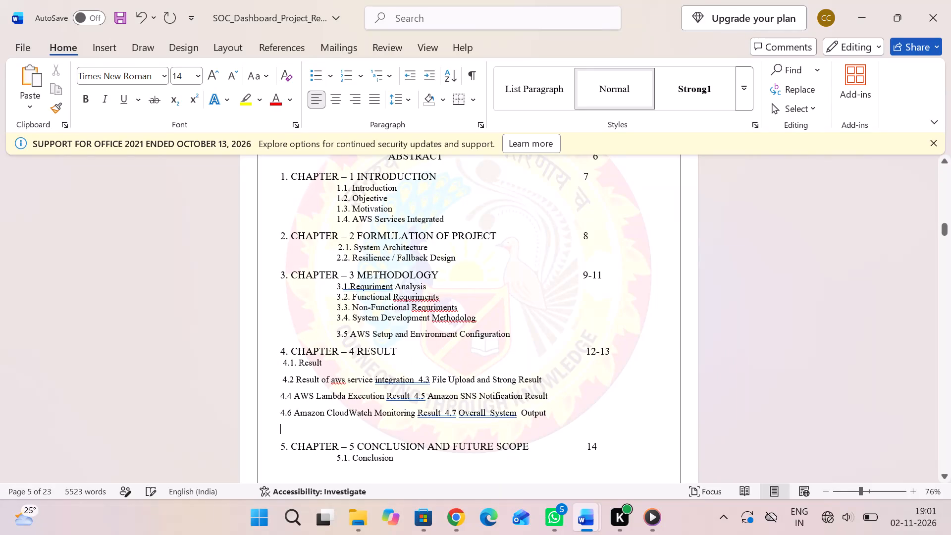
{"action": "key", "text": "4"}
{"action": "key", "text": "period"}
{"action": "key", "text": "8"}
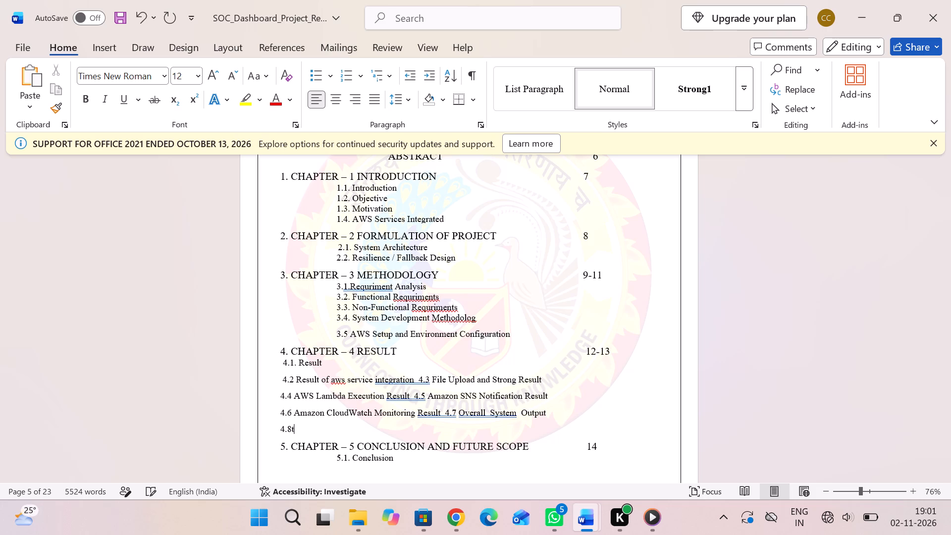
{"action": "key", "text": "BackSpace"}
{"action": "key", "text": "BackSpace"}
{"action": "key", "text": "BackSpace"}
{"action": "key", "text": "BackSpace"}
{"action": "key", "text": "BackSpace"}
{"action": "key", "text": "BackSpace"}
{"action": "type", "text": "st"}
{"action": "key", "text": "BackSpace"}
{"action": "key", "text": "BackSpace"}
{"action": "type", "text": "st"}
{"action": "key", "text": "BackSpace"}
{"action": "key", "text": "BackSpace"}
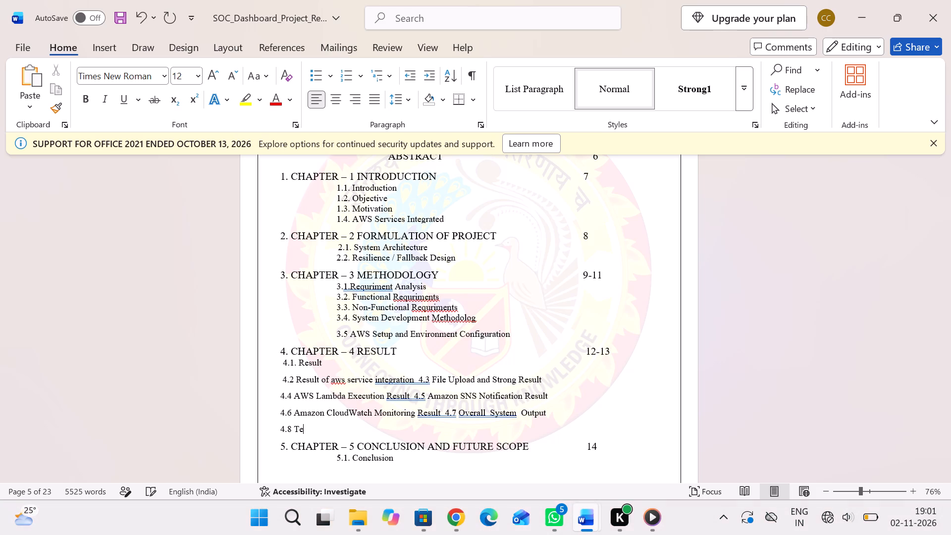
{"action": "type", "text": "sti"}
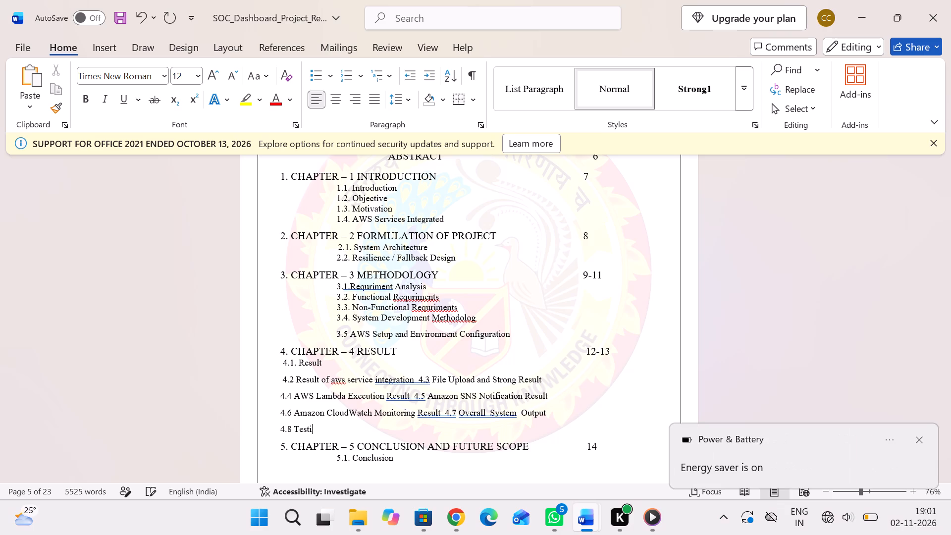
{"action": "type", "text": "ng"}
{"action": "key", "text": "space"}
{"action": "key", "text": "space"}
Add the number 4.9 after the 4.8 entry on the same line, with an extra space between them.
{"action": "key", "text": "4"}
{"action": "type", "text": ".9"}
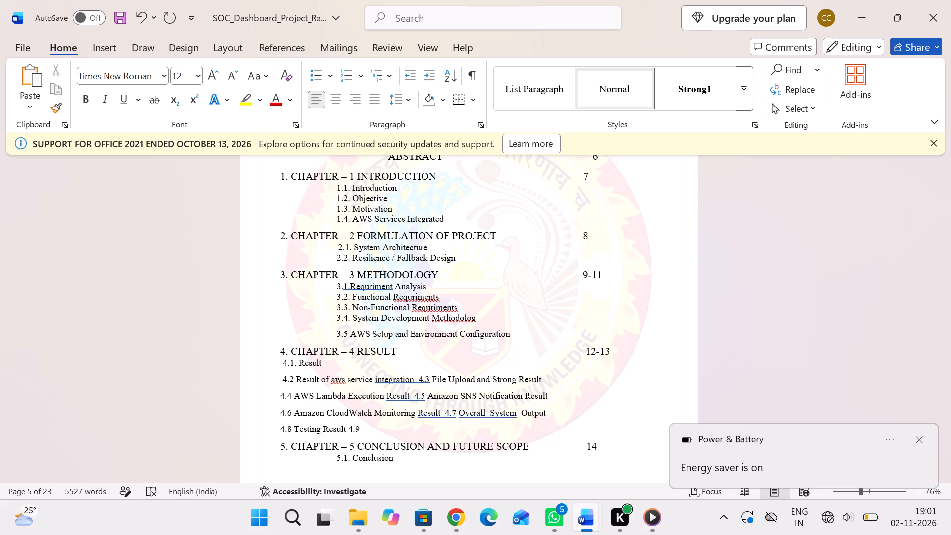
{"action": "left_click", "coordinate": [345, 427]}
{"action": "key", "text": "space"}
{"action": "key", "text": "BackSpace"}
{"action": "key", "text": "Right"}
{"action": "key", "text": "space"}
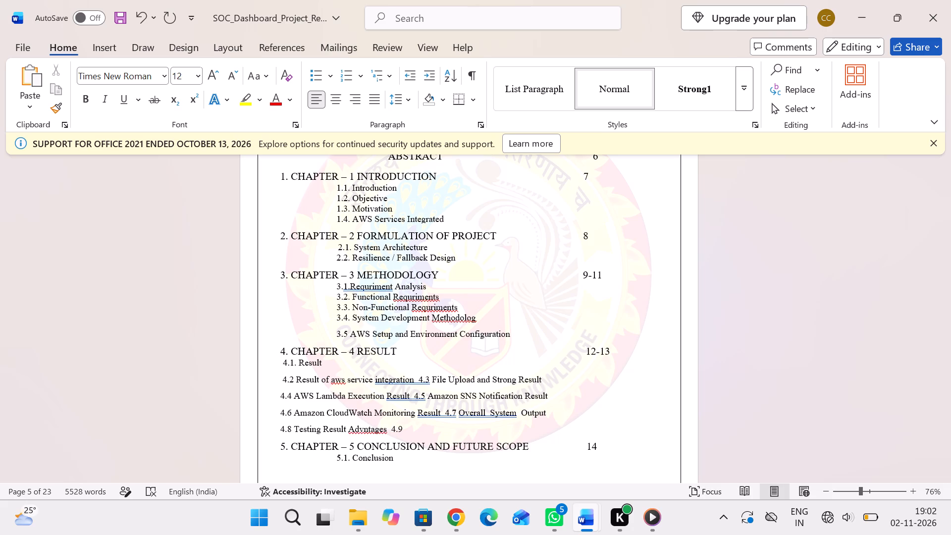
Delete the misplaced word "Advntages" in front of the number 4.9.
{"action": "key", "text": "BackSpace"}
{"action": "key", "text": "BackSpace"}
{"action": "key", "text": "BackSpace"}
{"action": "key", "text": "BackSpace"}
{"action": "key", "text": "BackSpace"}
{"action": "key", "text": "BackSpace"}
{"action": "key", "text": "BackSpace"}
{"action": "key", "text": "BackSpace"}
{"action": "key", "text": "BackSpace"}
{"action": "key", "text": "BackSpace"}
Complete the 4.9 entry with the title "Advantages Observed" after its number.
{"action": "key", "text": "Right"}
{"action": "key", "text": "Right"}
{"action": "key", "text": "Right"}
{"action": "key", "text": "Right"}
{"action": "key", "text": "Right"}
{"action": "key", "text": "Left"}
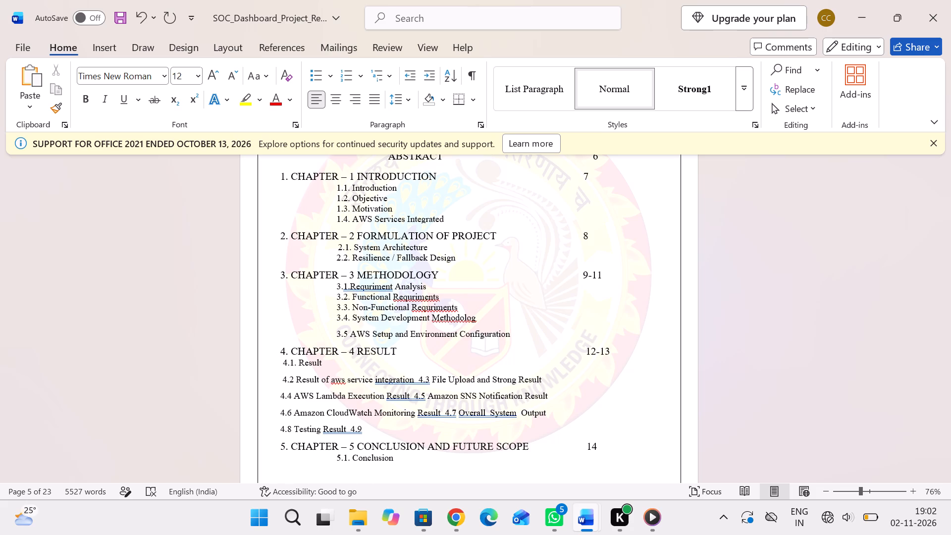
{"action": "key", "text": "space"}
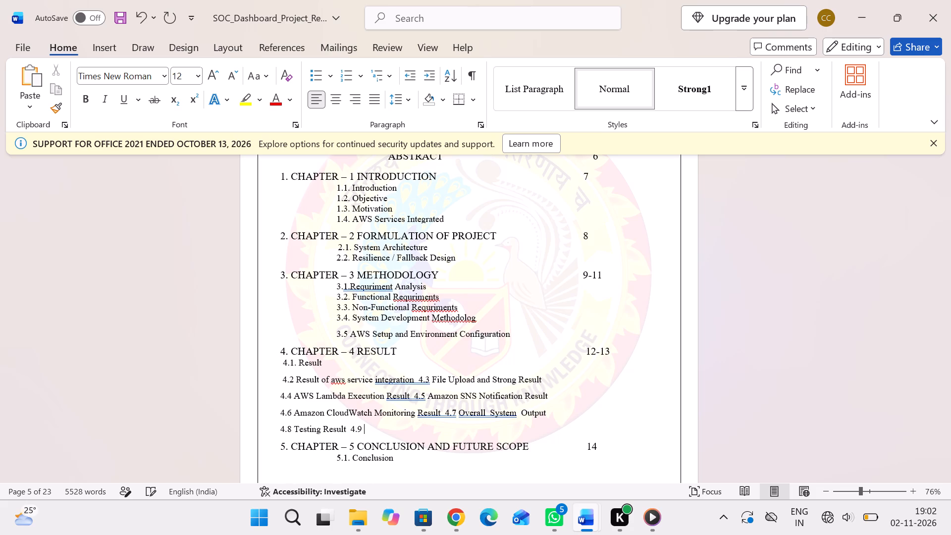
{"action": "type", "text": "dvan"}
{"action": "type", "text": "tg"}
{"action": "key", "text": "BackSpace"}
{"action": "type", "text": "age"}
{"action": "key", "text": "space"}
{"action": "key", "text": "BackSpace"}
{"action": "type", "text": "s"}
{"action": "key", "text": "space"}
{"action": "type", "text": "served"}
{"action": "key", "text": "space"}
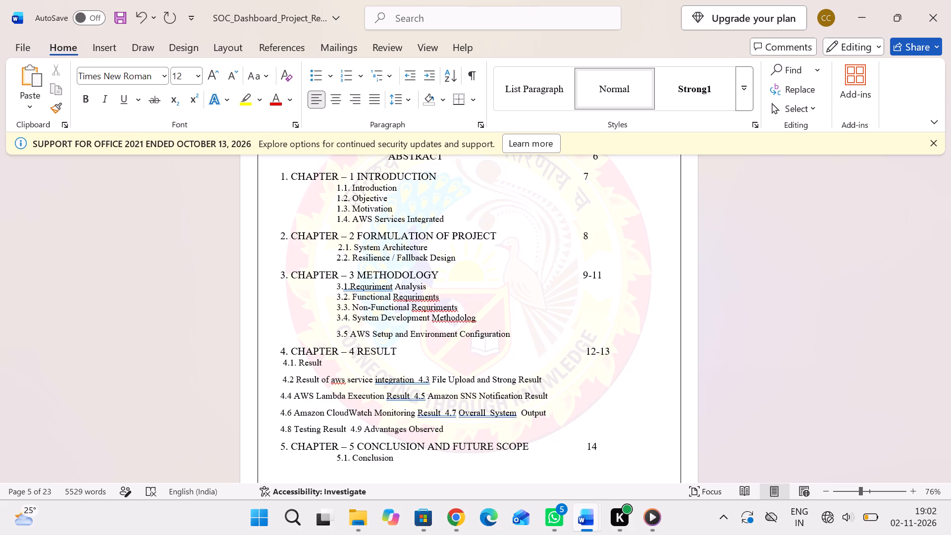
{"action": "left_click", "coordinate": [607, 385]}
Insert a blank line after the "4.9 Advantages Observed" entry, before the Chapter 5 entry in the table of contents.
{"action": "scroll", "coordinate": [530, 401], "scroll_direction": "down", "scroll_amount": 1}
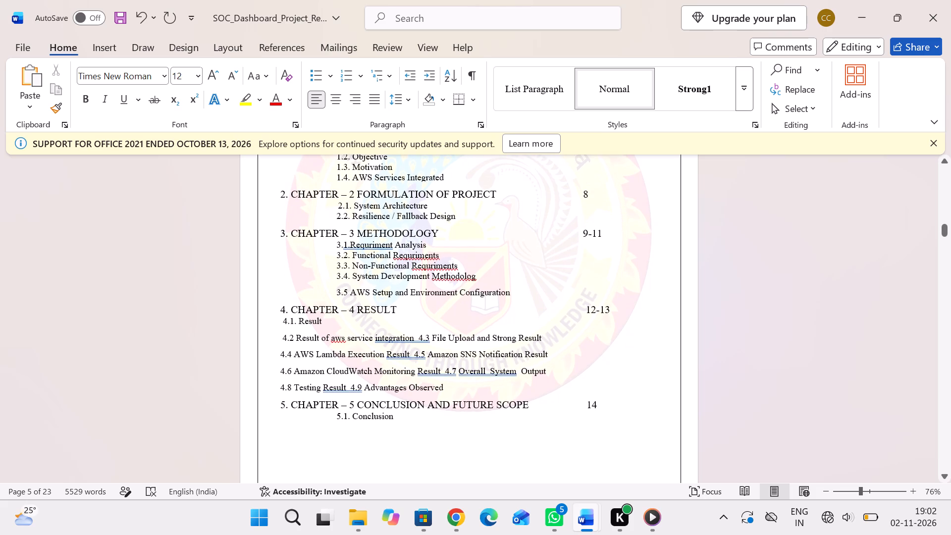
{"action": "scroll", "coordinate": [506, 376], "scroll_direction": "down", "scroll_amount": 1}
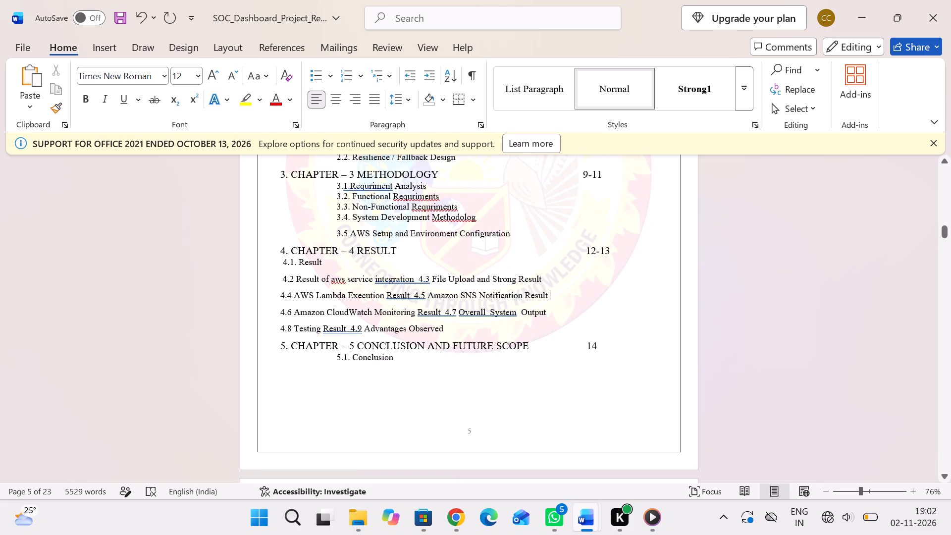
{"action": "left_click", "coordinate": [462, 329]}
{"action": "key", "text": "Return"}
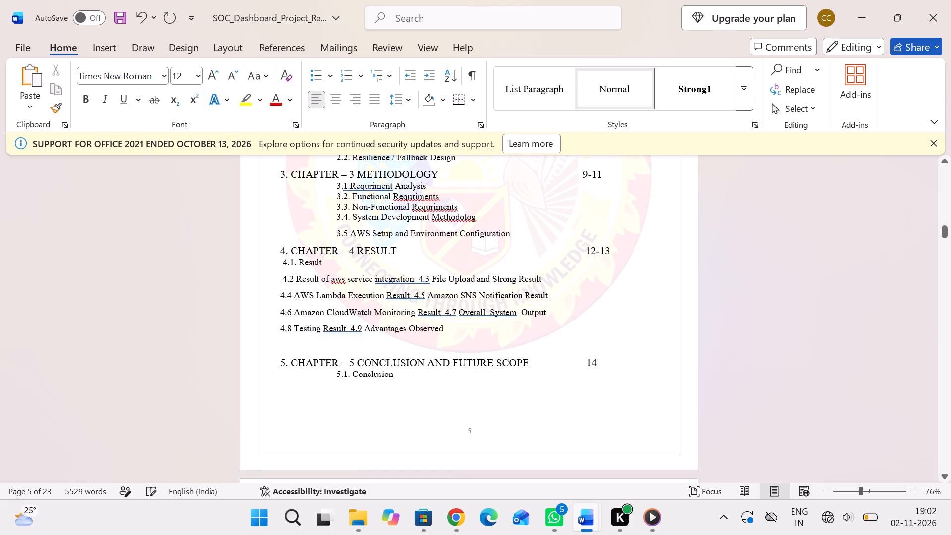
Insert a blank line between the "3.5 AWS Setup and Environment Configuration" entry and the Chapter 4 entry.
{"action": "left_click", "coordinate": [537, 217]}
{"action": "double_click", "coordinate": [527, 248]}
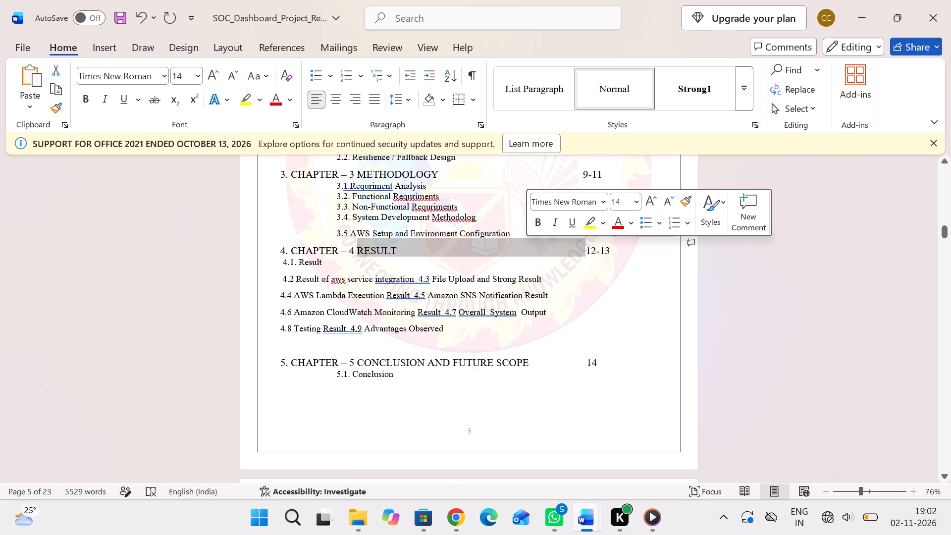
{"action": "left_click", "coordinate": [517, 232]}
{"action": "key", "text": "Return"}
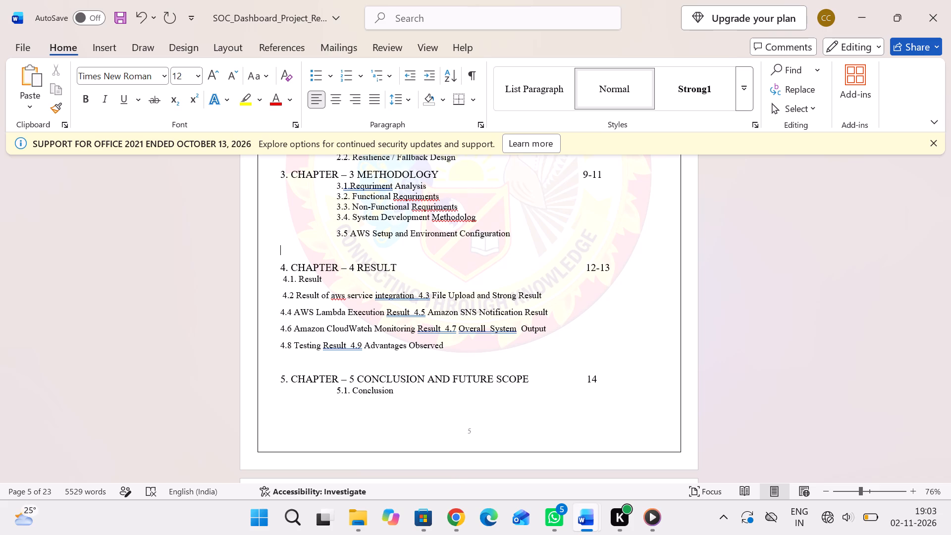
Review the layout of the whole table of contents and the Abstract page that follows it.
{"action": "scroll", "coordinate": [405, 381], "scroll_direction": "up", "scroll_amount": 1}
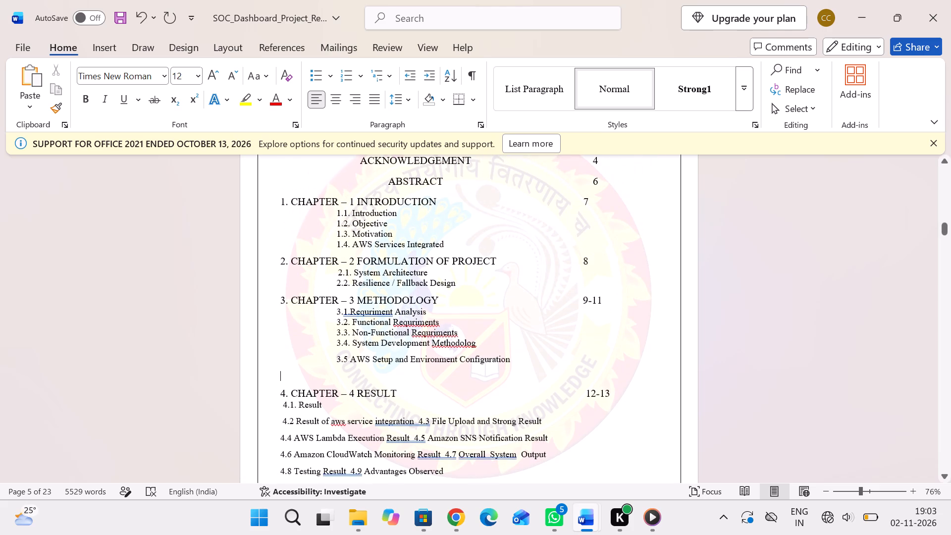
{"action": "scroll", "coordinate": [405, 381], "scroll_direction": "up", "scroll_amount": 1}
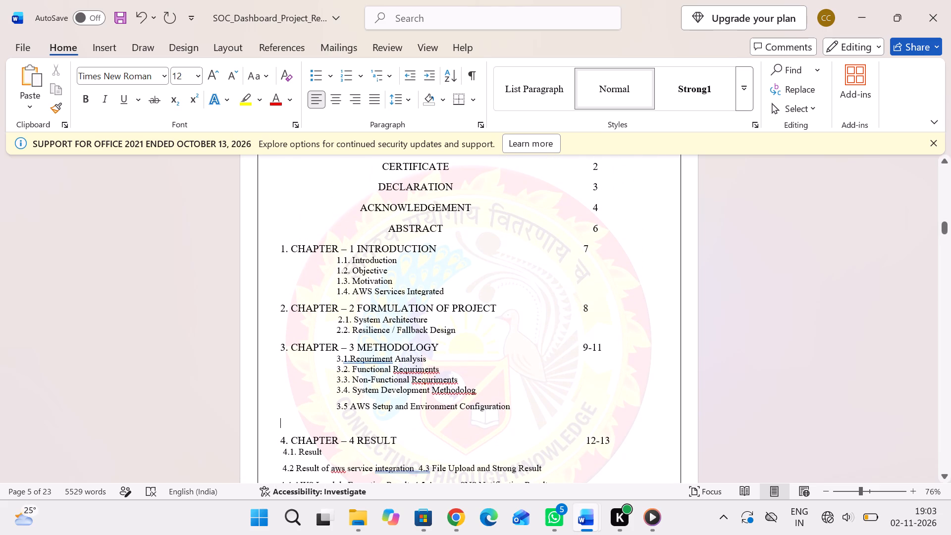
{"action": "scroll", "coordinate": [405, 381], "scroll_direction": "up", "scroll_amount": 2}
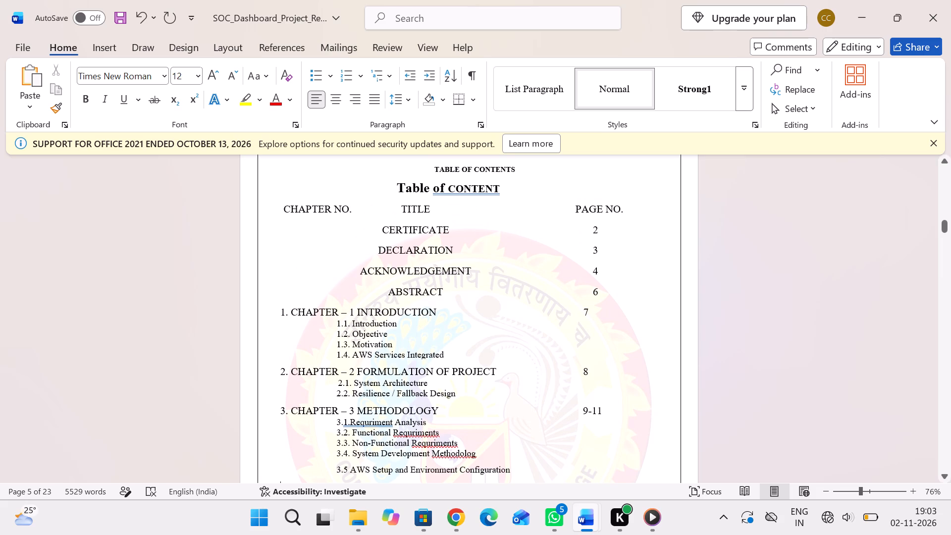
{"action": "scroll", "coordinate": [396, 372], "scroll_direction": "down", "scroll_amount": 3}
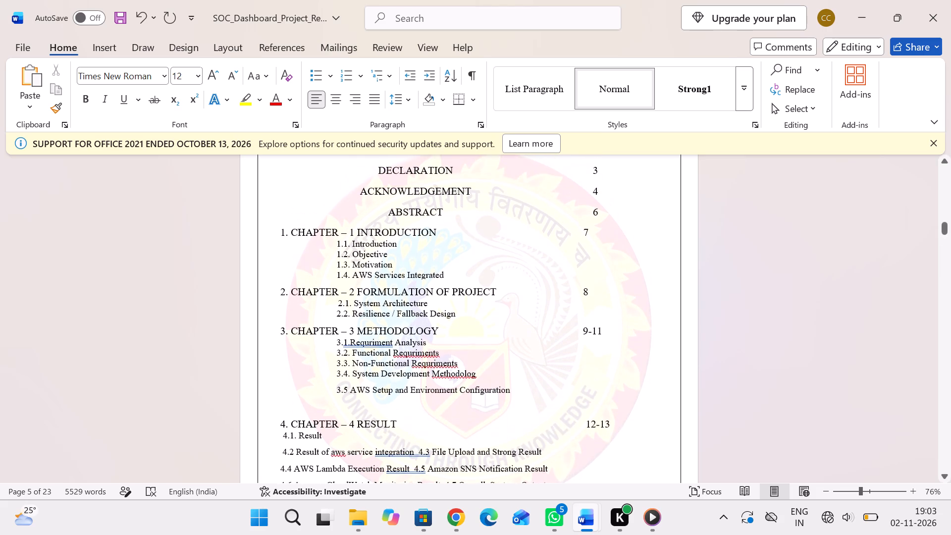
{"action": "scroll", "coordinate": [396, 372], "scroll_direction": "down", "scroll_amount": 4}
{"action": "scroll", "coordinate": [396, 372], "scroll_direction": "up", "scroll_amount": 3}
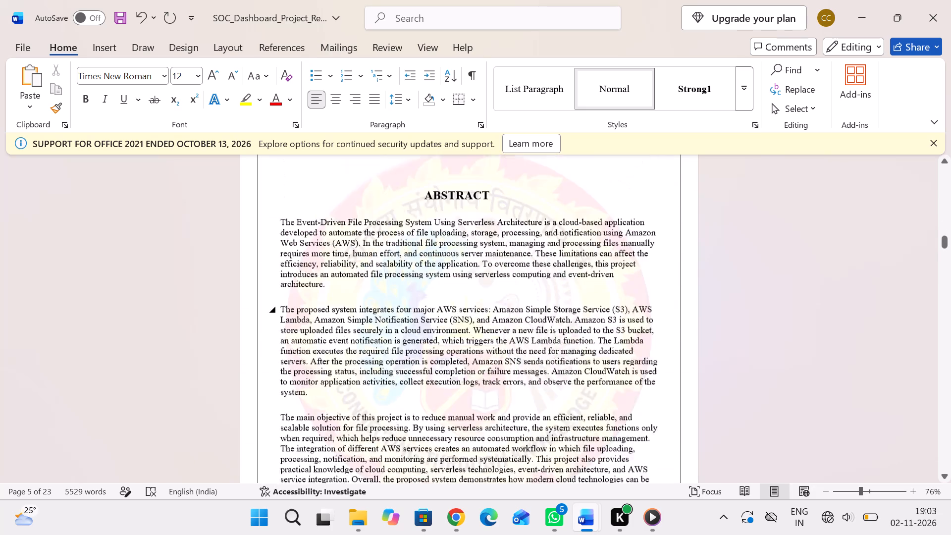
{"action": "scroll", "coordinate": [396, 372], "scroll_direction": "down", "scroll_amount": 2}
{"action": "scroll", "coordinate": [396, 372], "scroll_direction": "up", "scroll_amount": 1}
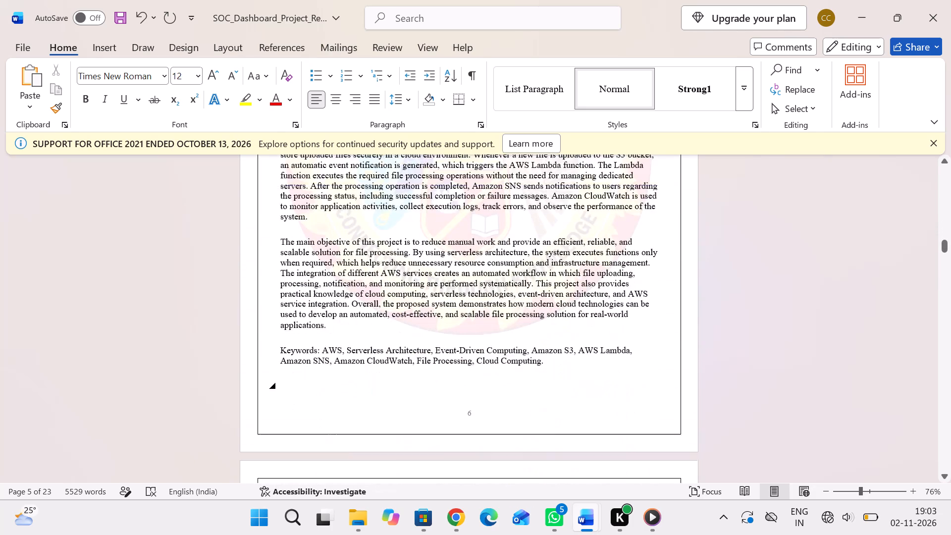
Delete the small duplicate heading "TABLE OF CONTENTS" above the "Table of CONTENT" heading.
{"action": "scroll", "coordinate": [396, 372], "scroll_direction": "up", "scroll_amount": 2}
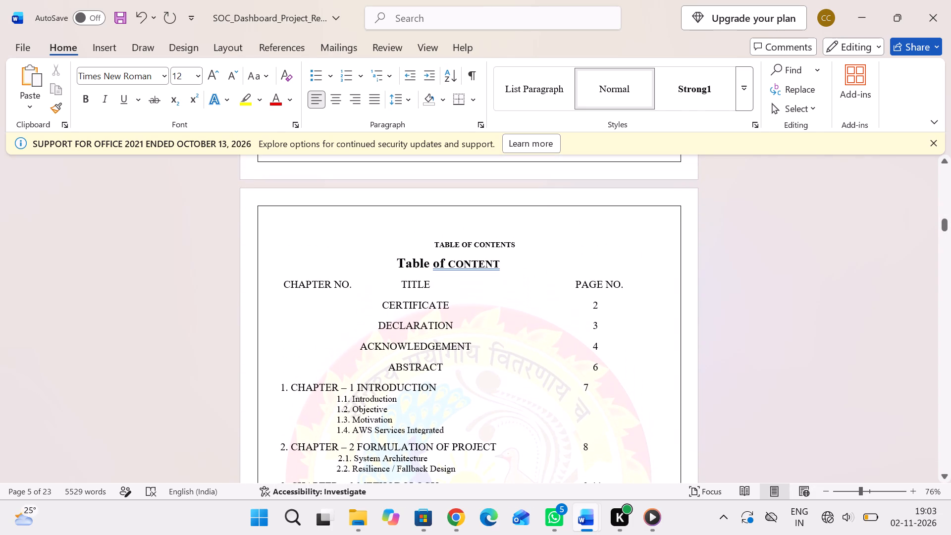
{"action": "left_click_drag", "start_coordinate": [428, 243], "coordinate": [523, 238]}
{"action": "left_click_drag", "start_coordinate": [523, 238], "coordinate": [523, 239]}
{"action": "left_click_drag", "start_coordinate": [523, 239], "coordinate": [515, 246]}
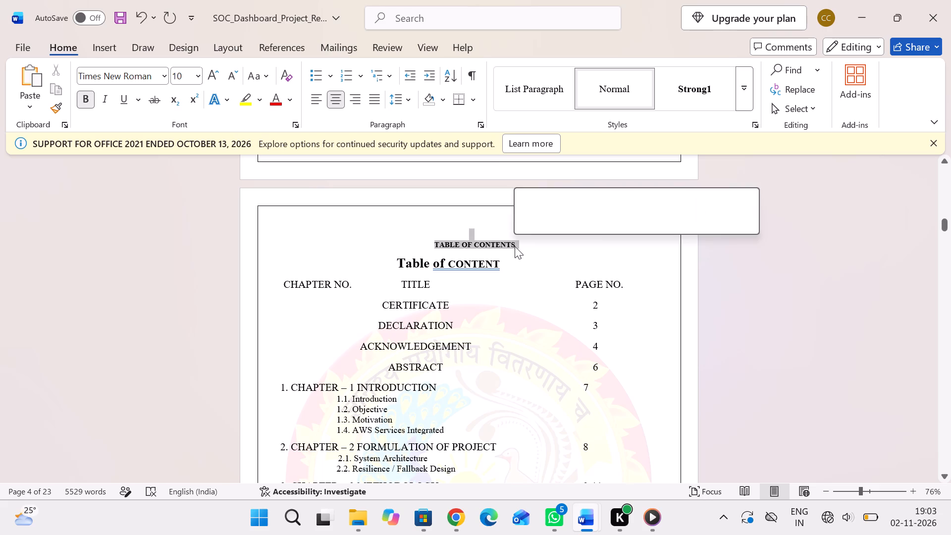
{"action": "key", "text": "BackSpace"}
Remove the blank lines and leading spaces before the ABSTRACT heading, moving it up the page and back to the left margin.
{"action": "scroll", "coordinate": [515, 246], "scroll_direction": "down", "scroll_amount": 2}
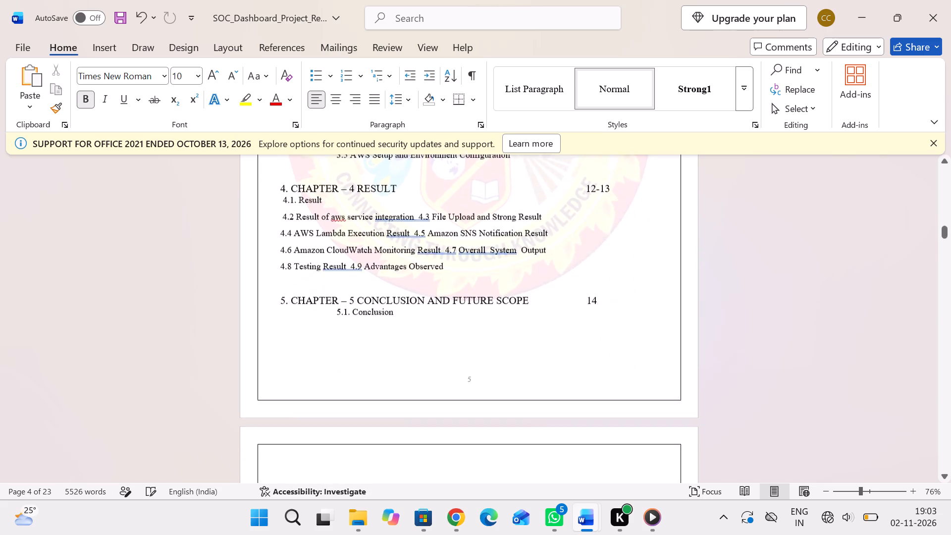
{"action": "scroll", "coordinate": [515, 246], "scroll_direction": "down", "scroll_amount": 2}
{"action": "left_click", "coordinate": [417, 239]}
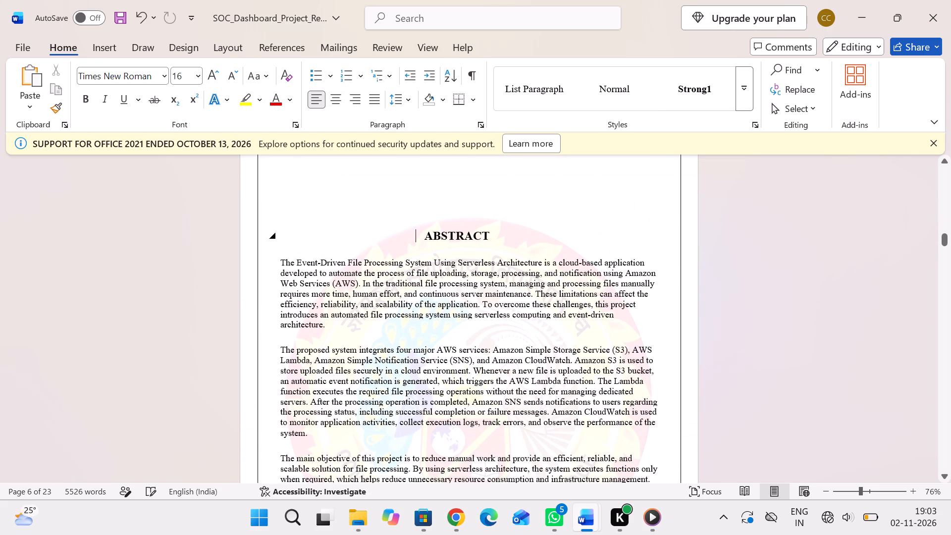
{"action": "key", "text": "BackSpace"}
{"action": "key", "text": "BackSpace"}
{"action": "key", "text": "BackSpace"}
{"action": "key", "text": "BackSpace"}
{"action": "key", "text": "BackSpace"}
{"action": "key", "text": "BackSpace"}
{"action": "key", "text": "BackSpace"}
{"action": "key", "text": "BackSpace"}
{"action": "key", "text": "BackSpace"}
{"action": "key", "text": "BackSpace"}
{"action": "key", "text": "BackSpace"}
{"action": "key", "text": "BackSpace"}
{"action": "key", "text": "BackSpace"}
{"action": "key", "text": "BackSpace"}
{"action": "key", "text": "BackSpace"}
{"action": "key", "text": "BackSpace"}
{"action": "key", "text": "BackSpace"}
{"action": "key", "text": "BackSpace"}
{"action": "key", "text": "BackSpace"}
{"action": "key", "text": "BackSpace"}
{"action": "key", "text": "BackSpace"}
{"action": "key", "text": "BackSpace"}
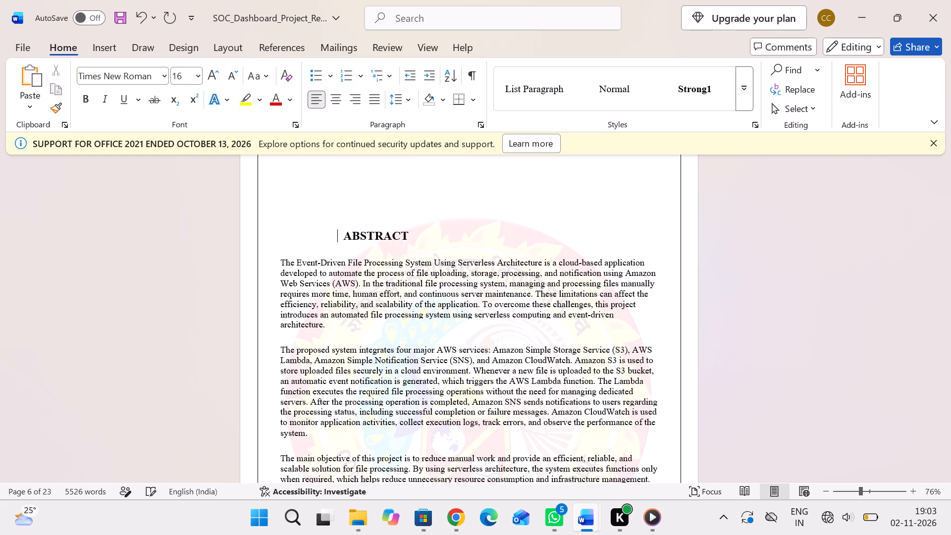
{"action": "key", "text": "BackSpace"}
{"action": "key", "text": "BackSpace"}
{"action": "key", "text": "BackSpace"}
{"action": "key", "text": "BackSpace"}
{"action": "key", "text": "BackSpace"}
{"action": "key", "text": "BackSpace"}
{"action": "key", "text": "BackSpace"}
{"action": "key", "text": "BackSpace"}
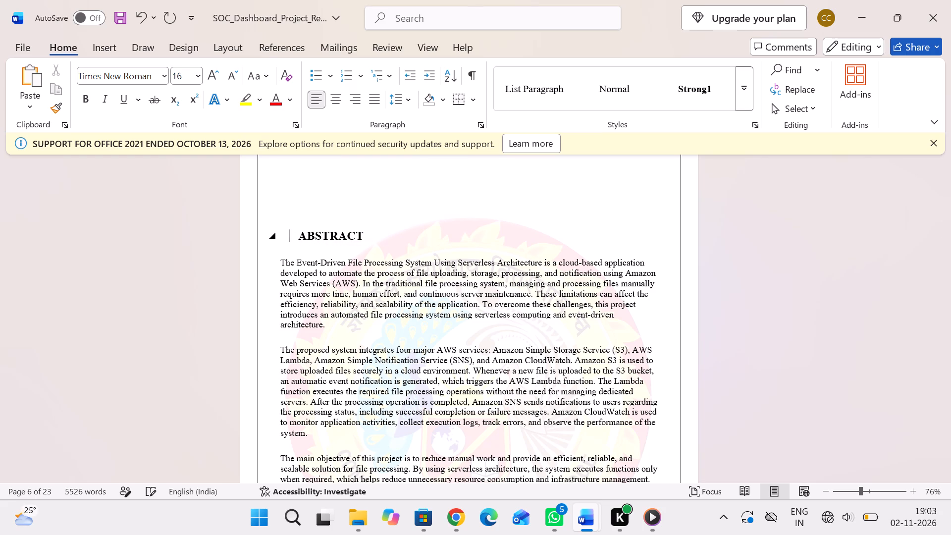
{"action": "key", "text": "BackSpace"}
{"action": "key", "text": "BackSpace"}
{"action": "key", "text": "BackSpace"}
{"action": "key", "text": "BackSpace"}
{"action": "key", "text": "BackSpace"}
{"action": "key", "text": "BackSpace"}
{"action": "key", "text": "BackSpace"}
{"action": "key", "text": "BackSpace"}
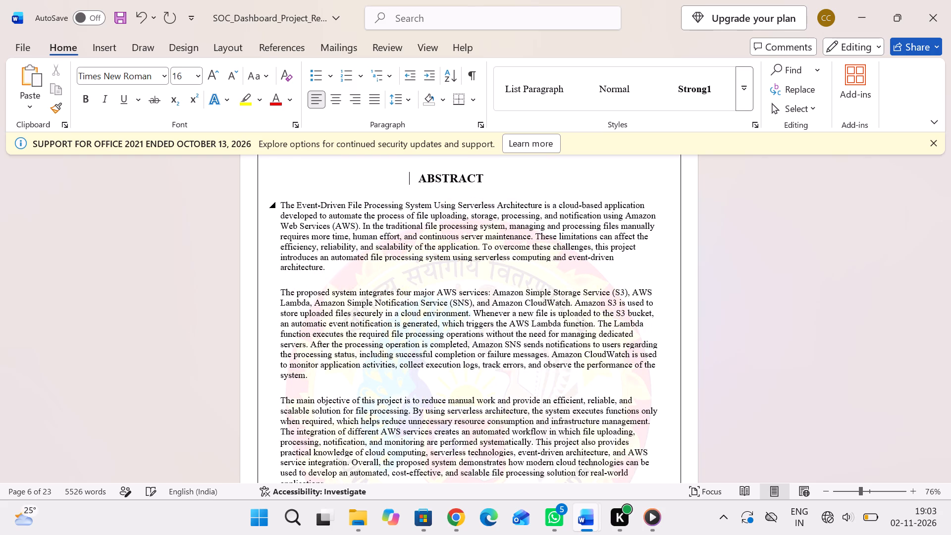
{"action": "key", "text": "BackSpace"}
{"action": "scroll", "coordinate": [417, 239], "scroll_direction": "up", "scroll_amount": 1}
{"action": "key", "text": "BackSpace"}
{"action": "key", "text": "BackSpace"}
{"action": "key", "text": "BackSpace"}
{"action": "key", "text": "BackSpace"}
{"action": "key", "text": "BackSpace"}
{"action": "key", "text": "BackSpace"}
{"action": "key", "text": "BackSpace"}
{"action": "key", "text": "BackSpace"}
{"action": "key", "text": "BackSpace"}
{"action": "key", "text": "BackSpace"}
{"action": "key", "text": "BackSpace"}
{"action": "key", "text": "BackSpace"}
{"action": "key", "text": "BackSpace"}
{"action": "key", "text": "BackSpace"}
{"action": "key", "text": "BackSpace"}
{"action": "key", "text": "BackSpace"}
{"action": "key", "text": "BackSpace"}
{"action": "key", "text": "BackSpace"}
{"action": "key", "text": "BackSpace"}
{"action": "key", "text": "BackSpace"}
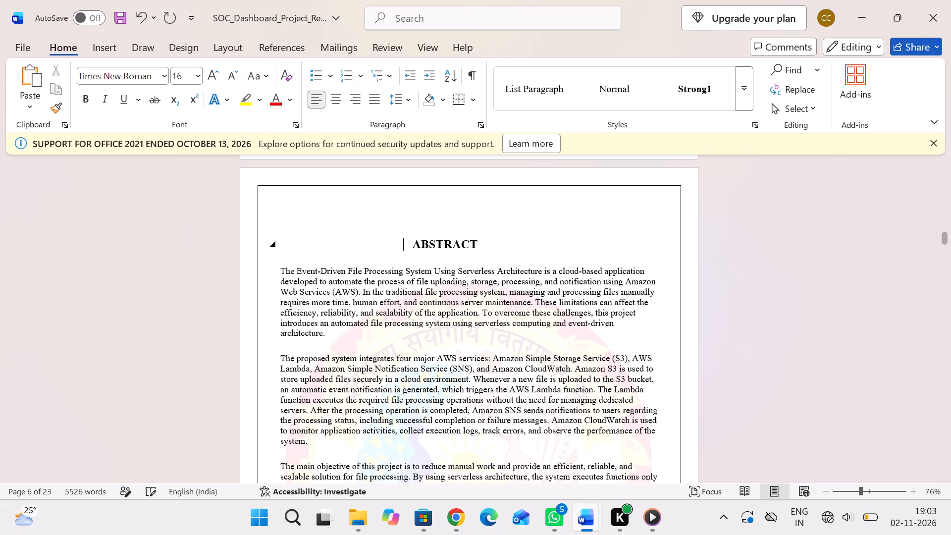
{"action": "key", "text": "BackSpace"}
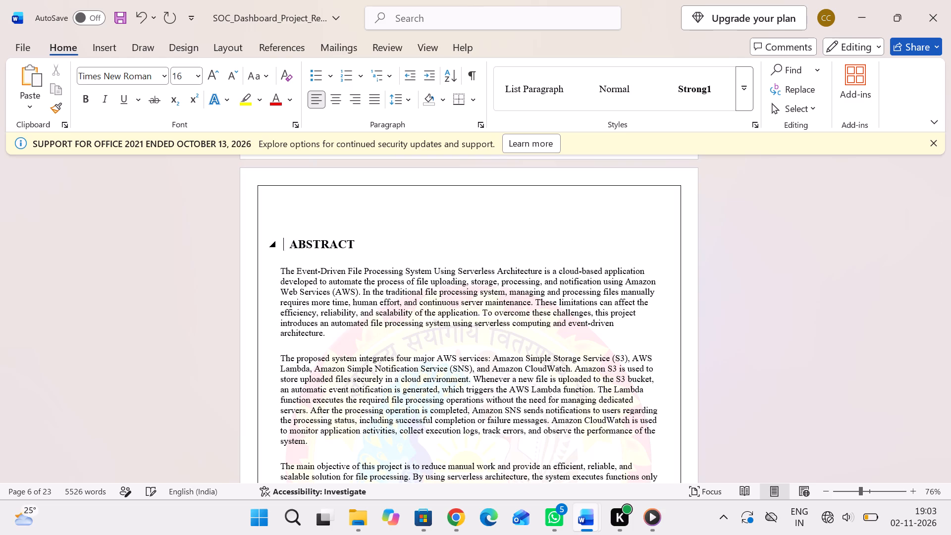
{"action": "key", "text": "BackSpace"}
{"action": "key", "text": "BackSpace"}
Examine the report's body from Chapter 1 through section 3.5, checking the headings, page layout and page numbers.
{"action": "scroll", "coordinate": [417, 239], "scroll_direction": "down", "scroll_amount": 3}
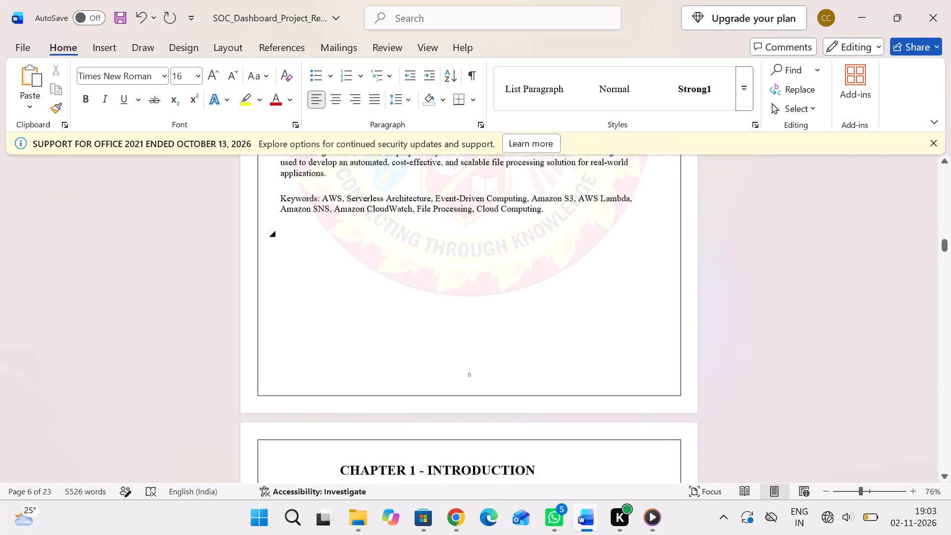
{"action": "scroll", "coordinate": [417, 239], "scroll_direction": "down", "scroll_amount": 4}
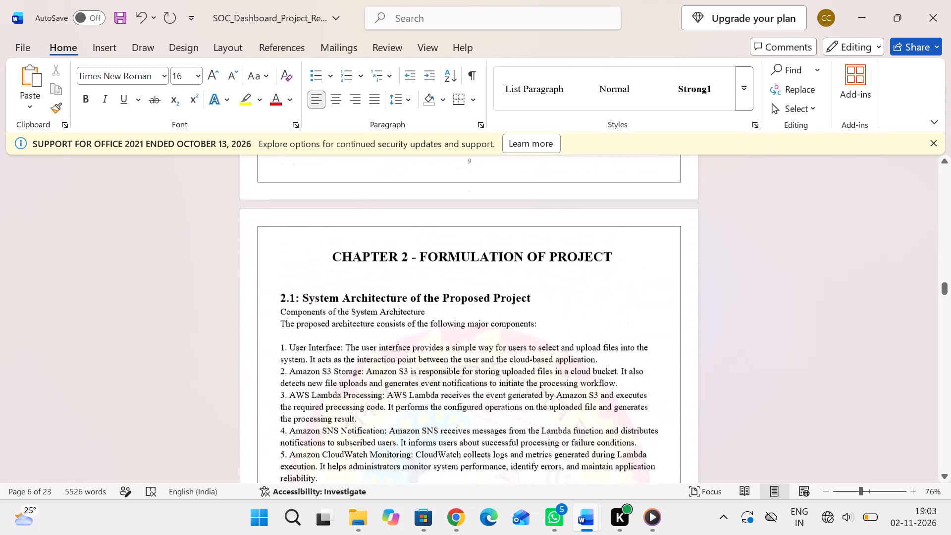
{"action": "scroll", "coordinate": [417, 239], "scroll_direction": "up", "scroll_amount": 3}
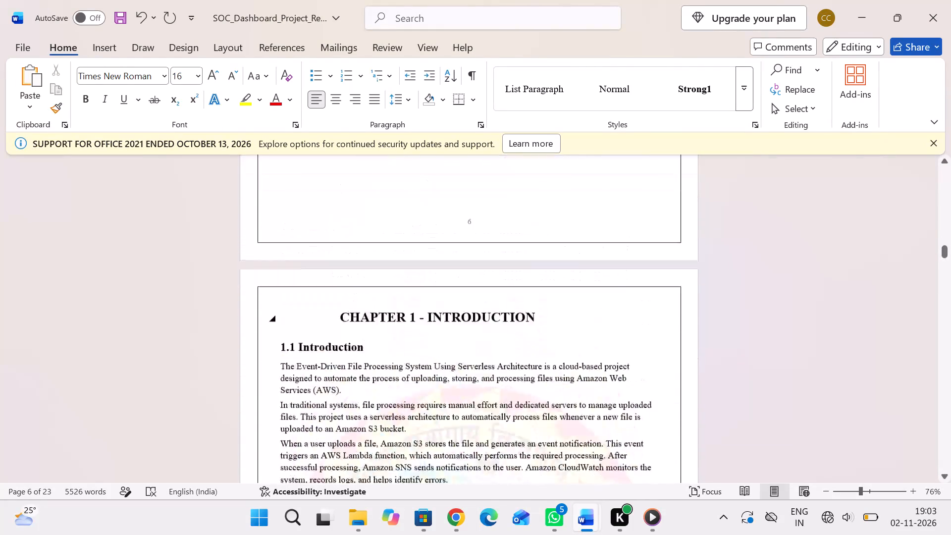
{"action": "scroll", "coordinate": [417, 239], "scroll_direction": "up", "scroll_amount": 5}
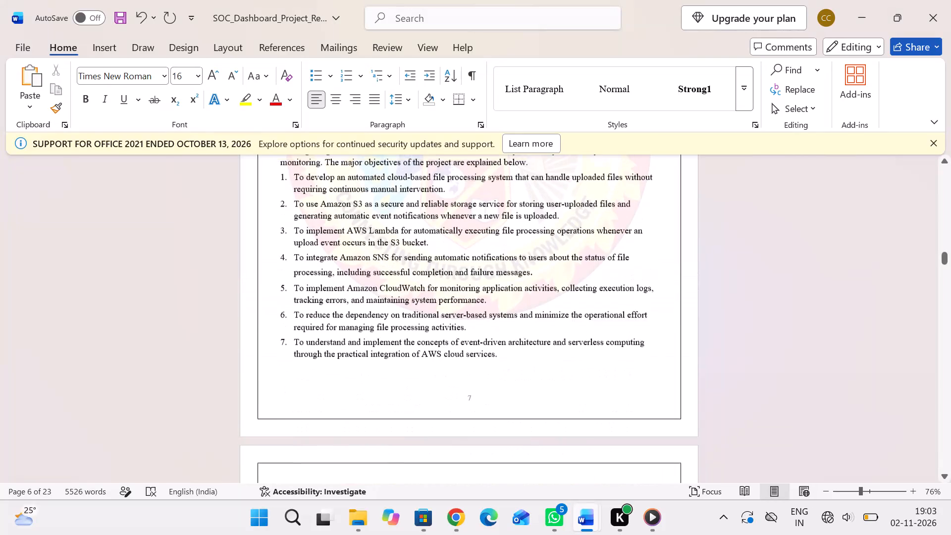
{"action": "scroll", "coordinate": [417, 239], "scroll_direction": "up", "scroll_amount": 4}
{"action": "scroll", "coordinate": [417, 239], "scroll_direction": "down", "scroll_amount": 1}
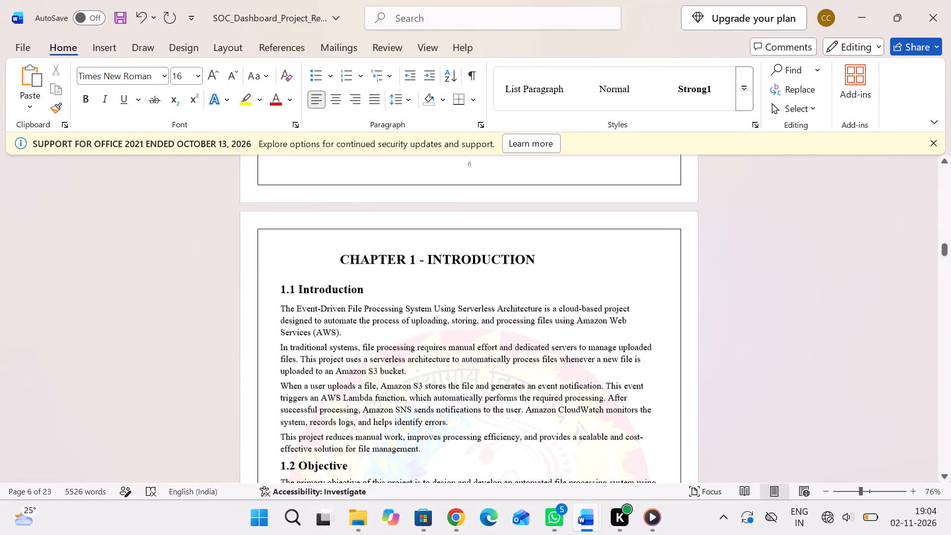
{"action": "scroll", "coordinate": [417, 239], "scroll_direction": "down", "scroll_amount": 6}
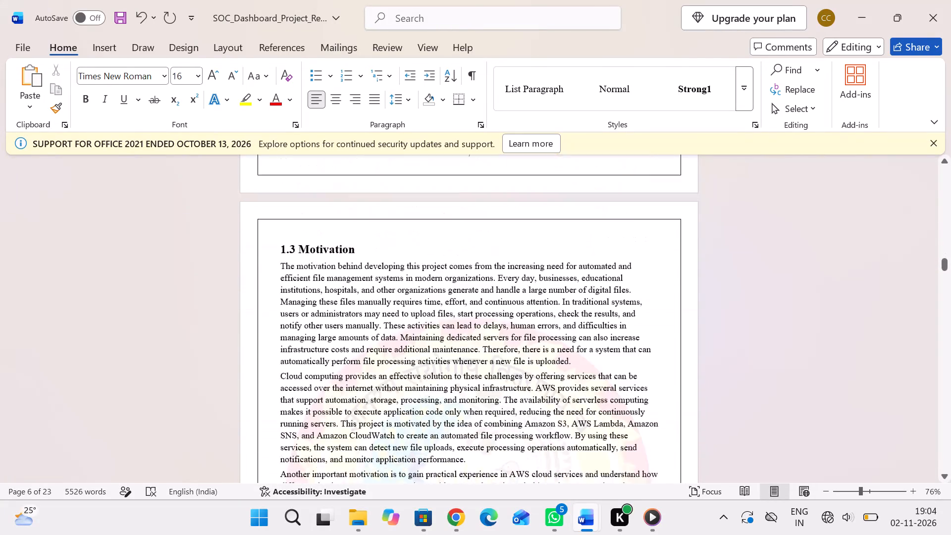
{"action": "scroll", "coordinate": [417, 239], "scroll_direction": "down", "scroll_amount": 6}
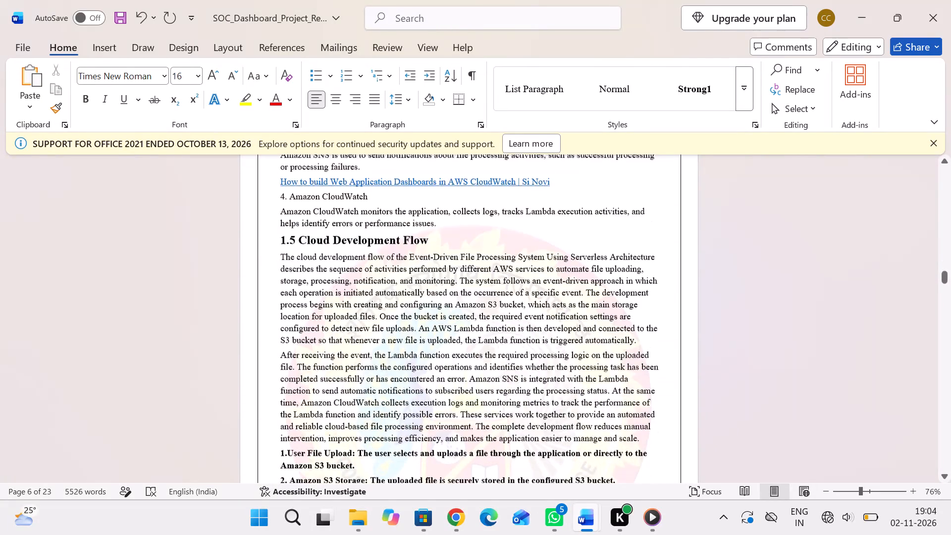
{"action": "scroll", "coordinate": [417, 239], "scroll_direction": "down", "scroll_amount": 4}
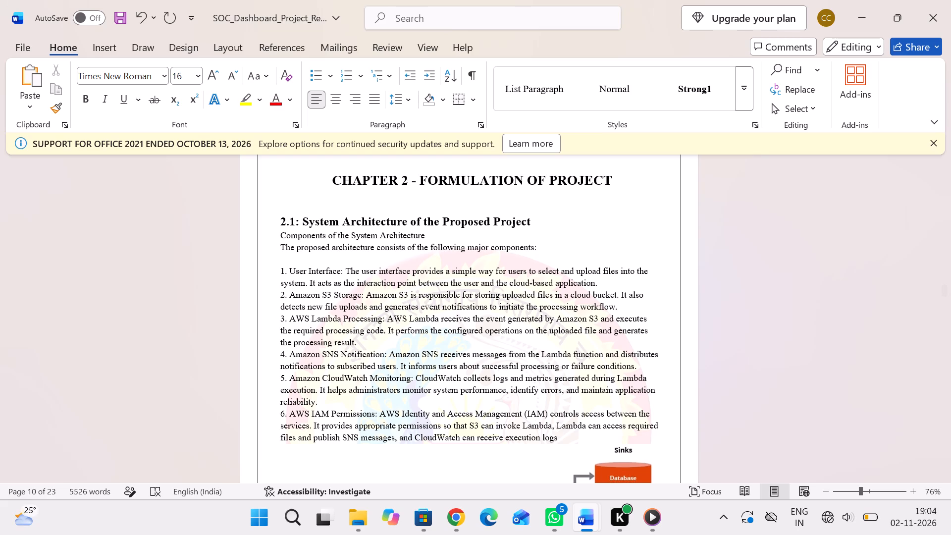
{"action": "scroll", "coordinate": [417, 239], "scroll_direction": "down", "scroll_amount": 3}
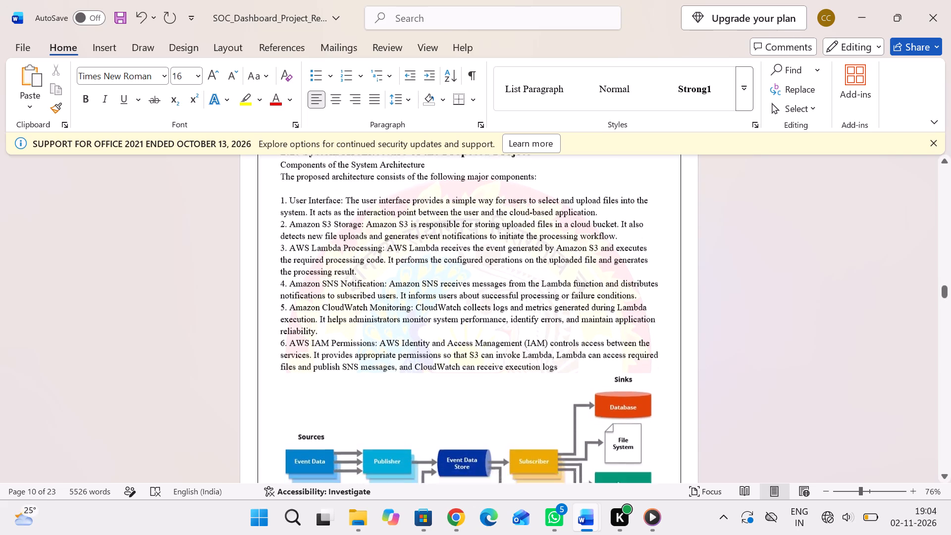
{"action": "scroll", "coordinate": [417, 239], "scroll_direction": "down", "scroll_amount": 6}
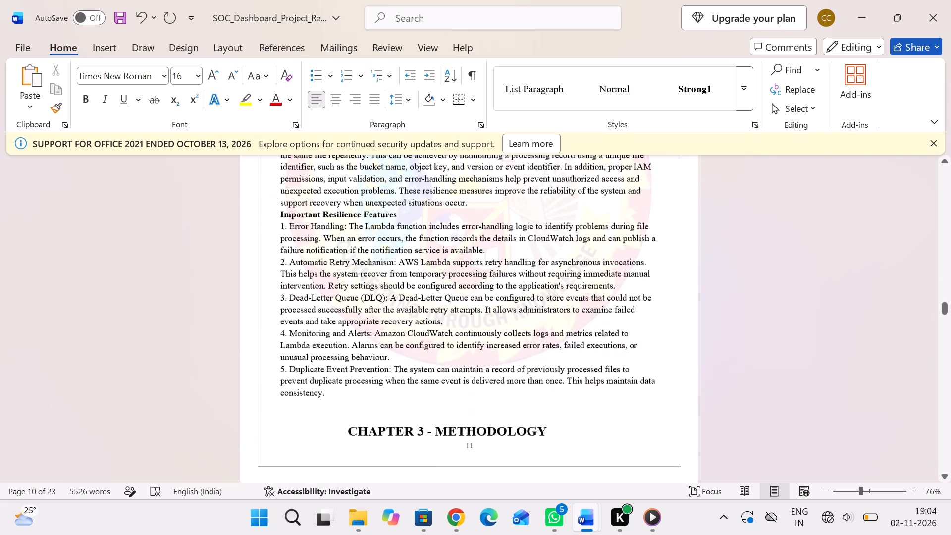
{"action": "scroll", "coordinate": [417, 239], "scroll_direction": "down", "scroll_amount": 6}
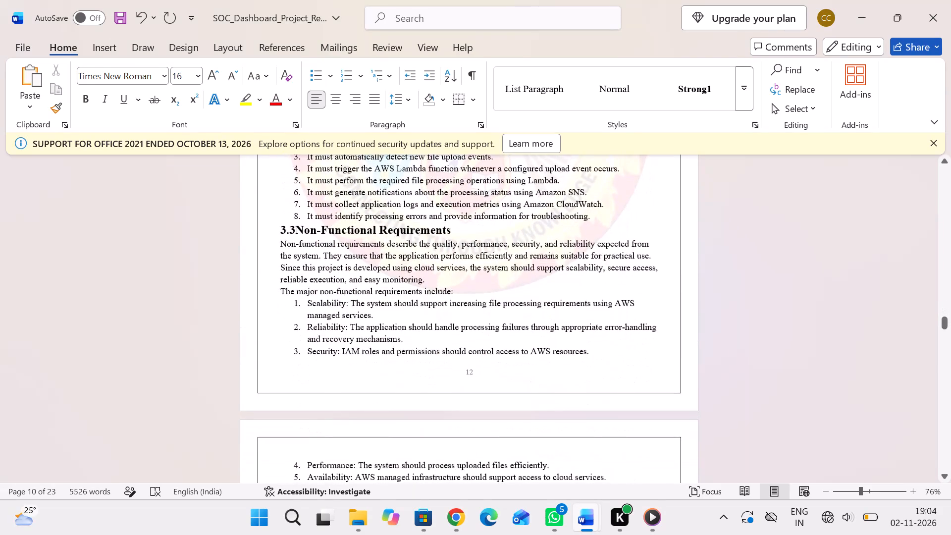
{"action": "scroll", "coordinate": [417, 239], "scroll_direction": "down", "scroll_amount": 4}
{"action": "scroll", "coordinate": [417, 239], "scroll_direction": "up", "scroll_amount": 2}
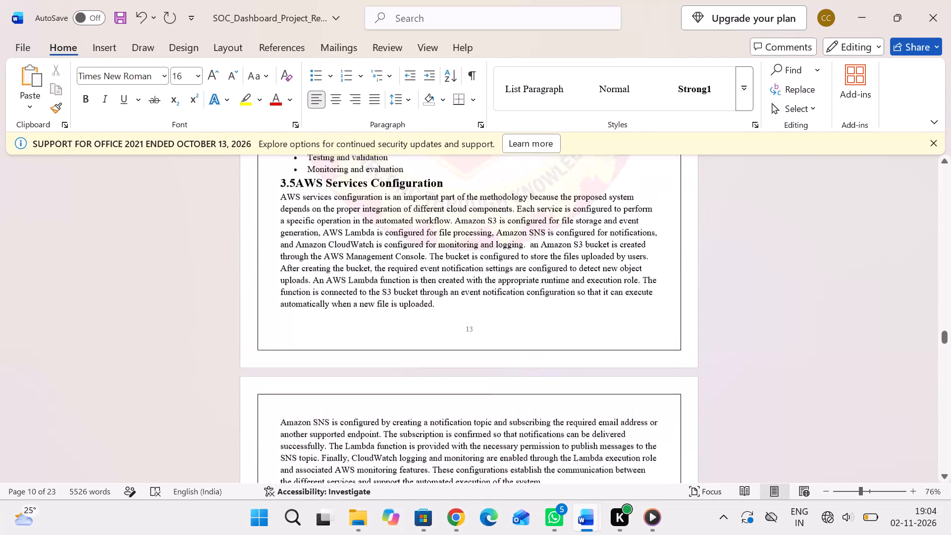
Push the "CHAPTER 3 - METHODOLOGY" heading onto the next page, above section 3.1, and indent it with spaces towards the page centre.
{"action": "scroll", "coordinate": [417, 239], "scroll_direction": "up", "scroll_amount": 6}
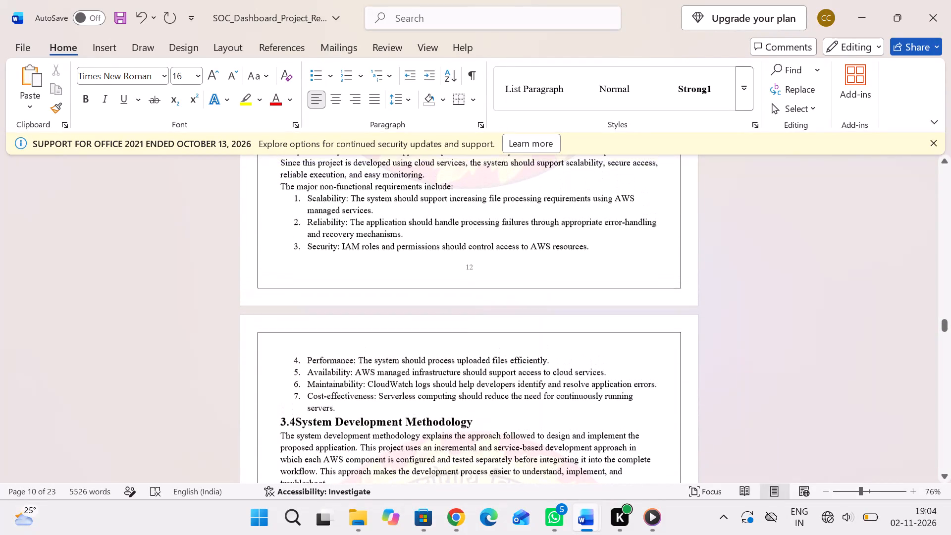
{"action": "scroll", "coordinate": [417, 239], "scroll_direction": "up", "scroll_amount": 5}
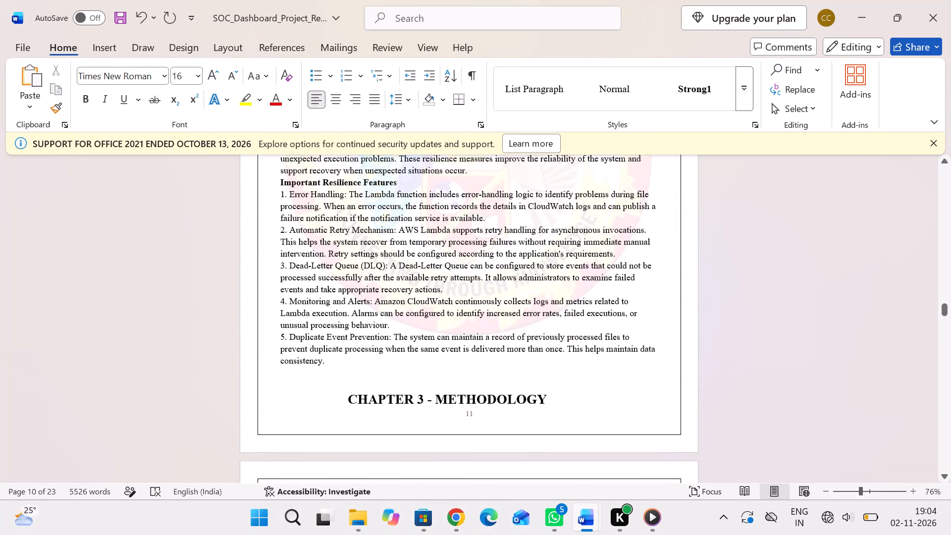
{"action": "left_click", "coordinate": [331, 408]}
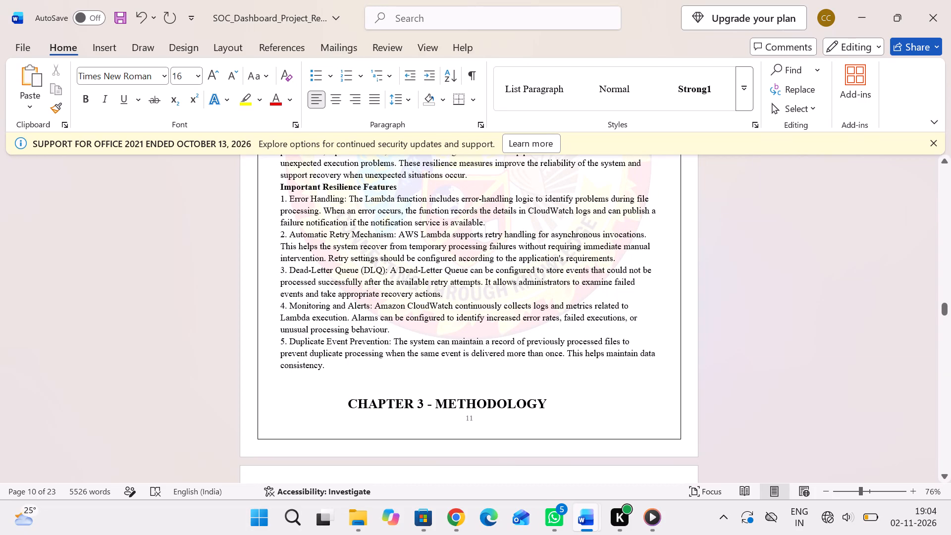
{"action": "key", "text": "Return"}
{"action": "key", "text": "space"}
{"action": "key", "text": "space"}
{"action": "key", "text": "space"}
{"action": "key", "text": "space"}
{"action": "key", "text": "space"}
{"action": "key", "text": "space"}
{"action": "key", "text": "space"}
{"action": "key", "text": "space"}
{"action": "key", "text": "space"}
{"action": "key", "text": "space"}
{"action": "key", "text": "space"}
{"action": "key", "text": "space"}
{"action": "key", "text": "space"}
{"action": "key", "text": "space"}
{"action": "key", "text": "space"}
{"action": "key", "text": "space"}
{"action": "key", "text": "space"}
{"action": "key", "text": "space"}
{"action": "key", "text": "space"}
{"action": "key", "text": "space"}
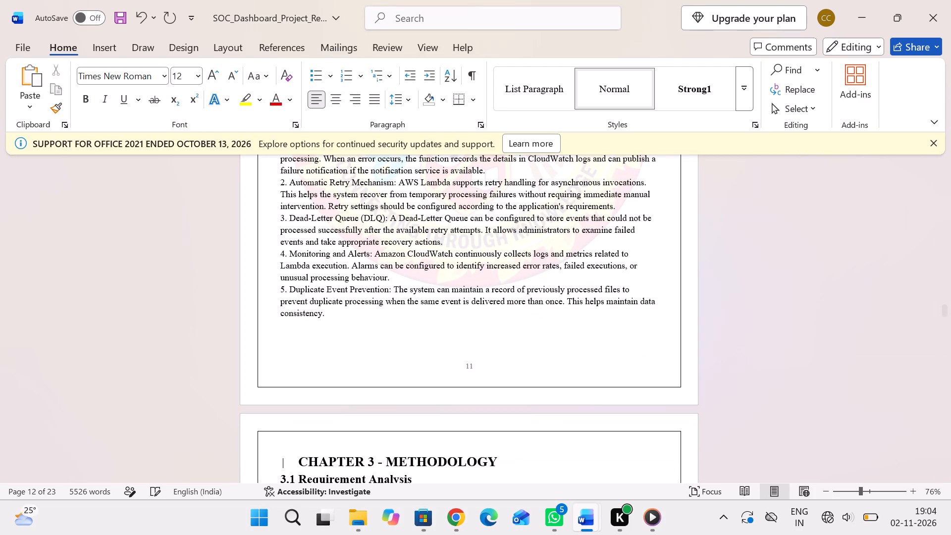
Examine the report from Chapter 2 through the Chapter 5 conclusion, references and assessment table, checking headings, page breaks and page numbers.
{"action": "scroll", "coordinate": [331, 408], "scroll_direction": "up", "scroll_amount": 1}
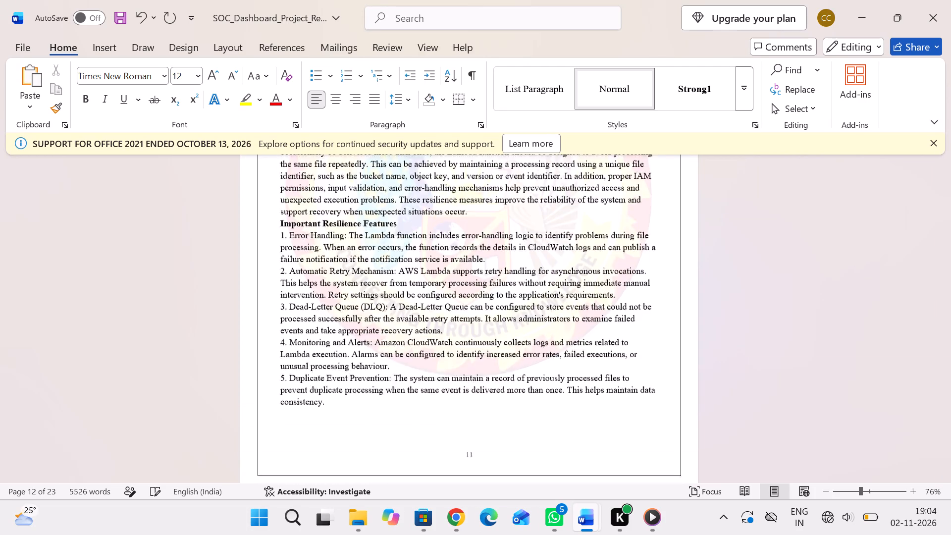
{"action": "scroll", "coordinate": [331, 408], "scroll_direction": "up", "scroll_amount": 5}
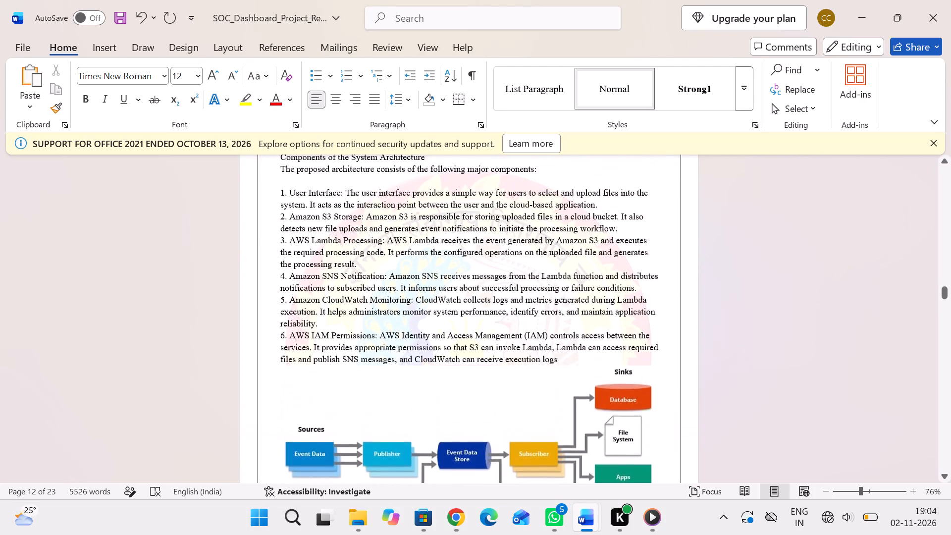
{"action": "scroll", "coordinate": [331, 408], "scroll_direction": "up", "scroll_amount": 3}
{"action": "scroll", "coordinate": [331, 408], "scroll_direction": "down", "scroll_amount": 3}
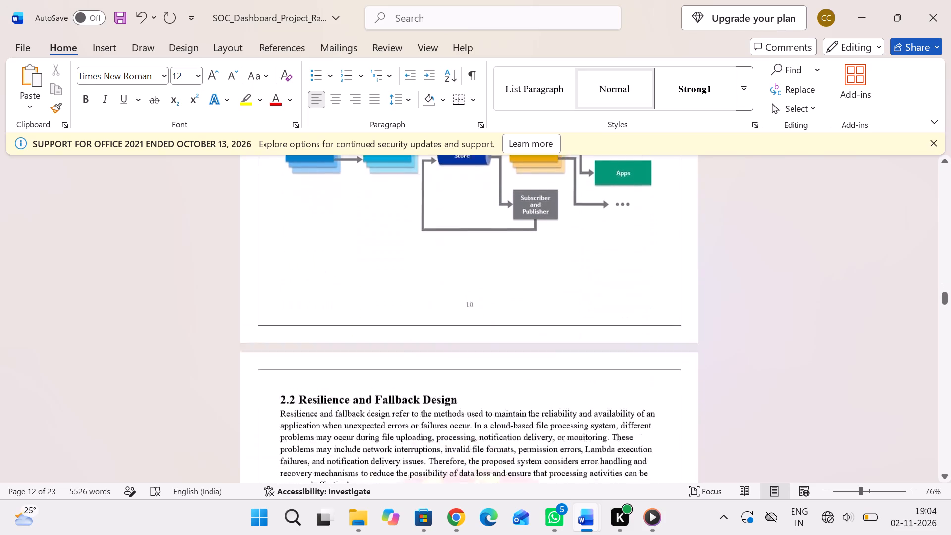
{"action": "scroll", "coordinate": [331, 408], "scroll_direction": "down", "scroll_amount": 4}
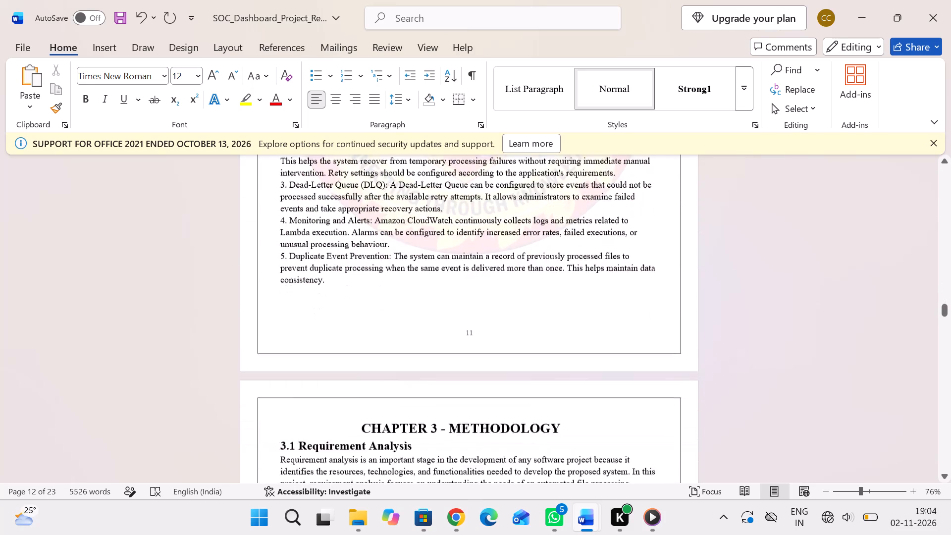
{"action": "scroll", "coordinate": [331, 408], "scroll_direction": "down", "scroll_amount": 2}
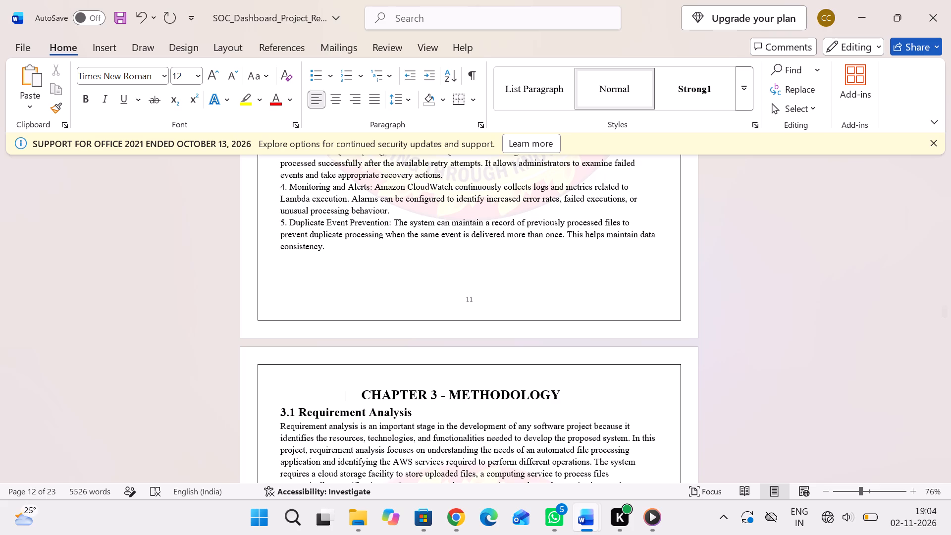
{"action": "scroll", "coordinate": [331, 408], "scroll_direction": "down", "scroll_amount": 3}
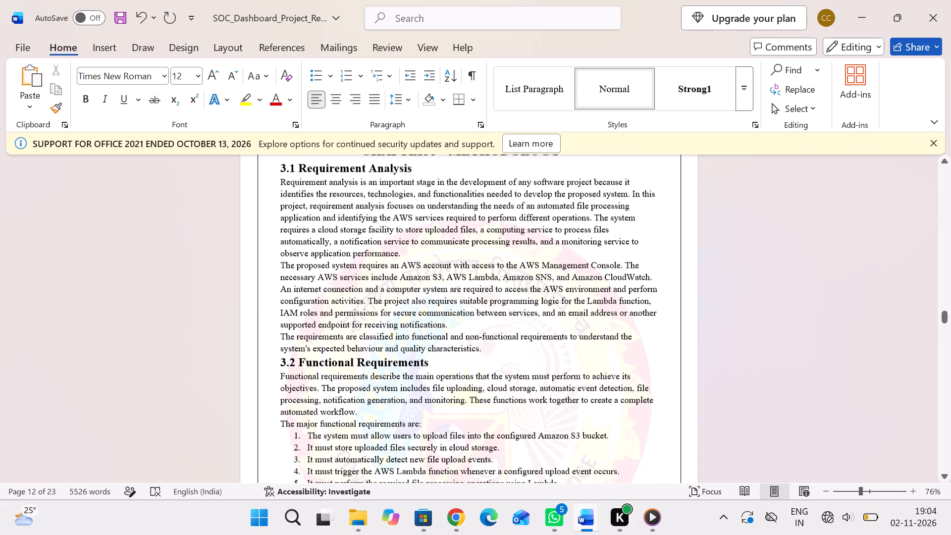
{"action": "scroll", "coordinate": [331, 408], "scroll_direction": "down", "scroll_amount": 3}
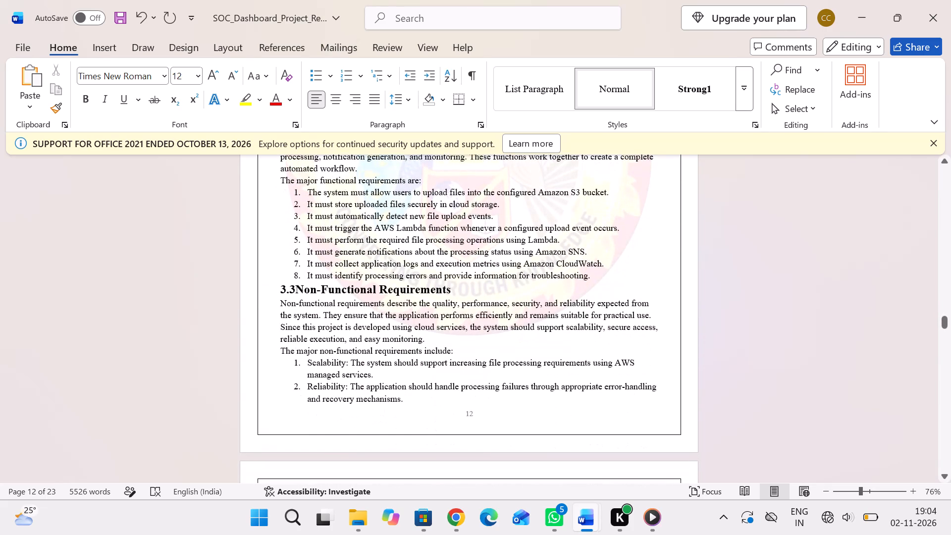
{"action": "scroll", "coordinate": [331, 408], "scroll_direction": "down", "scroll_amount": 2}
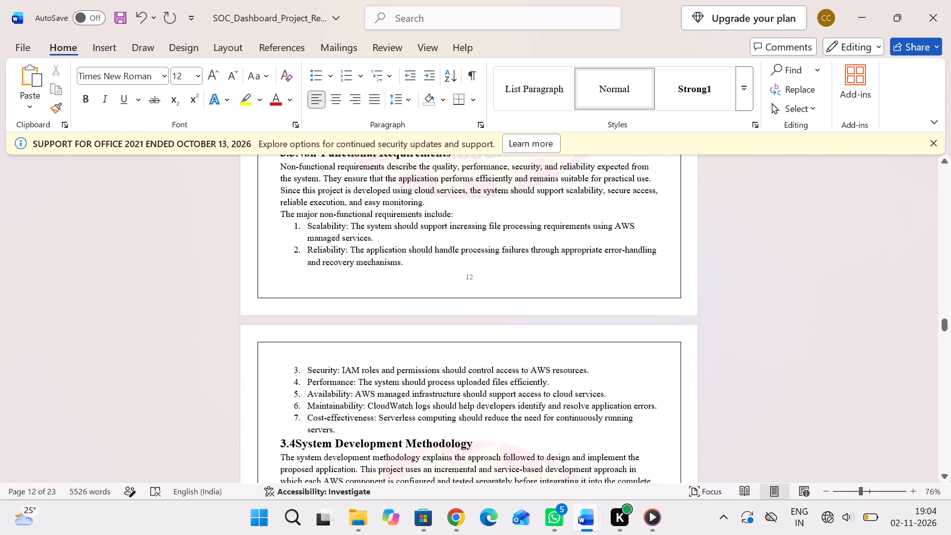
{"action": "scroll", "coordinate": [331, 408], "scroll_direction": "down", "scroll_amount": 5}
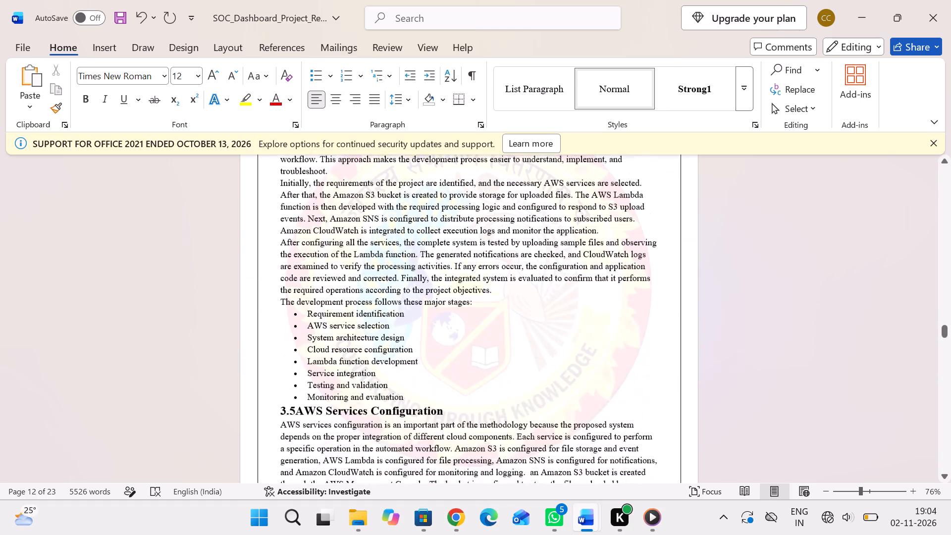
{"action": "scroll", "coordinate": [331, 408], "scroll_direction": "down", "scroll_amount": 3}
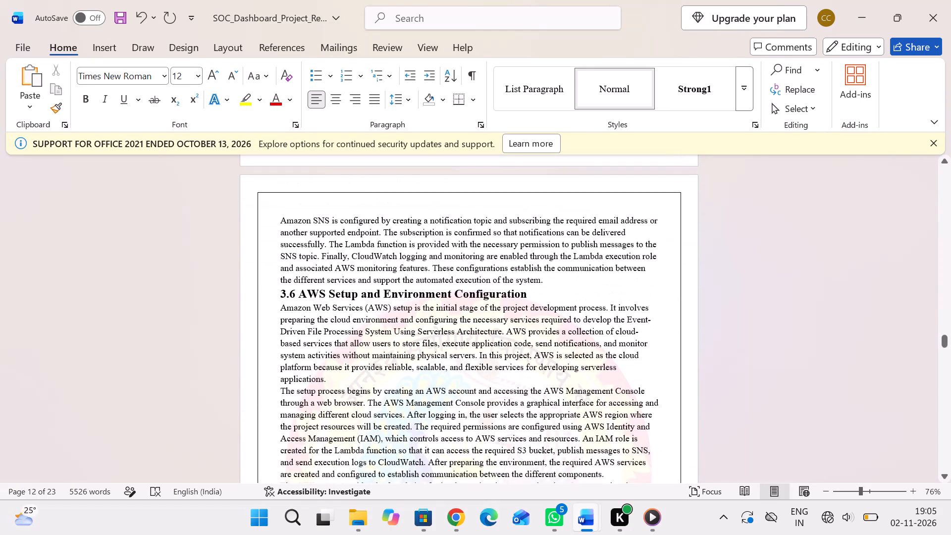
{"action": "scroll", "coordinate": [331, 408], "scroll_direction": "down", "scroll_amount": 3}
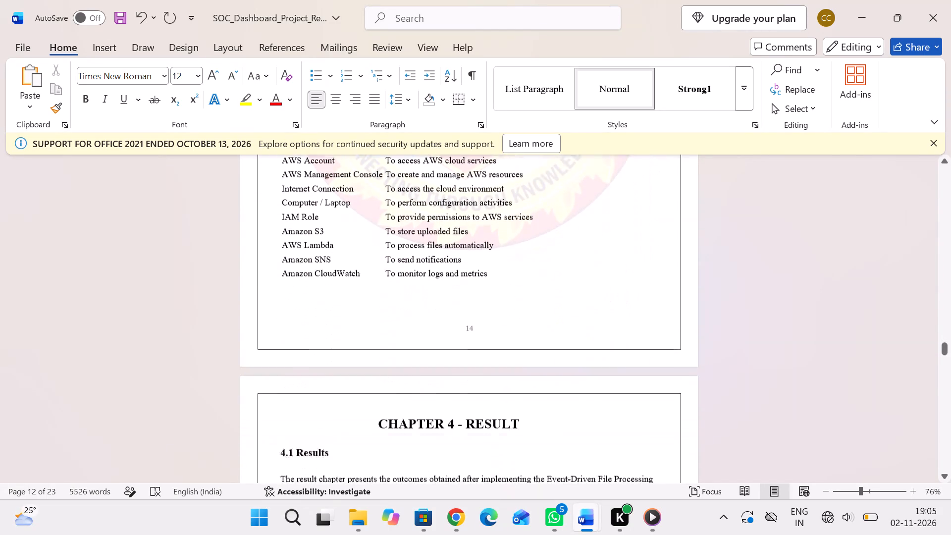
{"action": "scroll", "coordinate": [331, 408], "scroll_direction": "down", "scroll_amount": 2}
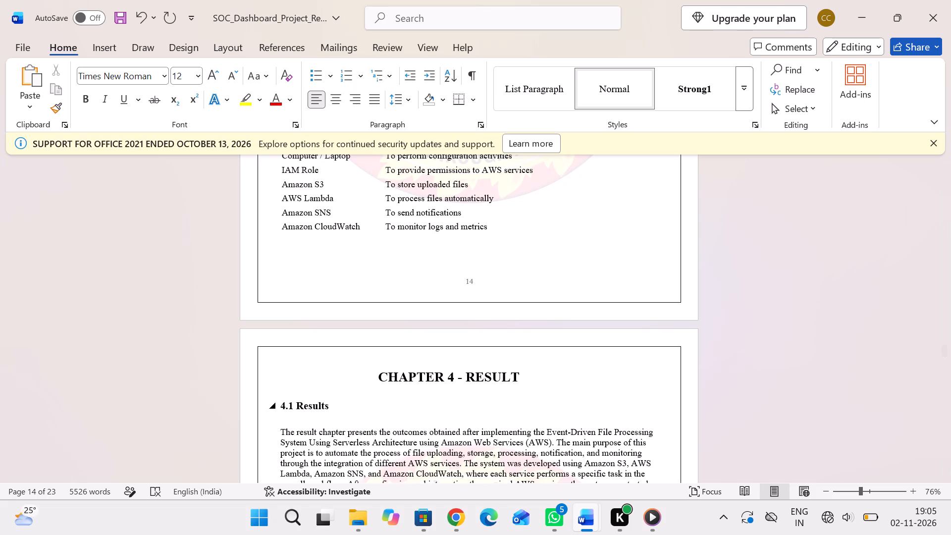
{"action": "scroll", "coordinate": [331, 408], "scroll_direction": "down", "scroll_amount": 3}
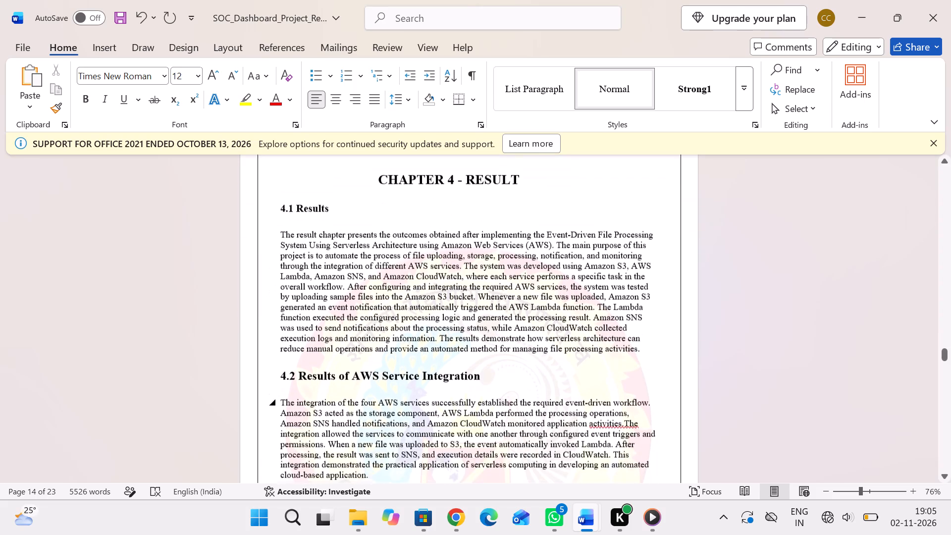
{"action": "scroll", "coordinate": [331, 408], "scroll_direction": "down", "scroll_amount": 5}
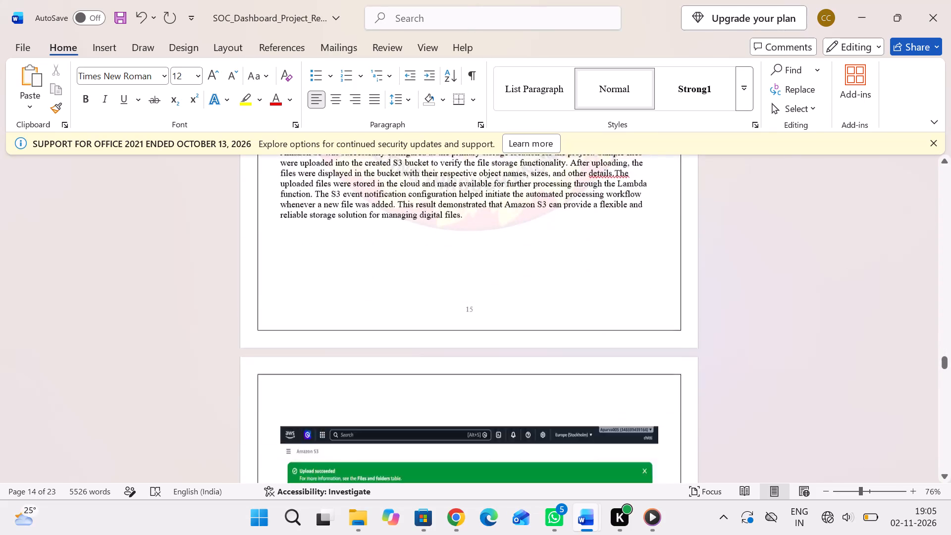
{"action": "scroll", "coordinate": [331, 408], "scroll_direction": "down", "scroll_amount": 6}
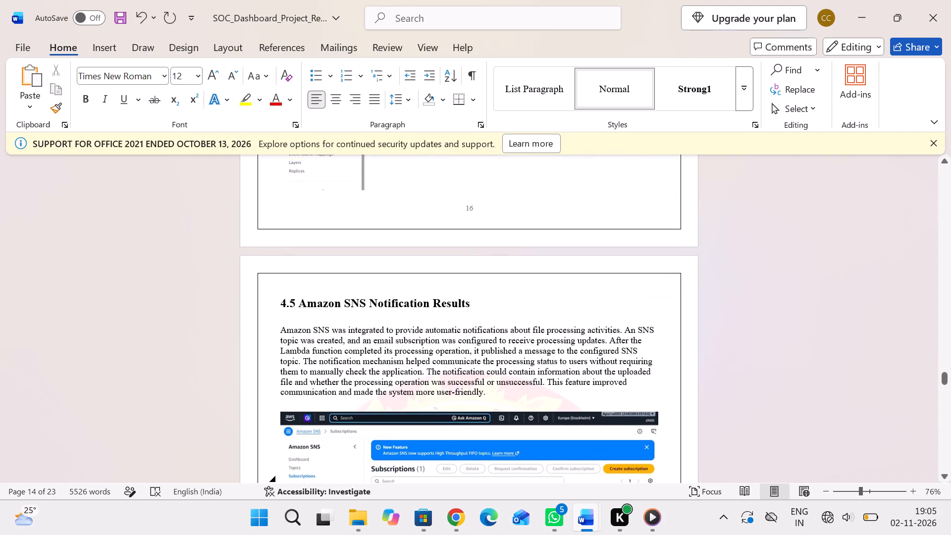
{"action": "scroll", "coordinate": [331, 408], "scroll_direction": "down", "scroll_amount": 6}
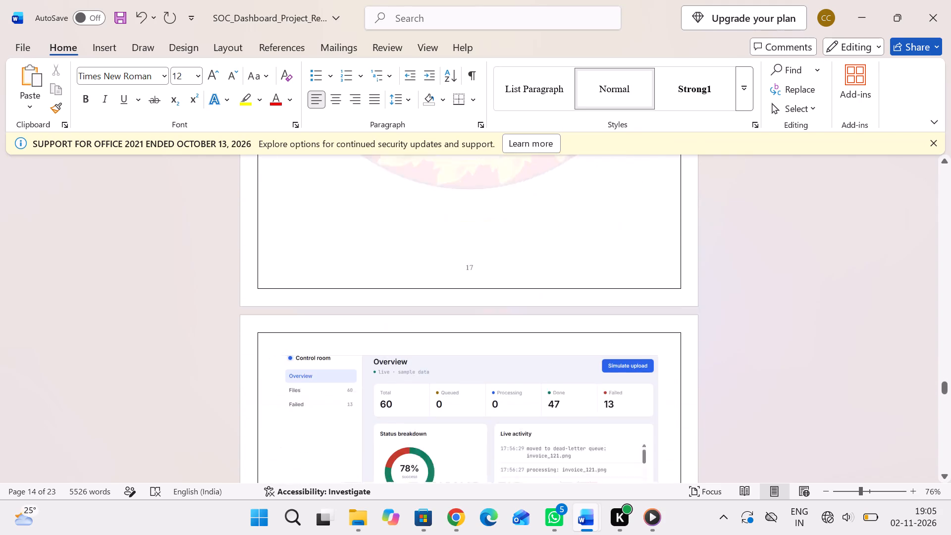
{"action": "scroll", "coordinate": [331, 408], "scroll_direction": "down", "scroll_amount": 6}
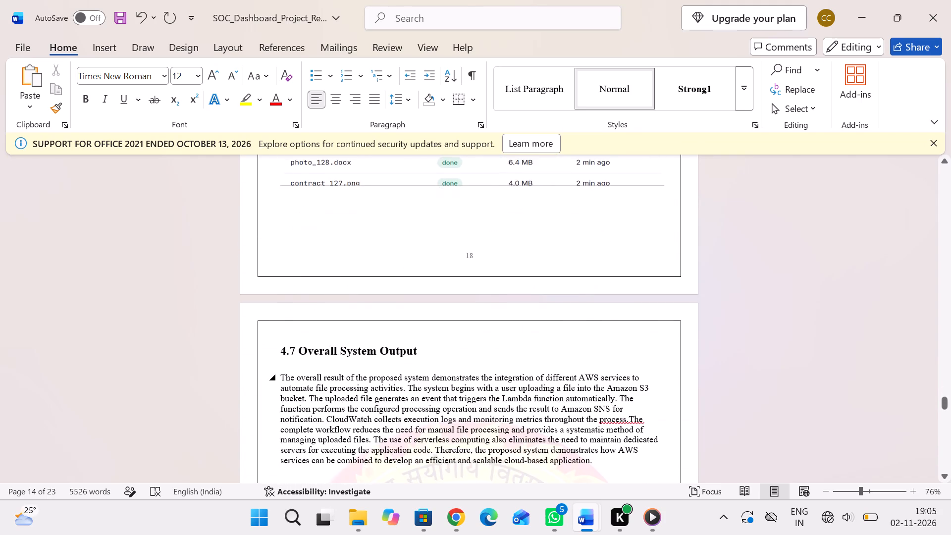
{"action": "scroll", "coordinate": [331, 408], "scroll_direction": "down", "scroll_amount": 5}
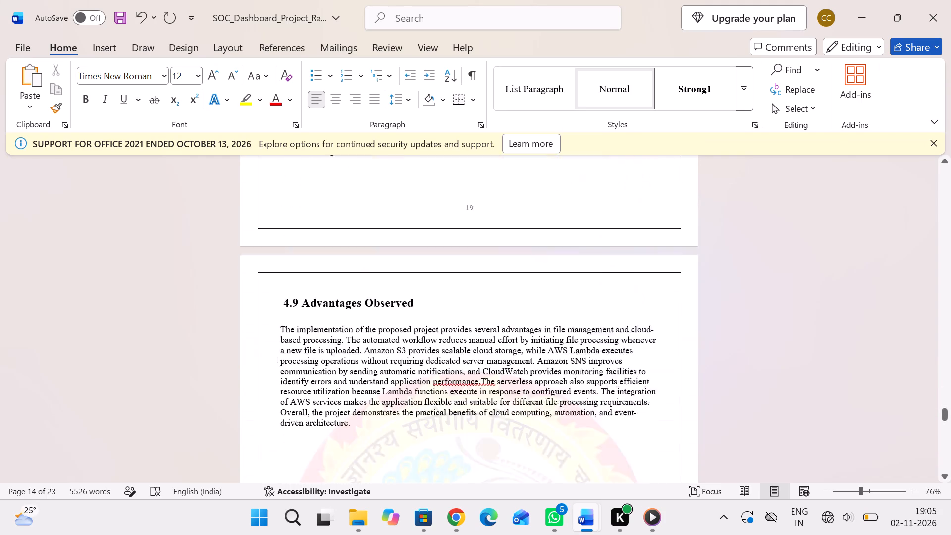
{"action": "scroll", "coordinate": [331, 408], "scroll_direction": "down", "scroll_amount": 5}
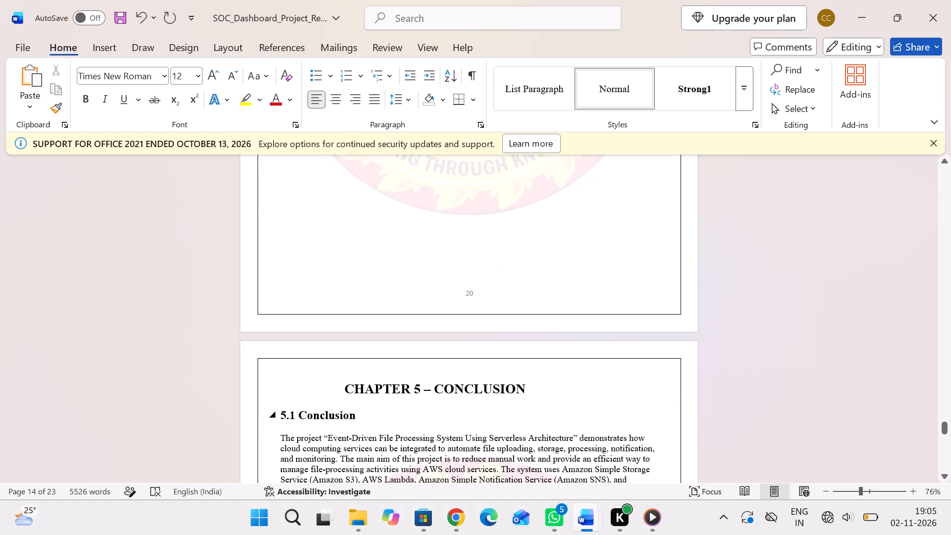
{"action": "scroll", "coordinate": [331, 408], "scroll_direction": "down", "scroll_amount": 2}
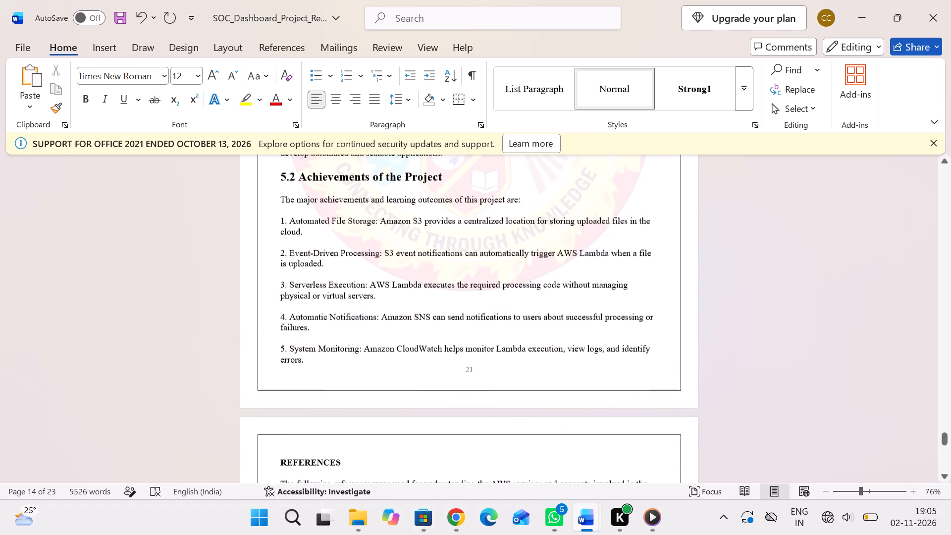
{"action": "scroll", "coordinate": [331, 408], "scroll_direction": "down", "scroll_amount": 6}
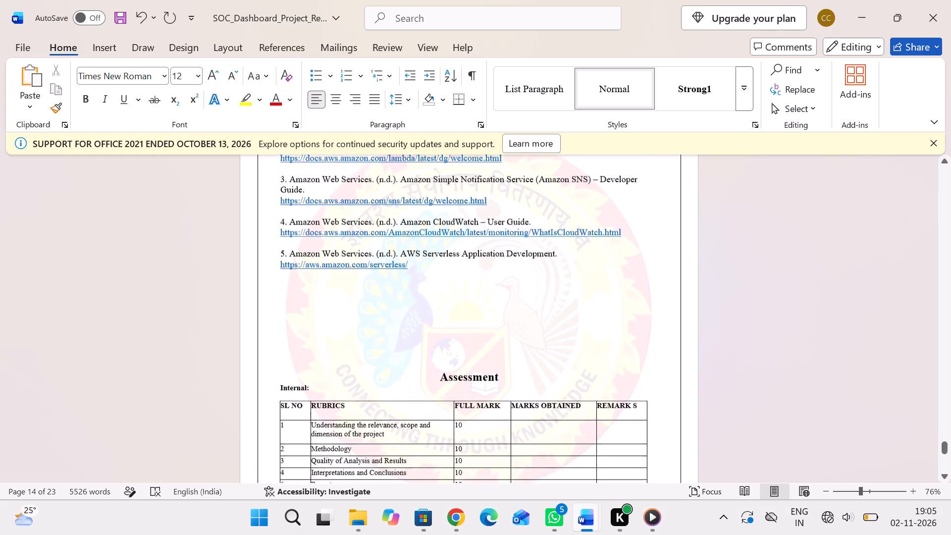
{"action": "scroll", "coordinate": [331, 408], "scroll_direction": "down", "scroll_amount": 2}
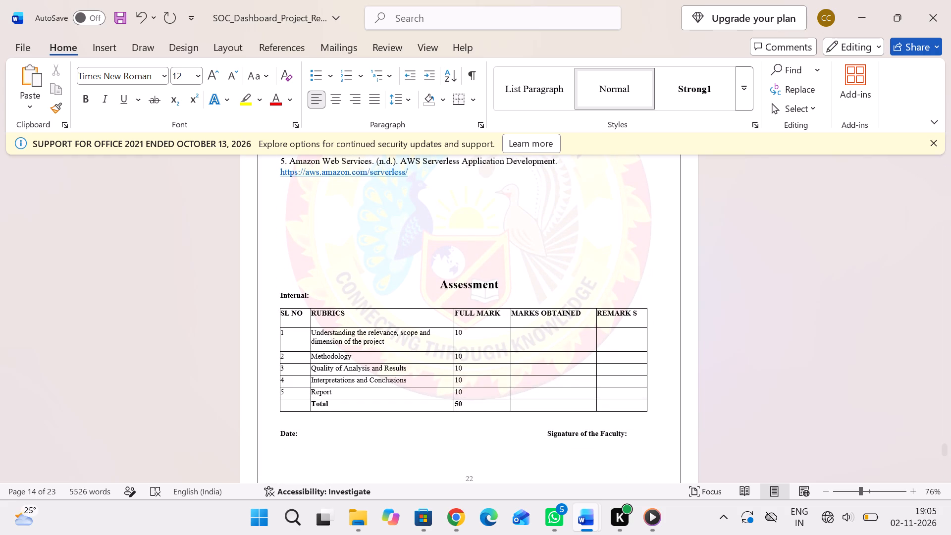
Go back through the report to its front pages and review the table of contents' chapter entries, subsections and page numbers.
{"action": "scroll", "coordinate": [331, 408], "scroll_direction": "up", "scroll_amount": 14}
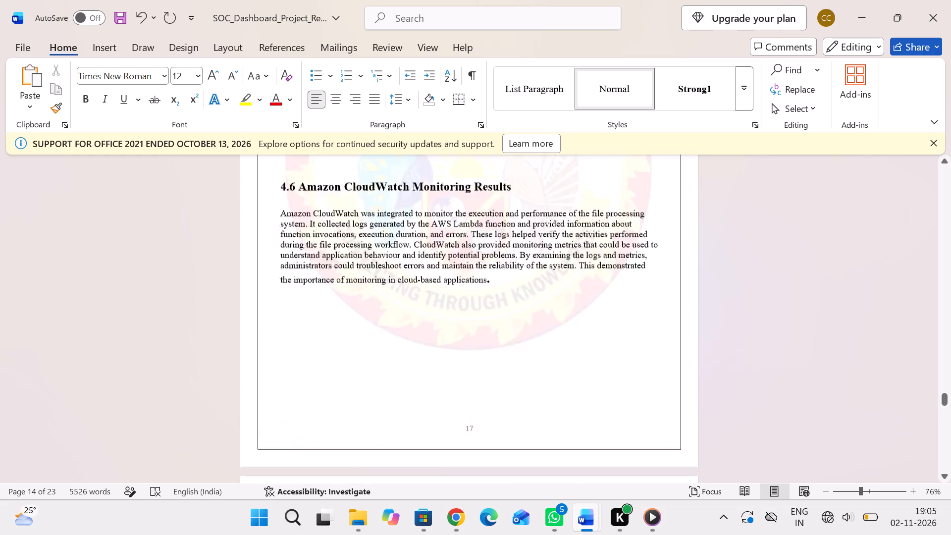
{"action": "scroll", "coordinate": [331, 408], "scroll_direction": "up", "scroll_amount": 14}
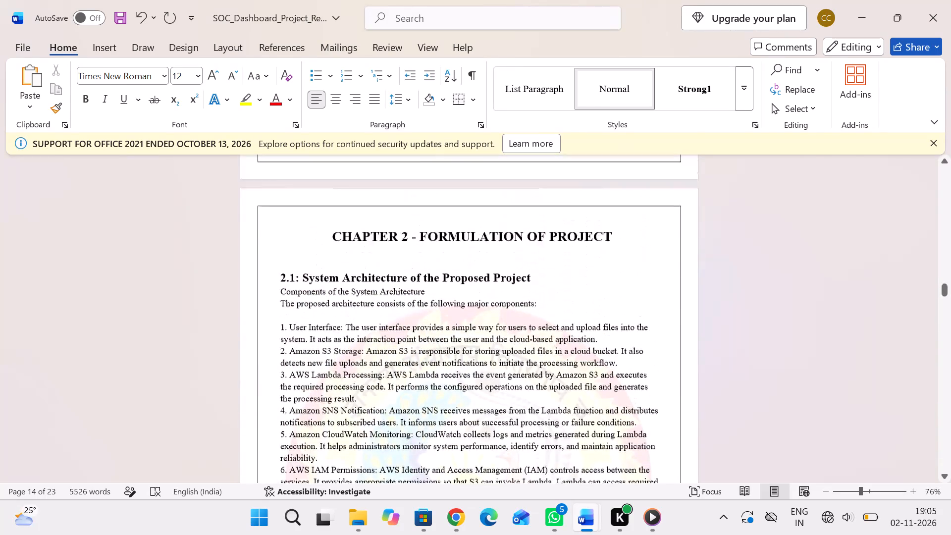
{"action": "scroll", "coordinate": [331, 408], "scroll_direction": "up", "scroll_amount": 7}
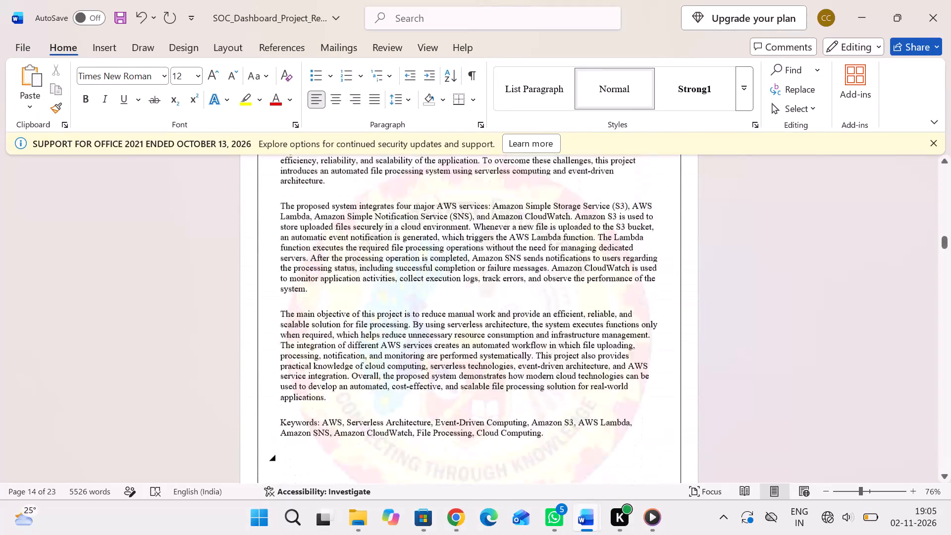
{"action": "scroll", "coordinate": [331, 408], "scroll_direction": "up", "scroll_amount": 6}
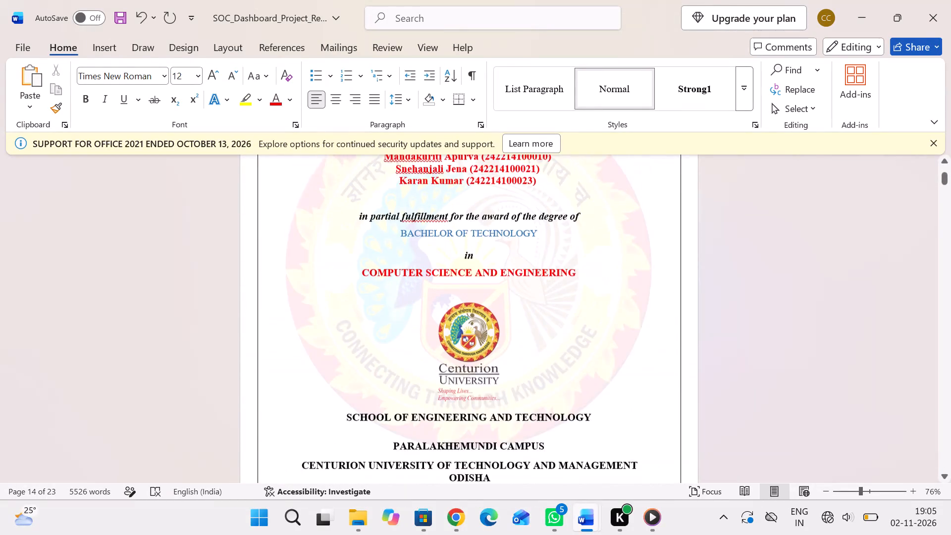
{"action": "scroll", "coordinate": [331, 408], "scroll_direction": "down", "scroll_amount": 9}
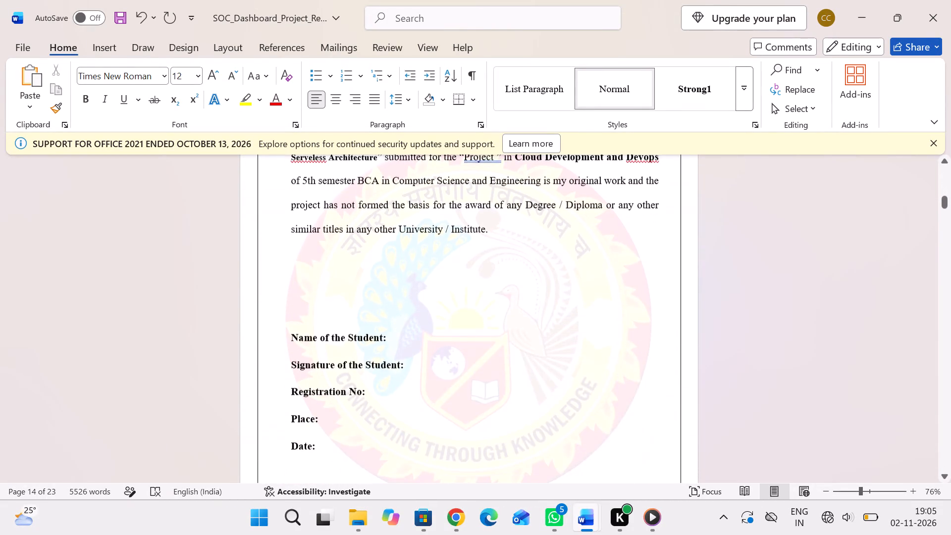
{"action": "scroll", "coordinate": [331, 408], "scroll_direction": "down", "scroll_amount": 8}
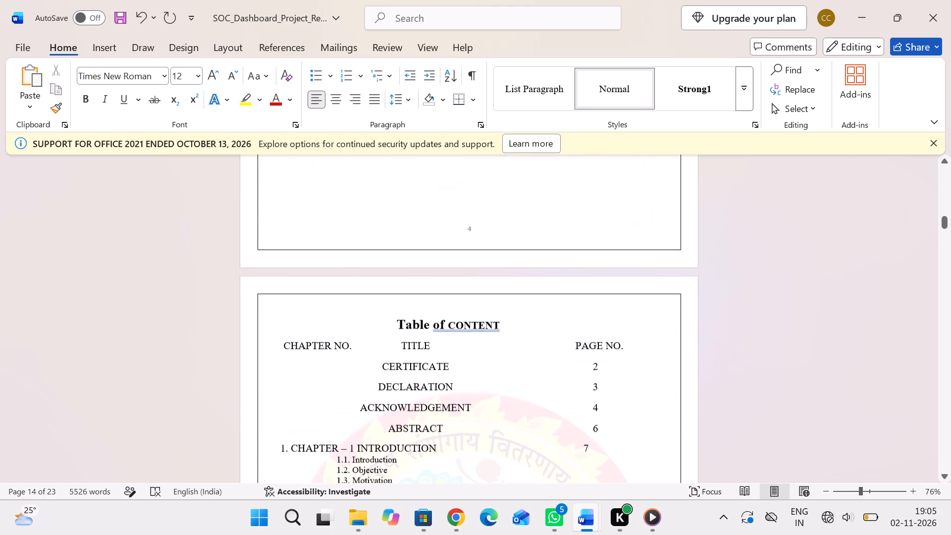
{"action": "scroll", "coordinate": [331, 408], "scroll_direction": "down", "scroll_amount": 2}
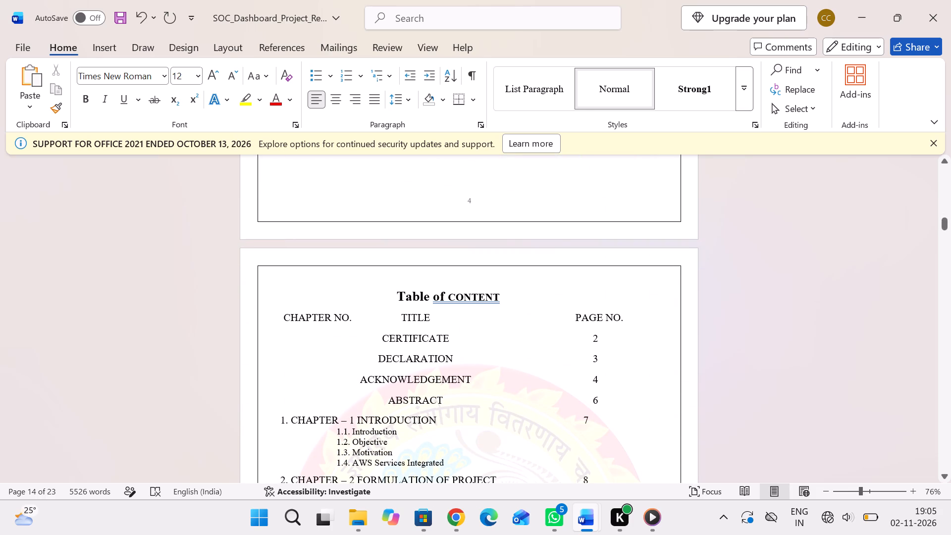
{"action": "scroll", "coordinate": [331, 408], "scroll_direction": "down", "scroll_amount": 3}
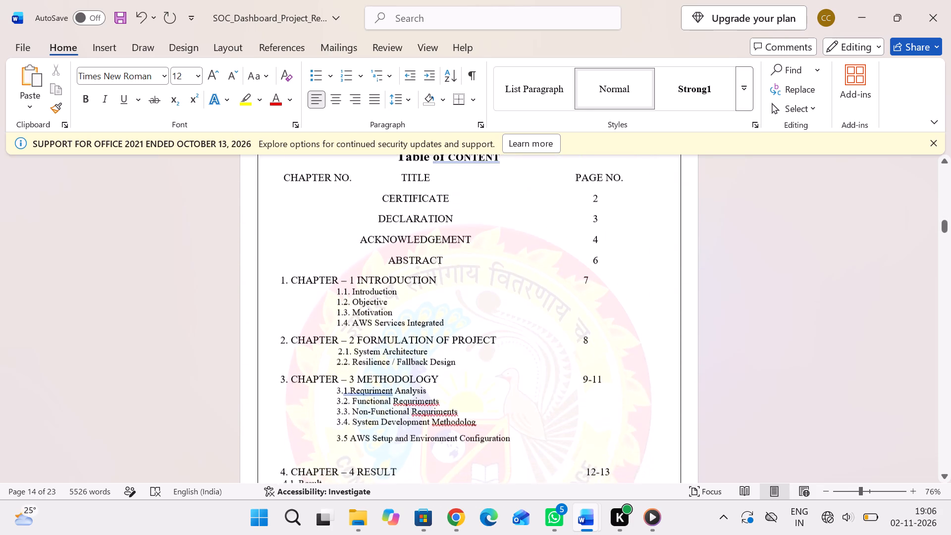
{"action": "scroll", "coordinate": [331, 408], "scroll_direction": "down", "scroll_amount": 2}
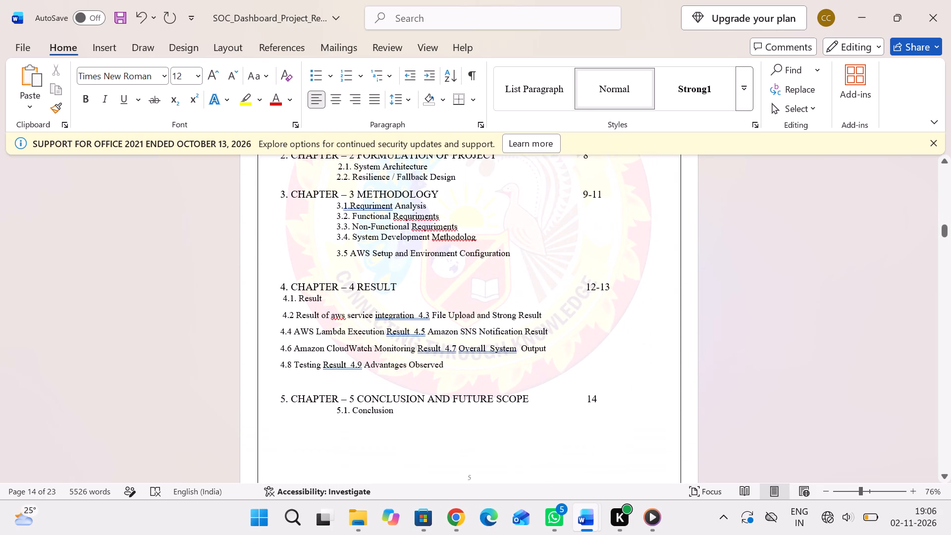
Set the page range of the Chapter 1 Introduction entry in the table of contents to 7-9.
{"action": "scroll", "coordinate": [331, 408], "scroll_direction": "up", "scroll_amount": 1}
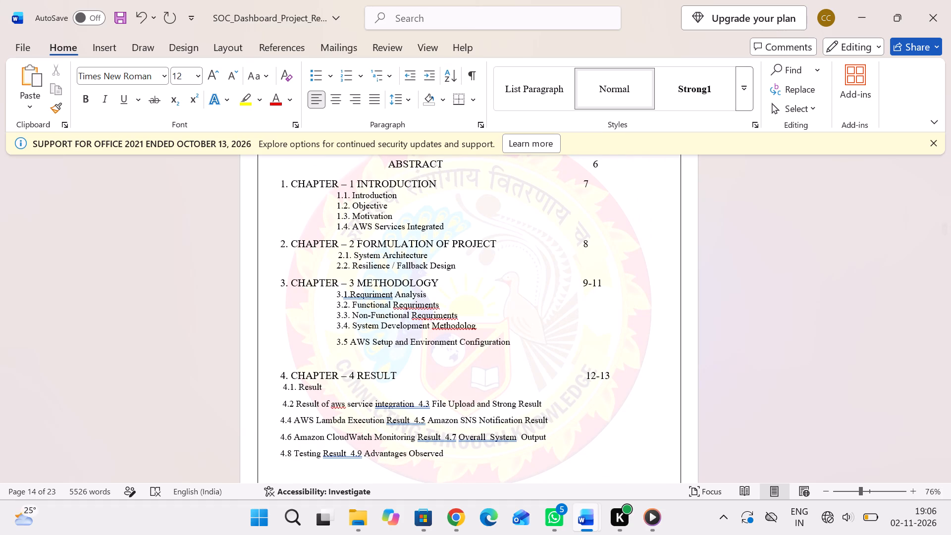
{"action": "scroll", "coordinate": [331, 408], "scroll_direction": "down", "scroll_amount": 1}
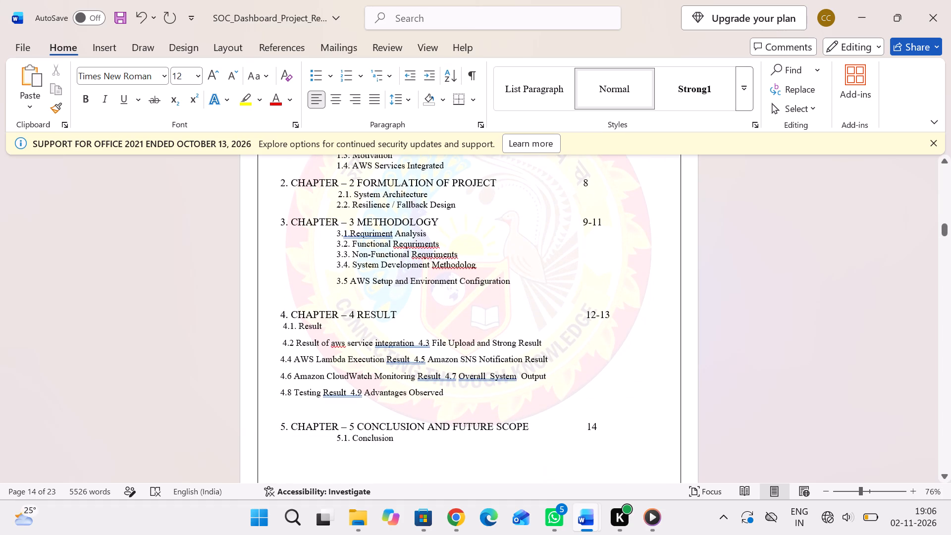
{"action": "scroll", "coordinate": [331, 408], "scroll_direction": "up", "scroll_amount": 1}
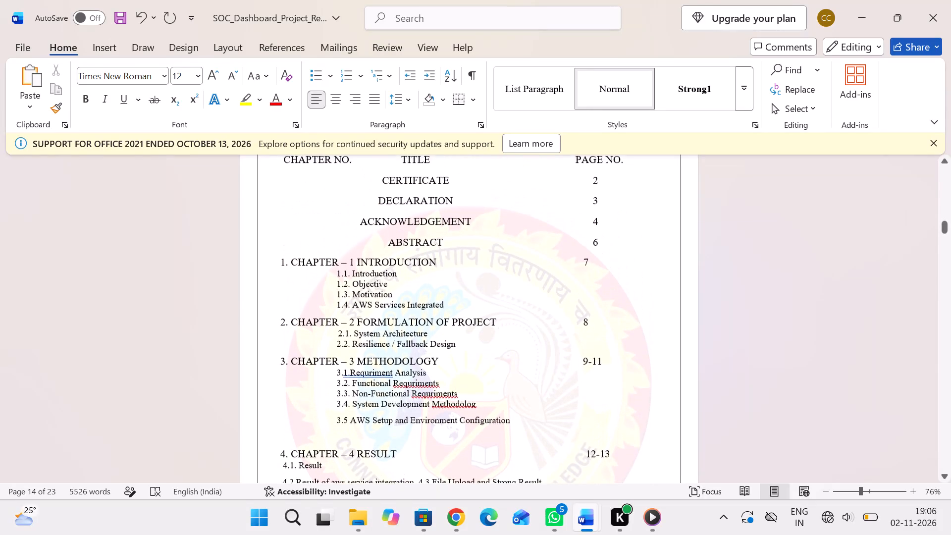
{"action": "scroll", "coordinate": [331, 408], "scroll_direction": "up", "scroll_amount": 2}
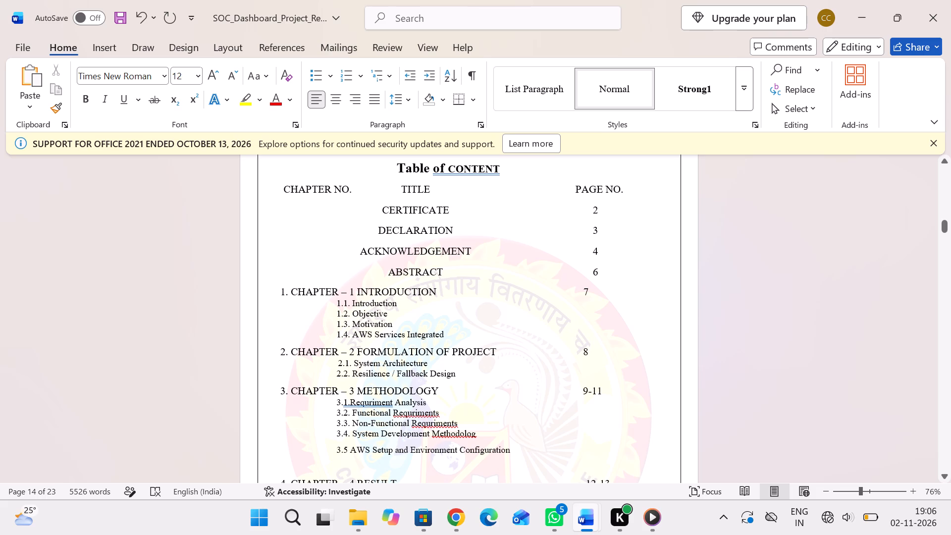
{"action": "left_click", "coordinate": [592, 293]}
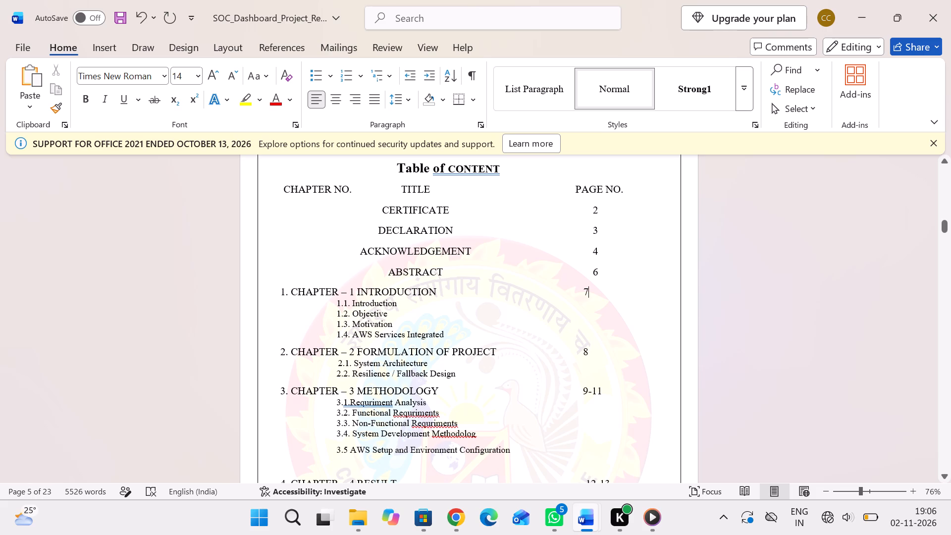
{"action": "key", "text": "minus"}
{"action": "key", "text": "9"}
Set the page range of the Chapter 2 Formulation of Project entry in the table of contents to 10-11.
{"action": "left_click", "coordinate": [598, 350]}
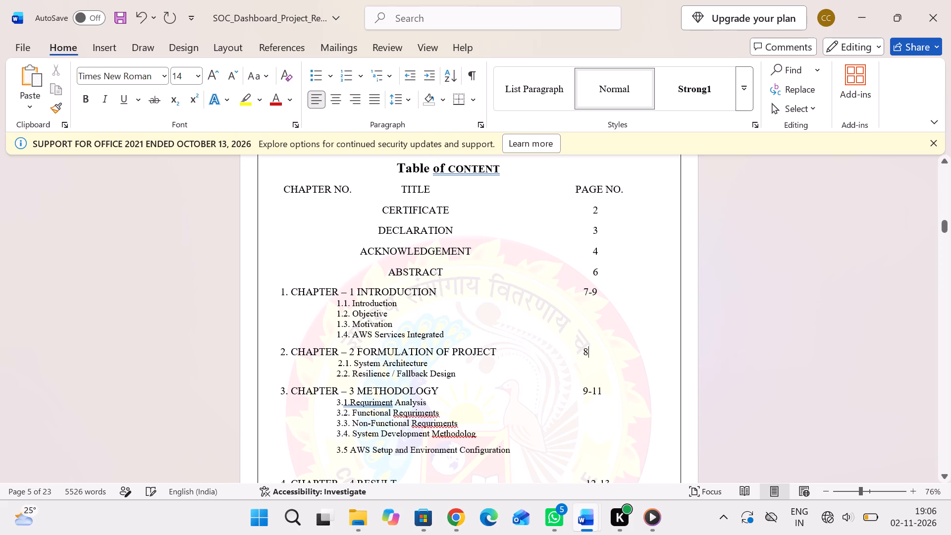
{"action": "key", "text": "BackSpace"}
{"action": "type", "text": "10-"}
{"action": "key", "text": "BackSpace"}
{"action": "type", "text": "-11"}
Replace the page range of the Chapter 3 Methodology entry in the table of contents with 12-14.
{"action": "left_click", "coordinate": [608, 390]}
{"action": "key", "text": "BackSpace"}
{"action": "key", "text": "BackSpace"}
{"action": "key", "text": "BackSpace"}
{"action": "key", "text": "BackSpace"}
{"action": "key", "text": "BackSpace"}
{"action": "key", "text": "BackSpace"}
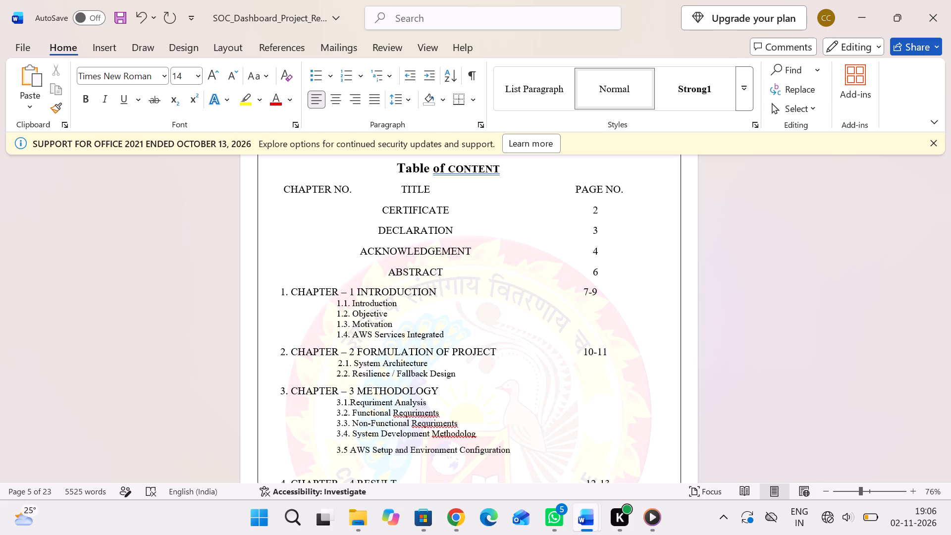
{"action": "type", "text": "12-"}
{"action": "type", "text": "14"}
Replace the page range of the Chapter 4 Result entry in the table of contents with 15-20.
{"action": "scroll", "coordinate": [608, 390], "scroll_direction": "down", "scroll_amount": 1}
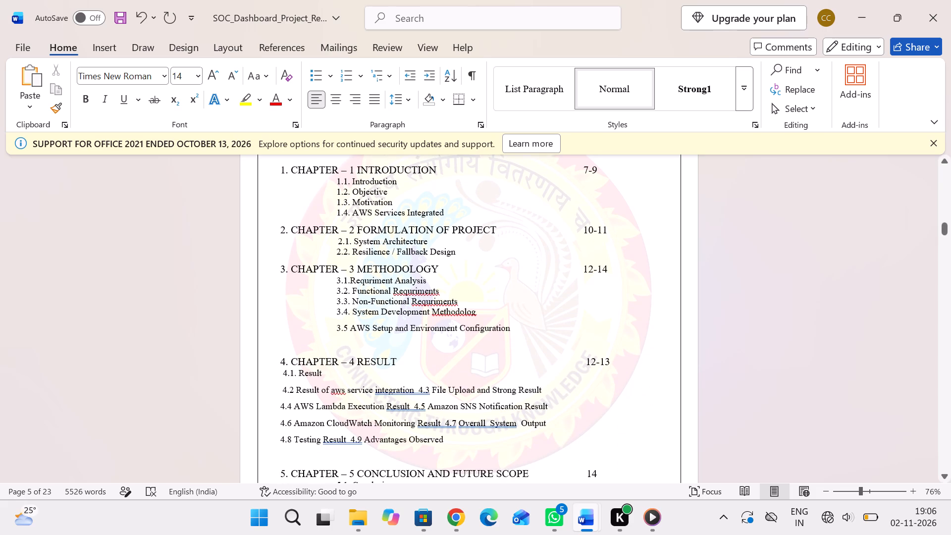
{"action": "left_click", "coordinate": [609, 357]}
{"action": "key", "text": "BackSpace"}
{"action": "key", "text": "BackSpace"}
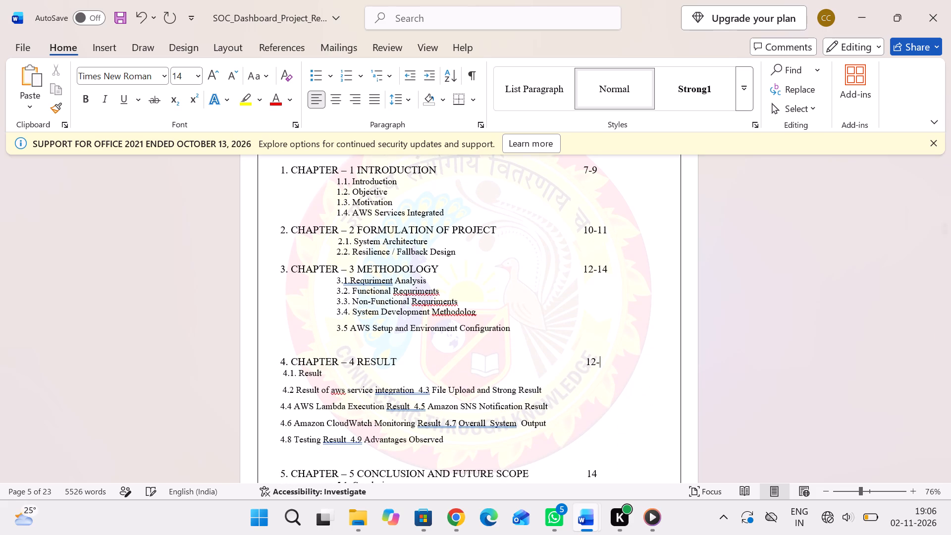
{"action": "key", "text": "BackSpace"}
{"action": "key", "text": "BackSpace"}
{"action": "key", "text": "BackSpace"}
{"action": "type", "text": "15-"}
{"action": "type", "text": "20"}
Set the page range of the Chapter 5 Conclusion and Future Scope entry in the table of contents to 21-22.
{"action": "scroll", "coordinate": [652, 407], "scroll_direction": "down", "scroll_amount": 1}
{"action": "left_click", "coordinate": [607, 414]}
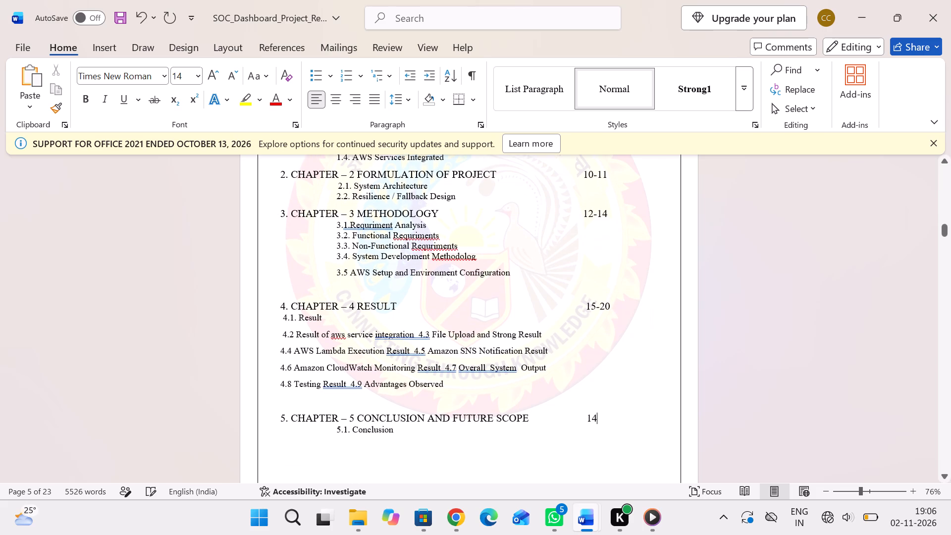
{"action": "left_click", "coordinate": [607, 414]}
{"action": "key", "text": "BackSpace"}
{"action": "key", "text": "BackSpace"}
{"action": "type", "text": "21"}
{"action": "key", "text": "BackSpace"}
{"action": "key", "text": "BackSpace"}
{"action": "type", "text": "21"}
{"action": "key", "text": "BackSpace"}
{"action": "key", "text": "BackSpace"}
{"action": "type", "text": "21-22"}
Review the table of contents' page numbers and compare its front-matter entries with the abstract and acknowledgements pages.
{"action": "scroll", "coordinate": [607, 414], "scroll_direction": "up", "scroll_amount": 1}
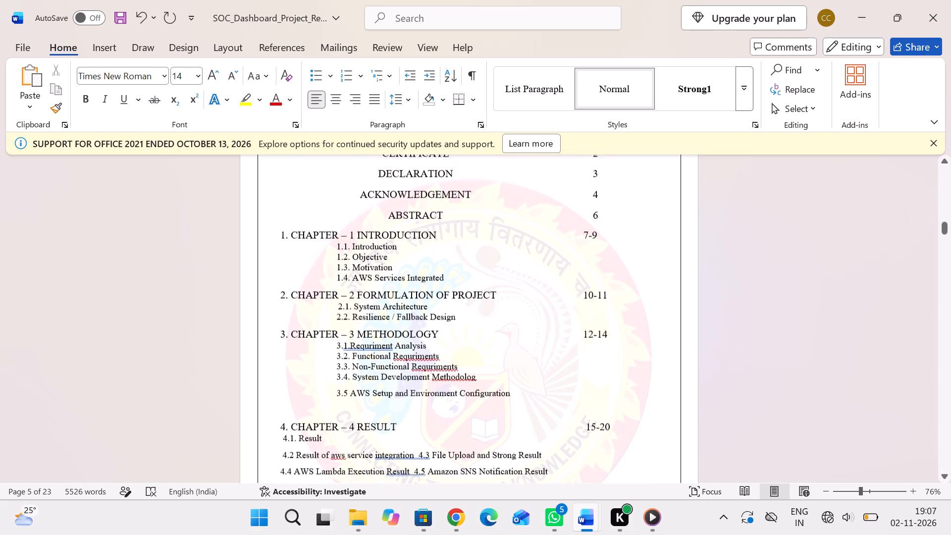
{"action": "scroll", "coordinate": [607, 414], "scroll_direction": "up", "scroll_amount": 3}
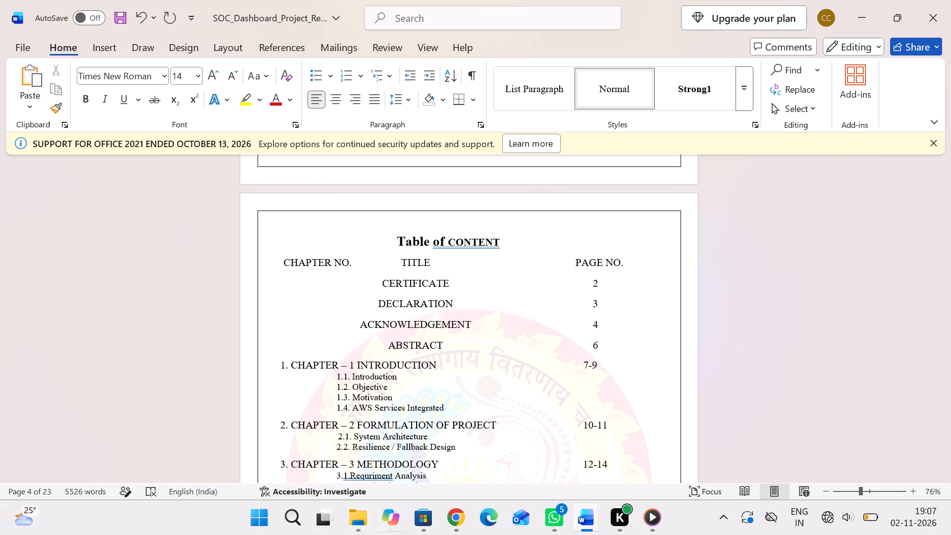
{"action": "scroll", "coordinate": [497, 408], "scroll_direction": "up", "scroll_amount": 5}
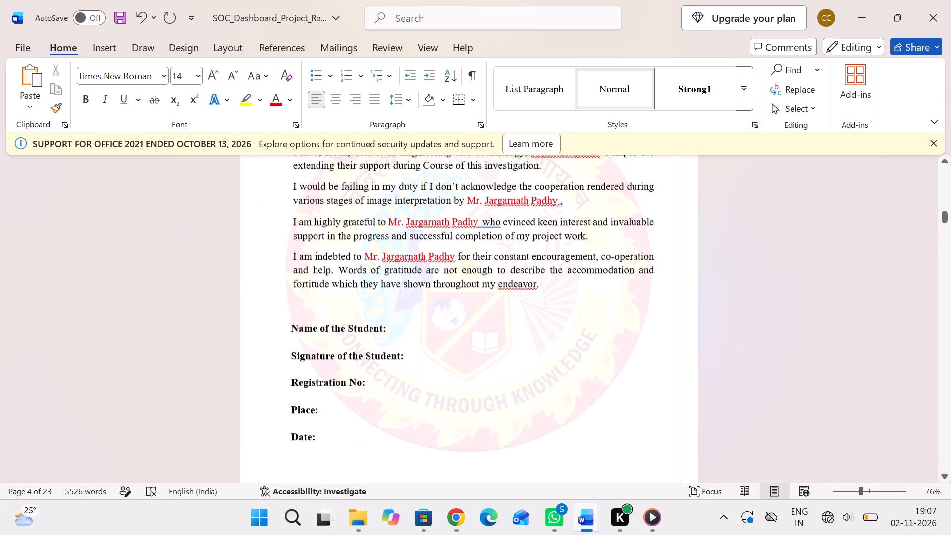
{"action": "scroll", "coordinate": [497, 408], "scroll_direction": "up", "scroll_amount": 2}
{"action": "scroll", "coordinate": [497, 408], "scroll_direction": "down", "scroll_amount": 8}
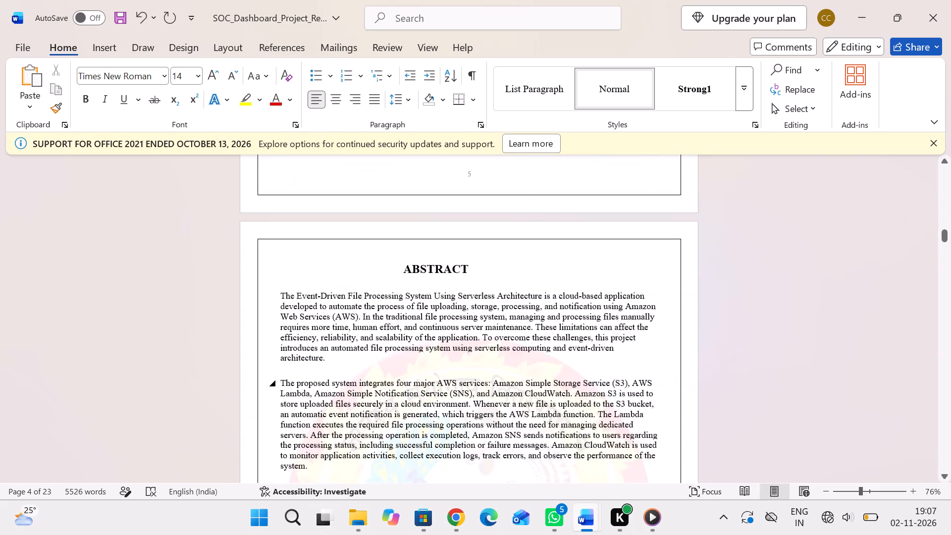
{"action": "scroll", "coordinate": [497, 408], "scroll_direction": "up", "scroll_amount": 1}
{"action": "scroll", "coordinate": [497, 408], "scroll_direction": "down", "scroll_amount": 4}
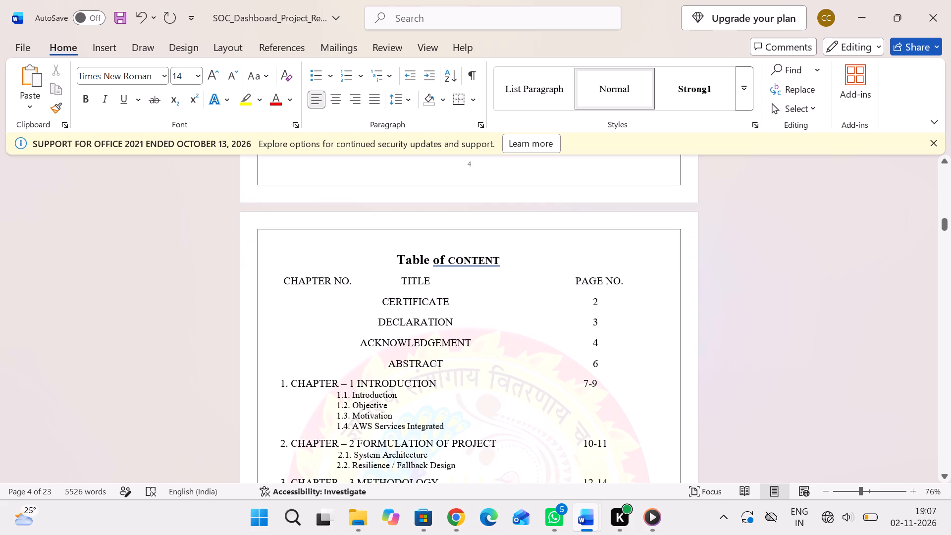
{"action": "scroll", "coordinate": [571, 374], "scroll_direction": "up", "scroll_amount": 2}
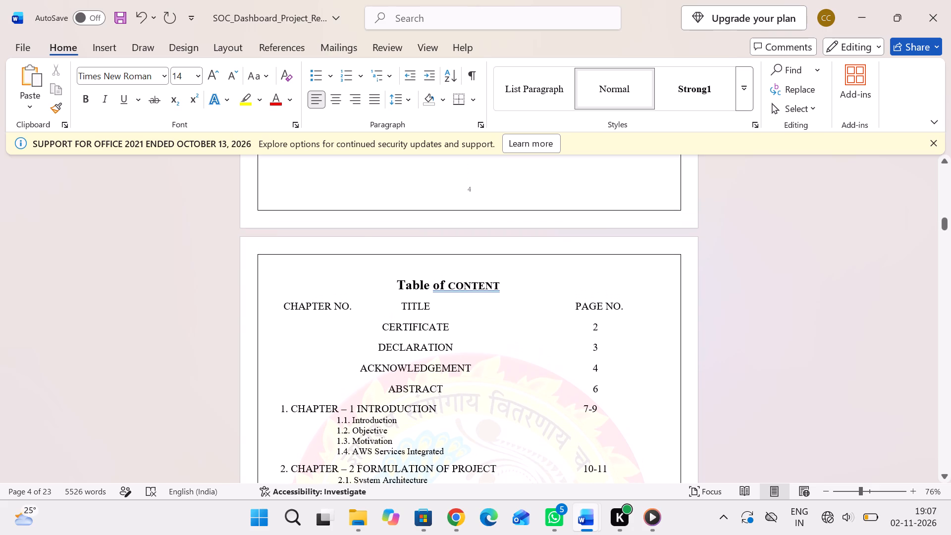
{"action": "scroll", "coordinate": [571, 374], "scroll_direction": "up", "scroll_amount": 3}
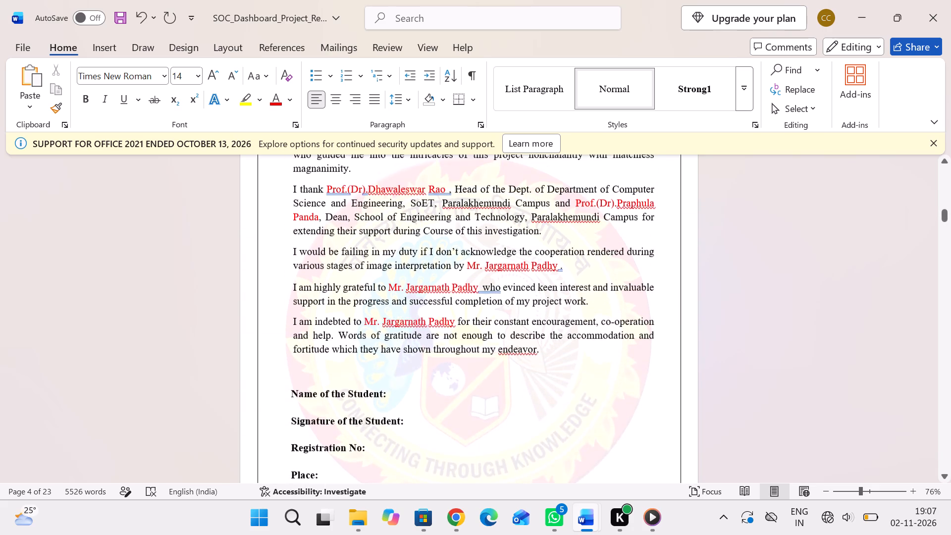
{"action": "scroll", "coordinate": [571, 374], "scroll_direction": "up", "scroll_amount": 2}
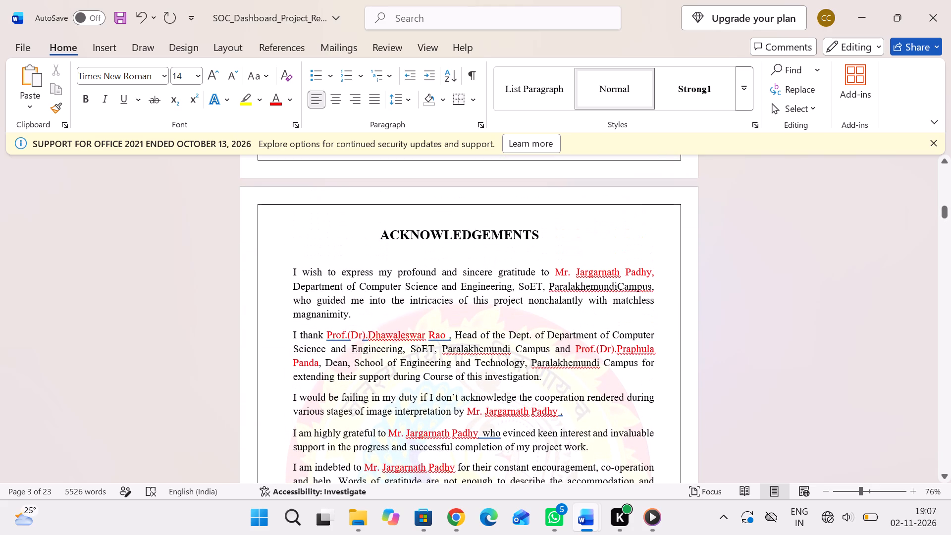
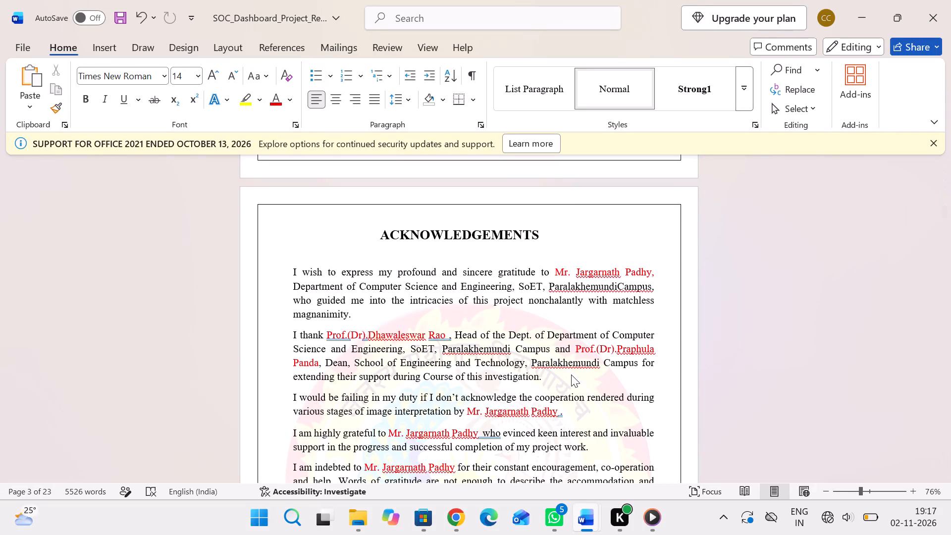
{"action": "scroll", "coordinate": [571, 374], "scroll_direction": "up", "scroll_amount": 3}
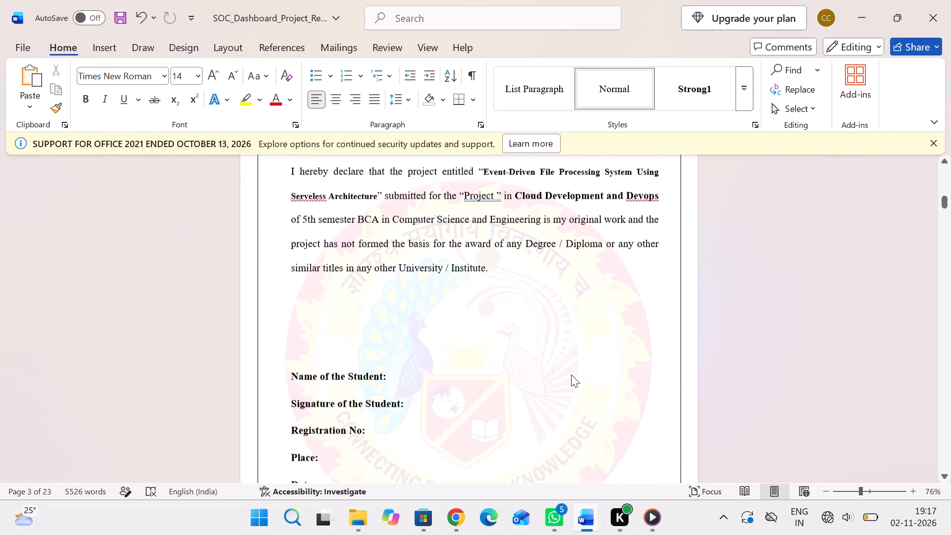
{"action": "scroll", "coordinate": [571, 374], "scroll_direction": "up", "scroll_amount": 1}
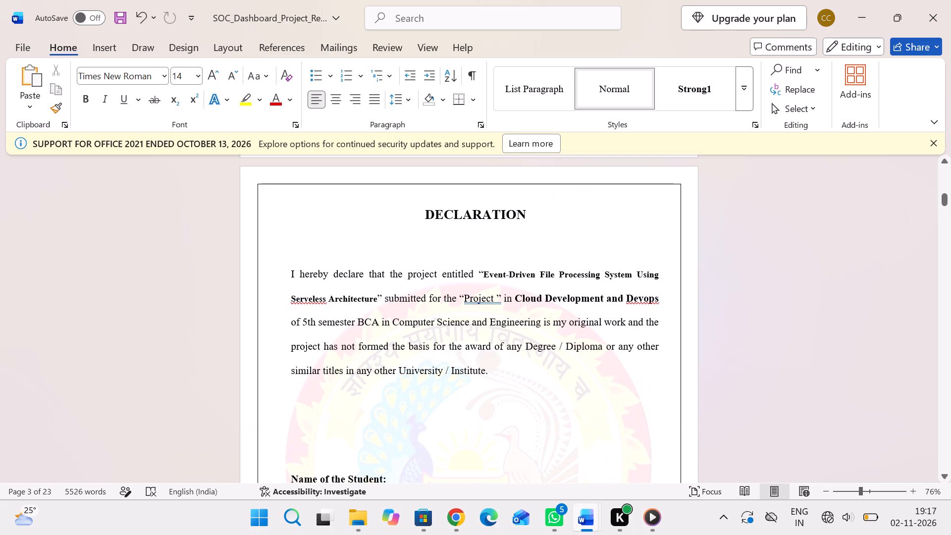
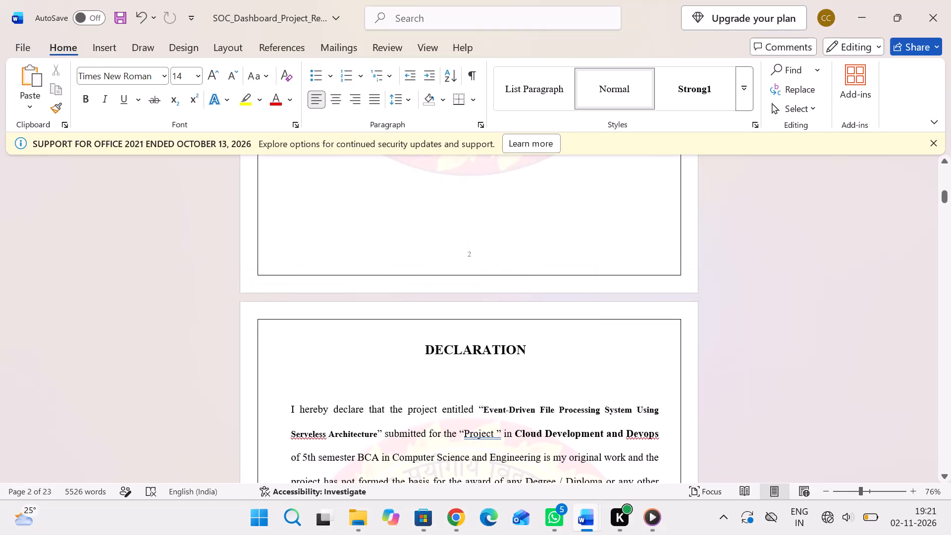
Delete the project title and its opening quotation mark after "entitled" in the Declaration paragraph.
{"action": "scroll", "coordinate": [571, 374], "scroll_direction": "up", "scroll_amount": 3}
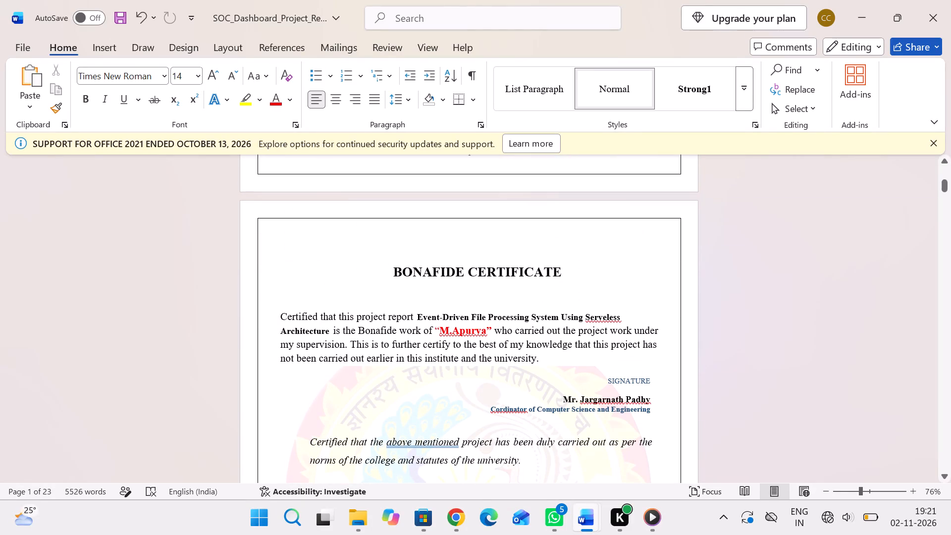
{"action": "scroll", "coordinate": [454, 354], "scroll_direction": "down", "scroll_amount": 1}
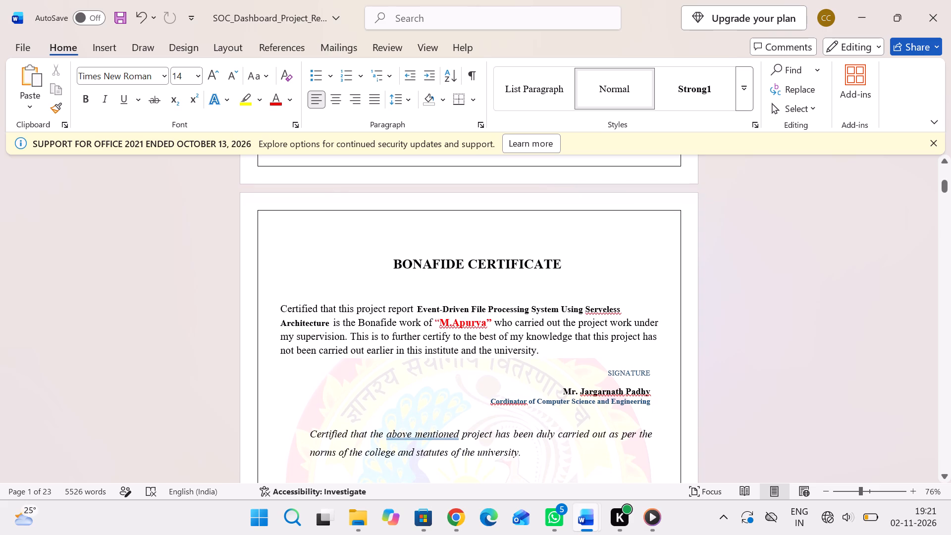
{"action": "scroll", "coordinate": [454, 354], "scroll_direction": "down", "scroll_amount": 3}
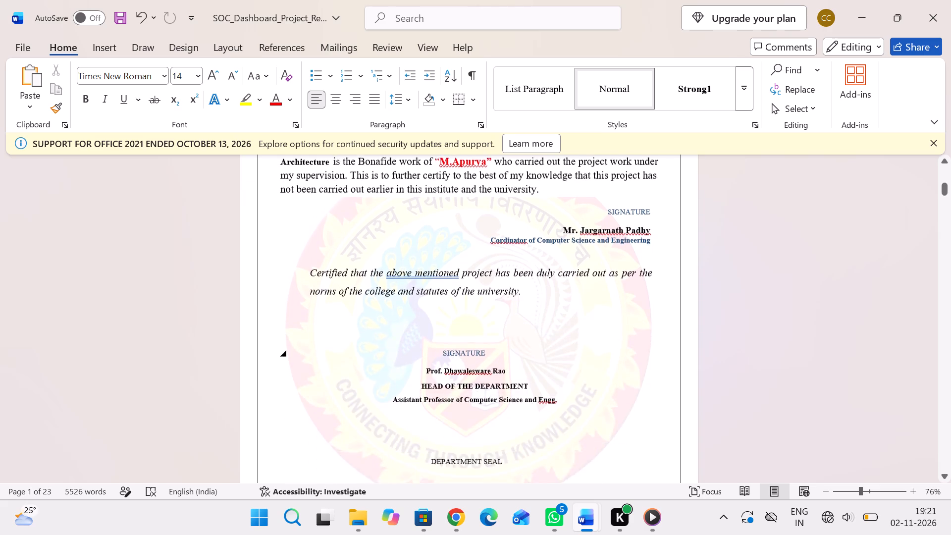
{"action": "scroll", "coordinate": [454, 354], "scroll_direction": "down", "scroll_amount": 2}
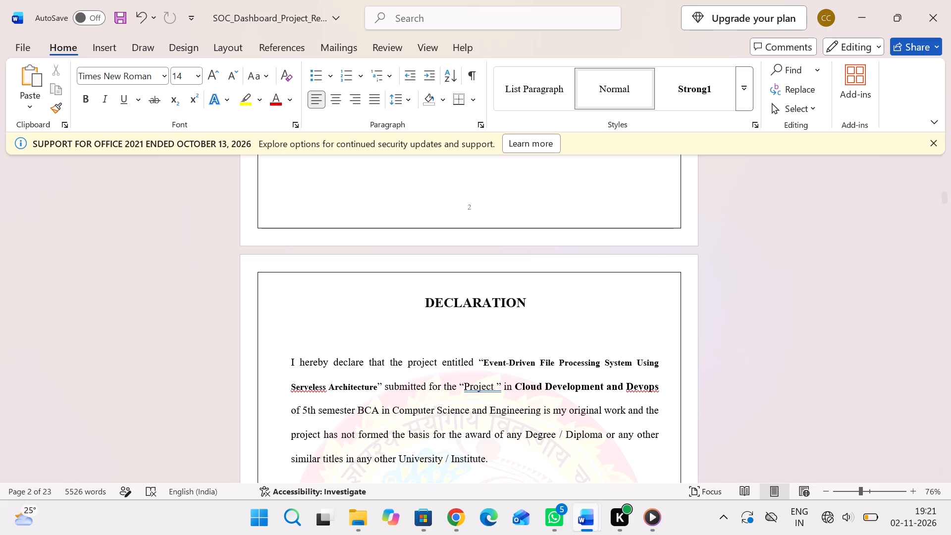
{"action": "left_click_drag", "start_coordinate": [480, 360], "coordinate": [562, 366]}
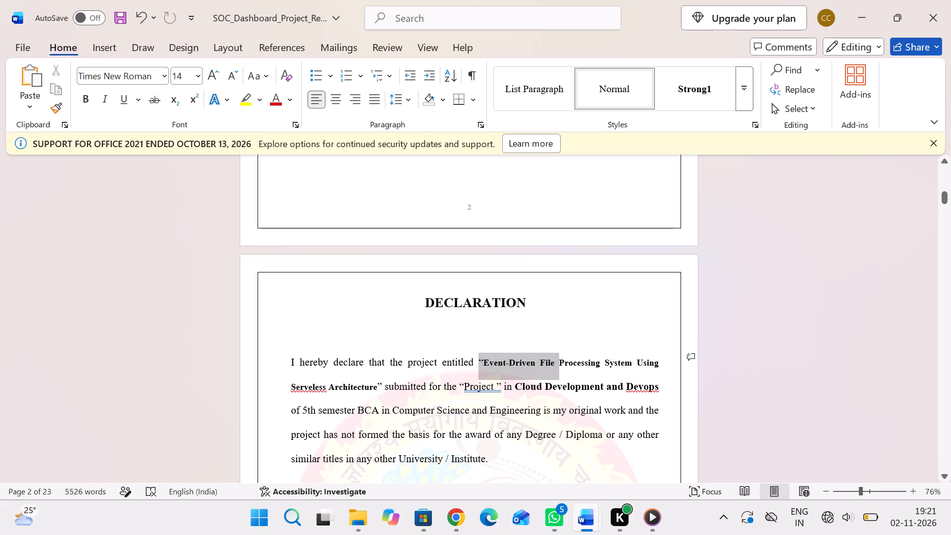
{"action": "left_click_drag", "start_coordinate": [562, 366], "coordinate": [733, 366]}
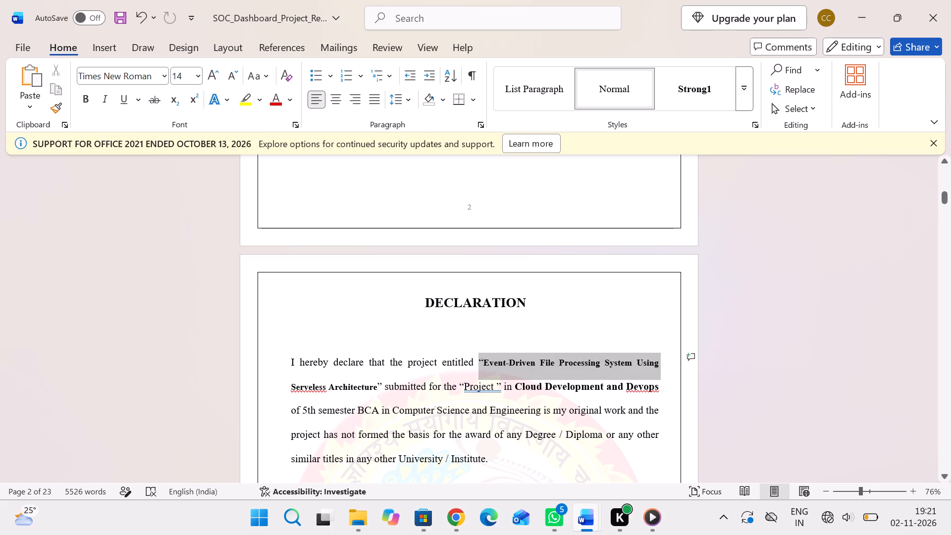
{"action": "left_click_drag", "start_coordinate": [733, 366], "coordinate": [403, 386]}
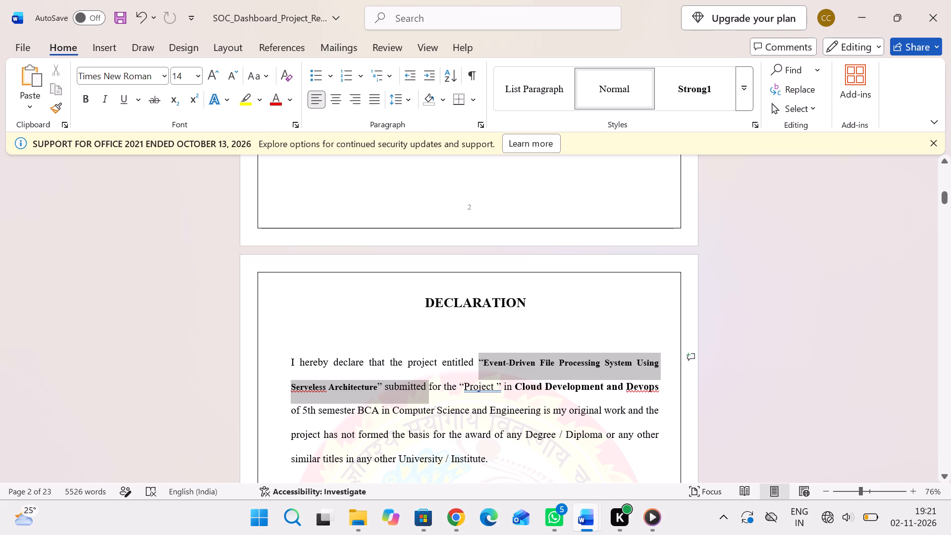
{"action": "left_click_drag", "start_coordinate": [403, 386], "coordinate": [377, 386]}
{"action": "key", "text": "BackSpace"}
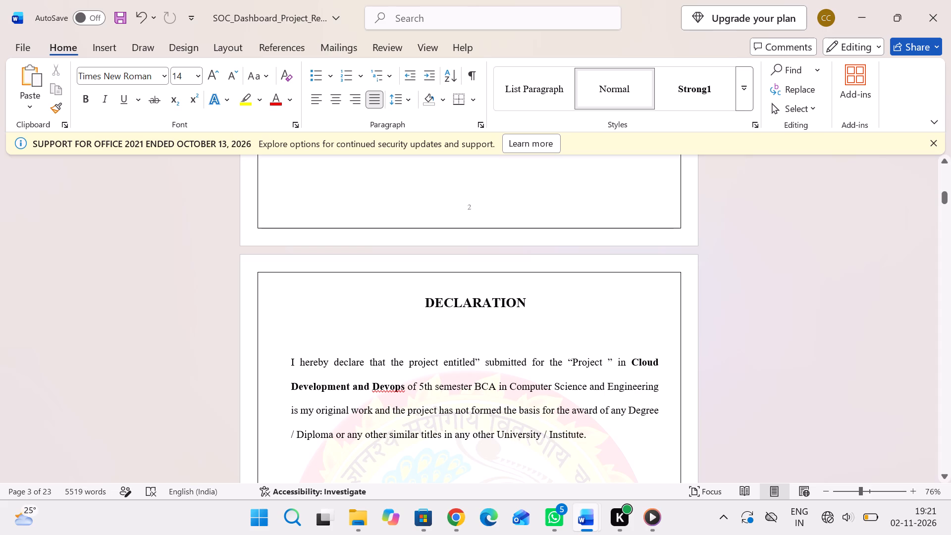
Enter the student's name in quotation marks after "entitled" in the Declaration, with a space before the opening quotation mark.
{"action": "left_click", "coordinate": [473, 356]}
{"action": "key", "text": "shift+quotedbl"}
{"action": "key", "text": "space"}
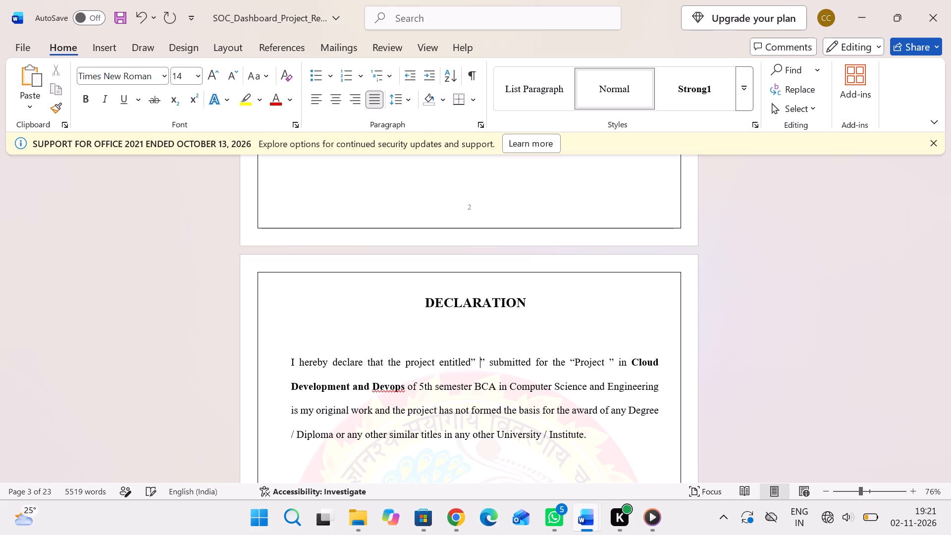
{"action": "key", "text": "BackSpace"}
{"action": "key", "text": "BackSpace"}
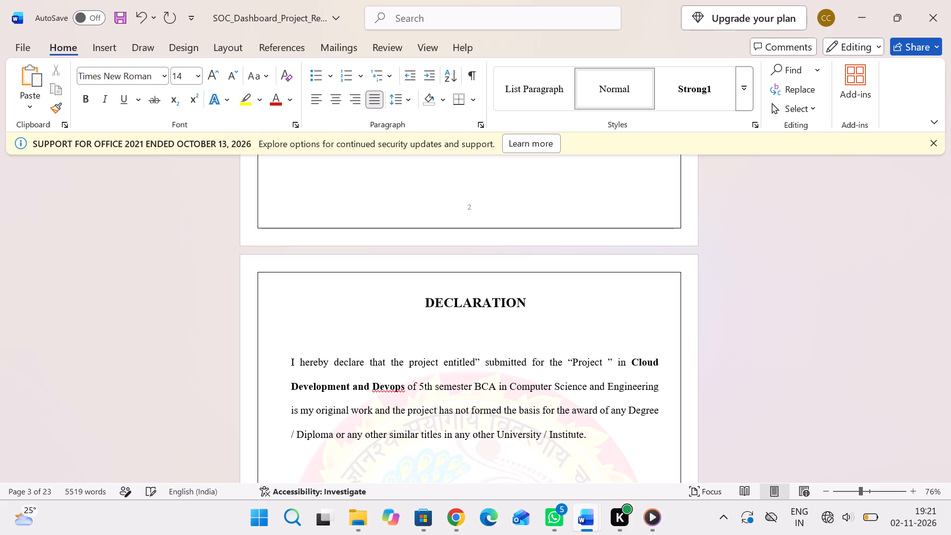
{"action": "key", "text": "shift+quotedbl"}
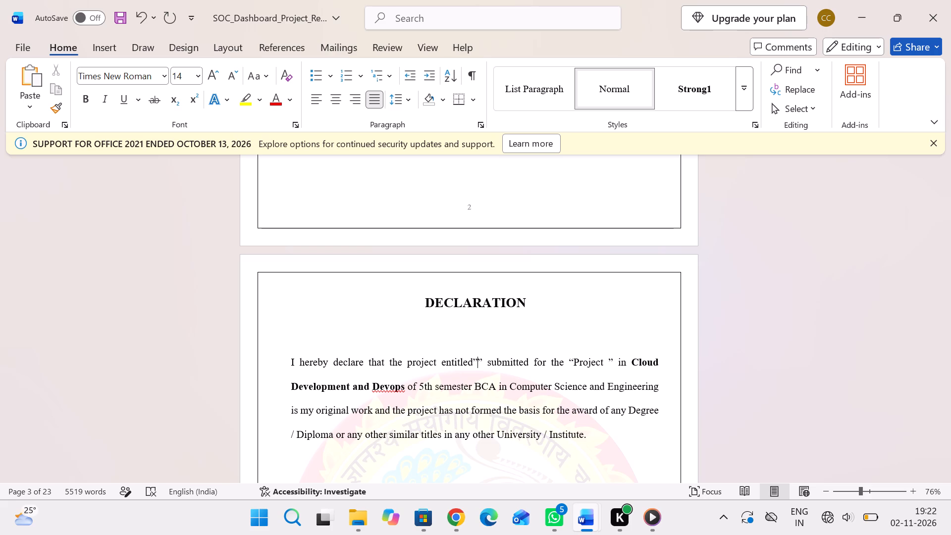
{"action": "key", "text": "space"}
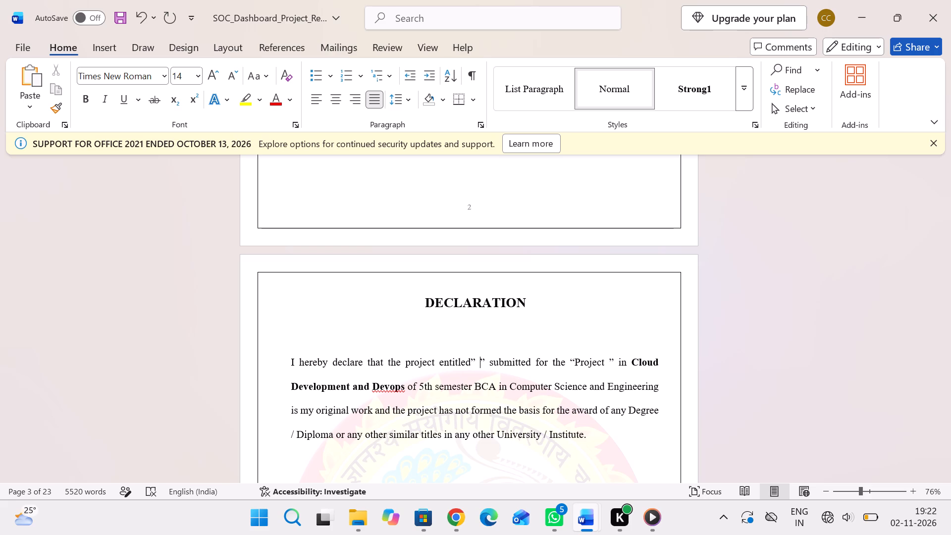
{"action": "key", "text": "m"}
{"action": "key", "text": "period"}
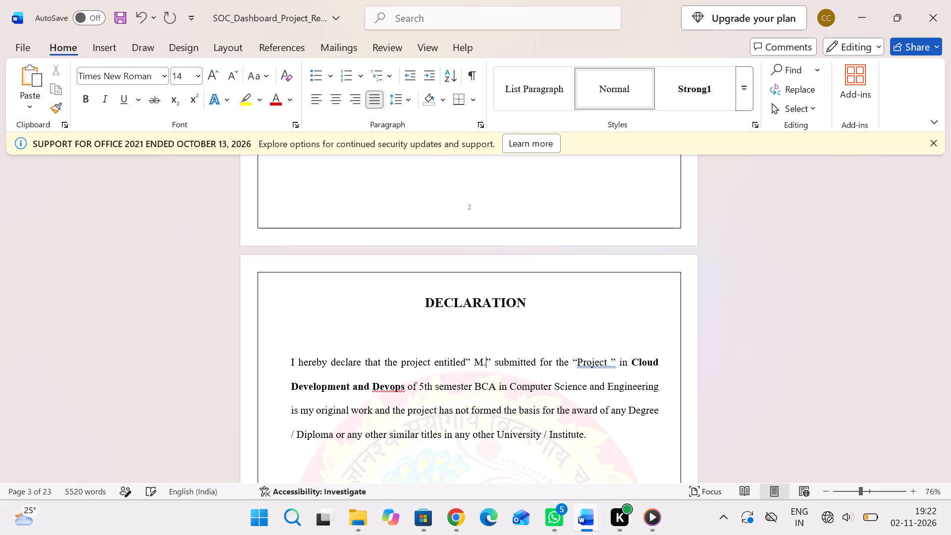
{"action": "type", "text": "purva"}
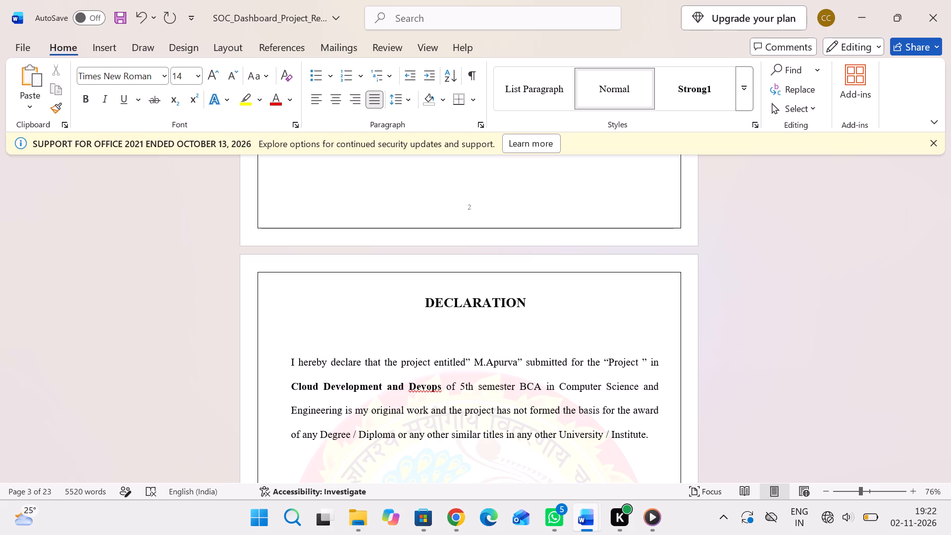
{"action": "left_click", "coordinate": [465, 361]}
{"action": "key", "text": "space"}
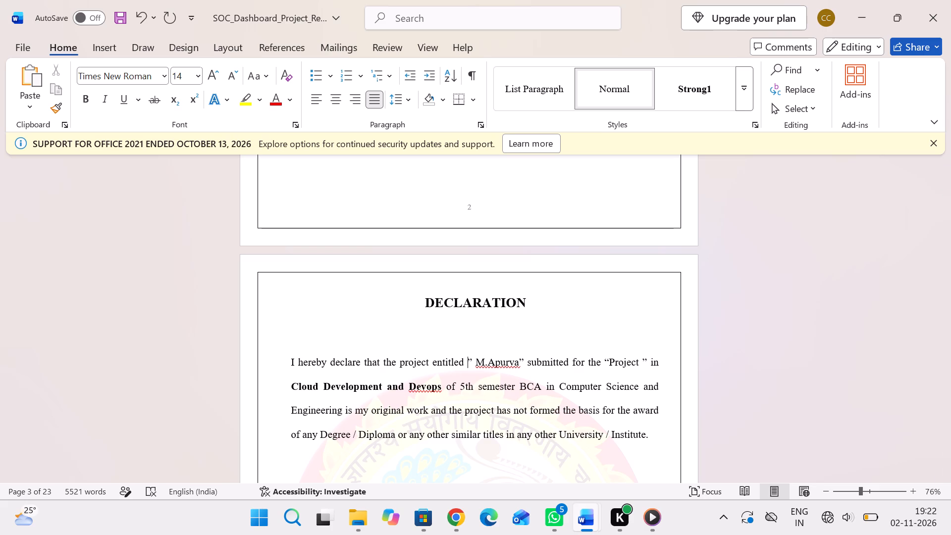
Replace the bold "Cloud Development and Devops" in the Declaration with "Event-Driven File Processing System Using Serveless Architecture".
{"action": "scroll", "coordinate": [501, 366], "scroll_direction": "down", "scroll_amount": 1}
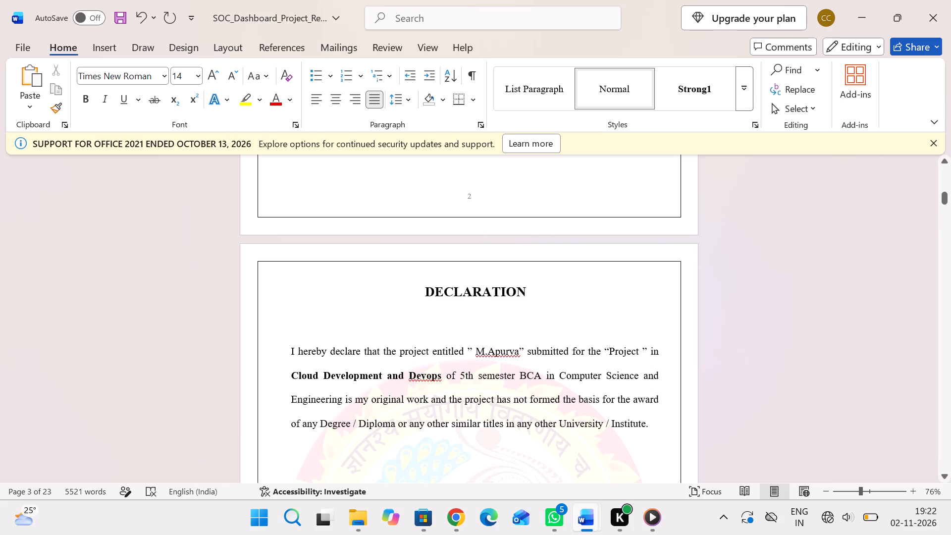
{"action": "left_click_drag", "start_coordinate": [302, 368], "coordinate": [357, 372]}
{"action": "left_click", "coordinate": [357, 372]}
{"action": "left_click_drag", "start_coordinate": [290, 375], "coordinate": [459, 388]}
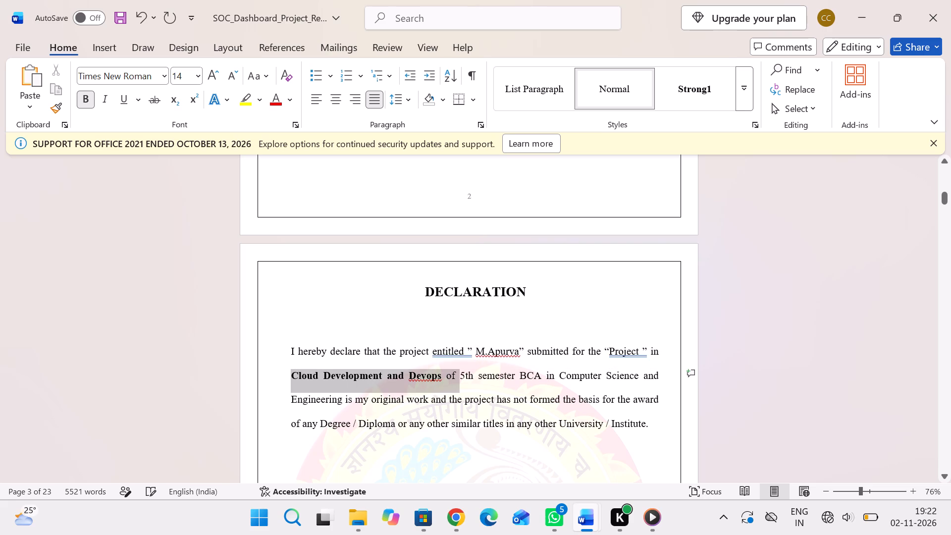
{"action": "left_click_drag", "start_coordinate": [459, 388], "coordinate": [443, 385]}
{"action": "key", "text": "BackSpace"}
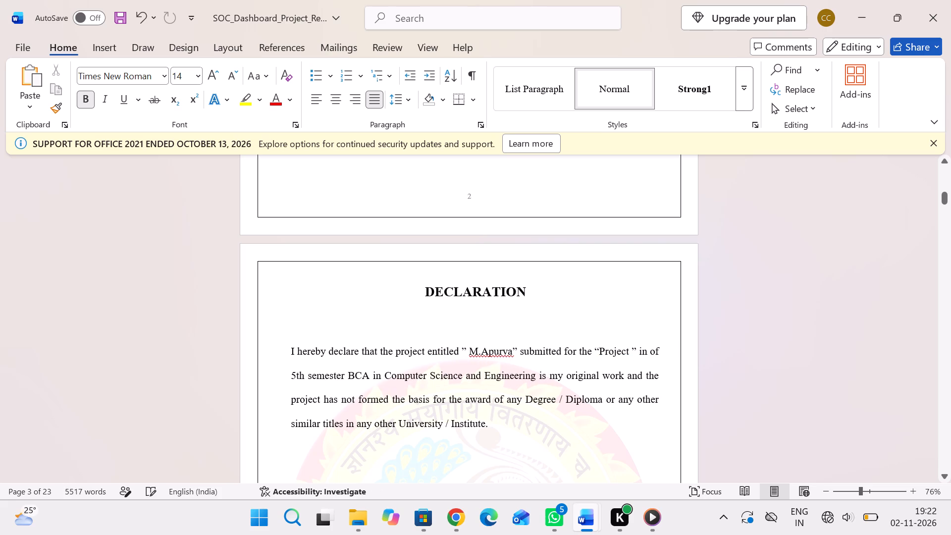
{"action": "key", "text": "v"}
{"action": "type", "text": "ent"}
{"action": "key", "text": "BackSpace"}
{"action": "key", "text": "BackSpace"}
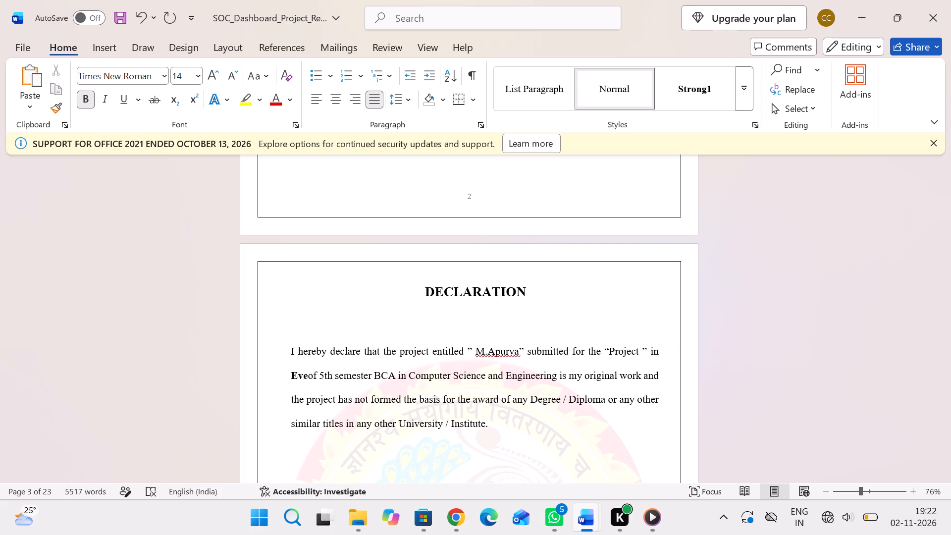
{"action": "type", "text": "nt"}
{"action": "key", "text": "minus"}
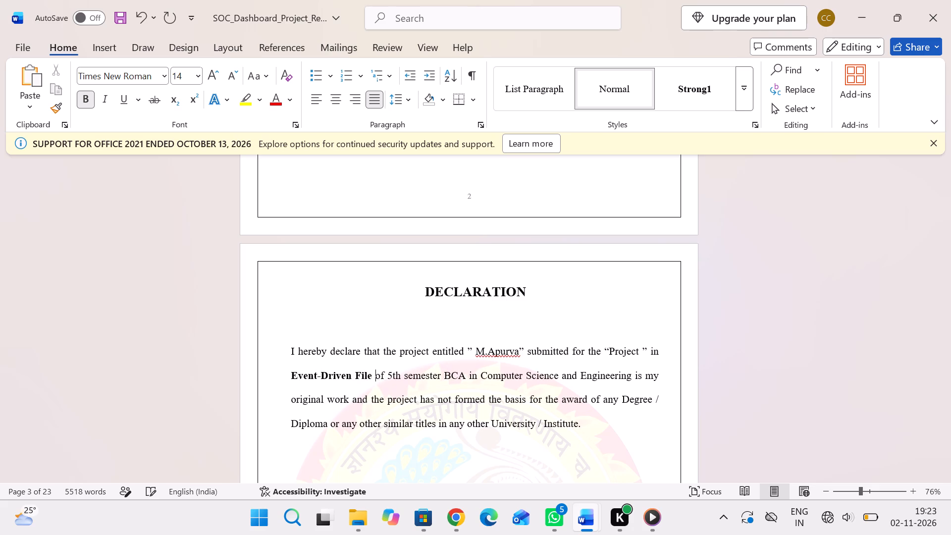
{"action": "key", "text": "BackSpace"}
{"action": "key", "text": "space"}
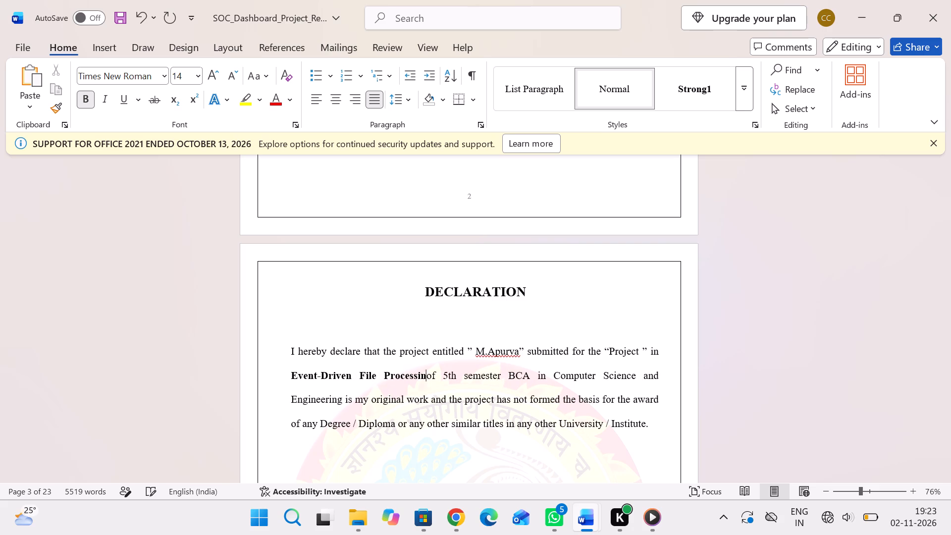
{"action": "type", "text": "g"}
{"action": "key", "text": "space"}
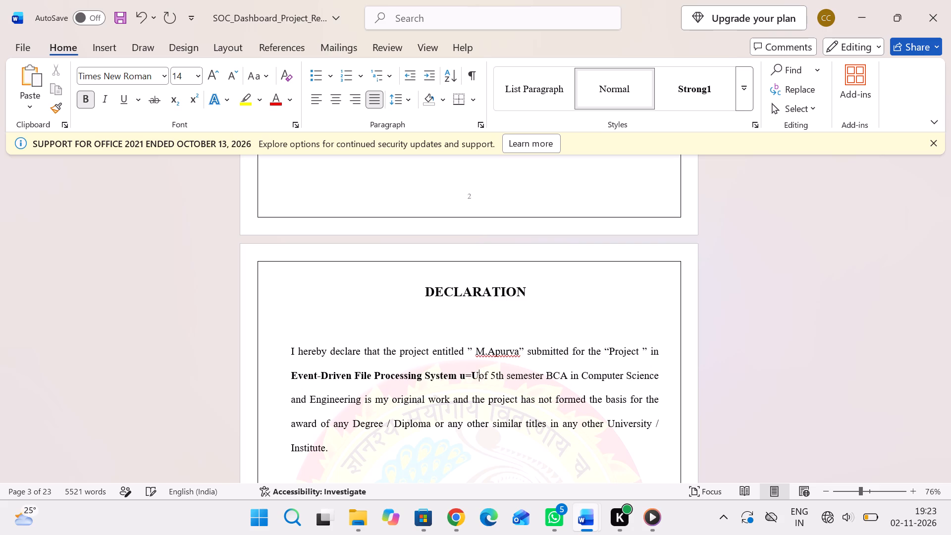
{"action": "key", "text": "i"}
{"action": "key", "text": "BackSpace"}
{"action": "key", "text": "BackSpace"}
{"action": "key", "text": "BackSpace"}
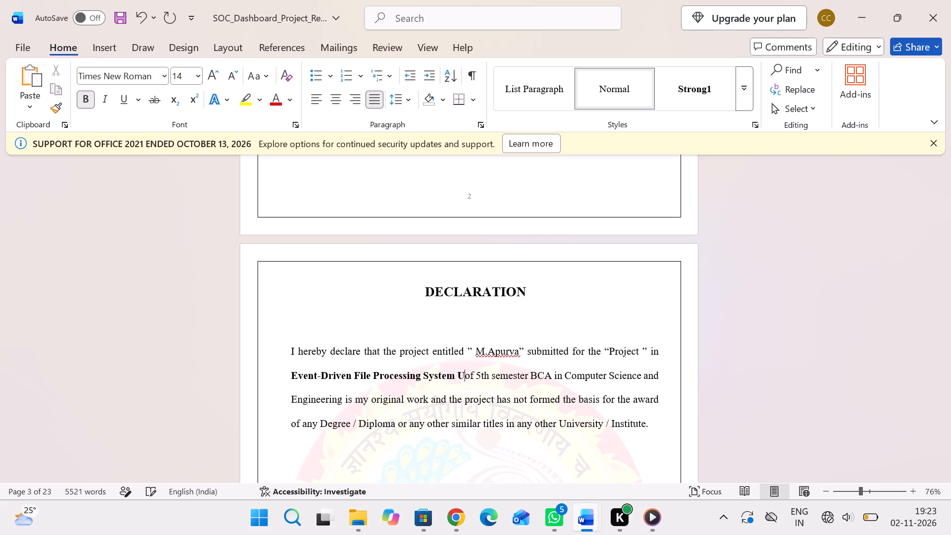
{"action": "type", "text": "sing"}
{"action": "key", "text": "space"}
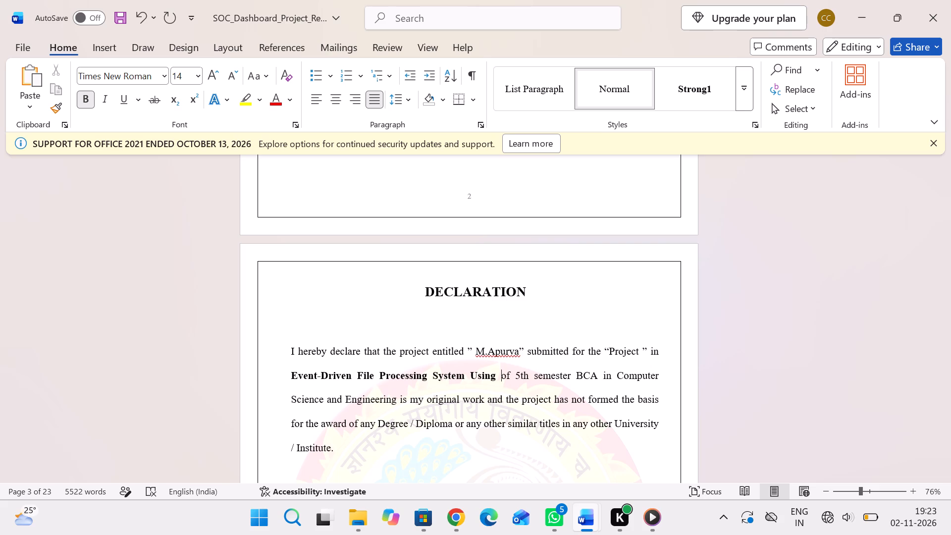
{"action": "type", "text": "ser"}
{"action": "key", "text": "BackSpace"}
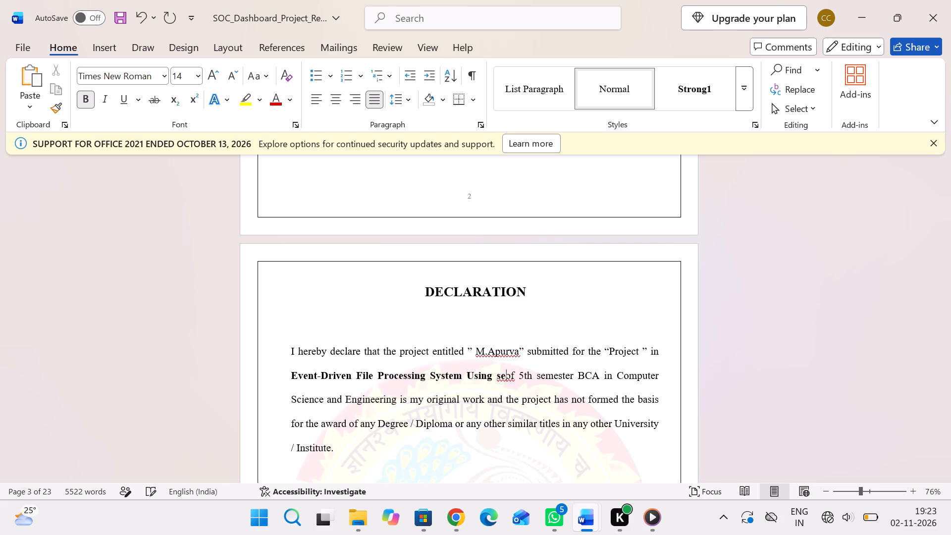
{"action": "key", "text": "BackSpace"}
{"action": "key", "text": "BackSpace"}
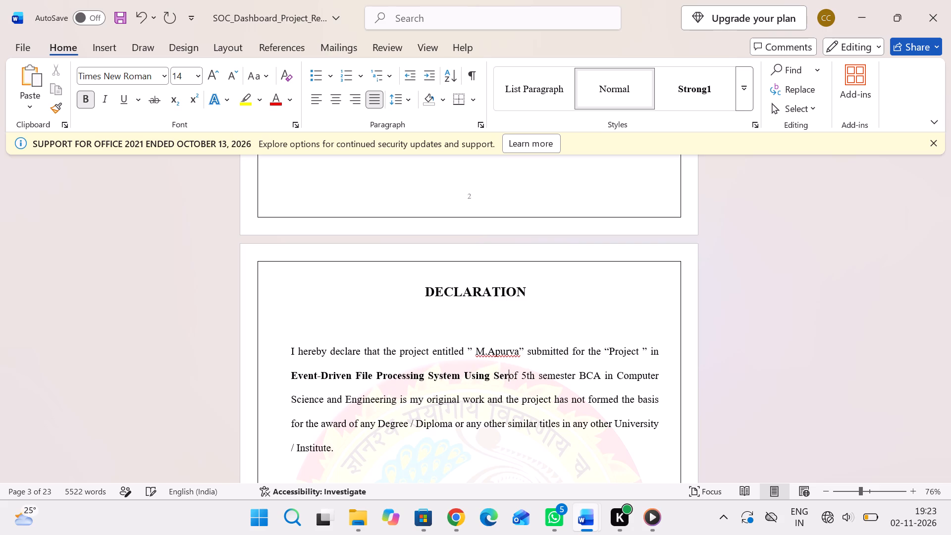
{"action": "key", "text": "BackSpace"}
{"action": "key", "text": "BackSpace"}
{"action": "key", "text": "BackSpace"}
{"action": "key", "text": "BackSpace"}
{"action": "type", "text": "eless"}
{"action": "key", "text": "space"}
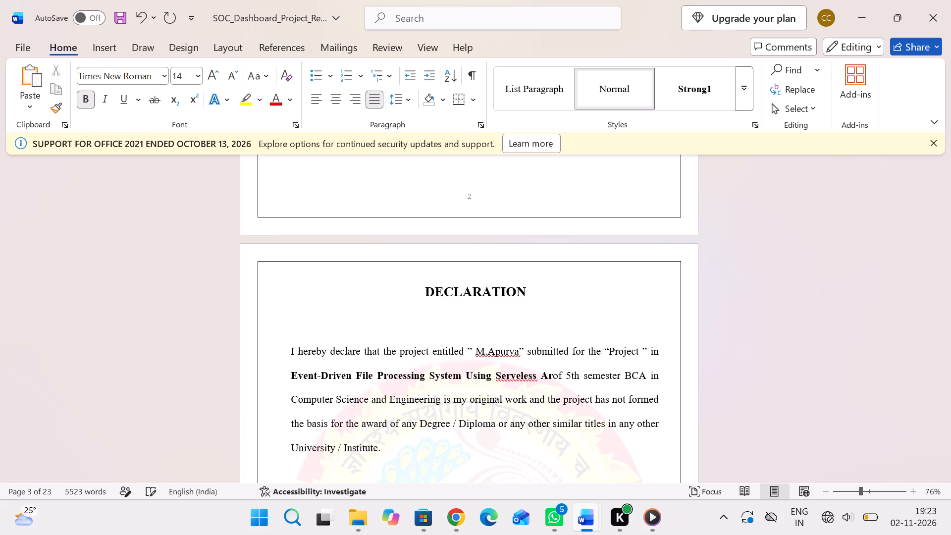
{"action": "key", "text": "BackSpace"}
{"action": "key", "text": "BackSpace"}
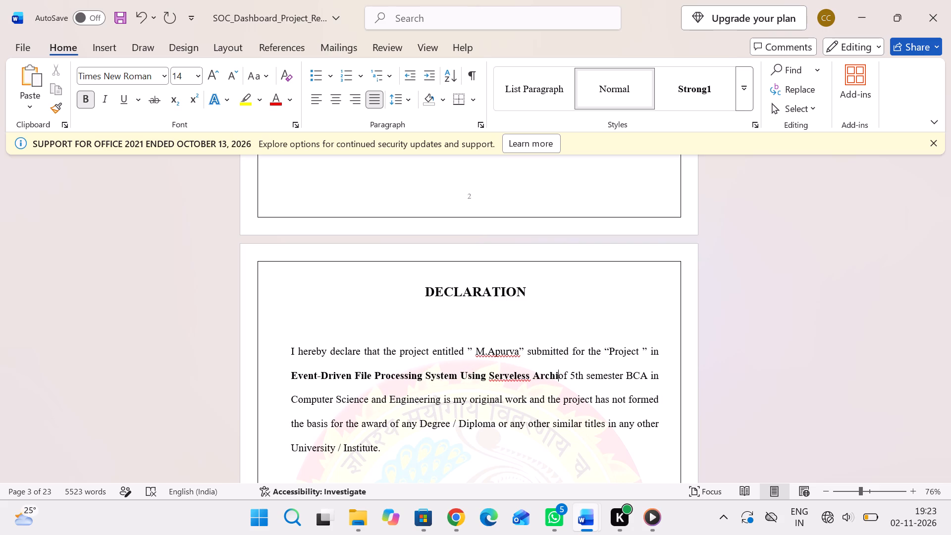
{"action": "type", "text": "tect"}
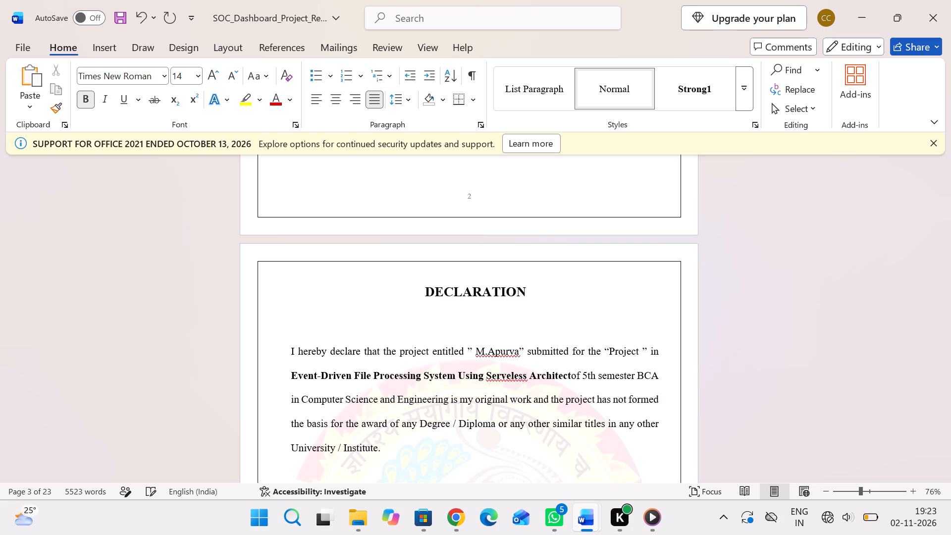
{"action": "type", "text": "ure"}
{"action": "key", "text": "space"}
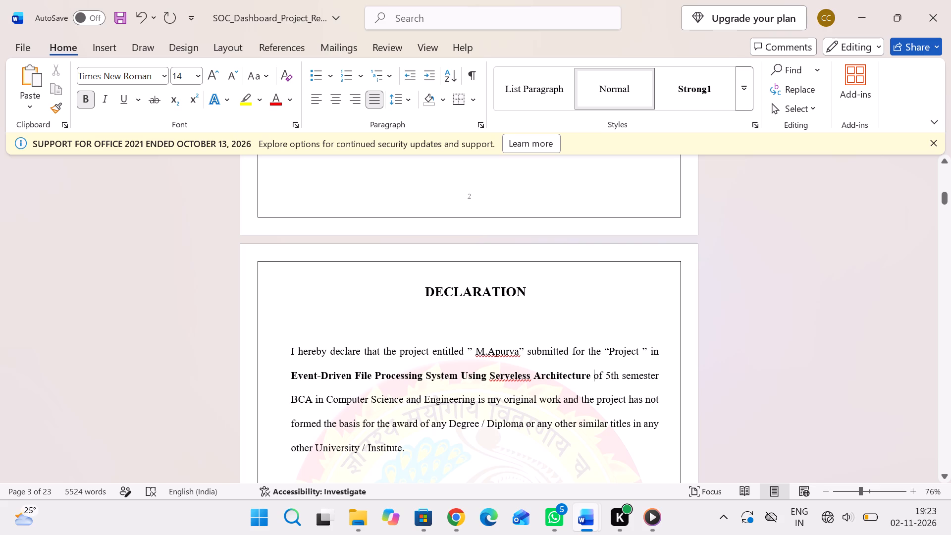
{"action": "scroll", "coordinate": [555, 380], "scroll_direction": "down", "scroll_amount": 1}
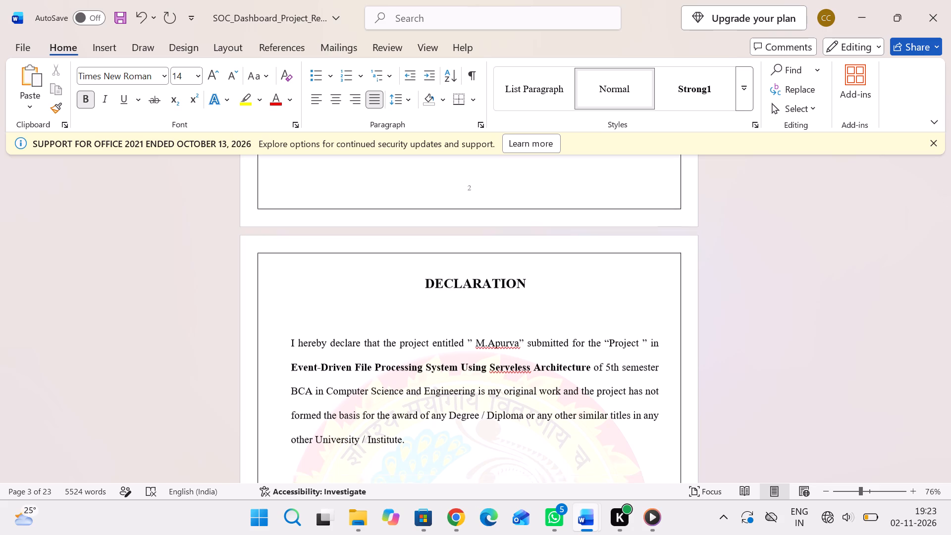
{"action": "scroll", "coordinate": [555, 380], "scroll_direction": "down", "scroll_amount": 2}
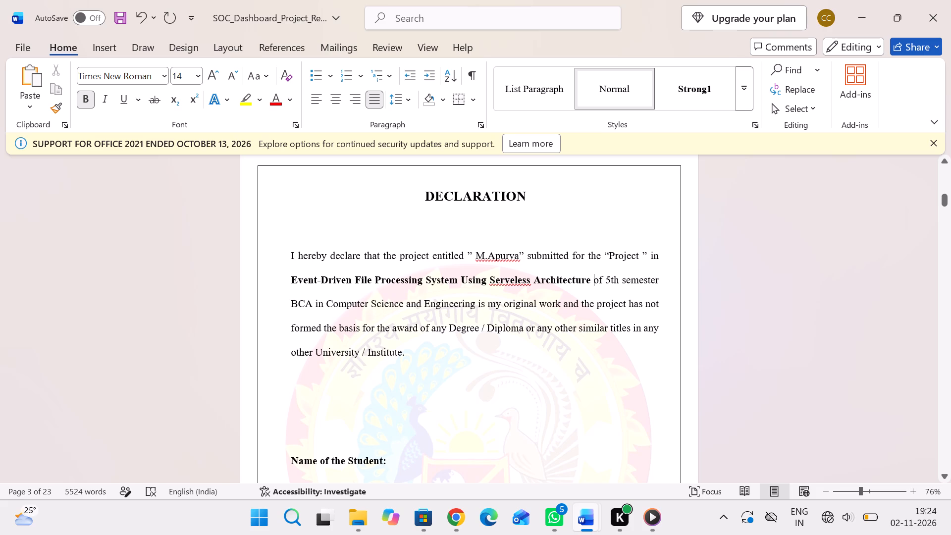
Make the student's name after "entitled" in the Declaration paragraph bold.
{"action": "left_click_drag", "start_coordinate": [475, 248], "coordinate": [512, 262]}
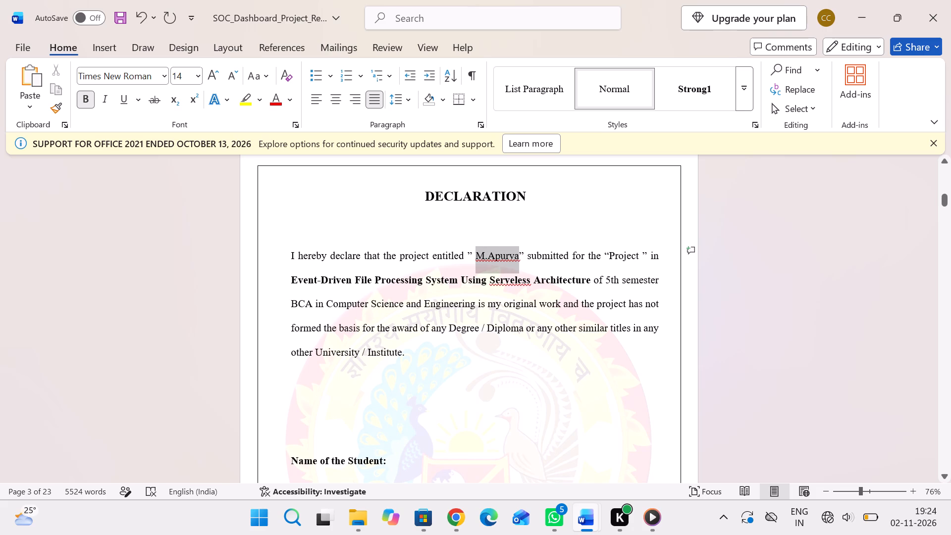
{"action": "left_click_drag", "start_coordinate": [512, 262], "coordinate": [517, 260]}
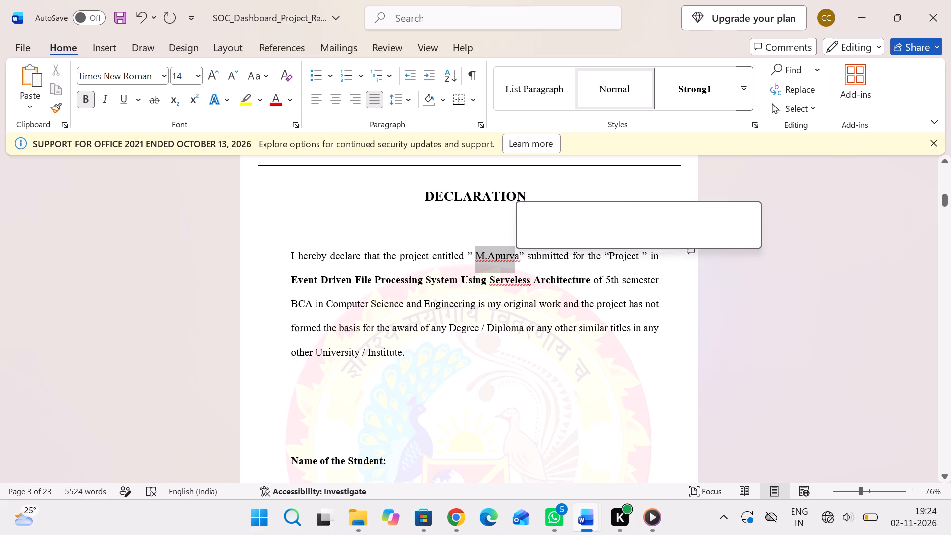
{"action": "left_click", "coordinate": [517, 260]}
{"action": "left_click_drag", "start_coordinate": [478, 254], "coordinate": [513, 259]}
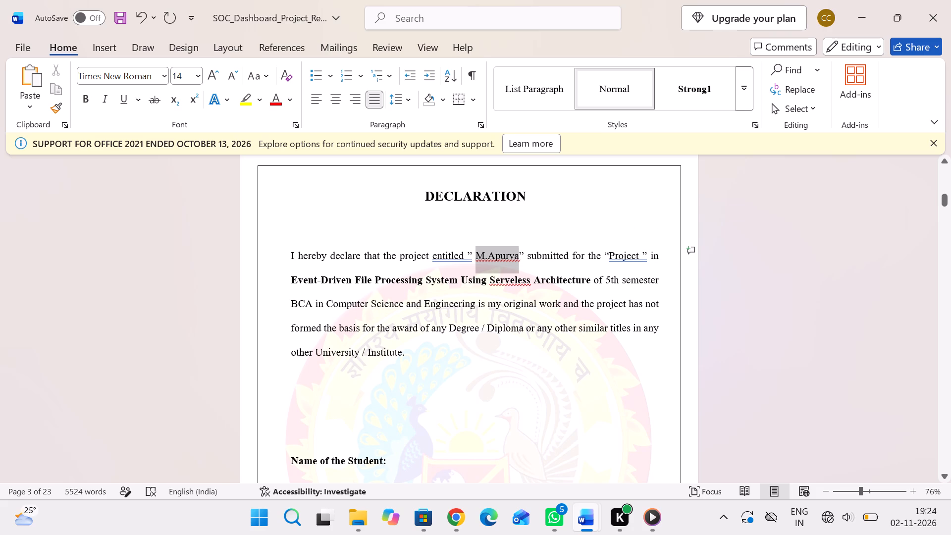
{"action": "left_click_drag", "start_coordinate": [513, 259], "coordinate": [517, 259]}
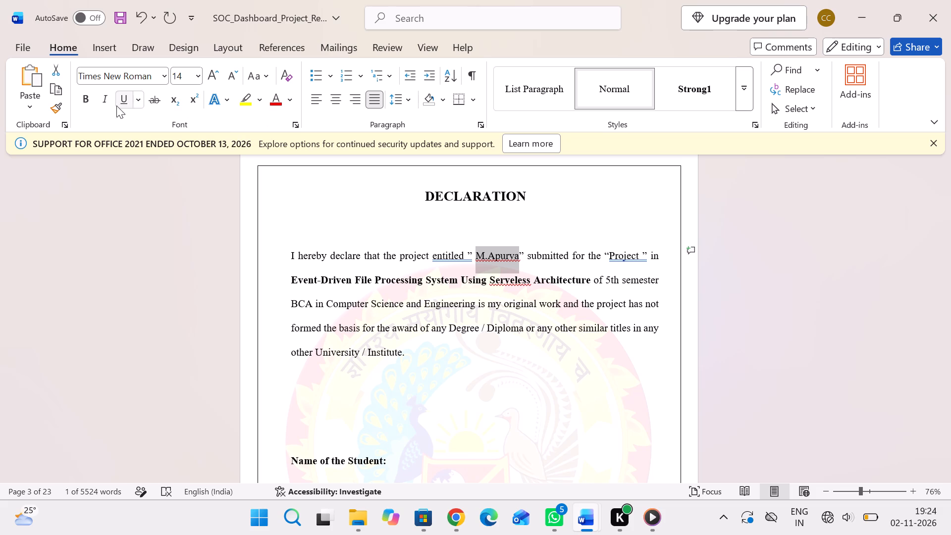
{"action": "left_click", "coordinate": [92, 105]}
{"action": "left_click", "coordinate": [152, 220]}
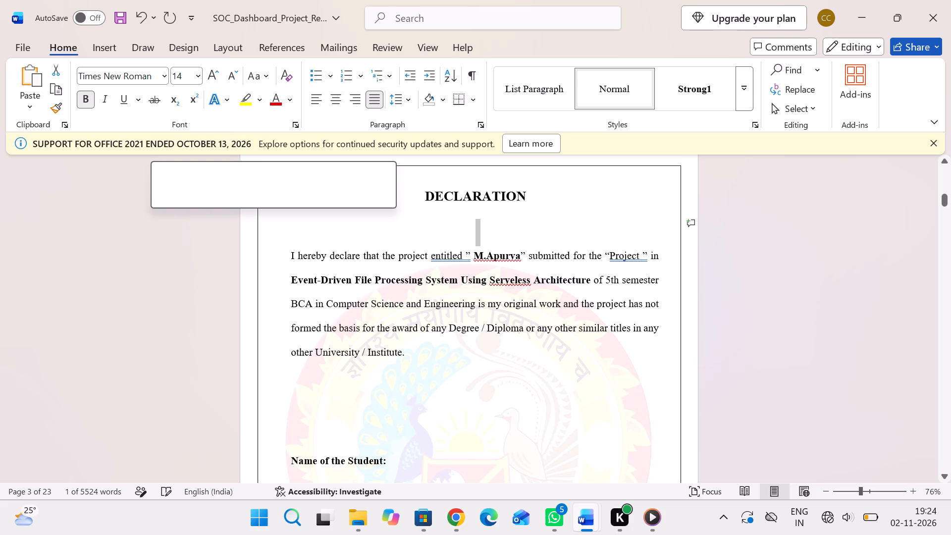
{"action": "left_click", "coordinate": [287, 268]}
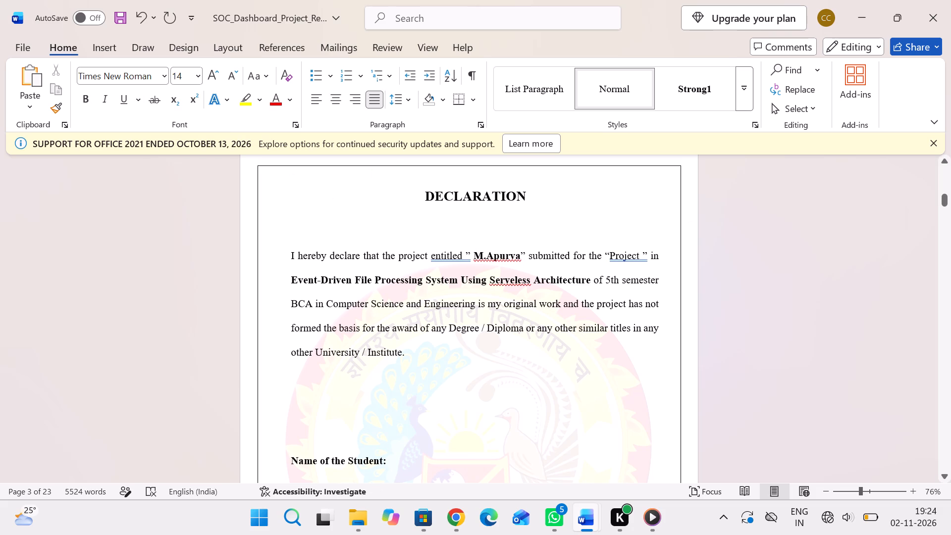
{"action": "left_click", "coordinate": [189, 291]}
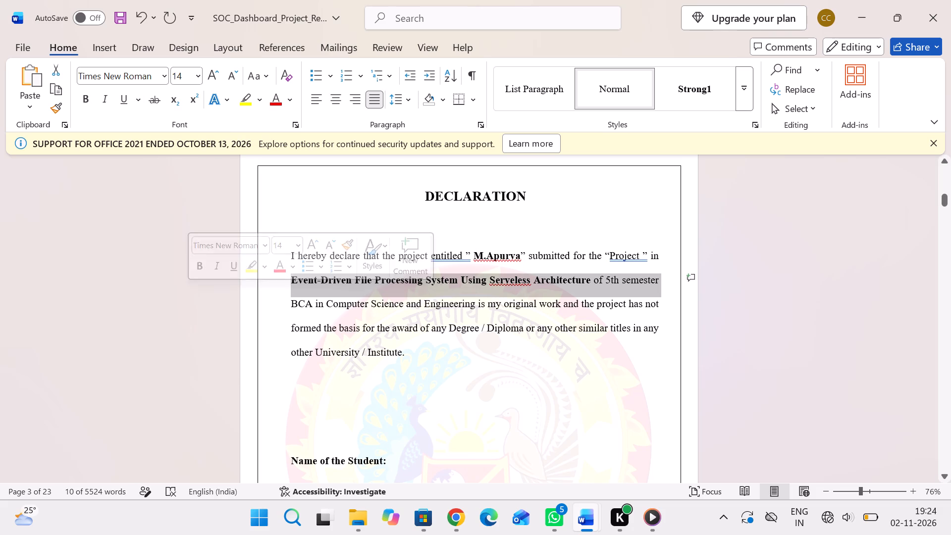
{"action": "left_click", "coordinate": [311, 357]}
{"action": "left_click", "coordinate": [330, 397]}
Check the front pages, comparing the student's name and project title with the cover page's "Submitted by" list.
{"action": "scroll", "coordinate": [330, 397], "scroll_direction": "up", "scroll_amount": 1}
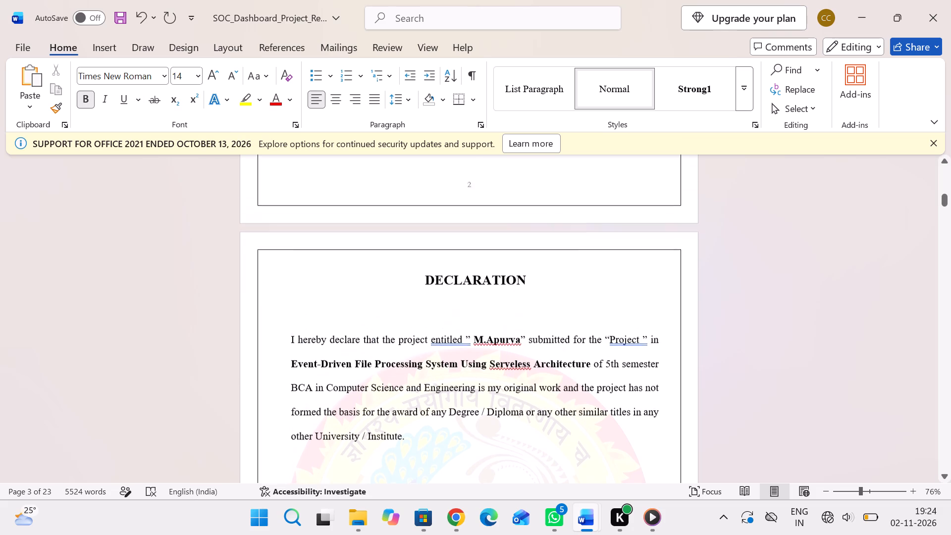
{"action": "scroll", "coordinate": [330, 397], "scroll_direction": "up", "scroll_amount": 2}
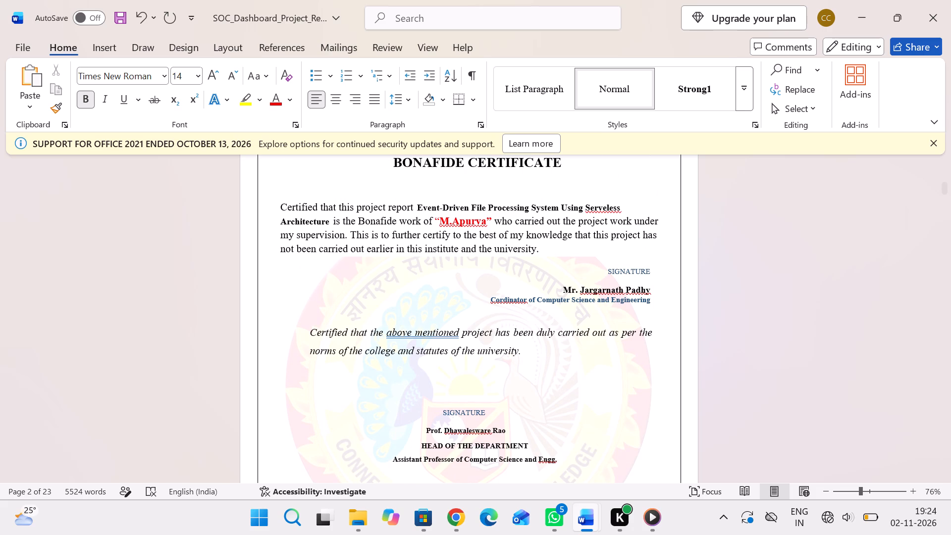
{"action": "scroll", "coordinate": [330, 397], "scroll_direction": "down", "scroll_amount": 8}
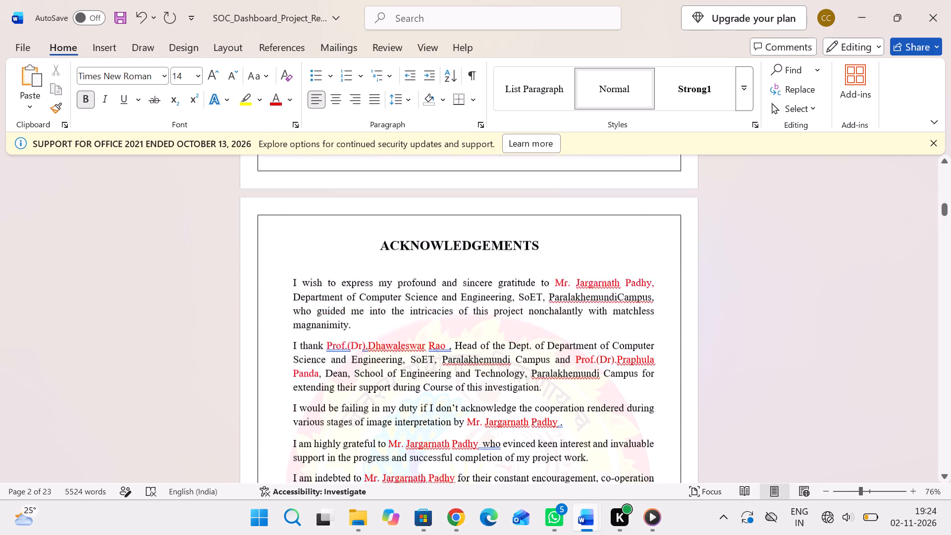
{"action": "scroll", "coordinate": [330, 397], "scroll_direction": "down", "scroll_amount": 2}
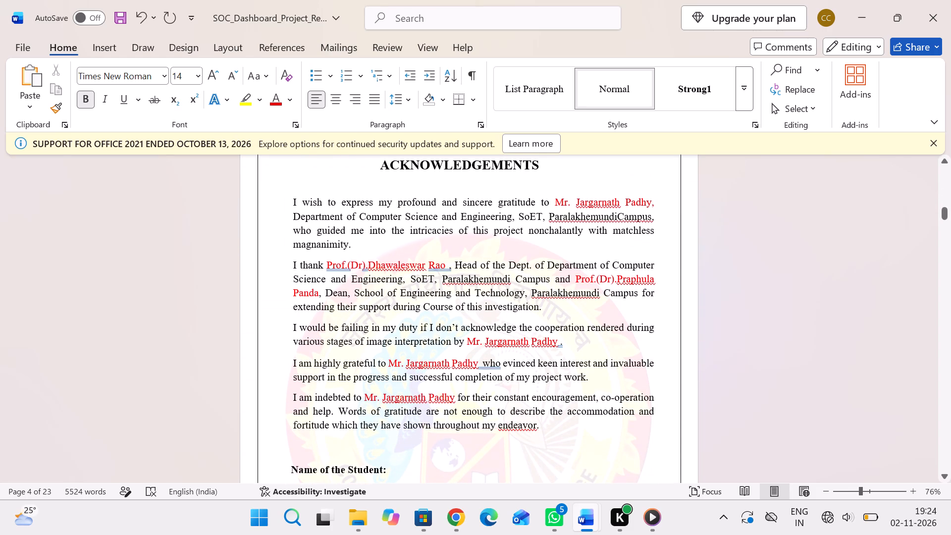
{"action": "scroll", "coordinate": [448, 439], "scroll_direction": "up", "scroll_amount": 2}
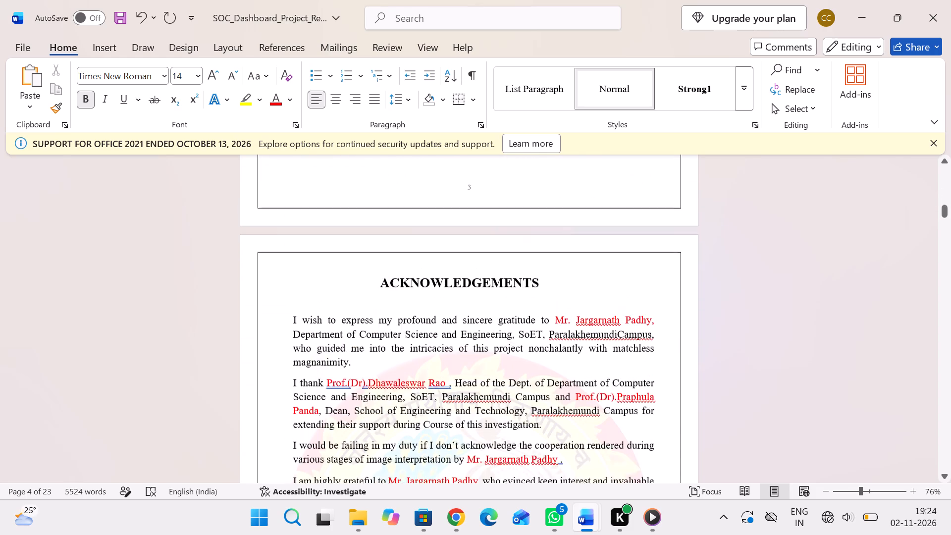
{"action": "scroll", "coordinate": [448, 439], "scroll_direction": "up", "scroll_amount": 4}
{"action": "scroll", "coordinate": [448, 439], "scroll_direction": "down", "scroll_amount": 1}
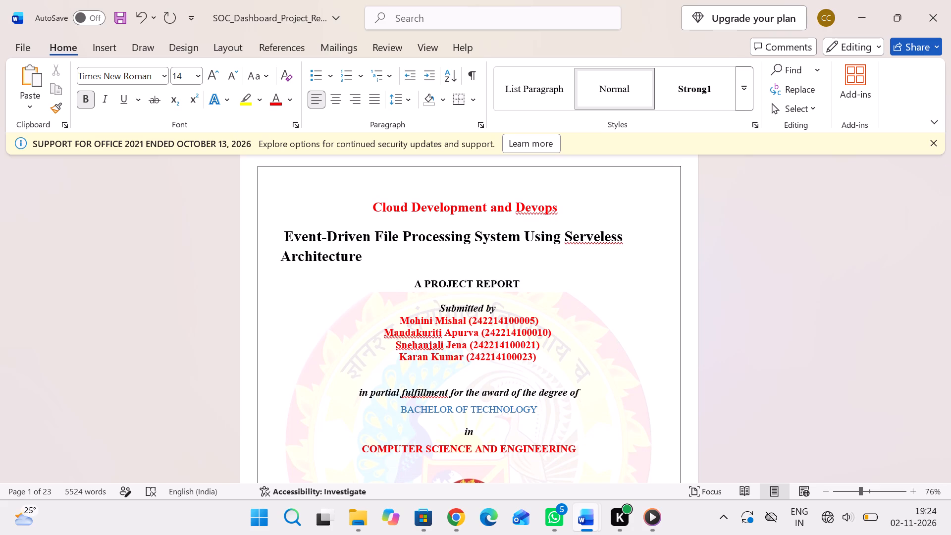
{"action": "scroll", "coordinate": [448, 439], "scroll_direction": "down", "scroll_amount": 1}
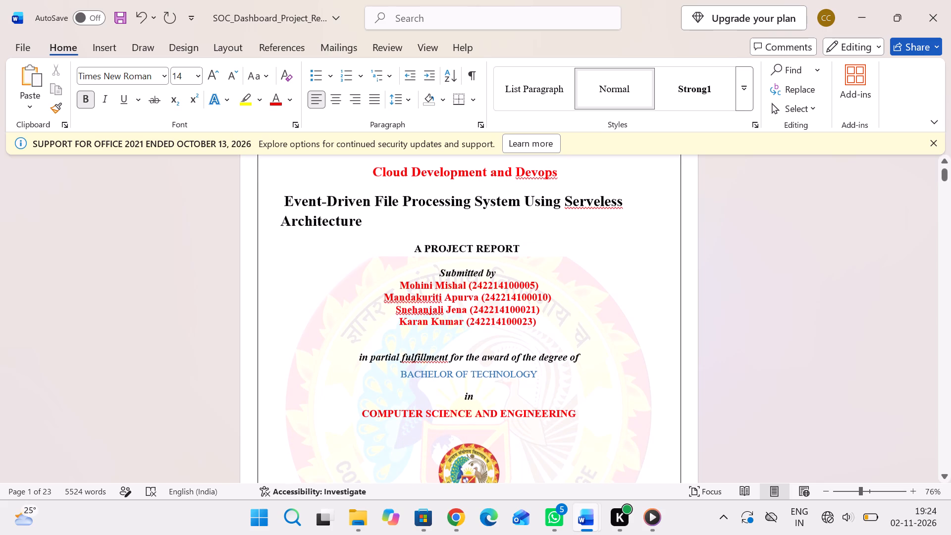
{"action": "scroll", "coordinate": [448, 439], "scroll_direction": "down", "scroll_amount": 1}
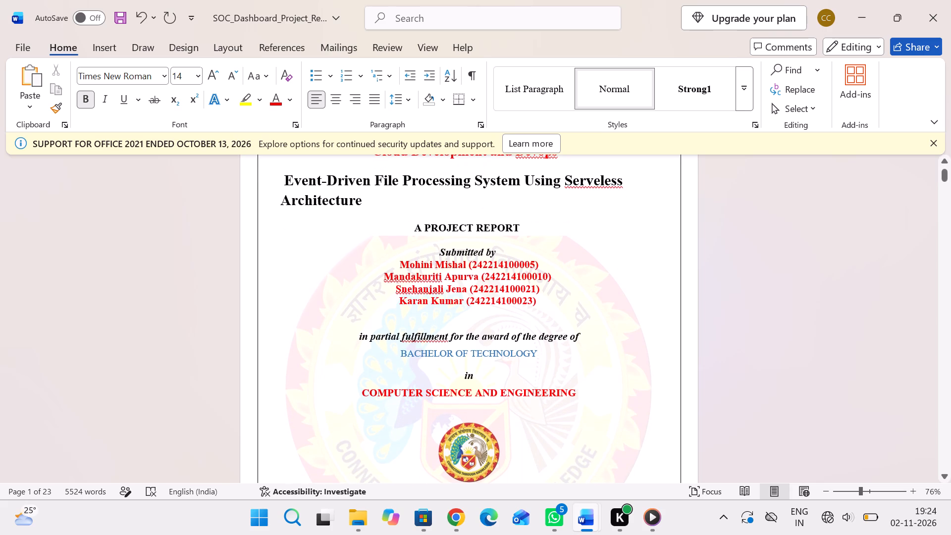
{"action": "left_click_drag", "start_coordinate": [386, 274], "coordinate": [463, 279]}
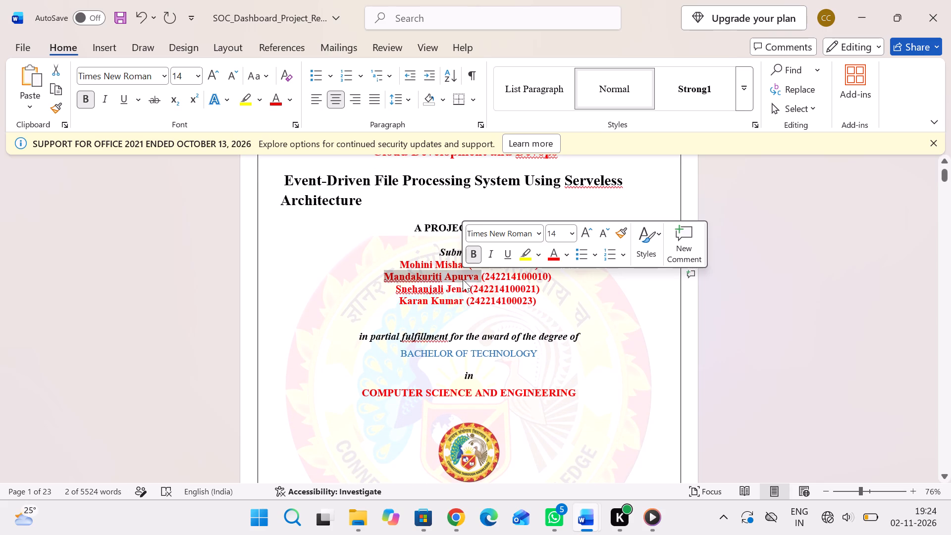
{"action": "left_click", "coordinate": [454, 323]}
Review the Bonafide Certificate, Declaration and Table of Content pages for remaining text and layout problems.
{"action": "scroll", "coordinate": [454, 323], "scroll_direction": "down", "scroll_amount": 6}
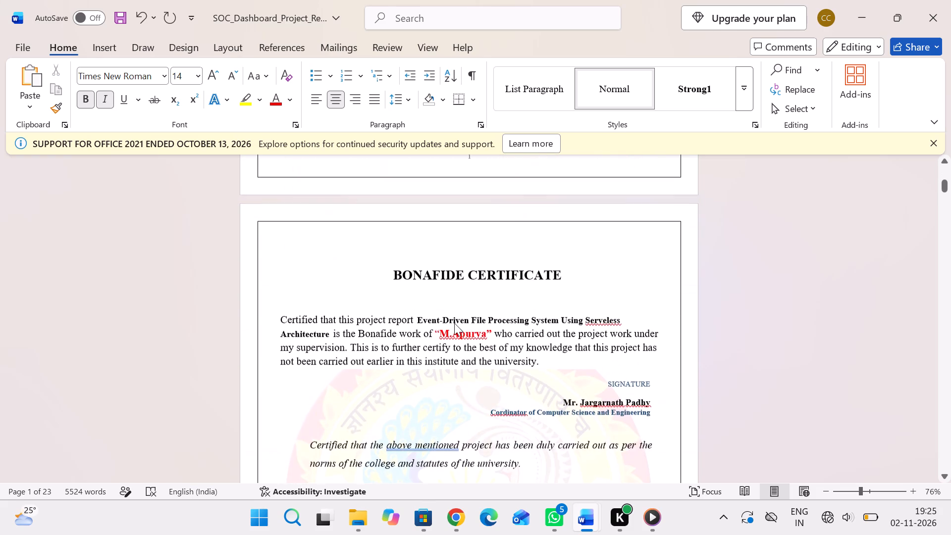
{"action": "scroll", "coordinate": [454, 323], "scroll_direction": "down", "scroll_amount": 4}
{"action": "scroll", "coordinate": [454, 323], "scroll_direction": "up", "scroll_amount": 1}
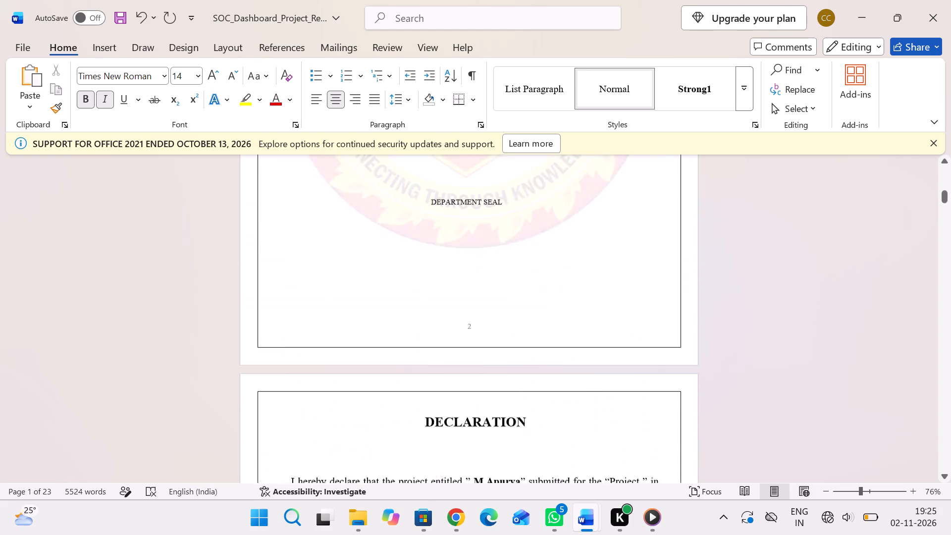
{"action": "scroll", "coordinate": [454, 323], "scroll_direction": "up", "scroll_amount": 1}
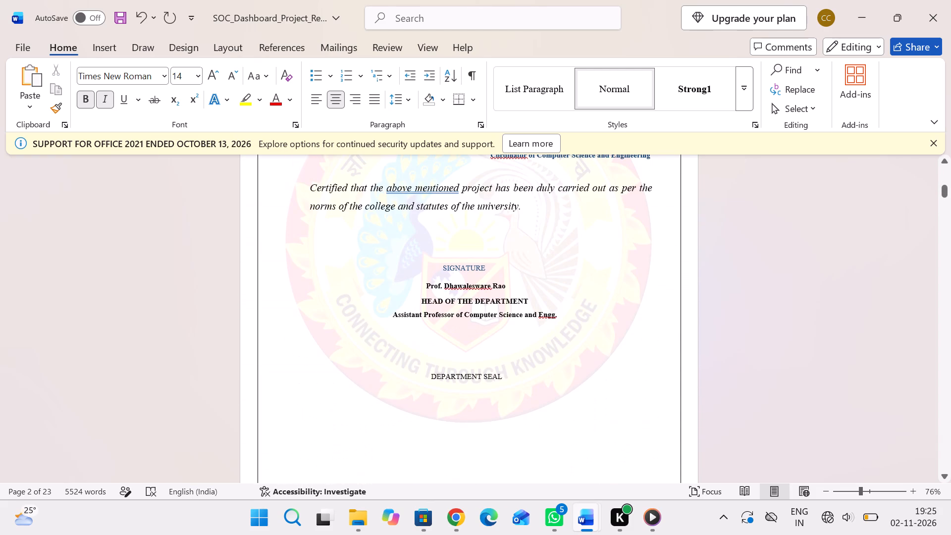
{"action": "scroll", "coordinate": [454, 323], "scroll_direction": "down", "scroll_amount": 1}
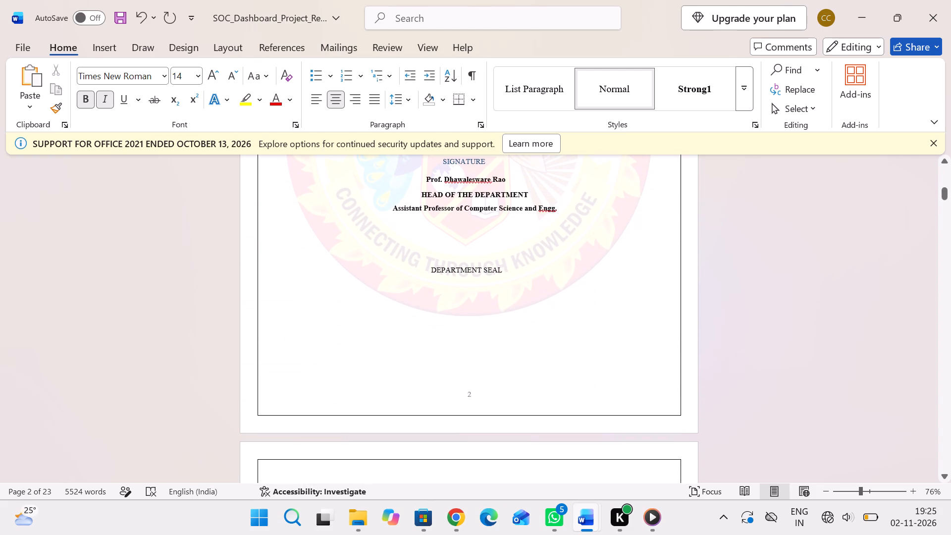
{"action": "scroll", "coordinate": [454, 323], "scroll_direction": "down", "scroll_amount": 4}
{"action": "scroll", "coordinate": [554, 404], "scroll_direction": "down", "scroll_amount": 3}
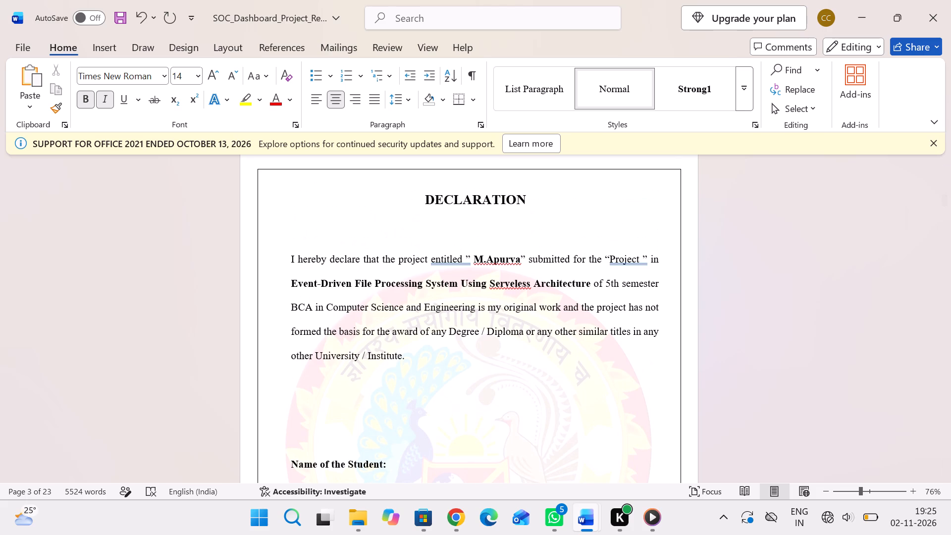
{"action": "scroll", "coordinate": [554, 404], "scroll_direction": "down", "scroll_amount": 16}
{"action": "scroll", "coordinate": [554, 404], "scroll_direction": "up", "scroll_amount": 1}
{"action": "scroll", "coordinate": [554, 404], "scroll_direction": "down", "scroll_amount": 1}
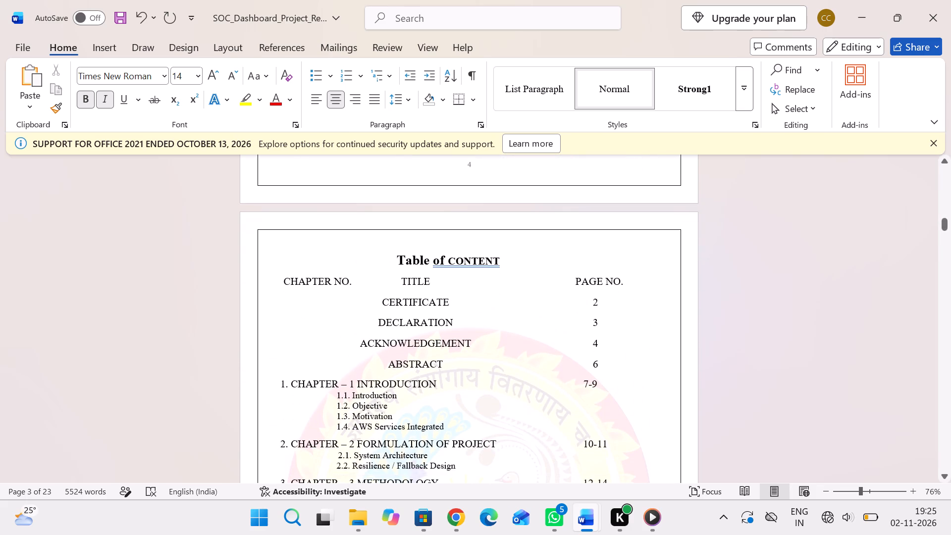
{"action": "scroll", "coordinate": [554, 404], "scroll_direction": "down", "scroll_amount": 2}
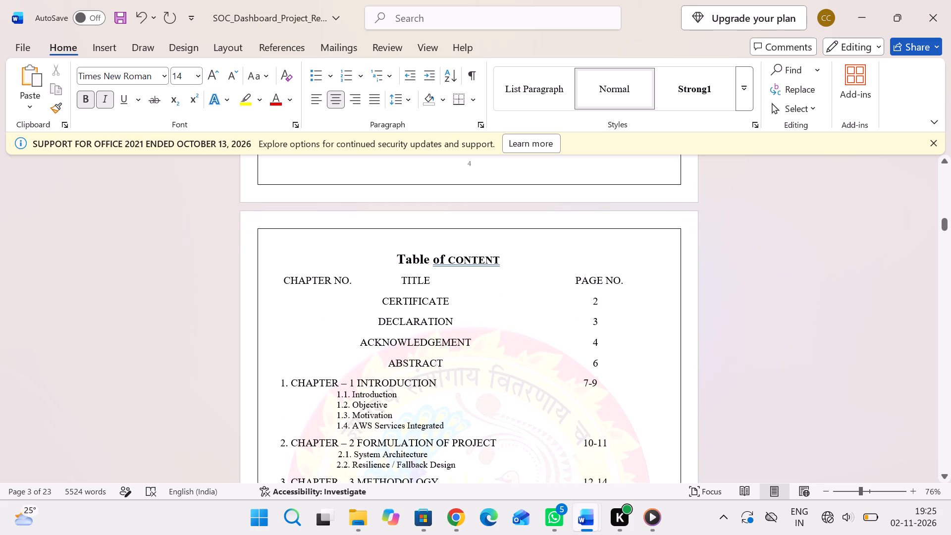
{"action": "scroll", "coordinate": [554, 404], "scroll_direction": "down", "scroll_amount": 2}
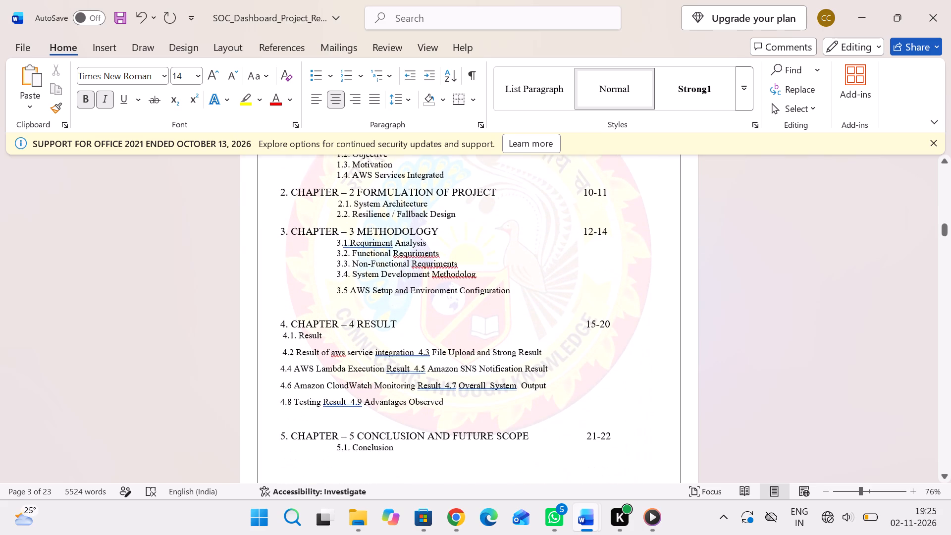
Shift the ABSTRACT heading towards the page centre by adding eight spaces before it.
{"action": "scroll", "coordinate": [554, 404], "scroll_direction": "down", "scroll_amount": 5}
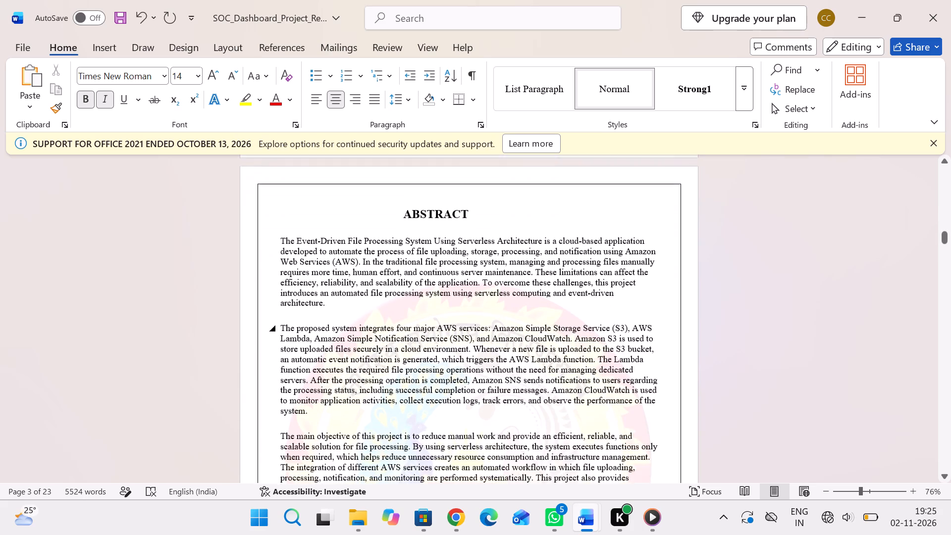
{"action": "left_click", "coordinate": [393, 254]}
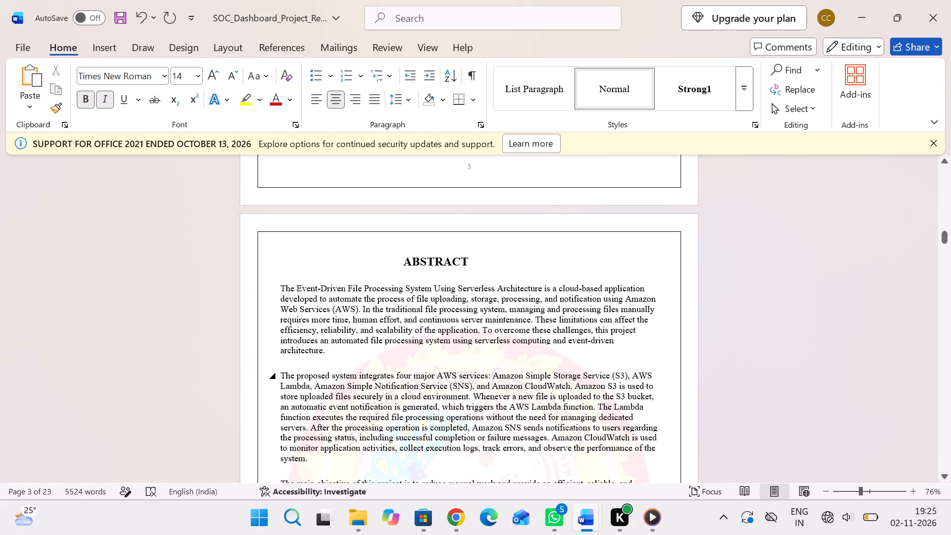
{"action": "key", "text": "space"}
{"action": "key", "text": "space"}
{"action": "key", "text": "space"}
{"action": "key", "text": "space"}
{"action": "key", "text": "space"}
{"action": "key", "text": "space"}
{"action": "key", "text": "space"}
{"action": "key", "text": "space"}
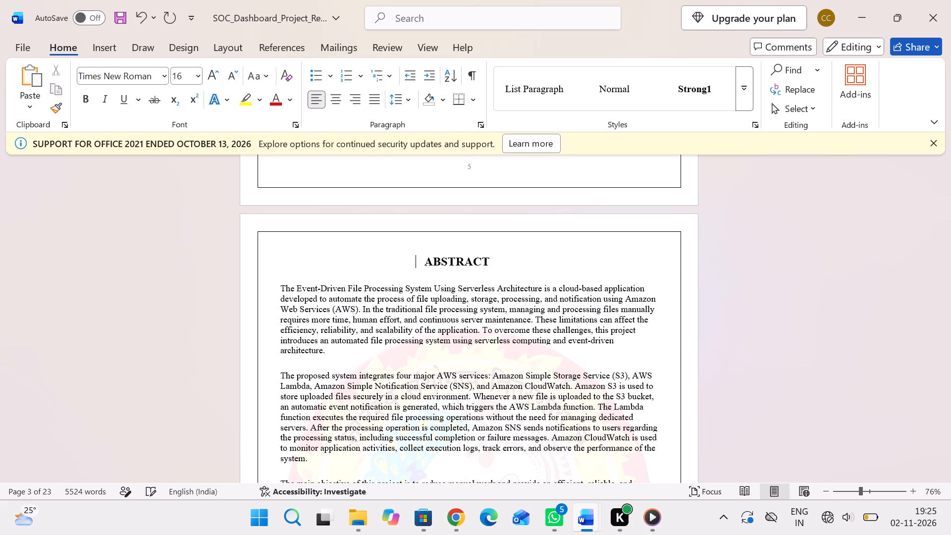
Shift the "CHAPTER 1 - INTRODUCTION" heading towards the page centre by adding five spaces before it.
{"action": "scroll", "coordinate": [393, 254], "scroll_direction": "down", "scroll_amount": 3}
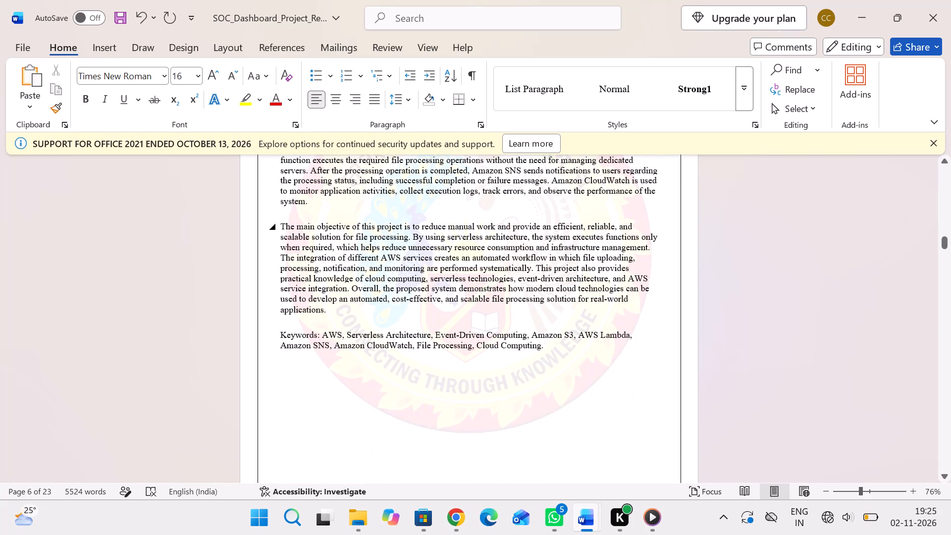
{"action": "scroll", "coordinate": [394, 275], "scroll_direction": "up", "scroll_amount": 1}
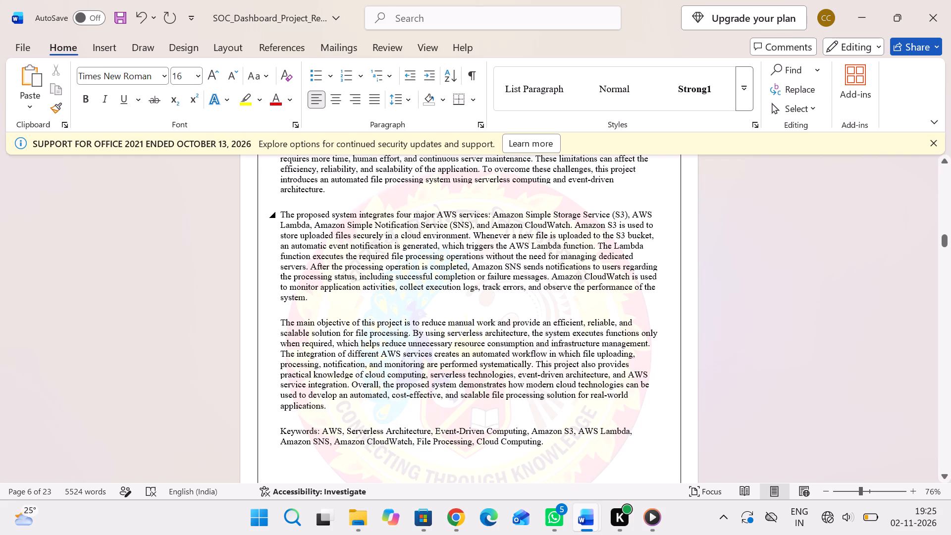
{"action": "scroll", "coordinate": [727, 322], "scroll_direction": "down", "scroll_amount": 5}
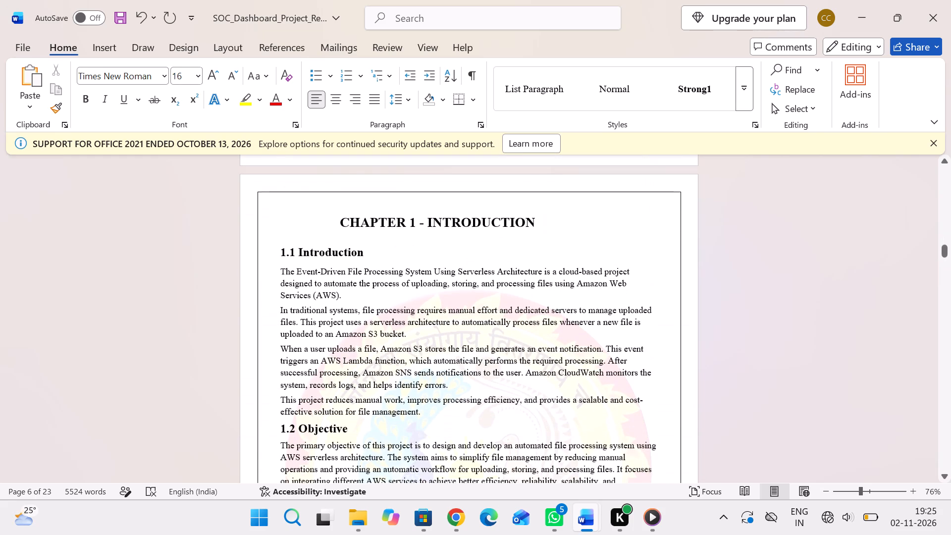
{"action": "left_click", "coordinate": [331, 217]}
{"action": "key", "text": "space"}
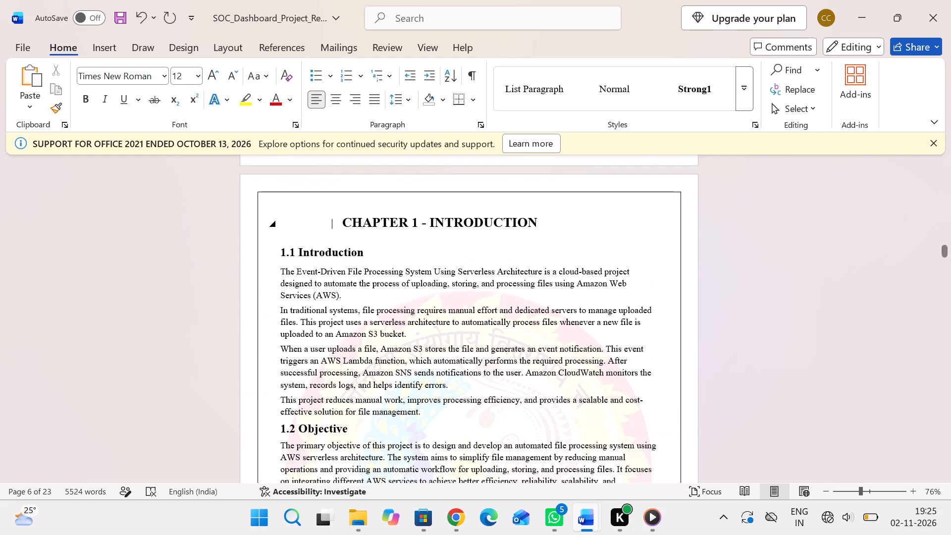
{"action": "key", "text": "space"}
{"action": "key", "text": "space"}
{"action": "key", "text": "space"}
{"action": "key", "text": "space"}
Review the Chapter 1 and Chapter 2 pages for heading, text and layout problems.
{"action": "scroll", "coordinate": [331, 217], "scroll_direction": "down", "scroll_amount": 2}
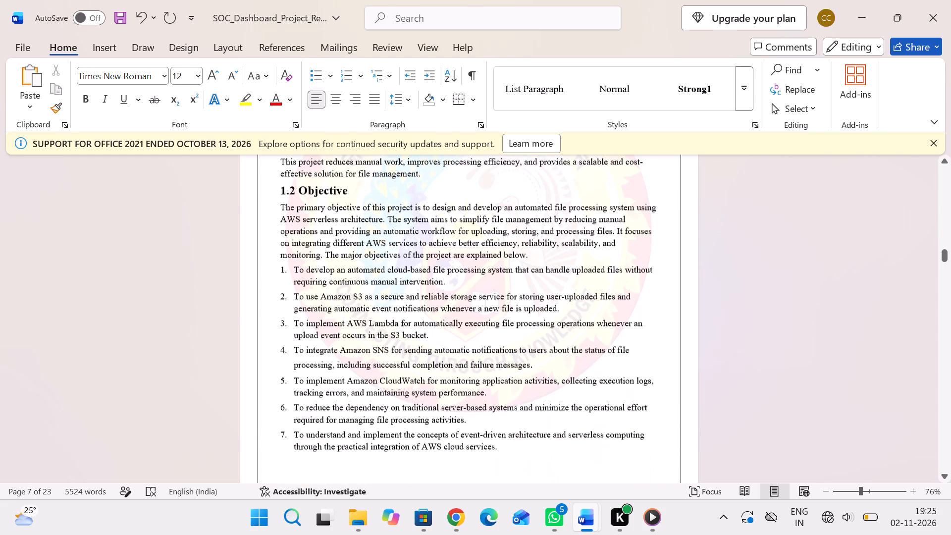
{"action": "scroll", "coordinate": [331, 217], "scroll_direction": "down", "scroll_amount": 5}
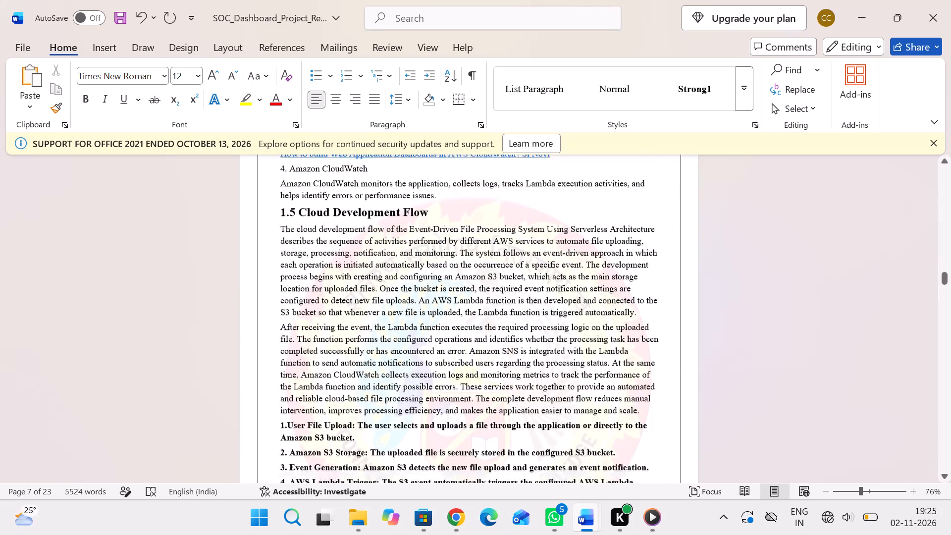
{"action": "scroll", "coordinate": [331, 217], "scroll_direction": "down", "scroll_amount": 5}
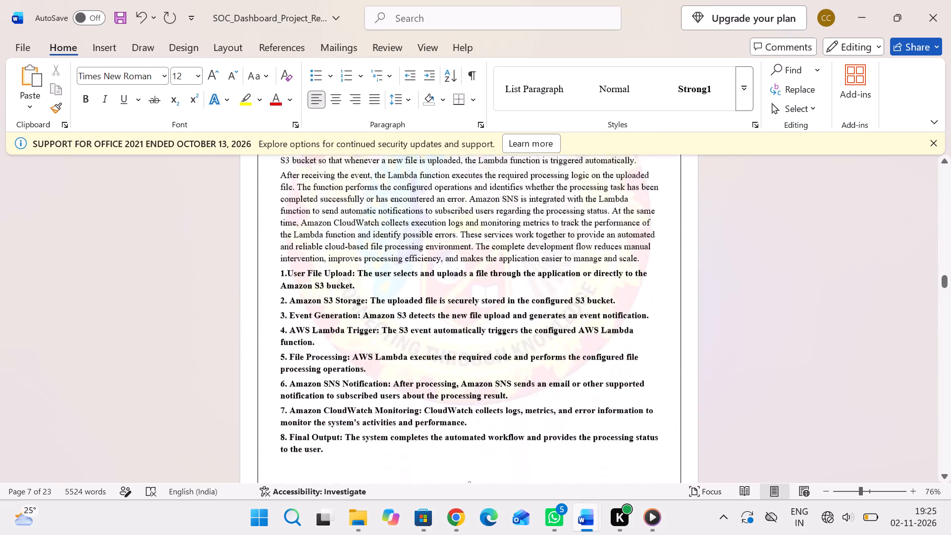
{"action": "scroll", "coordinate": [331, 217], "scroll_direction": "down", "scroll_amount": 6}
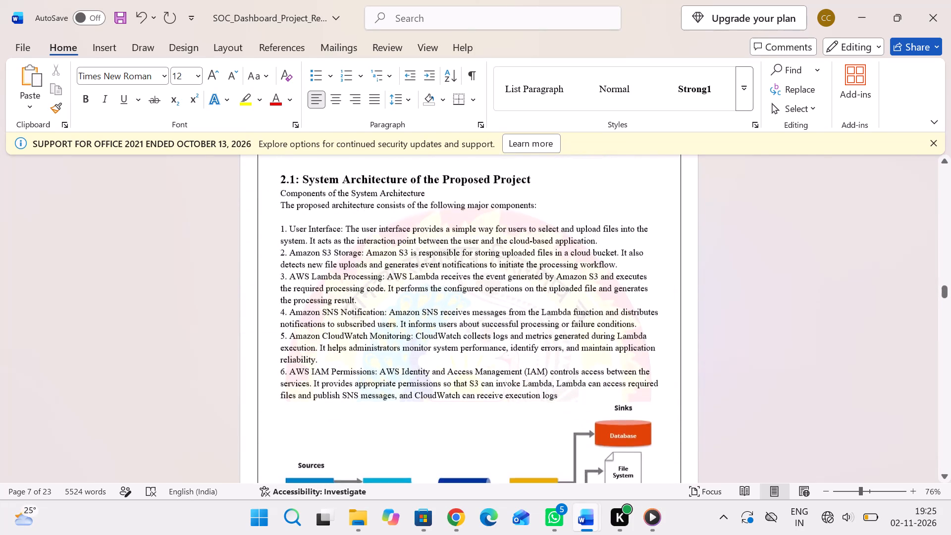
{"action": "scroll", "coordinate": [331, 217], "scroll_direction": "down", "scroll_amount": 4}
{"action": "scroll", "coordinate": [331, 217], "scroll_direction": "up", "scroll_amount": 1}
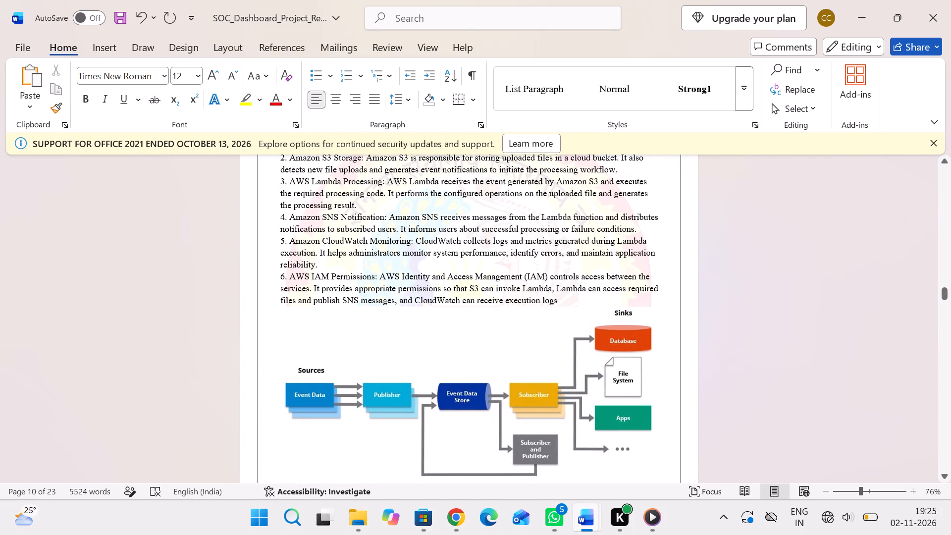
{"action": "scroll", "coordinate": [331, 217], "scroll_direction": "down", "scroll_amount": 3}
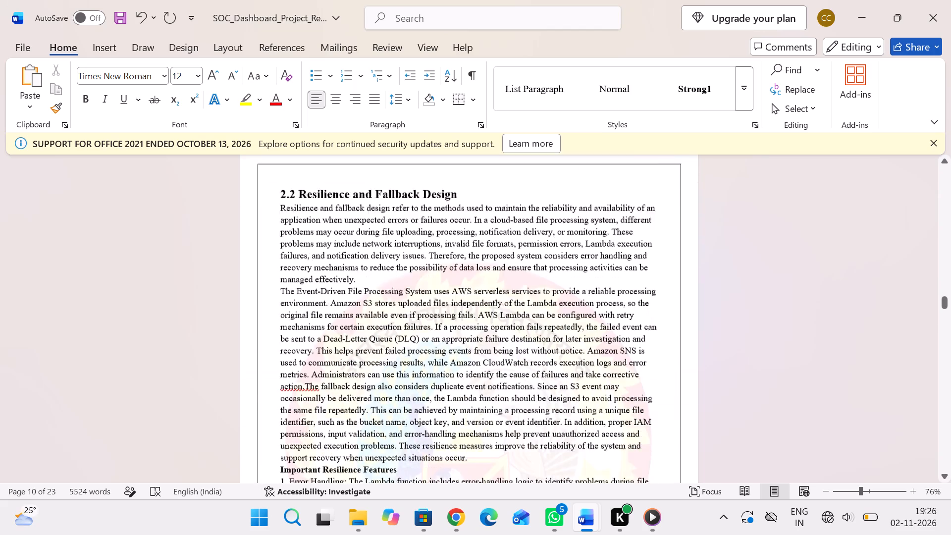
{"action": "scroll", "coordinate": [331, 217], "scroll_direction": "down", "scroll_amount": 4}
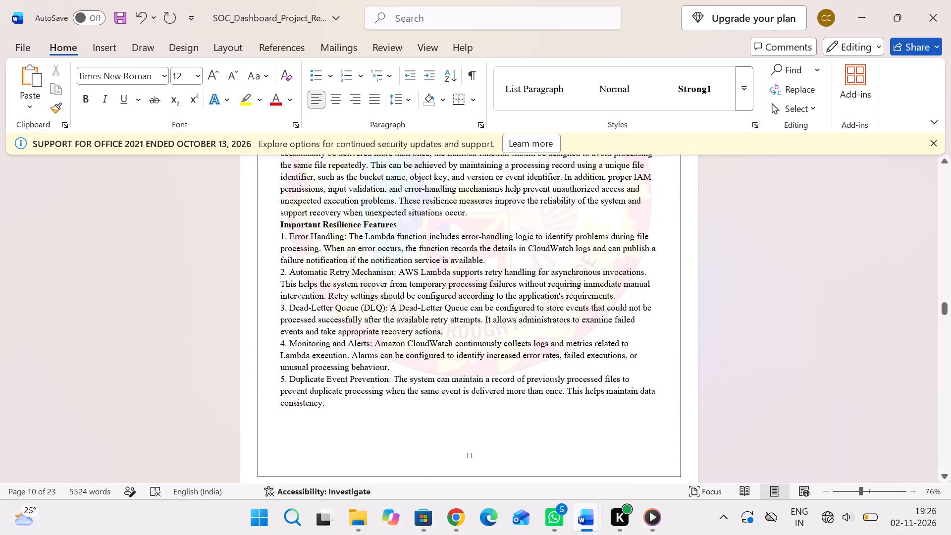
Review the Chapter 3 Methodology and Chapter 4 Result pages, checking headings, lists, screenshots and page layout.
{"action": "scroll", "coordinate": [251, 236], "scroll_direction": "down", "scroll_amount": 3}
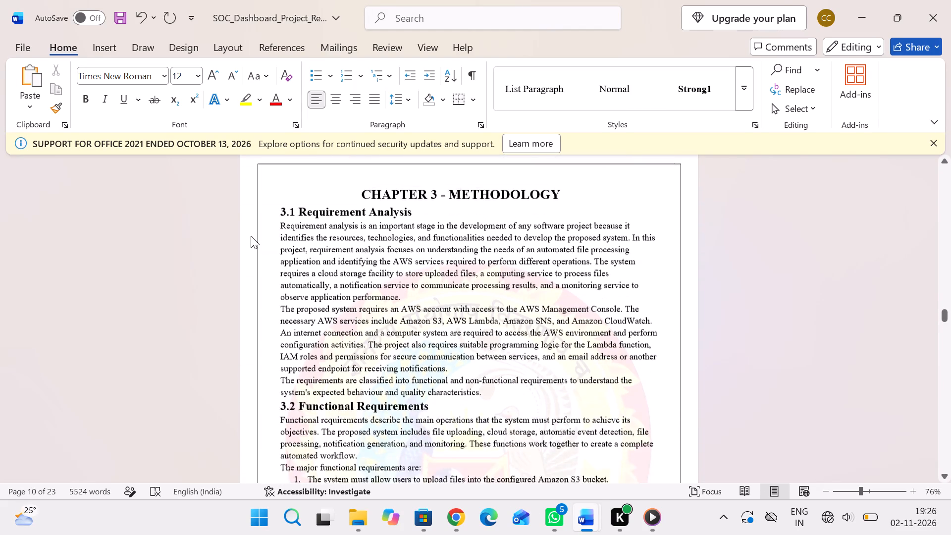
{"action": "scroll", "coordinate": [251, 236], "scroll_direction": "down", "scroll_amount": 3}
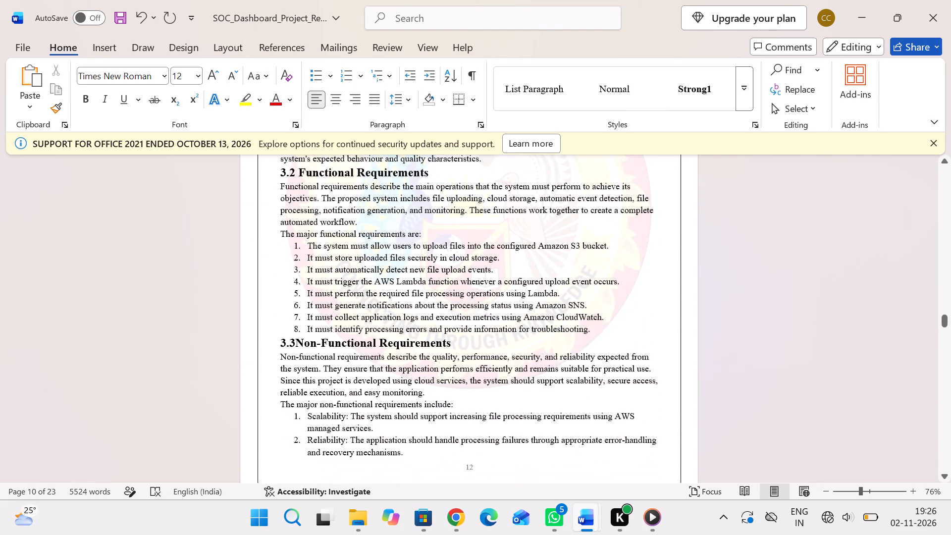
{"action": "scroll", "coordinate": [251, 236], "scroll_direction": "down", "scroll_amount": 3}
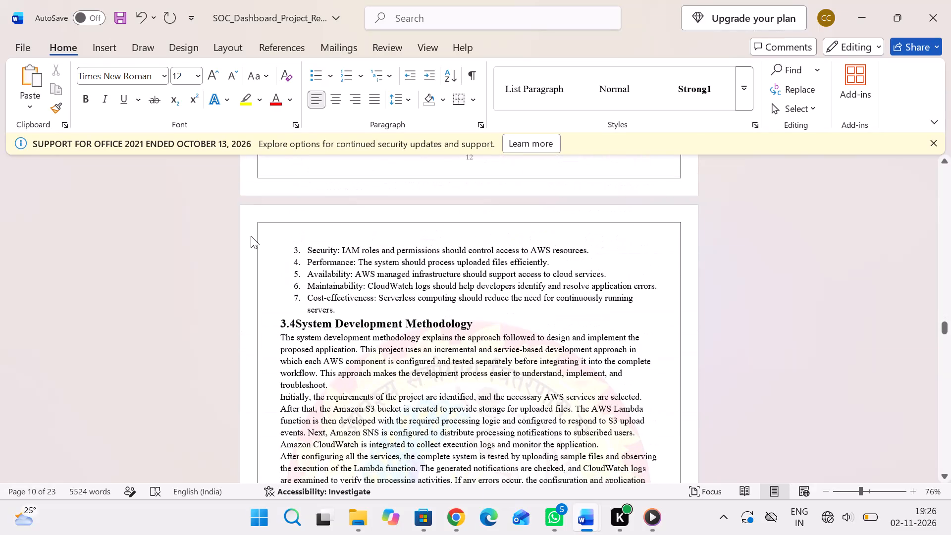
{"action": "scroll", "coordinate": [251, 236], "scroll_direction": "down", "scroll_amount": 2}
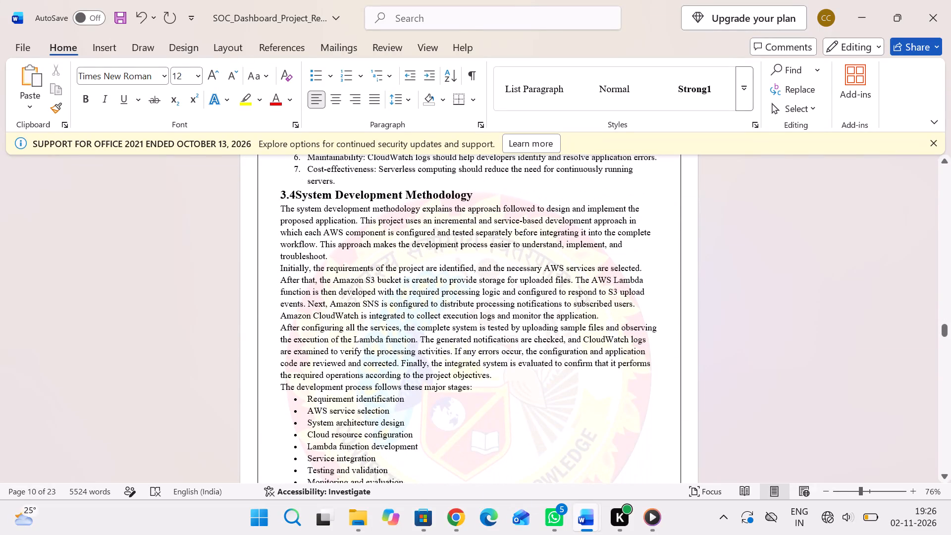
{"action": "scroll", "coordinate": [317, 235], "scroll_direction": "down", "scroll_amount": 3}
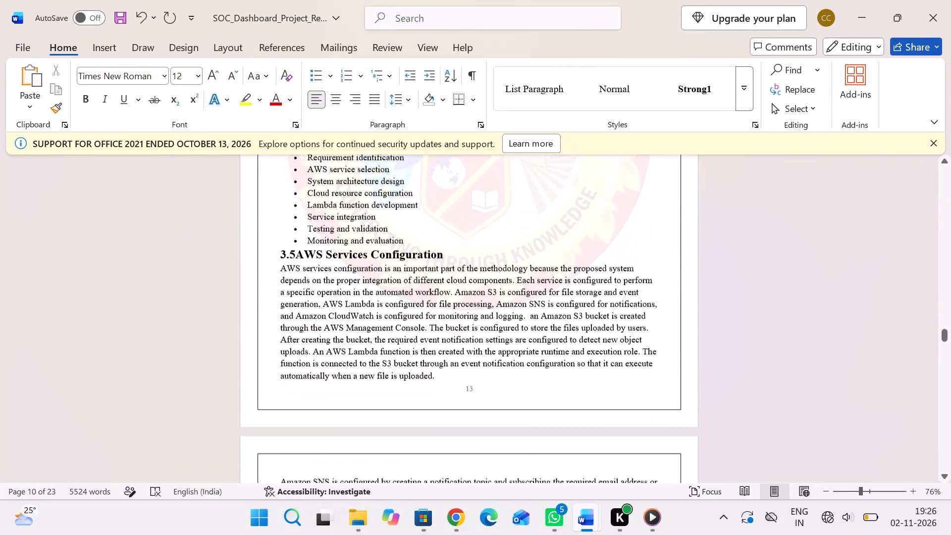
{"action": "scroll", "coordinate": [317, 235], "scroll_direction": "down", "scroll_amount": 4}
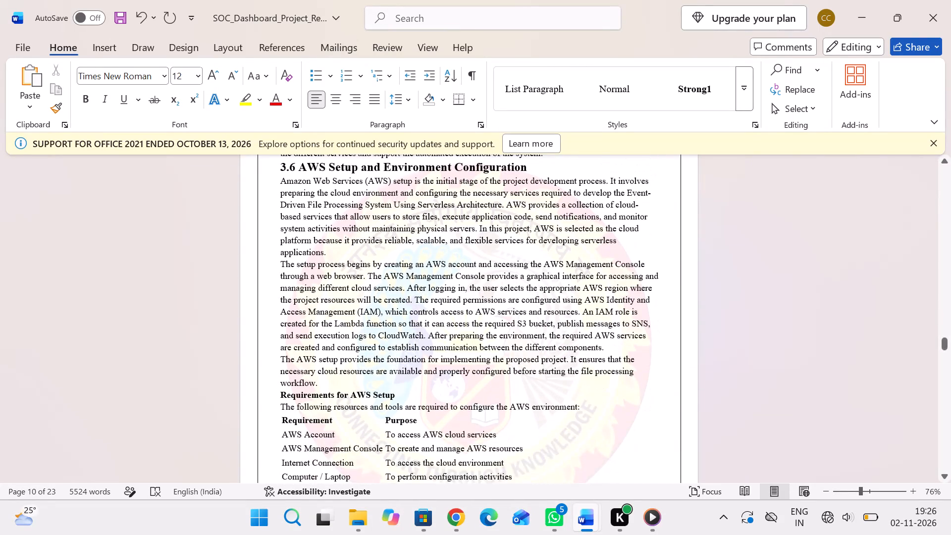
{"action": "scroll", "coordinate": [317, 235], "scroll_direction": "down", "scroll_amount": 2}
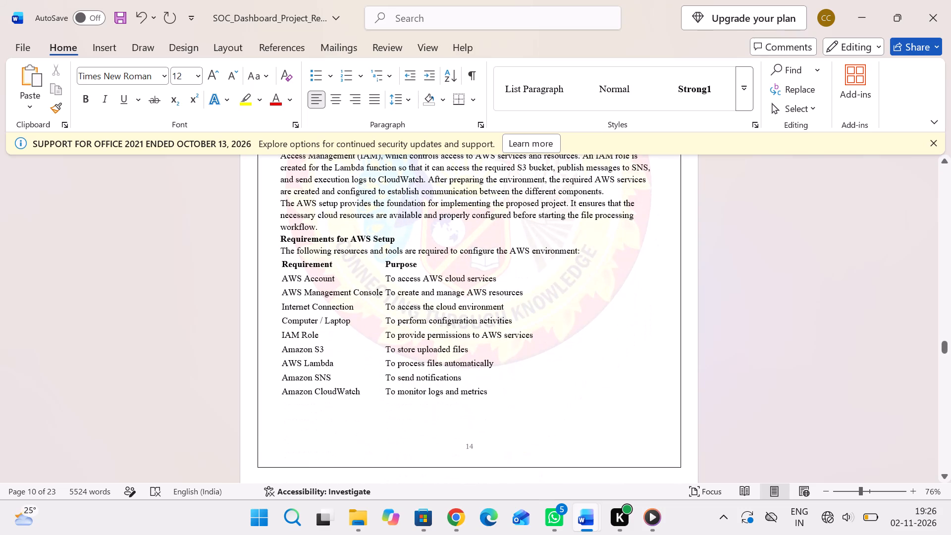
{"action": "scroll", "coordinate": [317, 235], "scroll_direction": "down", "scroll_amount": 3}
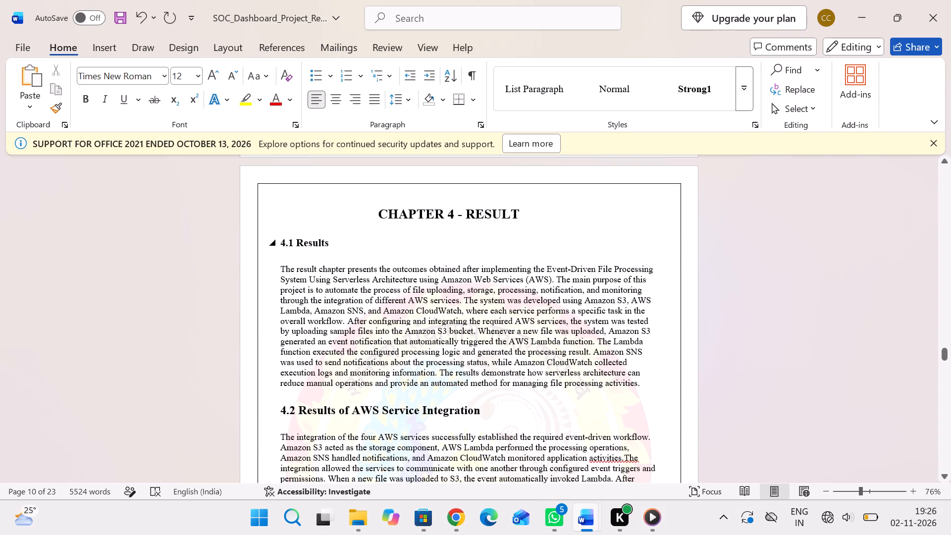
{"action": "scroll", "coordinate": [317, 235], "scroll_direction": "down", "scroll_amount": 2}
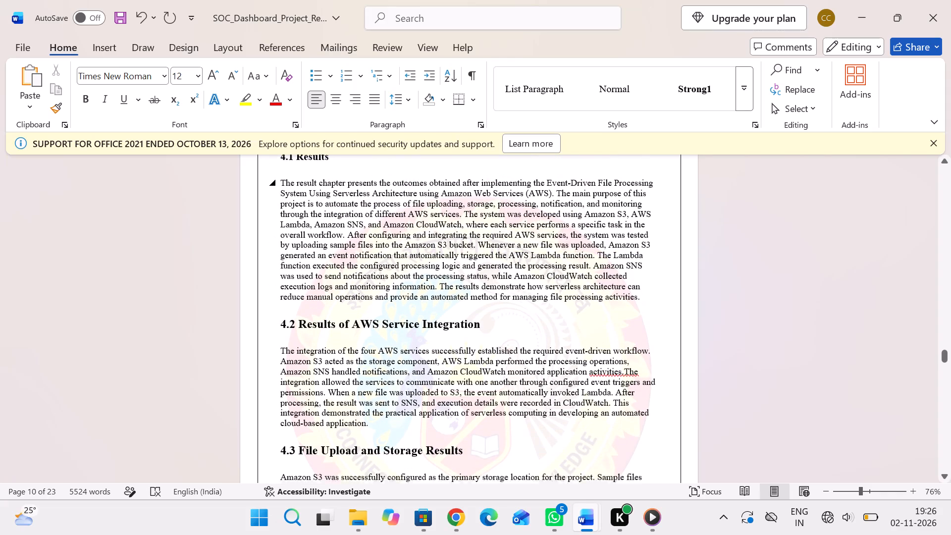
{"action": "scroll", "coordinate": [317, 235], "scroll_direction": "down", "scroll_amount": 3}
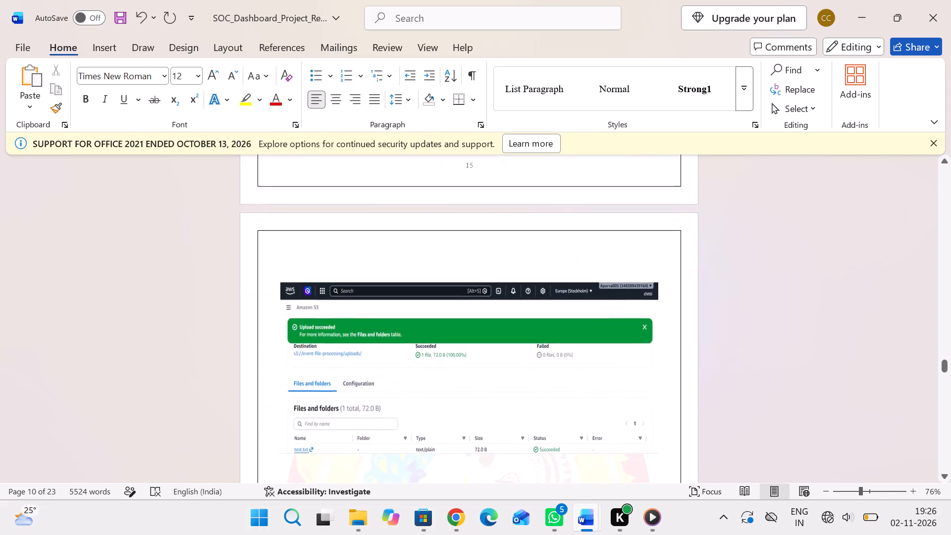
{"action": "scroll", "coordinate": [317, 235], "scroll_direction": "down", "scroll_amount": 5}
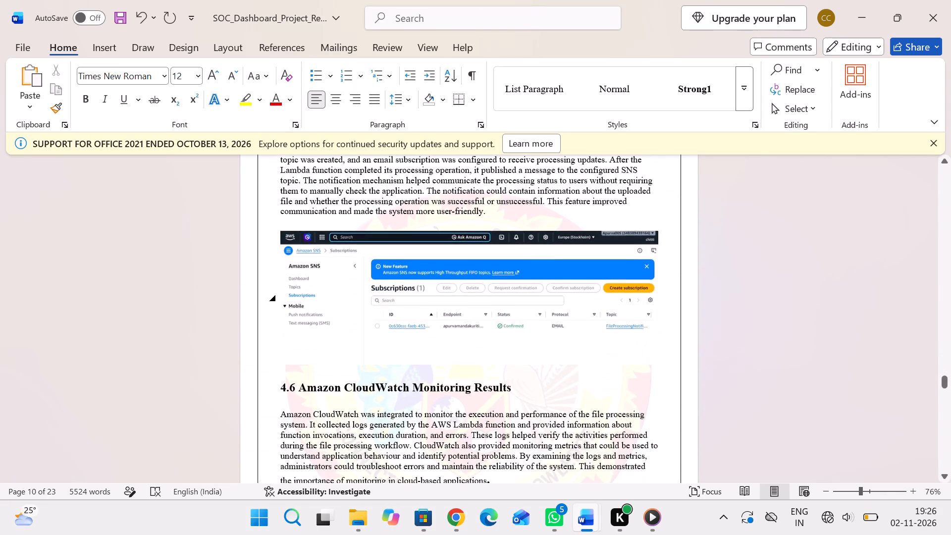
{"action": "scroll", "coordinate": [317, 235], "scroll_direction": "down", "scroll_amount": 1}
Insert a space between the number 3.3 and "Non-Functional Requirements" in that section heading.
{"action": "scroll", "coordinate": [317, 235], "scroll_direction": "up", "scroll_amount": 1}
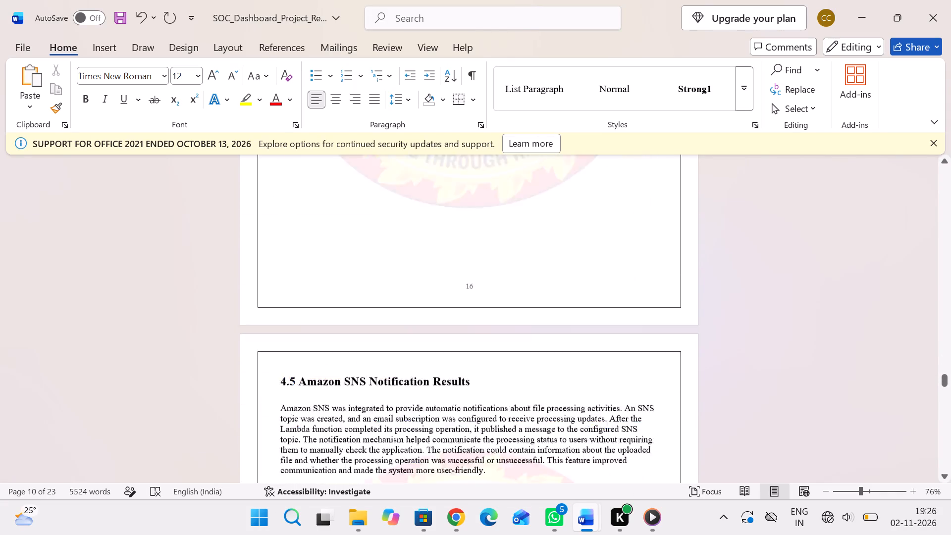
{"action": "scroll", "coordinate": [317, 235], "scroll_direction": "up", "scroll_amount": 4}
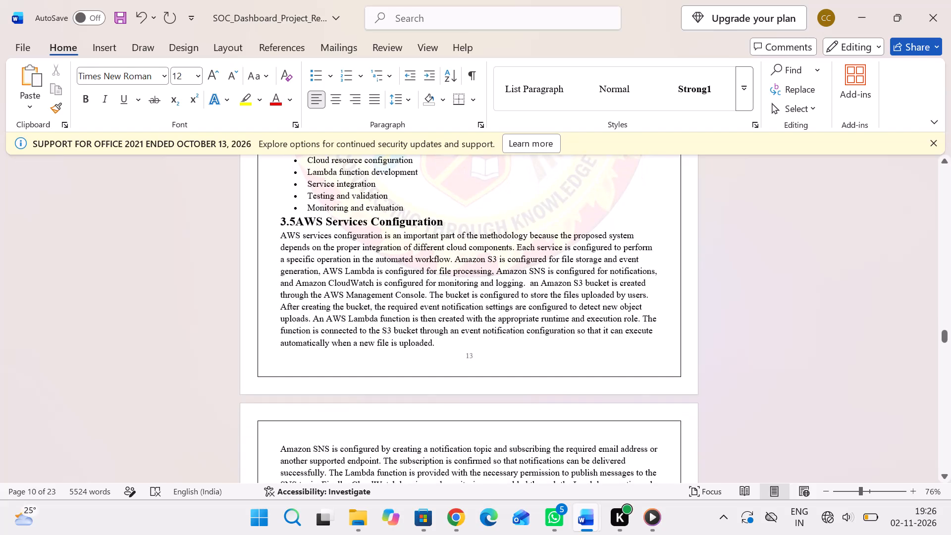
{"action": "scroll", "coordinate": [317, 235], "scroll_direction": "up", "scroll_amount": 5}
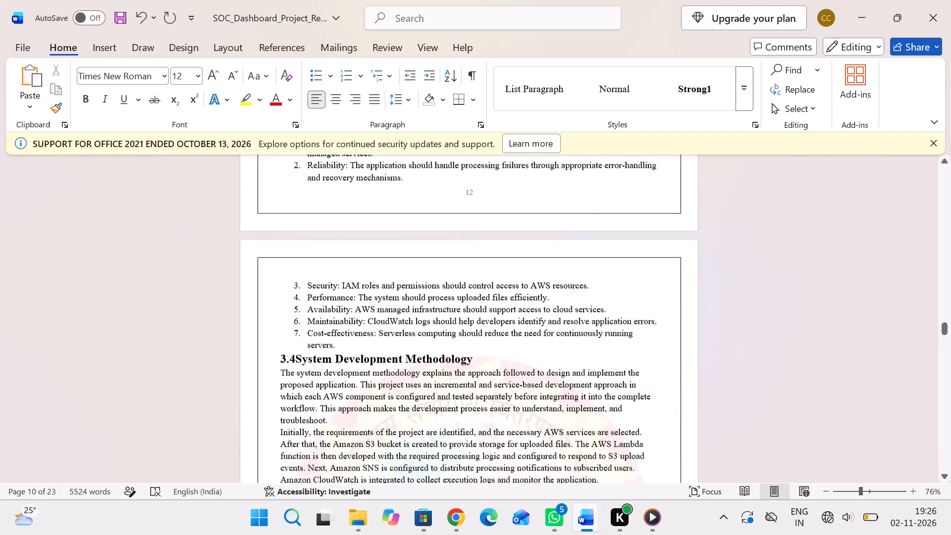
{"action": "scroll", "coordinate": [317, 235], "scroll_direction": "up", "scroll_amount": 3}
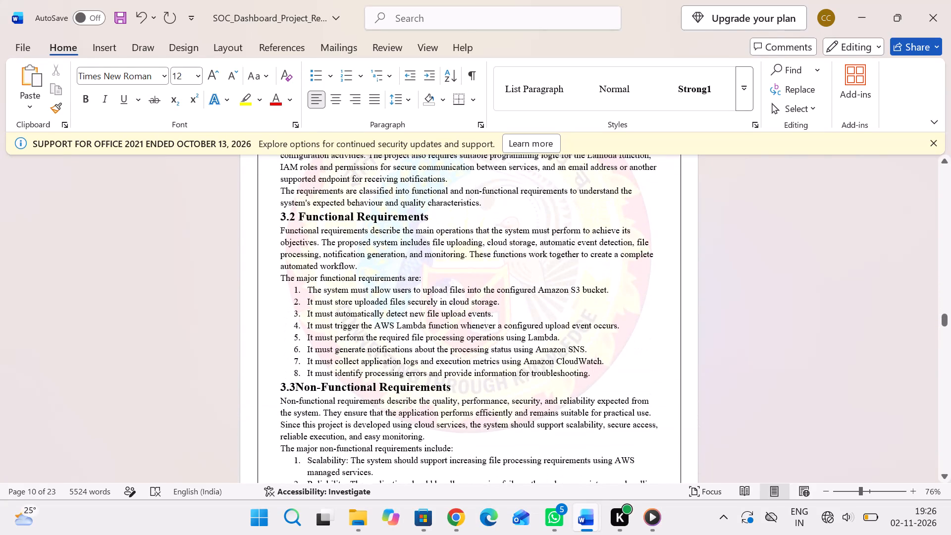
{"action": "left_click", "coordinate": [294, 396]}
{"action": "left_click", "coordinate": [294, 393]}
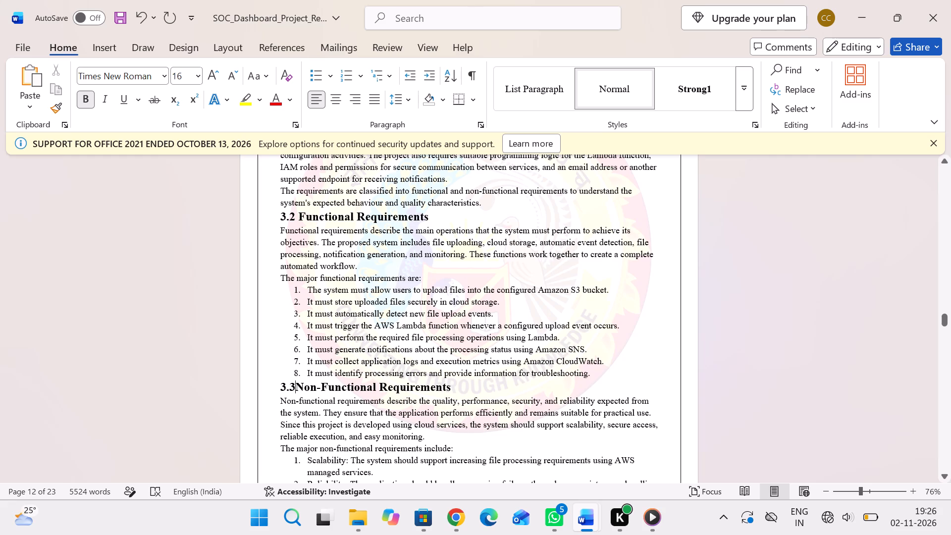
{"action": "key", "text": "space"}
Insert a space between the number 3.4 and "System Development Methodology" in that section heading.
{"action": "scroll", "coordinate": [294, 393], "scroll_direction": "up", "scroll_amount": 2}
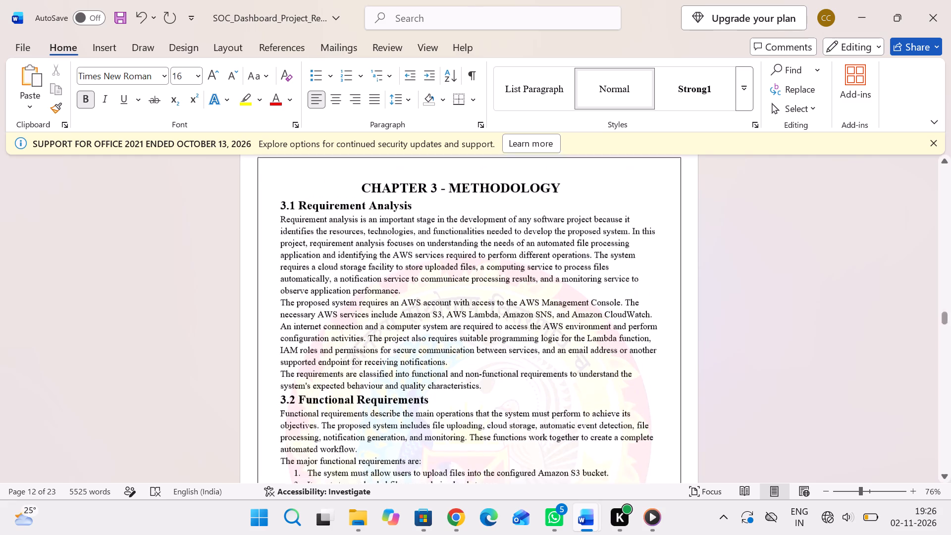
{"action": "scroll", "coordinate": [294, 393], "scroll_direction": "up", "scroll_amount": 2}
{"action": "scroll", "coordinate": [294, 393], "scroll_direction": "down", "scroll_amount": 4}
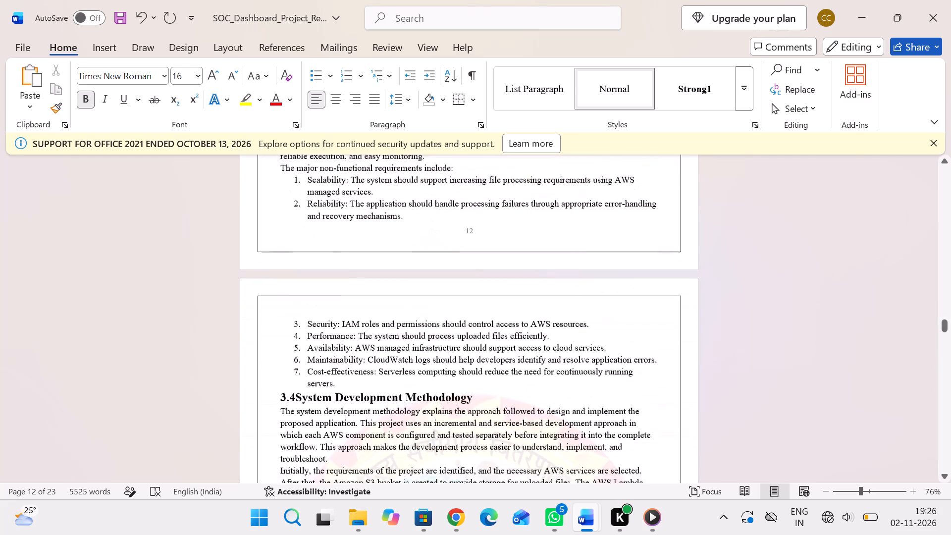
{"action": "scroll", "coordinate": [294, 393], "scroll_direction": "down", "scroll_amount": 2}
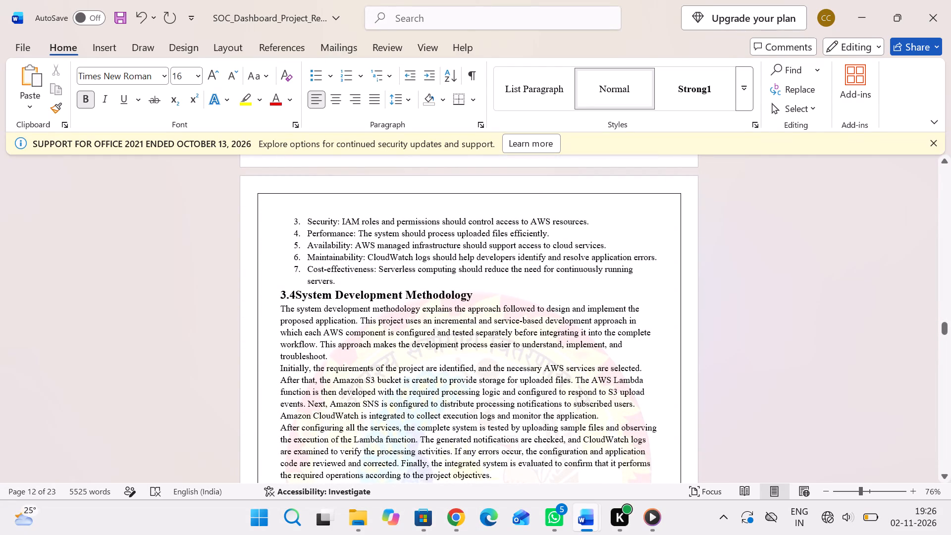
{"action": "left_click", "coordinate": [296, 286]}
{"action": "left_click", "coordinate": [295, 292]}
{"action": "key", "text": "space"}
Insert a space between the number 3.5 and "AWS Services Configuration" in that section heading.
{"action": "scroll", "coordinate": [295, 292], "scroll_direction": "down", "scroll_amount": 2}
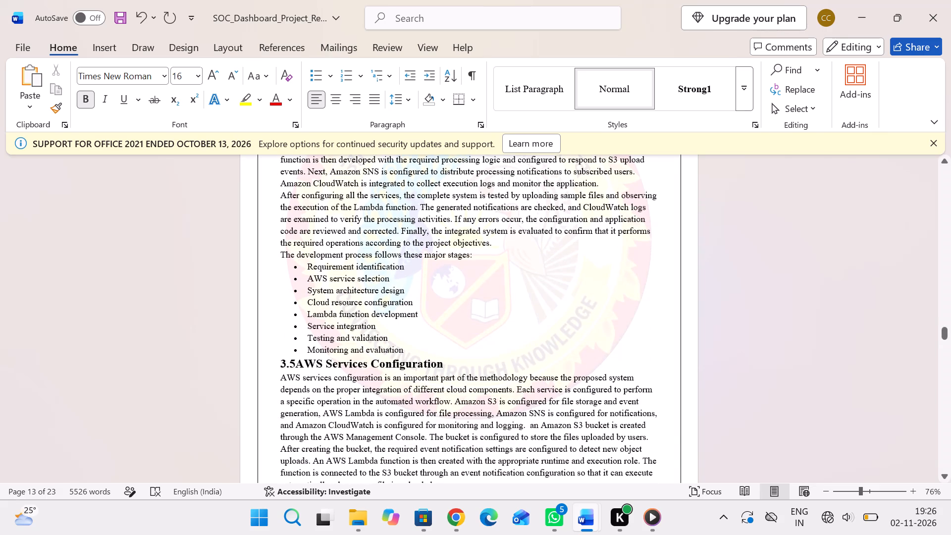
{"action": "left_click", "coordinate": [300, 359]}
{"action": "key", "text": "Left"}
{"action": "key", "text": "space"}
Review the rest of the report from section 3.6 through Chapter 4, the references and the Assessment table for remaining problems.
{"action": "scroll", "coordinate": [300, 359], "scroll_direction": "down", "scroll_amount": 1}
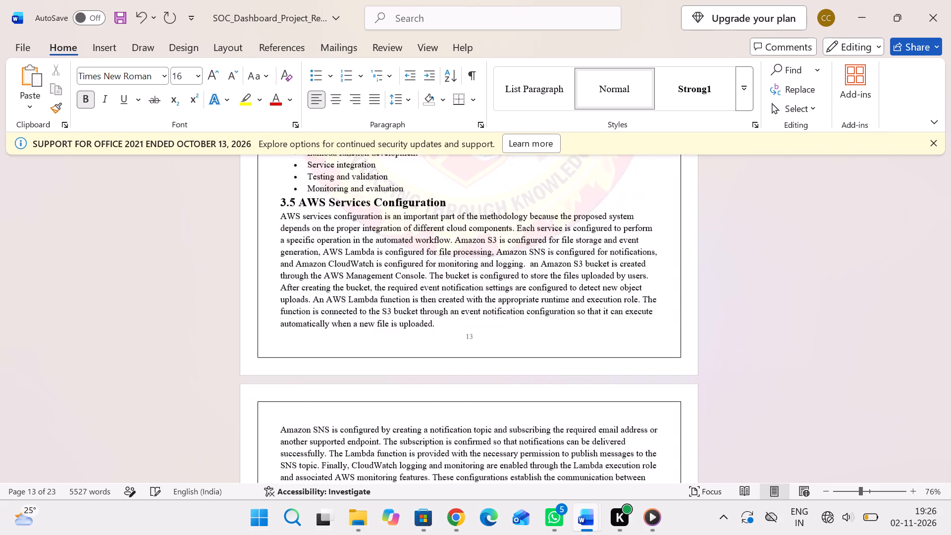
{"action": "scroll", "coordinate": [300, 359], "scroll_direction": "down", "scroll_amount": 3}
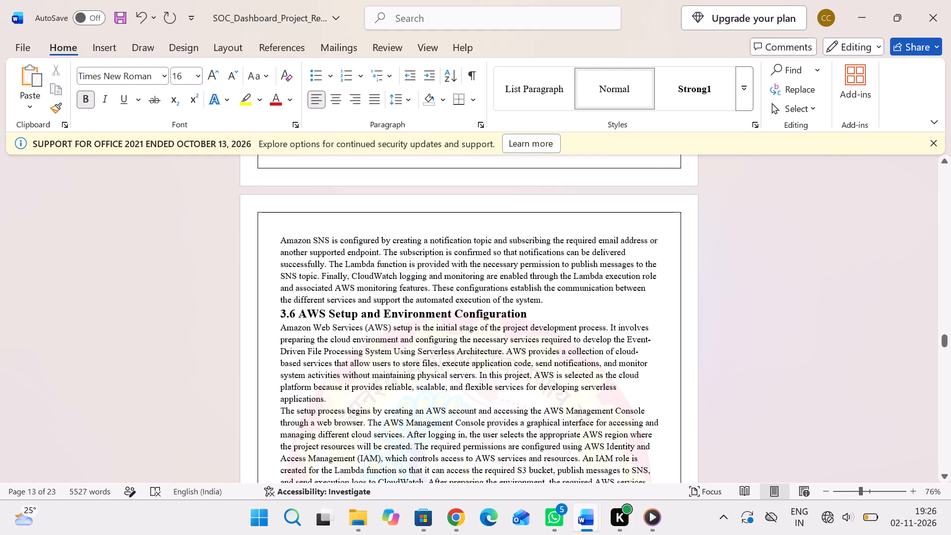
{"action": "scroll", "coordinate": [22, 404], "scroll_direction": "down", "scroll_amount": 3}
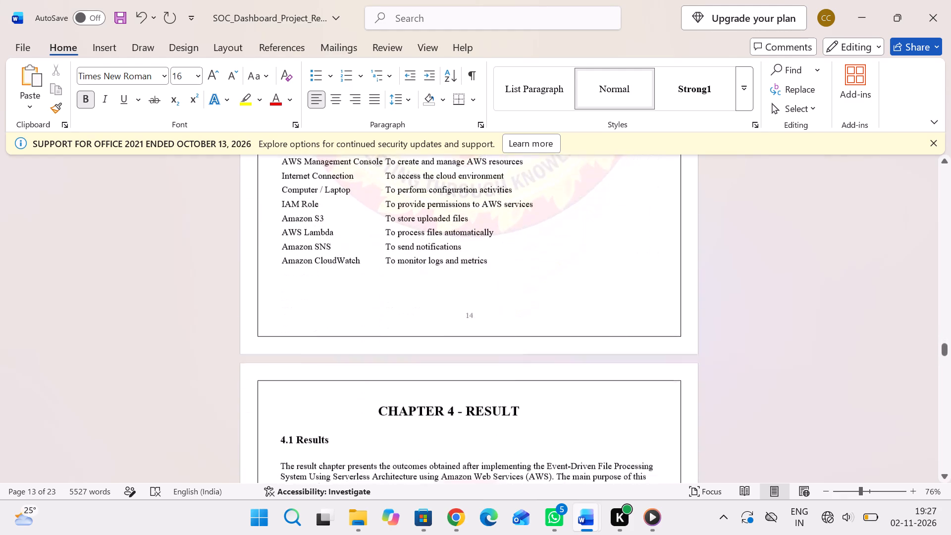
{"action": "scroll", "coordinate": [22, 404], "scroll_direction": "down", "scroll_amount": 6}
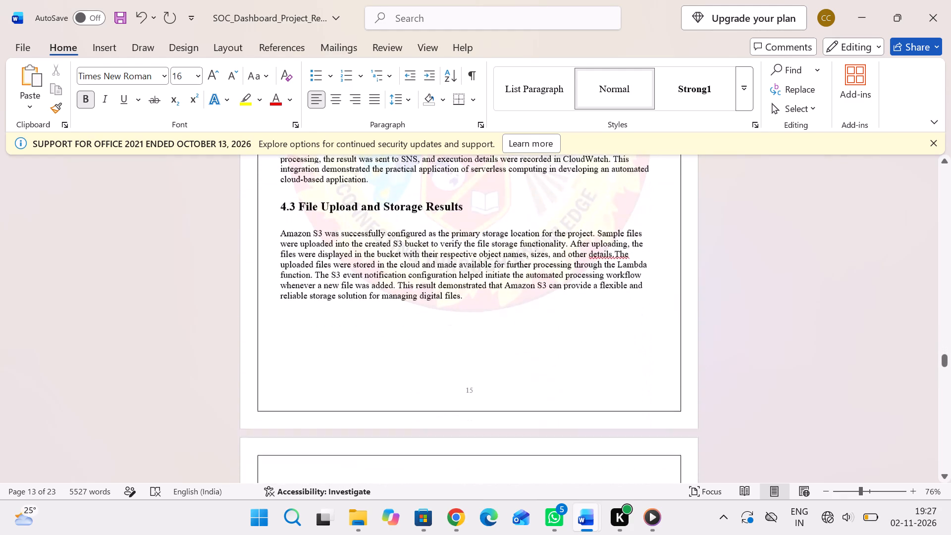
{"action": "scroll", "coordinate": [22, 404], "scroll_direction": "down", "scroll_amount": 6}
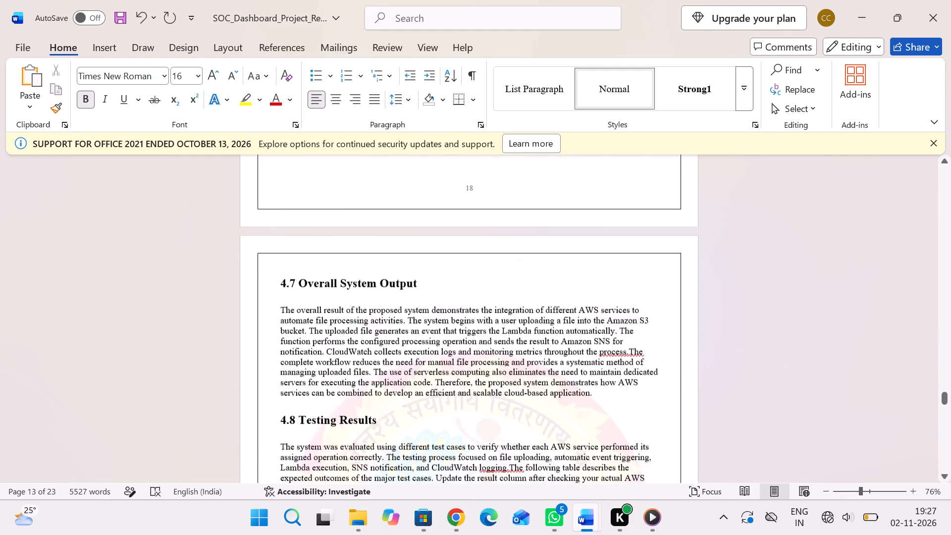
{"action": "scroll", "coordinate": [22, 404], "scroll_direction": "down", "scroll_amount": 3}
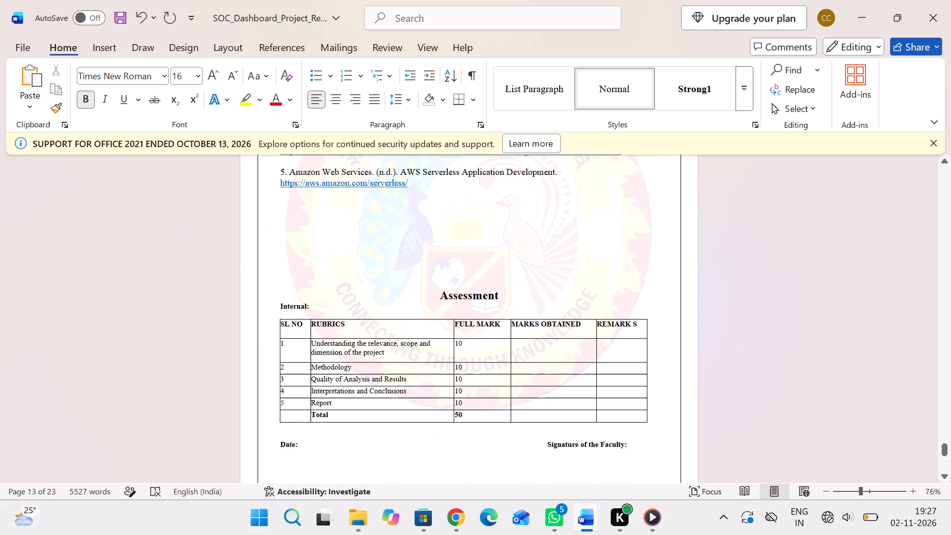
Remove the blank page that follows the Assessment table at the end of the report.
{"action": "scroll", "coordinate": [22, 404], "scroll_direction": "down", "scroll_amount": 1}
{"action": "scroll", "coordinate": [22, 404], "scroll_direction": "up", "scroll_amount": 2}
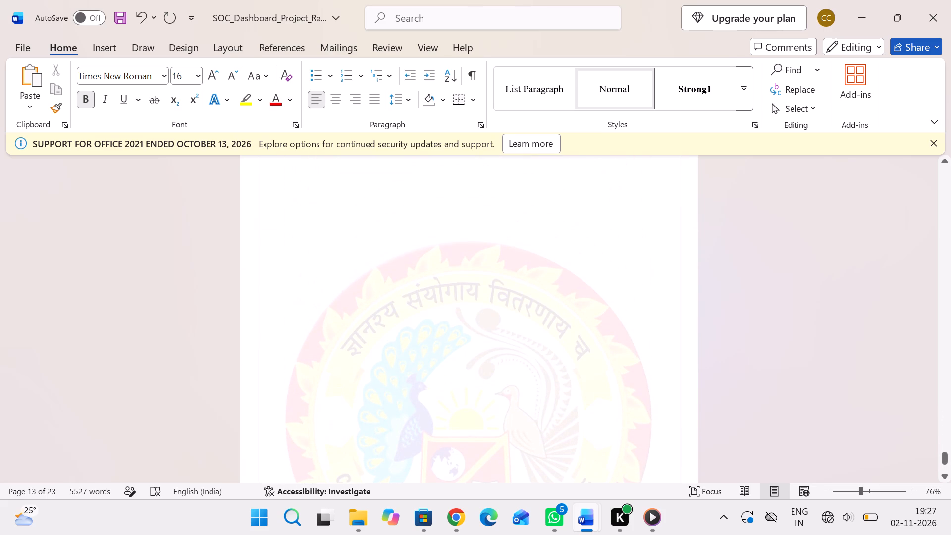
{"action": "scroll", "coordinate": [0, 371], "scroll_direction": "up", "scroll_amount": 2}
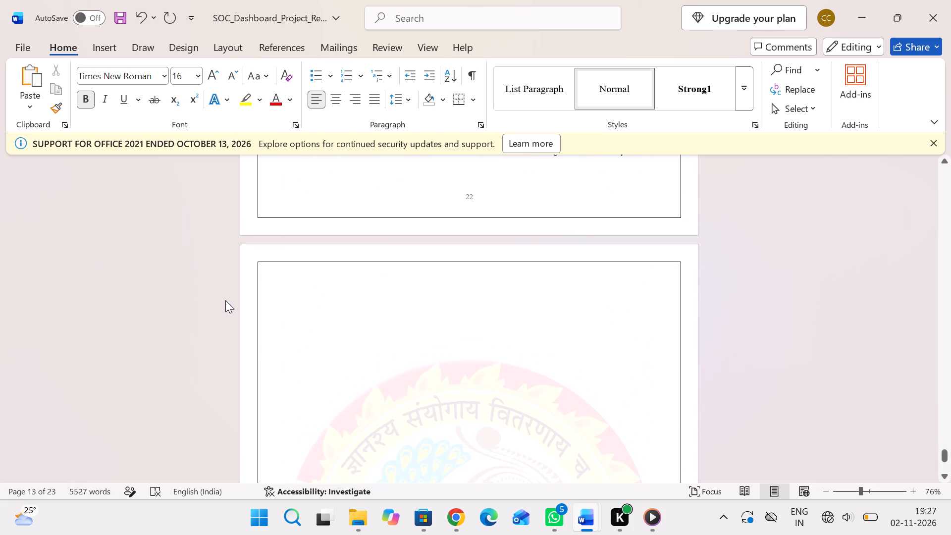
{"action": "left_click", "coordinate": [279, 287]}
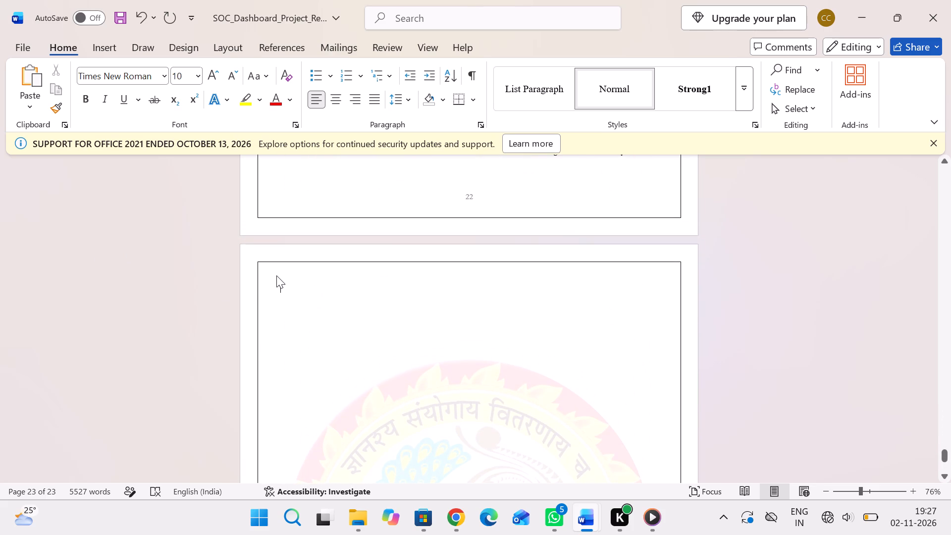
{"action": "left_click", "coordinate": [272, 284]}
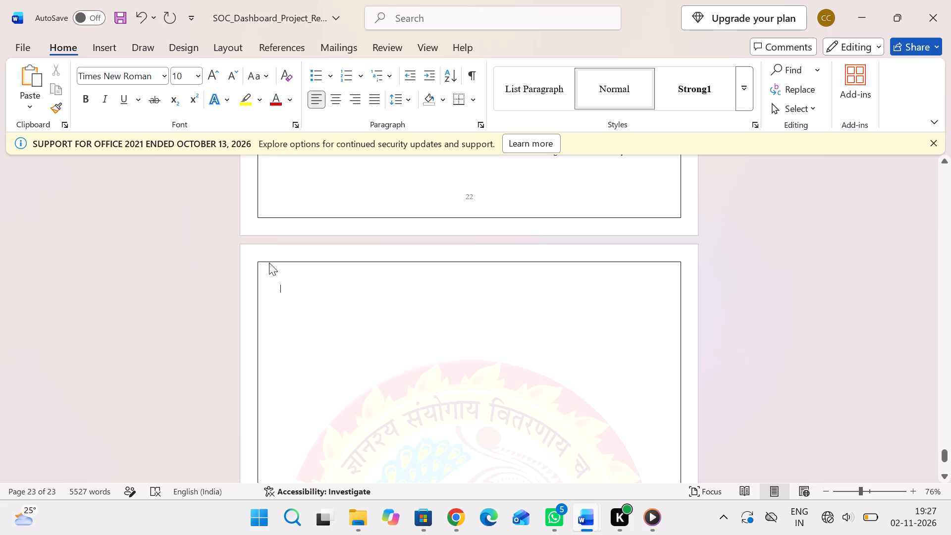
{"action": "double_click", "coordinate": [269, 263]}
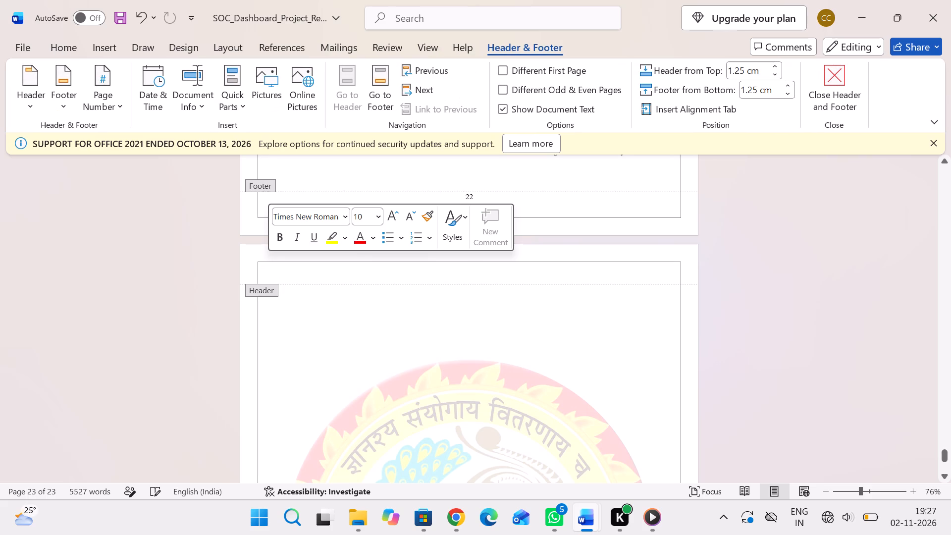
{"action": "double_click", "coordinate": [285, 274]}
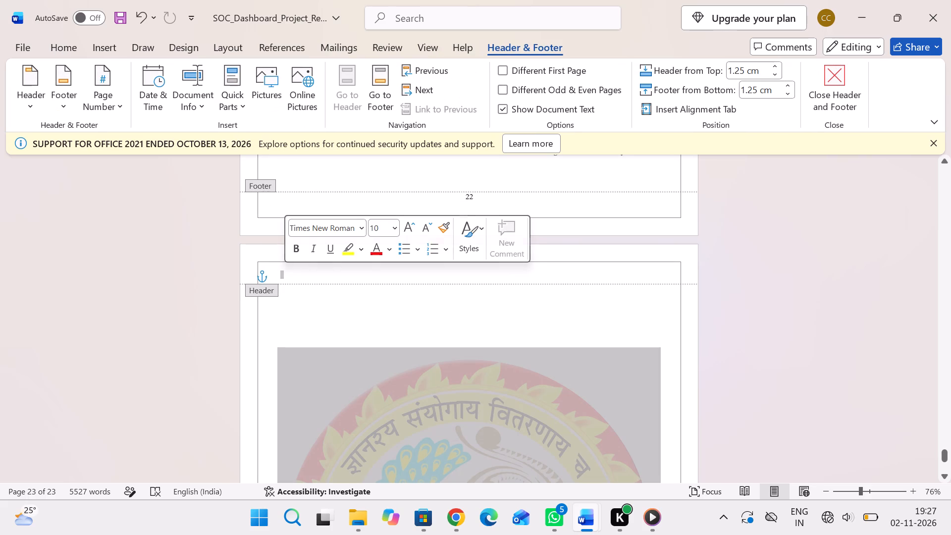
{"action": "double_click", "coordinate": [285, 284]}
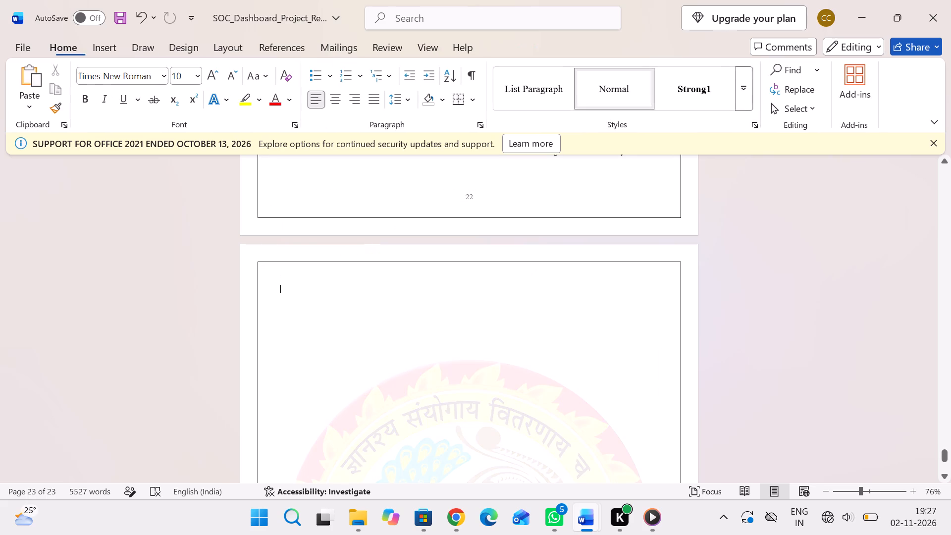
{"action": "left_click", "coordinate": [280, 280]}
{"action": "key", "text": "BackSpace"}
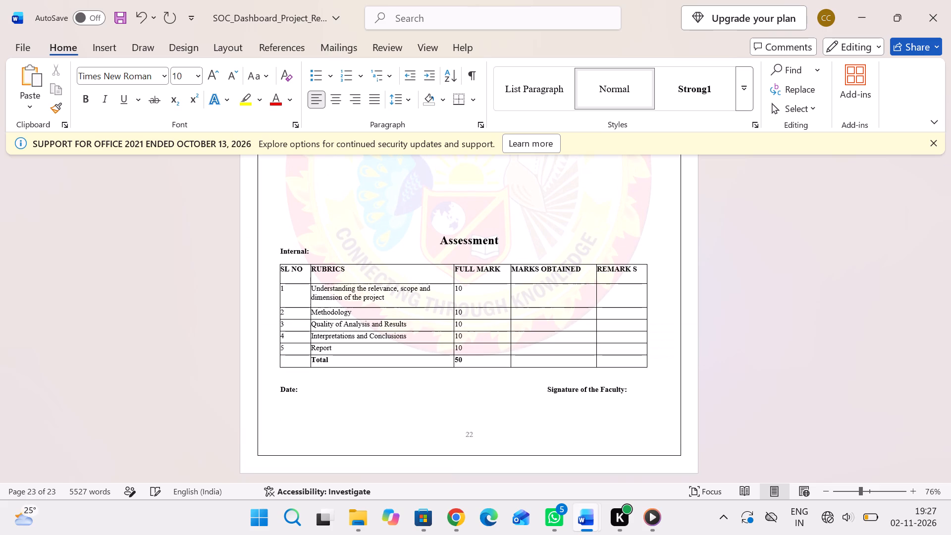
{"action": "scroll", "coordinate": [278, 263], "scroll_direction": "down", "scroll_amount": 2}
{"action": "scroll", "coordinate": [278, 263], "scroll_direction": "up", "scroll_amount": 2}
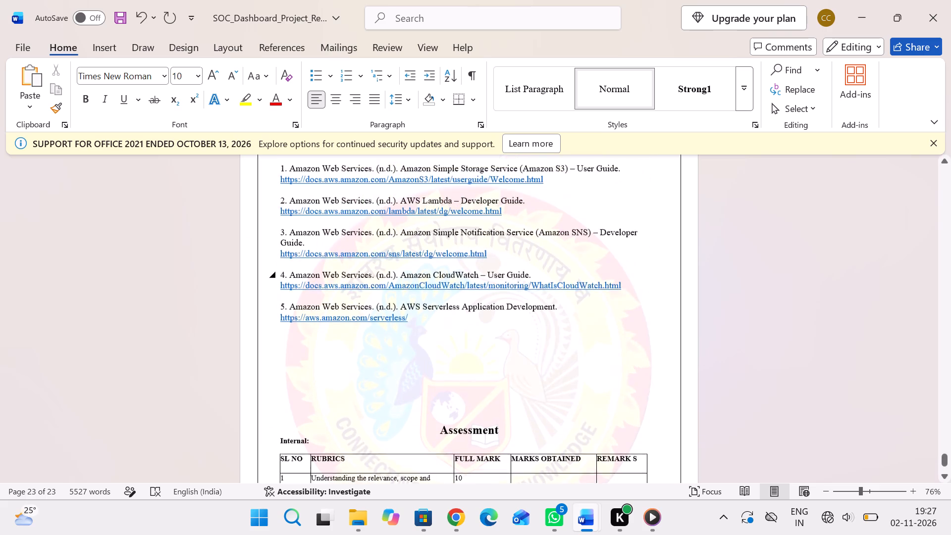
Examine the page layout and heading placement from section 4.4 through Chapter 5.
{"action": "scroll", "coordinate": [278, 263], "scroll_direction": "up", "scroll_amount": 6}
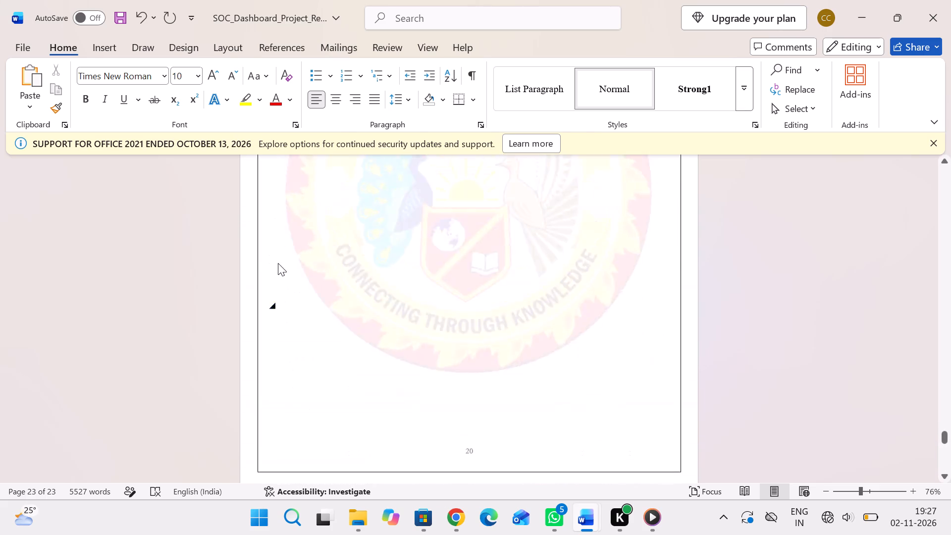
{"action": "scroll", "coordinate": [278, 263], "scroll_direction": "up", "scroll_amount": 10}
{"action": "scroll", "coordinate": [278, 263], "scroll_direction": "down", "scroll_amount": 6}
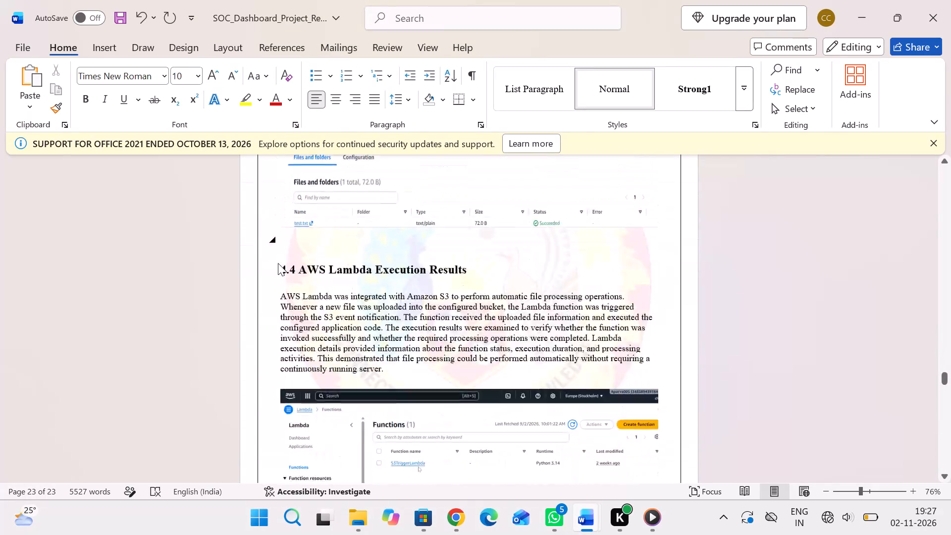
{"action": "scroll", "coordinate": [278, 263], "scroll_direction": "down", "scroll_amount": 8}
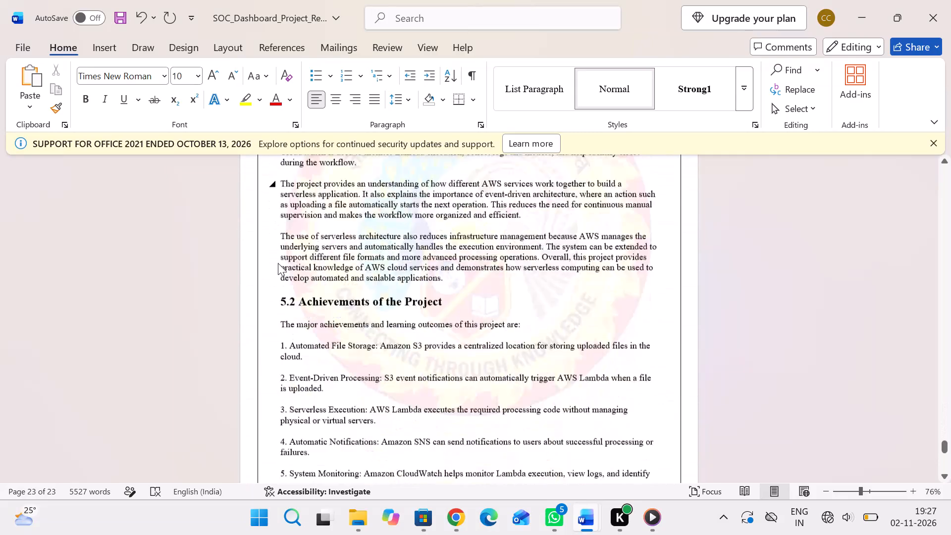
{"action": "scroll", "coordinate": [278, 263], "scroll_direction": "down", "scroll_amount": 2}
{"action": "scroll", "coordinate": [278, 263], "scroll_direction": "up", "scroll_amount": 7}
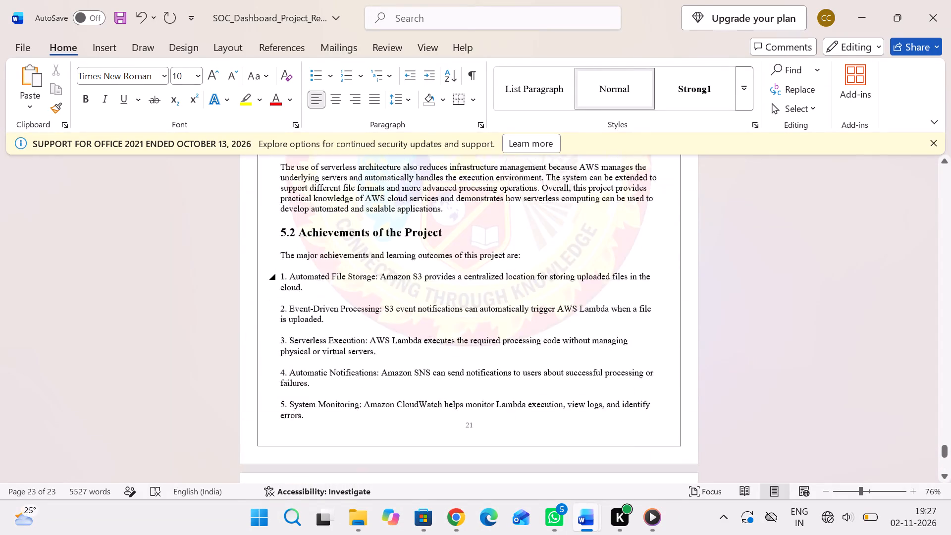
{"action": "scroll", "coordinate": [278, 263], "scroll_direction": "up", "scroll_amount": 2}
{"action": "scroll", "coordinate": [278, 263], "scroll_direction": "down", "scroll_amount": 1}
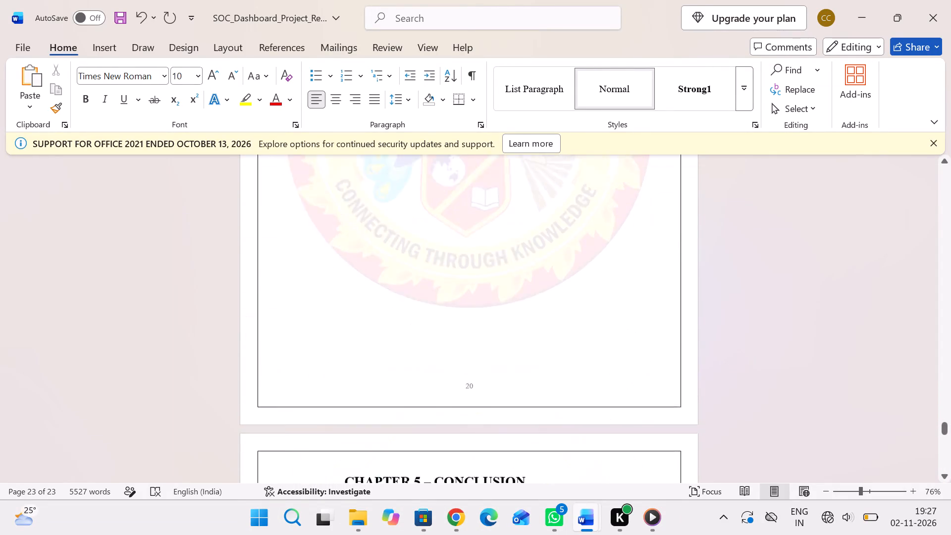
{"action": "scroll", "coordinate": [278, 263], "scroll_direction": "up", "scroll_amount": 4}
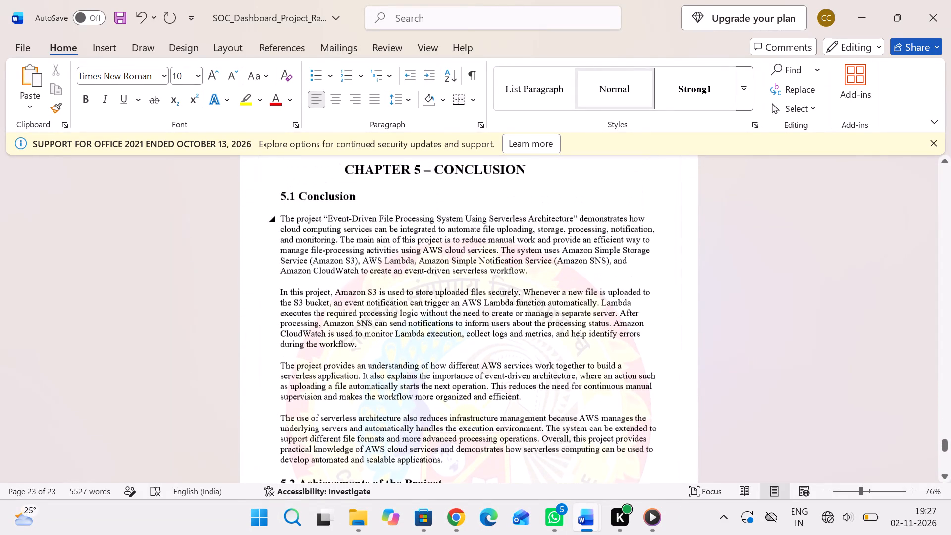
Shift the "CHAPTER 5 – CONCLUSION" heading toward the page centre by inserting three spaces before it.
{"action": "scroll", "coordinate": [278, 263], "scroll_direction": "up", "scroll_amount": 3}
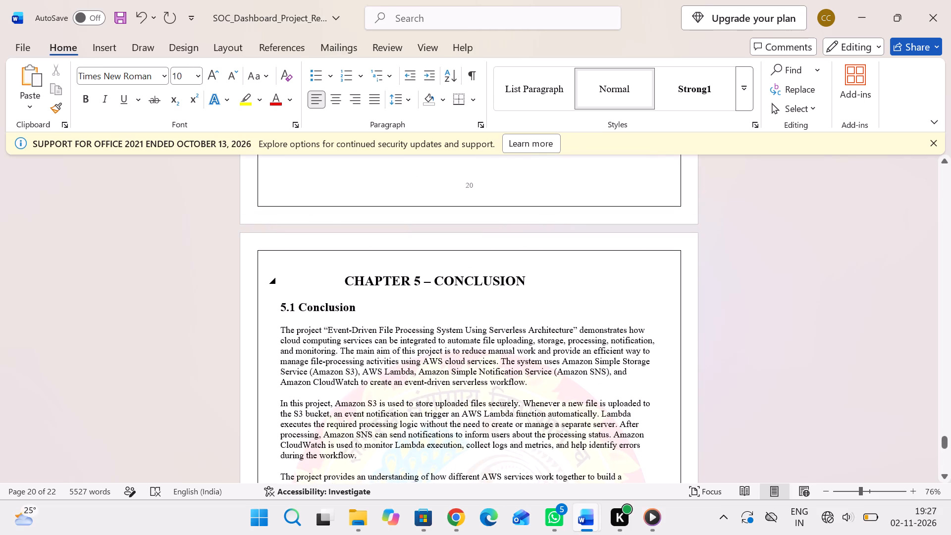
{"action": "left_click", "coordinate": [337, 290]}
{"action": "key", "text": "space"}
{"action": "key", "text": "space"}
{"action": "key", "text": "space"}
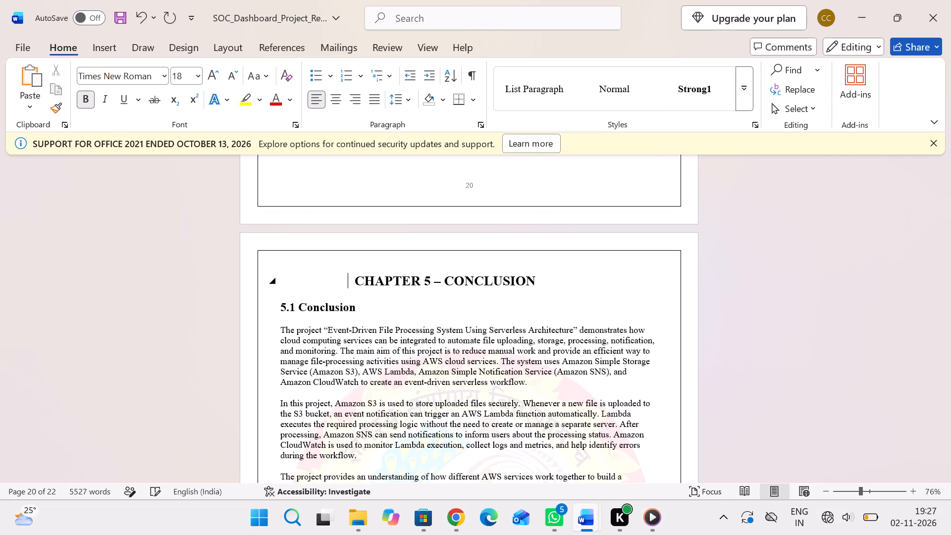
Examine the pages backward from section 4.9 to section 3.6 for heading spacing and layout problems.
{"action": "scroll", "coordinate": [337, 290], "scroll_direction": "up", "scroll_amount": 3}
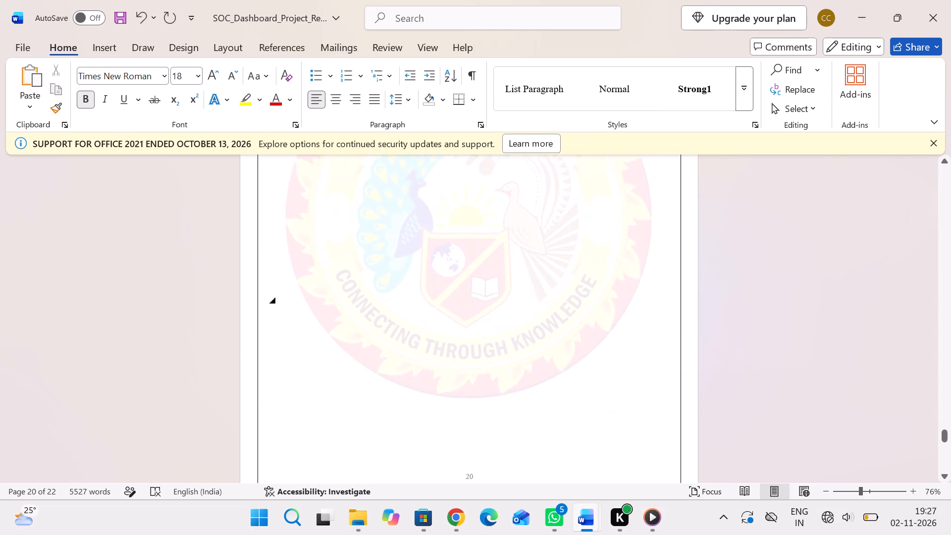
{"action": "scroll", "coordinate": [337, 290], "scroll_direction": "up", "scroll_amount": 5}
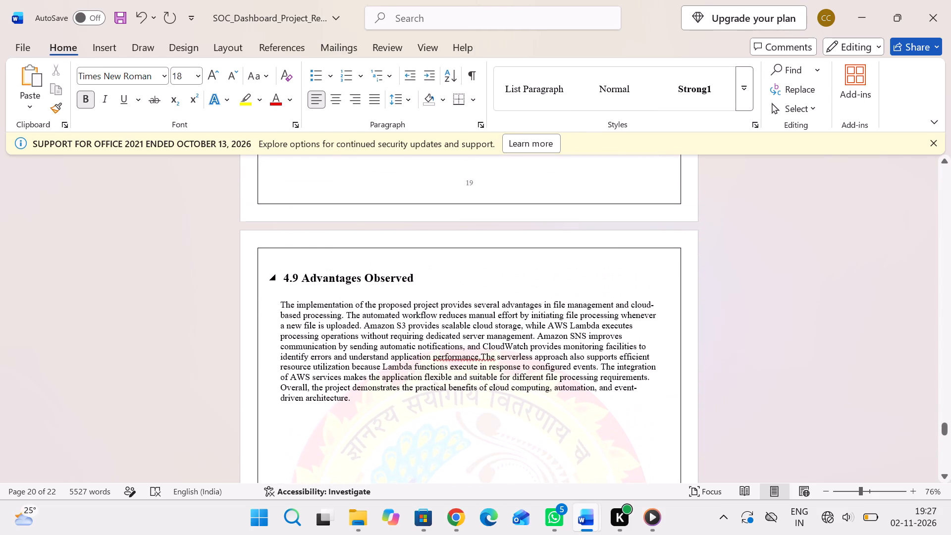
{"action": "scroll", "coordinate": [337, 290], "scroll_direction": "up", "scroll_amount": 5}
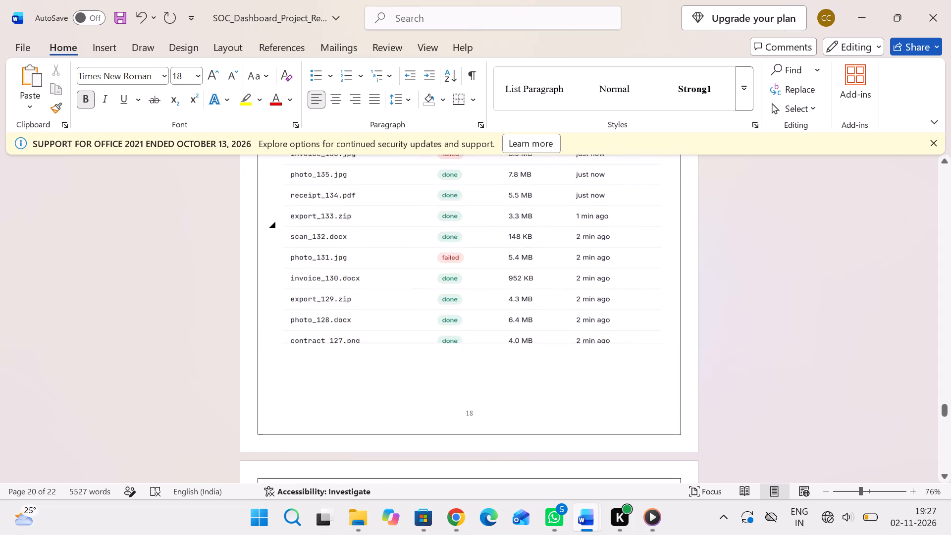
{"action": "scroll", "coordinate": [337, 290], "scroll_direction": "up", "scroll_amount": 5}
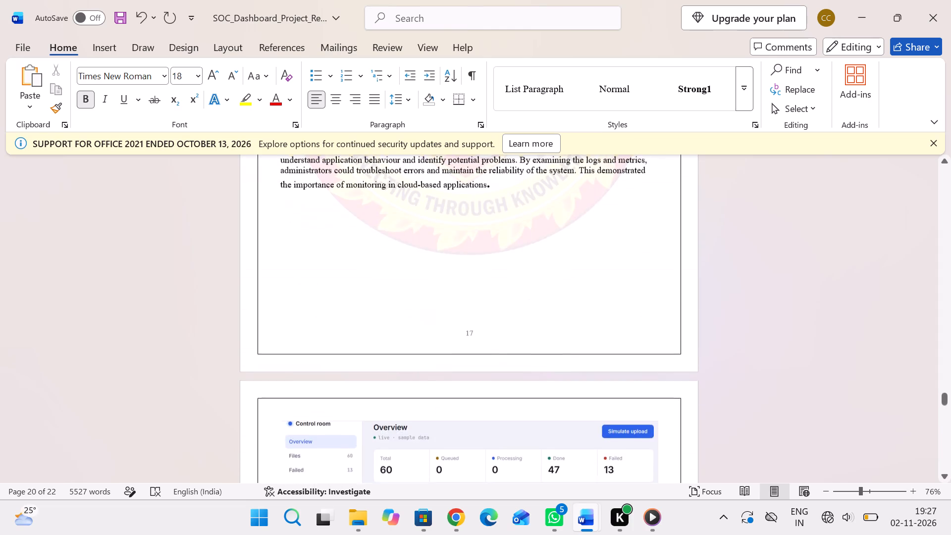
{"action": "scroll", "coordinate": [337, 290], "scroll_direction": "up", "scroll_amount": 5}
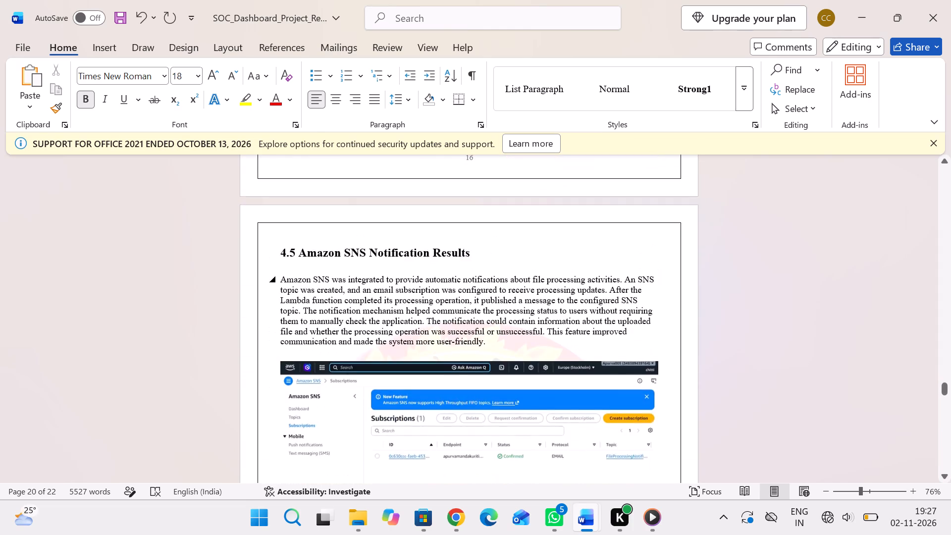
{"action": "scroll", "coordinate": [337, 290], "scroll_direction": "up", "scroll_amount": 5}
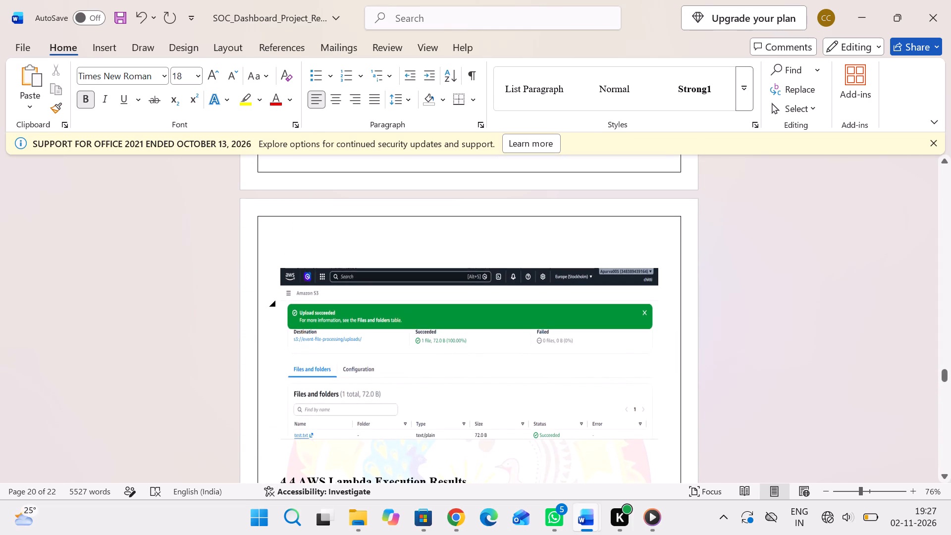
{"action": "scroll", "coordinate": [337, 290], "scroll_direction": "up", "scroll_amount": 5}
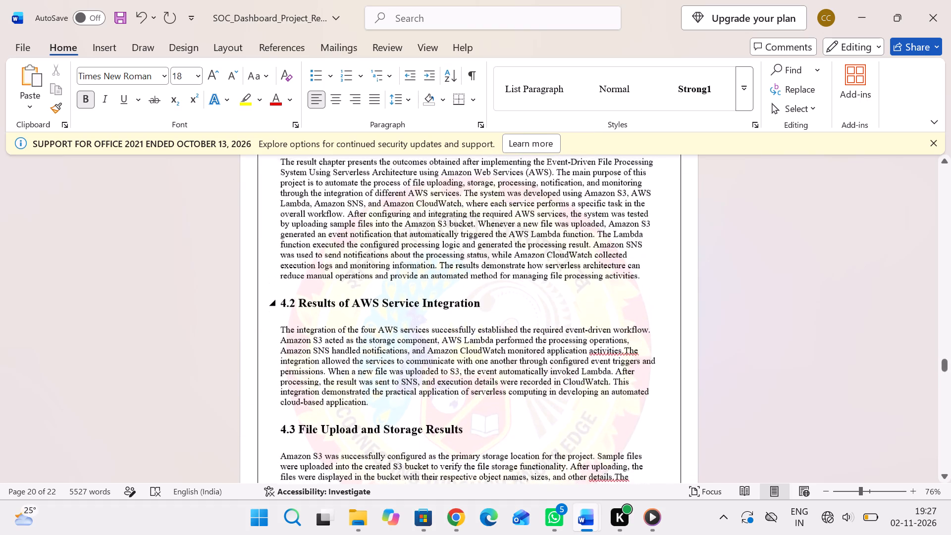
{"action": "scroll", "coordinate": [337, 290], "scroll_direction": "up", "scroll_amount": 3}
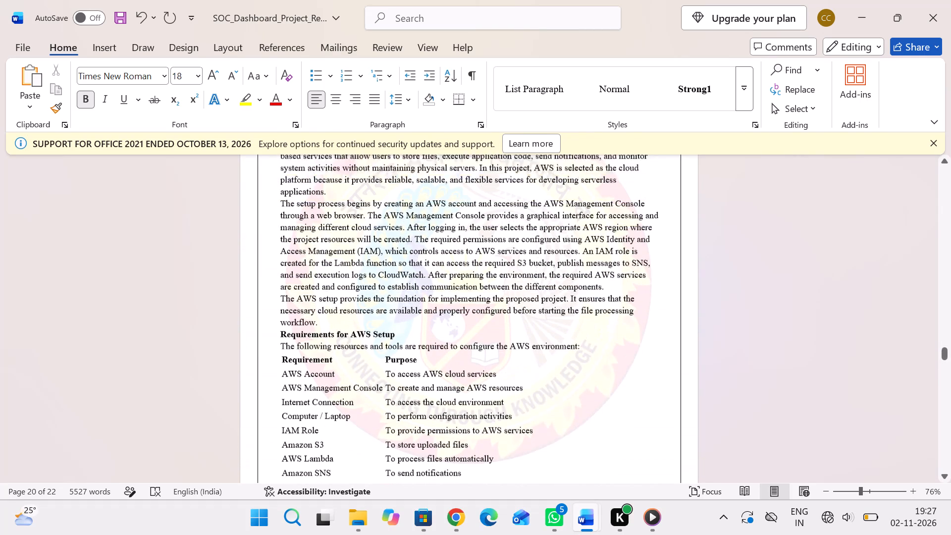
{"action": "scroll", "coordinate": [337, 290], "scroll_direction": "up", "scroll_amount": 2}
{"action": "scroll", "coordinate": [453, 228], "scroll_direction": "down", "scroll_amount": 1}
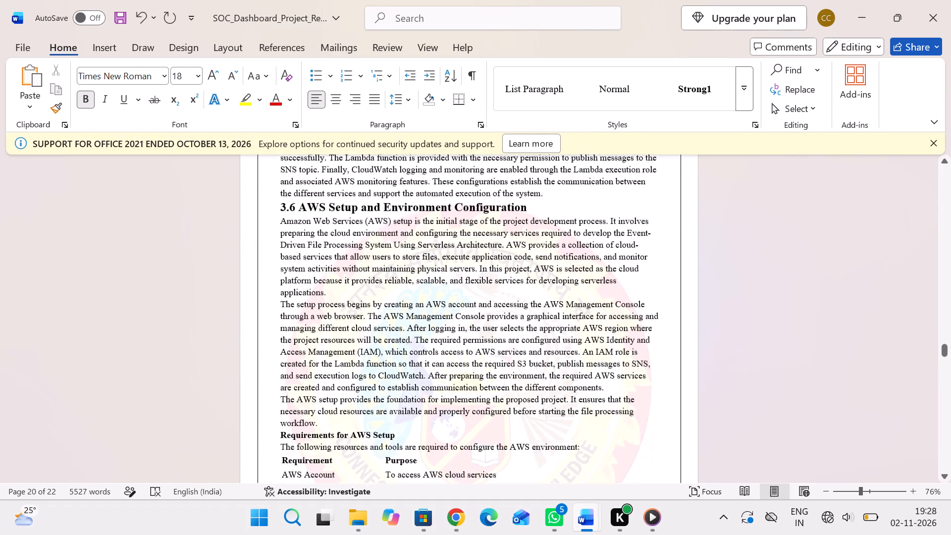
{"action": "scroll", "coordinate": [453, 228], "scroll_direction": "down", "scroll_amount": 3}
{"action": "scroll", "coordinate": [453, 228], "scroll_direction": "up", "scroll_amount": 1}
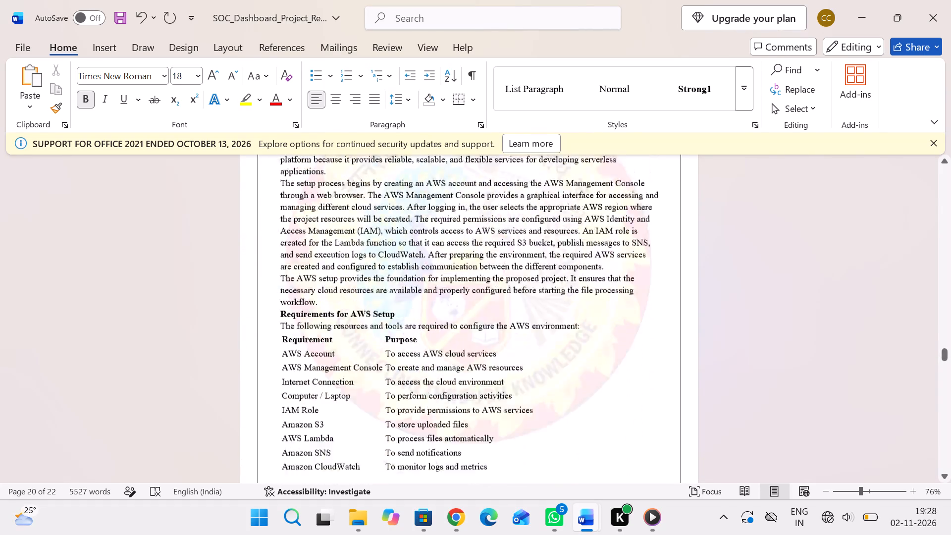
Add a blank line between the paragraph ending "automated execution of the system." and the section 3.6 heading.
{"action": "scroll", "coordinate": [453, 228], "scroll_direction": "up", "scroll_amount": 1}
{"action": "left_click", "coordinate": [551, 273]}
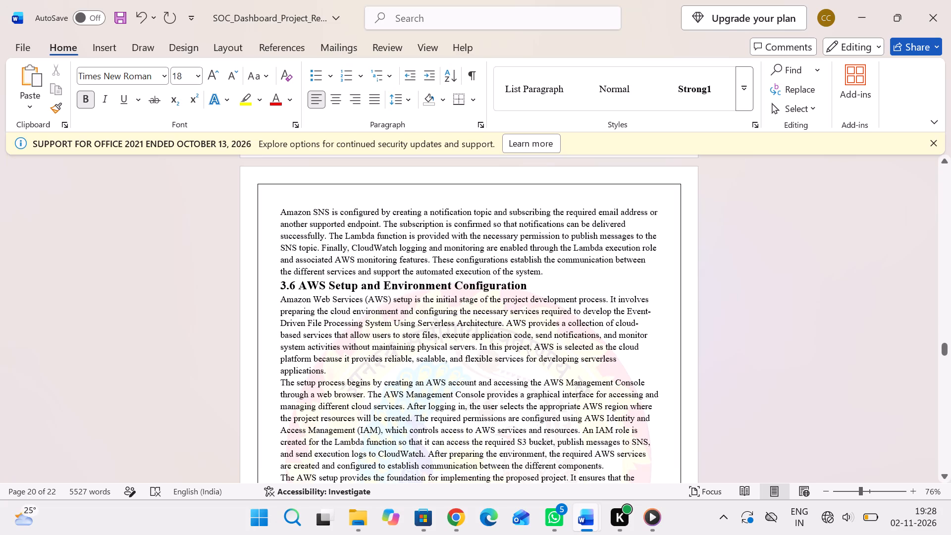
{"action": "key", "text": "Return"}
{"action": "scroll", "coordinate": [551, 273], "scroll_direction": "down", "scroll_amount": 2}
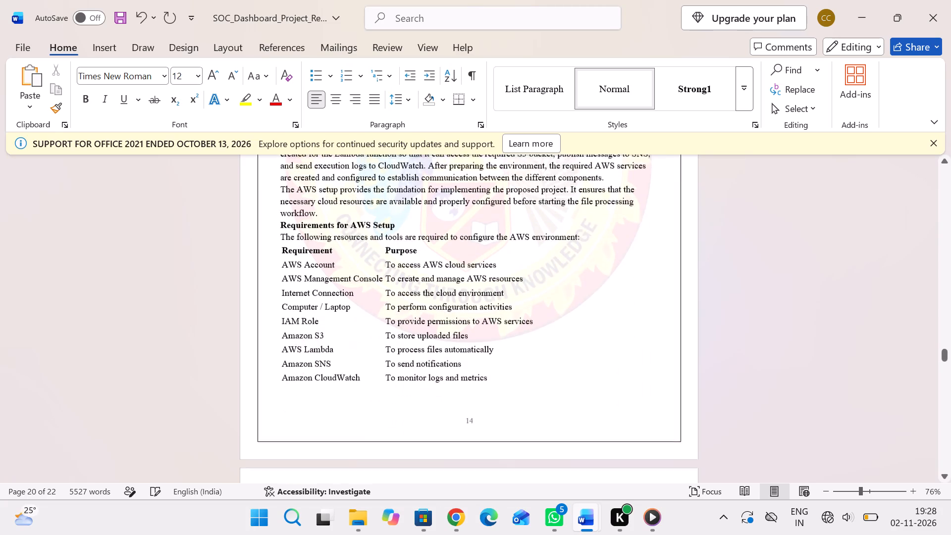
{"action": "scroll", "coordinate": [551, 273], "scroll_direction": "down", "scroll_amount": 1}
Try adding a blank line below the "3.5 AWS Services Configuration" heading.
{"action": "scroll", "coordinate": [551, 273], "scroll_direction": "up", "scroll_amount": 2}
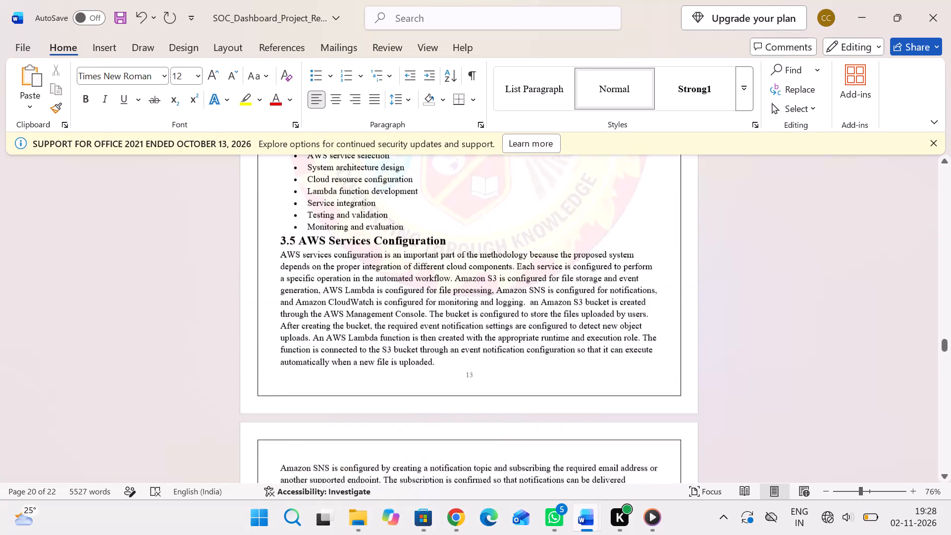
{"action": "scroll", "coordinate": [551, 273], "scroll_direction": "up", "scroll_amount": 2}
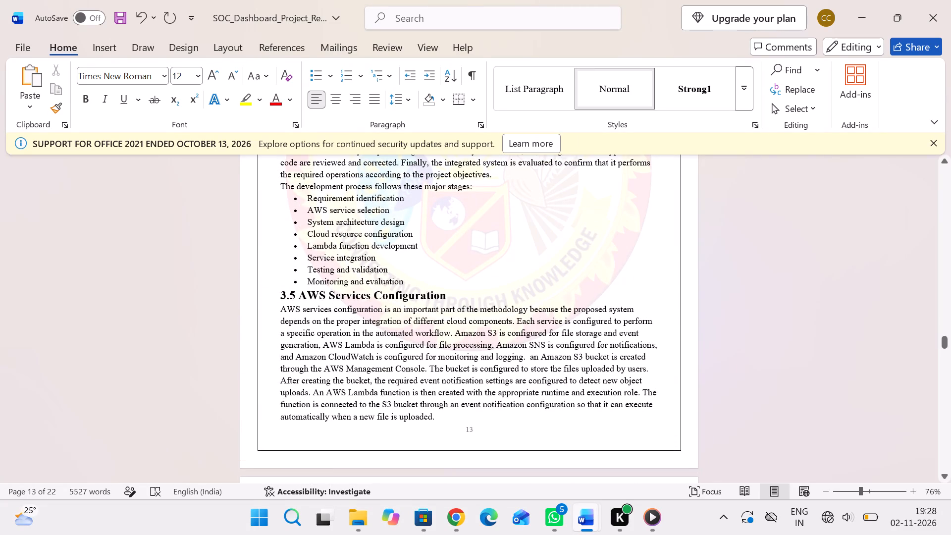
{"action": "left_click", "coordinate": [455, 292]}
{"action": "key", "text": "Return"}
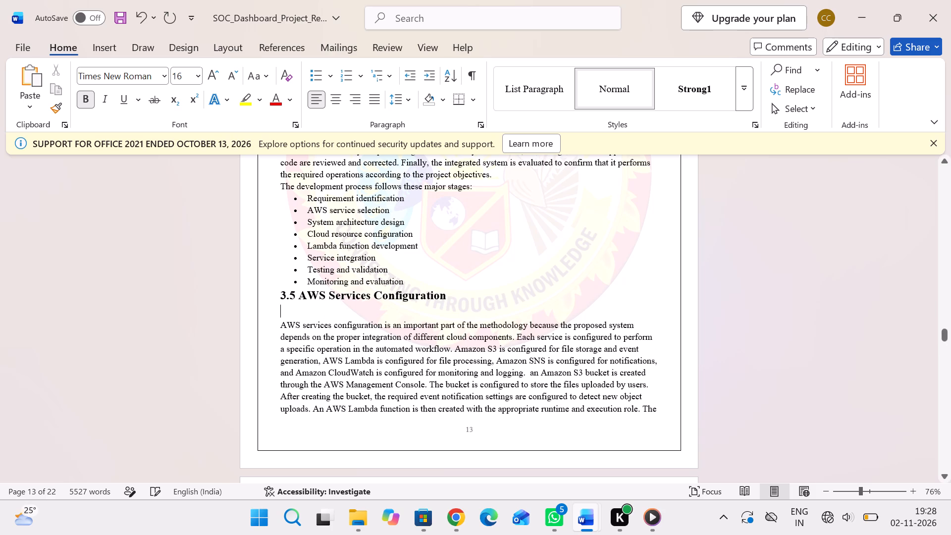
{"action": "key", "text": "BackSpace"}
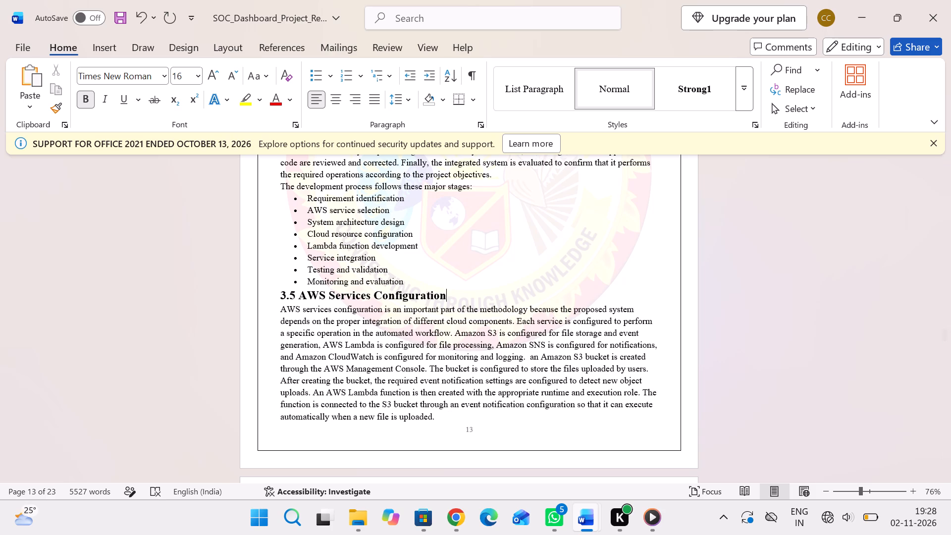
Add a blank line without a bullet between the "Monitoring and evaluation" list item and the section 3.5 heading.
{"action": "left_click", "coordinate": [406, 273]}
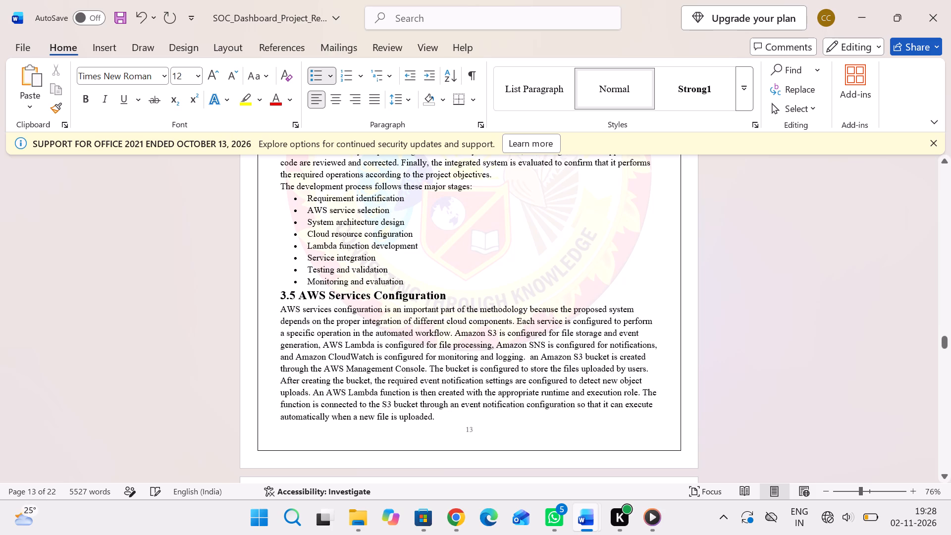
{"action": "left_click", "coordinate": [405, 282]}
{"action": "key", "text": "Return"}
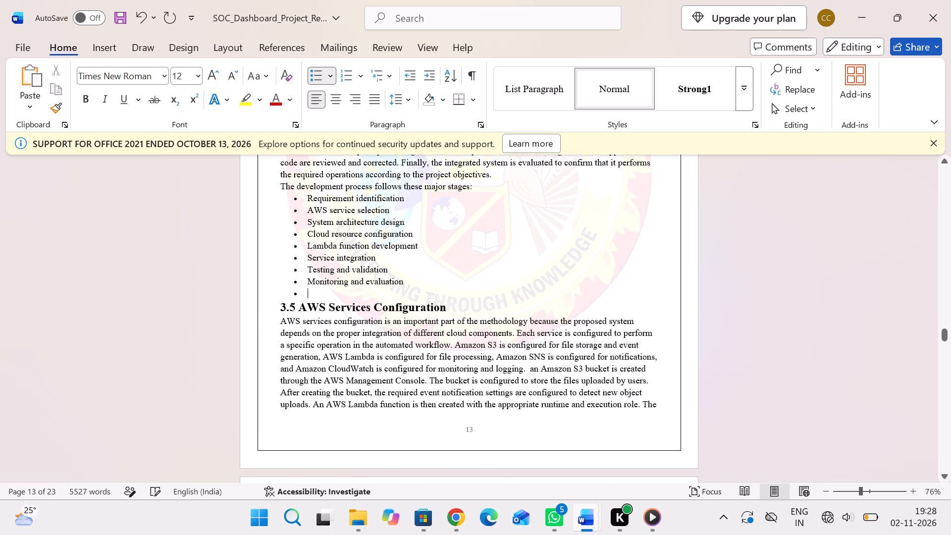
{"action": "key", "text": "BackSpace"}
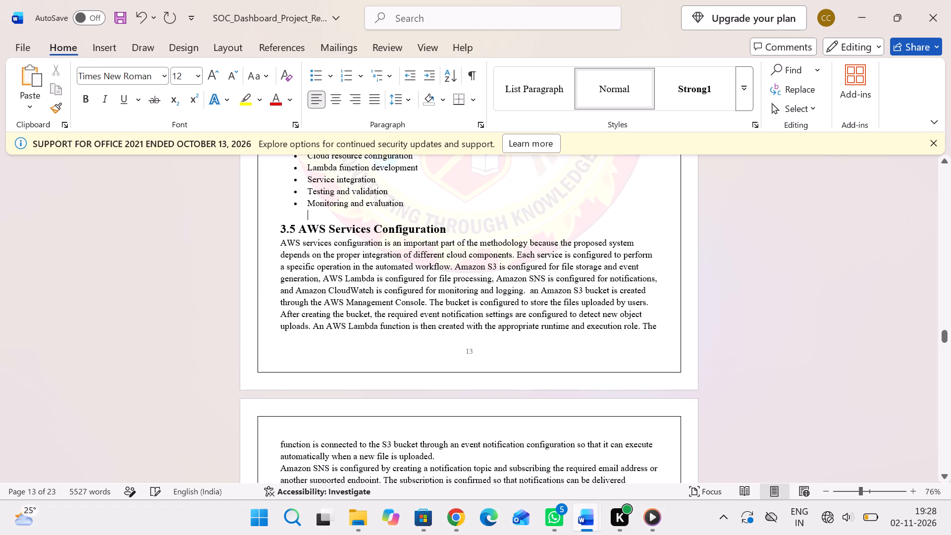
Examine the pages backward from section 3.5 to the cover page for heading spacing and layout problems.
{"action": "scroll", "coordinate": [405, 282], "scroll_direction": "up", "scroll_amount": 2}
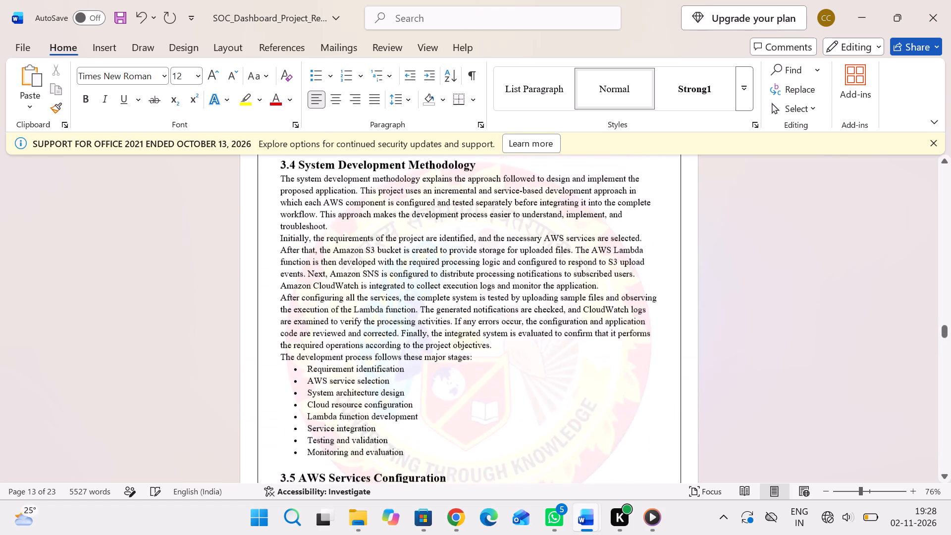
{"action": "scroll", "coordinate": [405, 282], "scroll_direction": "up", "scroll_amount": 3}
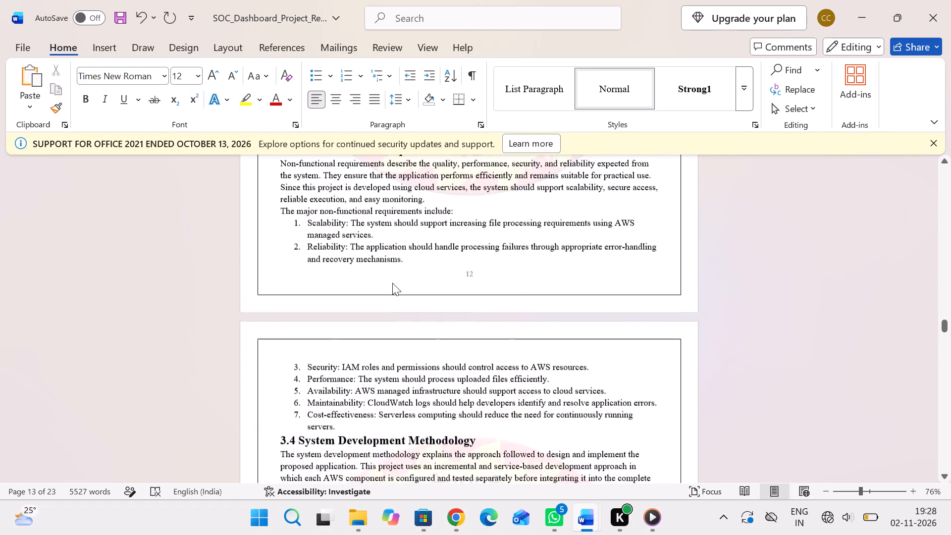
{"action": "scroll", "coordinate": [392, 283], "scroll_direction": "up", "scroll_amount": 2}
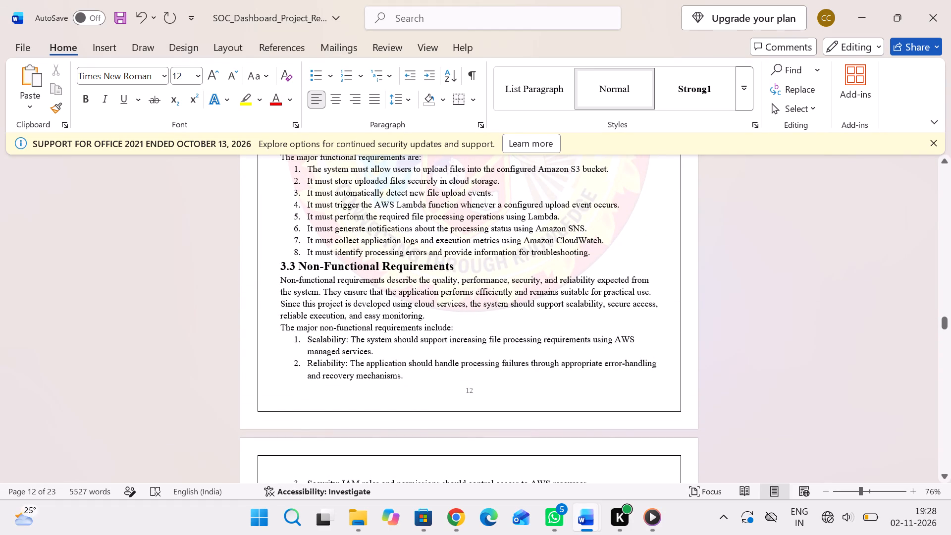
{"action": "scroll", "coordinate": [448, 261], "scroll_direction": "up", "scroll_amount": 4}
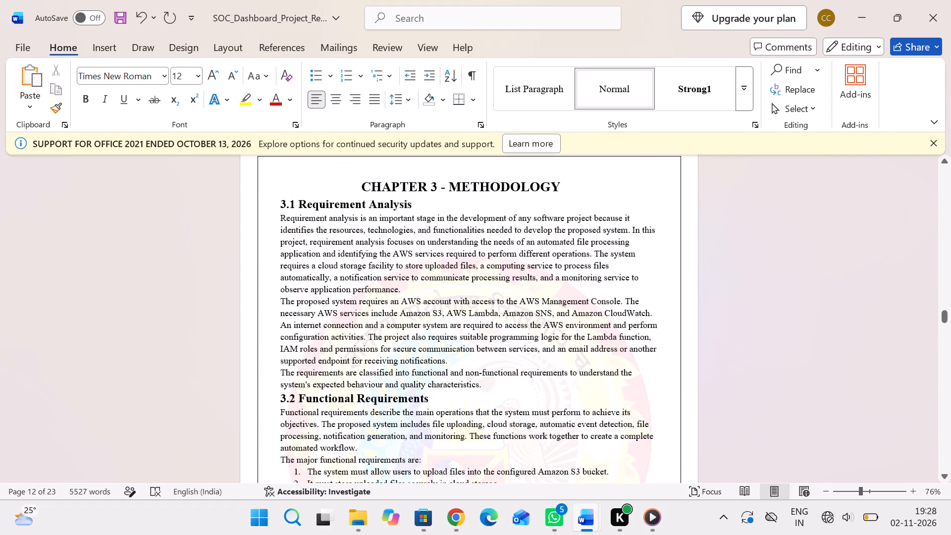
{"action": "scroll", "coordinate": [448, 261], "scroll_direction": "up", "scroll_amount": 7}
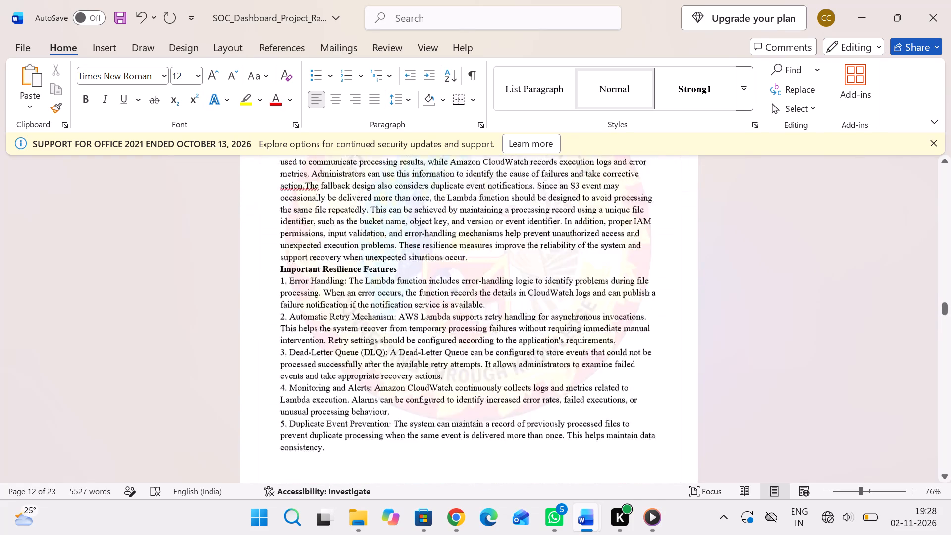
{"action": "scroll", "coordinate": [448, 261], "scroll_direction": "up", "scroll_amount": 7}
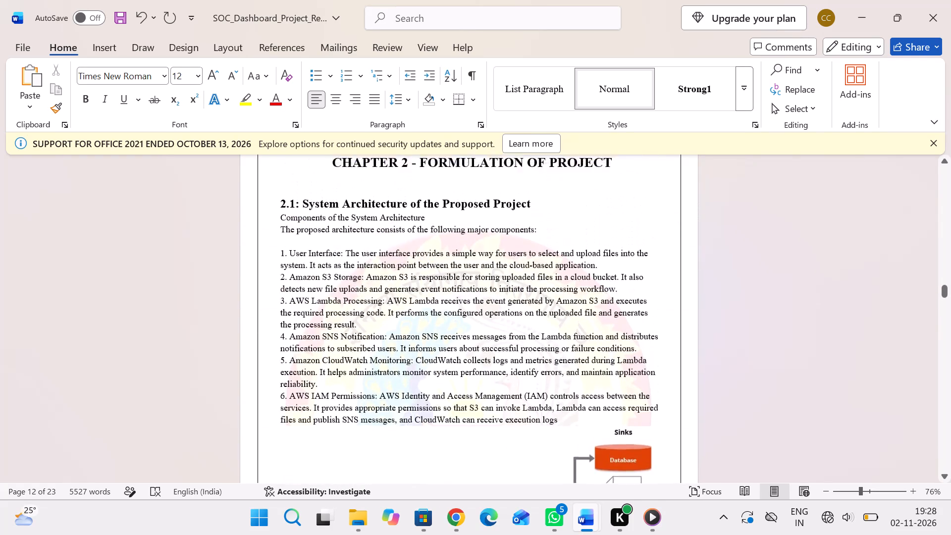
{"action": "scroll", "coordinate": [448, 261], "scroll_direction": "up", "scroll_amount": 6}
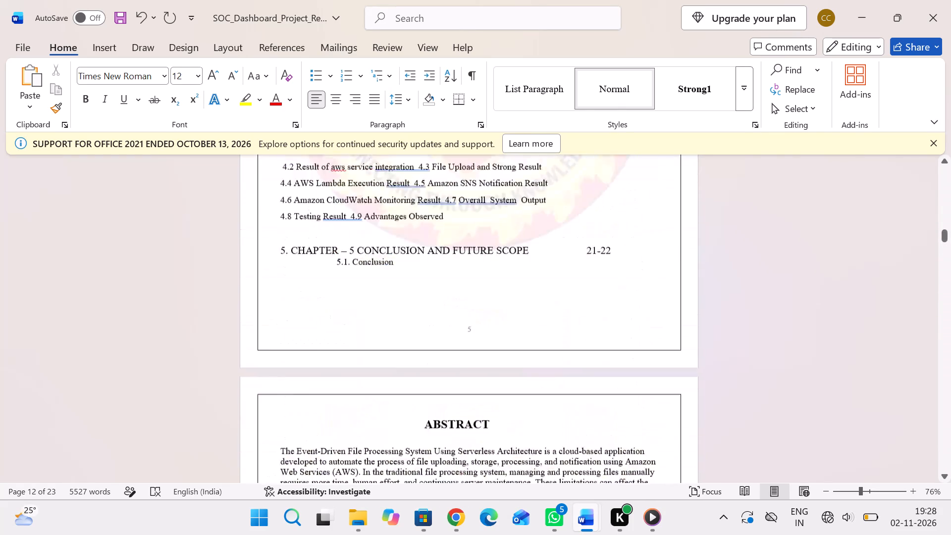
{"action": "scroll", "coordinate": [448, 261], "scroll_direction": "up", "scroll_amount": 5}
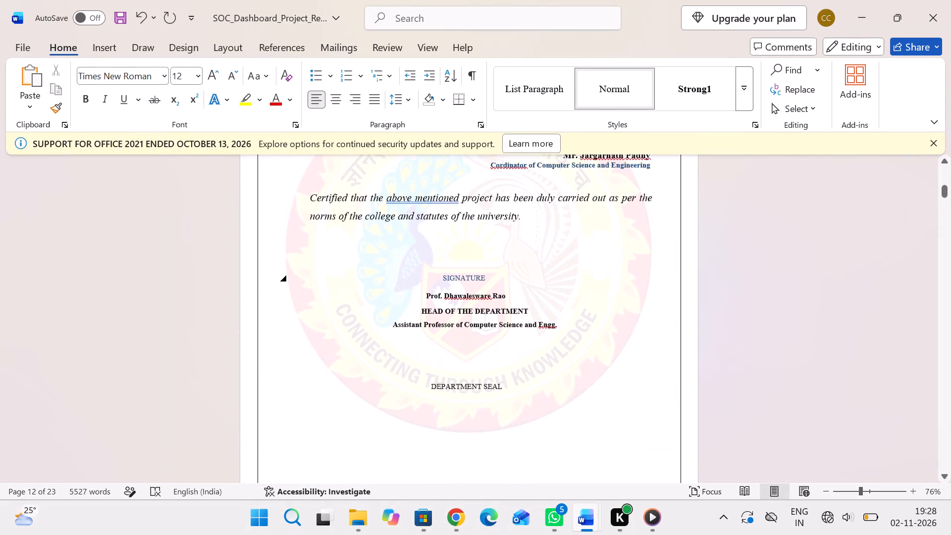
{"action": "scroll", "coordinate": [448, 261], "scroll_direction": "up", "scroll_amount": 1}
{"action": "scroll", "coordinate": [448, 261], "scroll_direction": "down", "scroll_amount": 1}
{"action": "scroll", "coordinate": [448, 261], "scroll_direction": "up", "scroll_amount": 1}
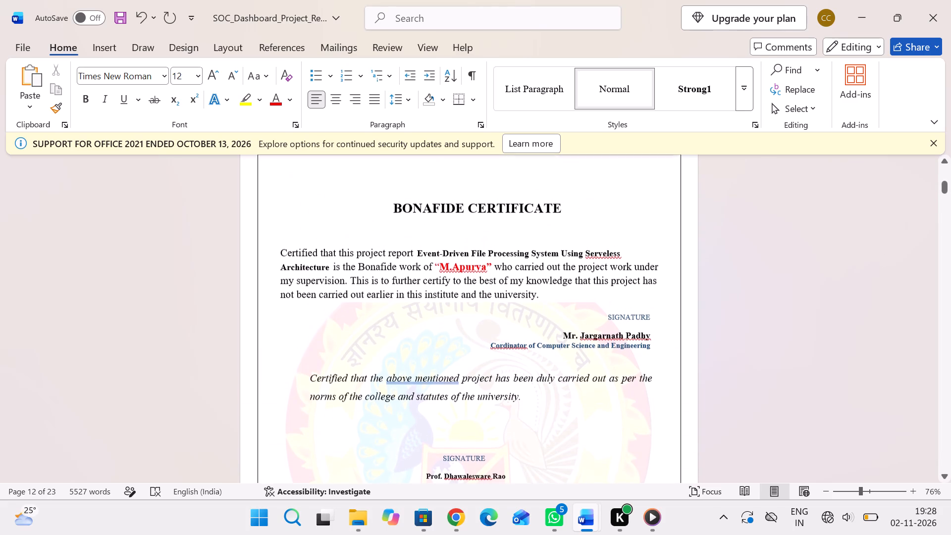
{"action": "scroll", "coordinate": [448, 261], "scroll_direction": "up", "scroll_amount": 4}
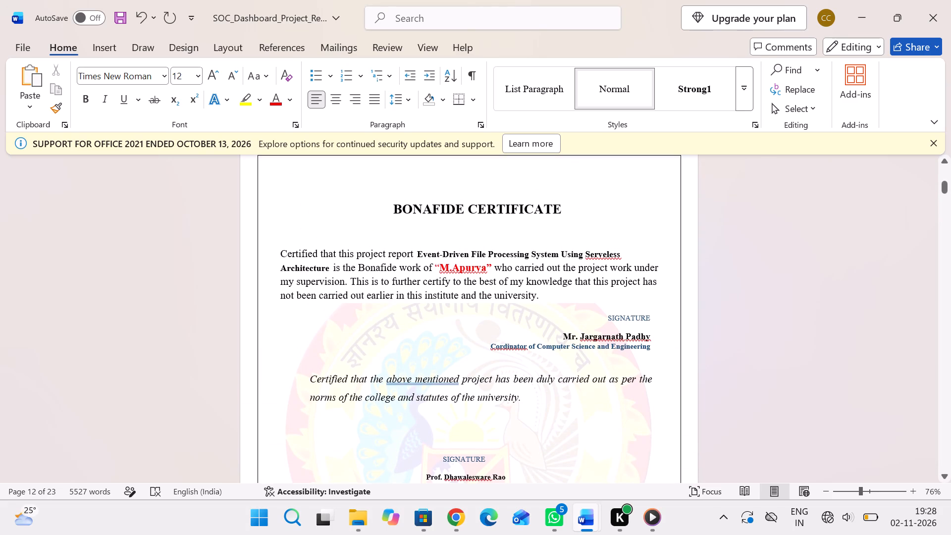
{"action": "scroll", "coordinate": [590, 258], "scroll_direction": "up", "scroll_amount": 4}
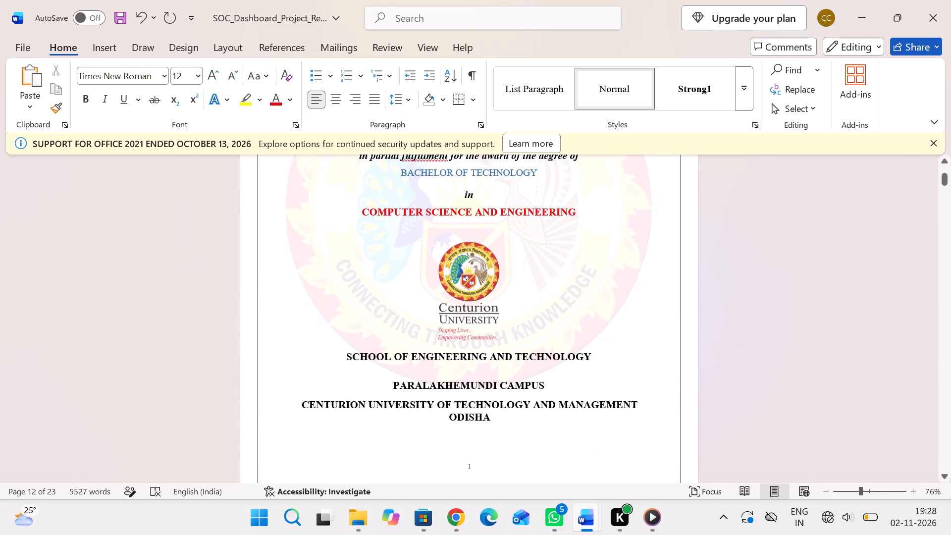
{"action": "scroll", "coordinate": [590, 258], "scroll_direction": "up", "scroll_amount": 1}
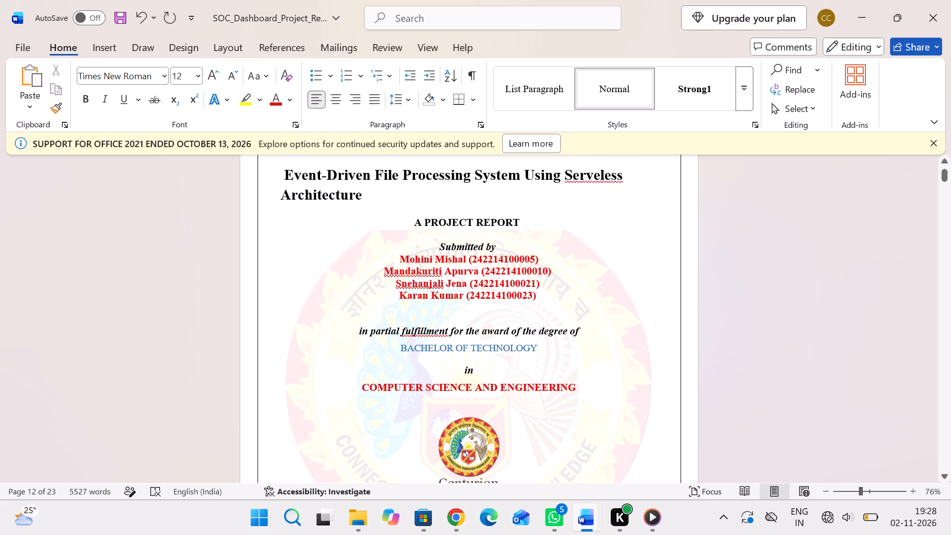
{"action": "scroll", "coordinate": [590, 258], "scroll_direction": "up", "scroll_amount": 1}
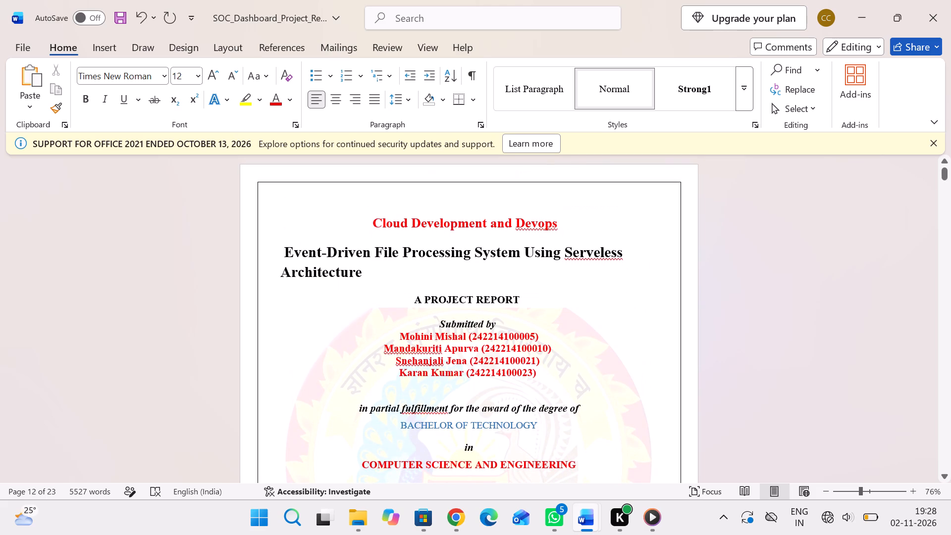
{"action": "scroll", "coordinate": [590, 258], "scroll_direction": "up", "scroll_amount": 1}
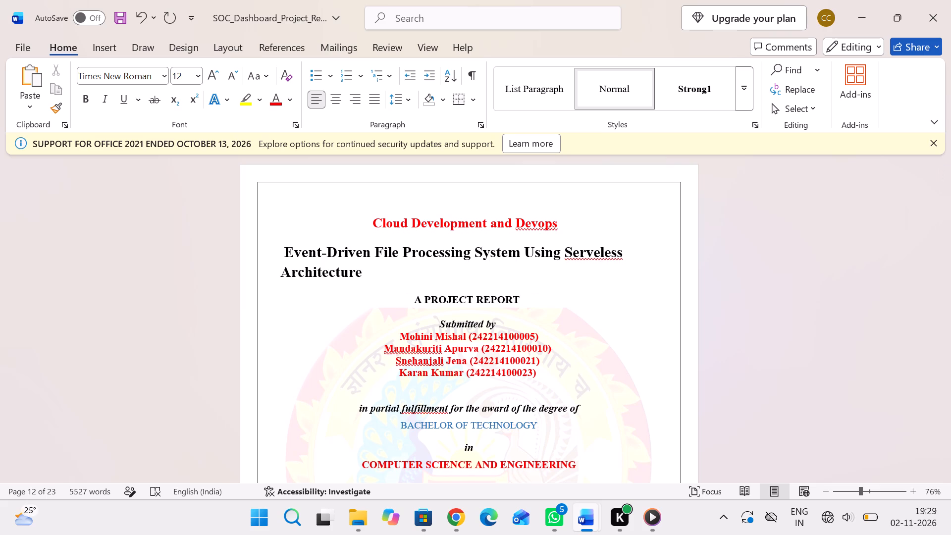
Review the report again from the Chapter 5 heading back through Chapters 3 and 1 to the cover page.
{"action": "left_click", "coordinate": [611, 282]}
{"action": "scroll", "coordinate": [589, 269], "scroll_direction": "up", "scroll_amount": 1}
{"action": "scroll", "coordinate": [565, 247], "scroll_direction": "down", "scroll_amount": 20}
{"action": "scroll", "coordinate": [565, 247], "scroll_direction": "down", "scroll_amount": 3}
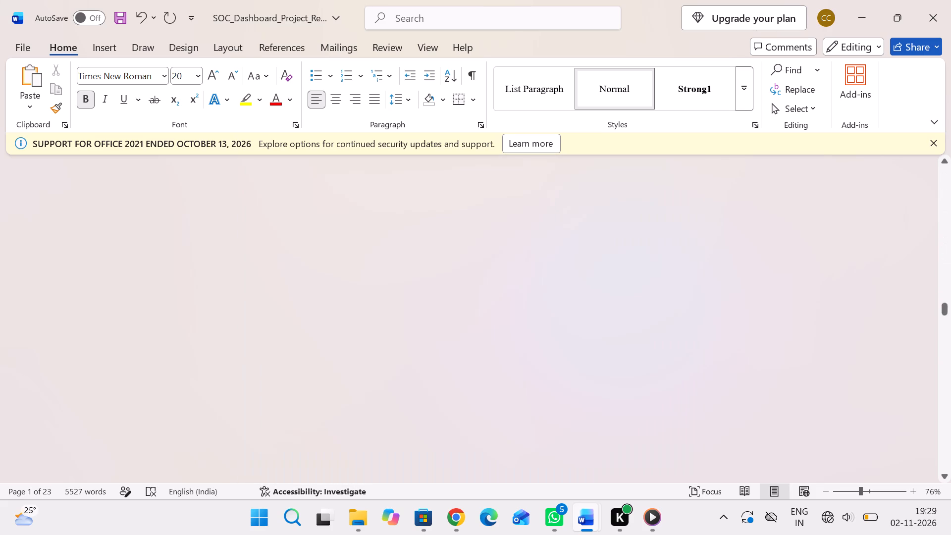
{"action": "scroll", "coordinate": [565, 247], "scroll_direction": "down", "scroll_amount": 5}
{"action": "scroll", "coordinate": [565, 247], "scroll_direction": "up", "scroll_amount": 4}
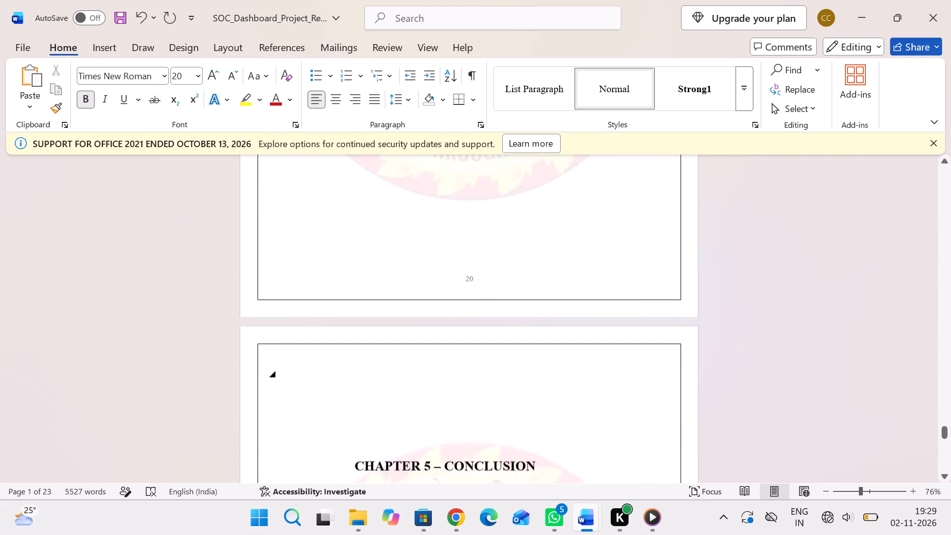
{"action": "scroll", "coordinate": [565, 247], "scroll_direction": "up", "scroll_amount": 11}
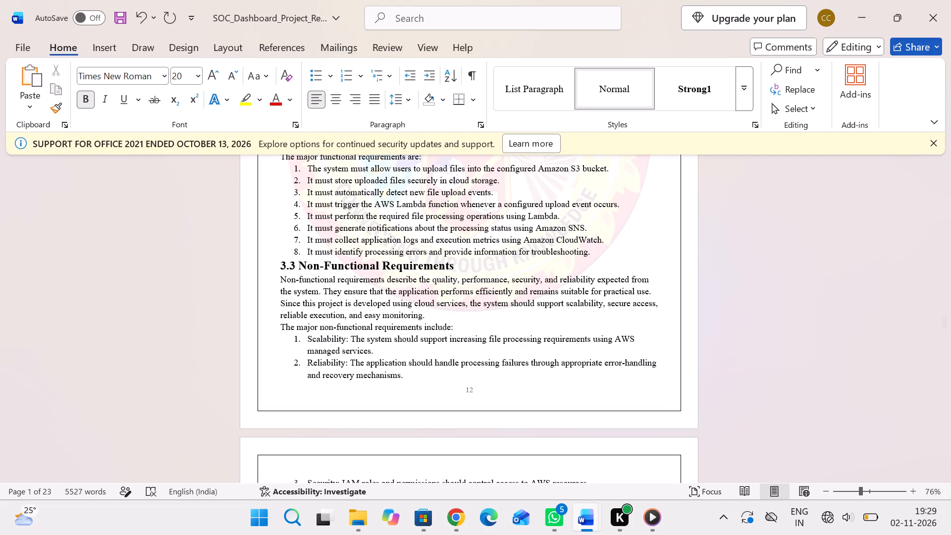
{"action": "scroll", "coordinate": [565, 247], "scroll_direction": "up", "scroll_amount": 5}
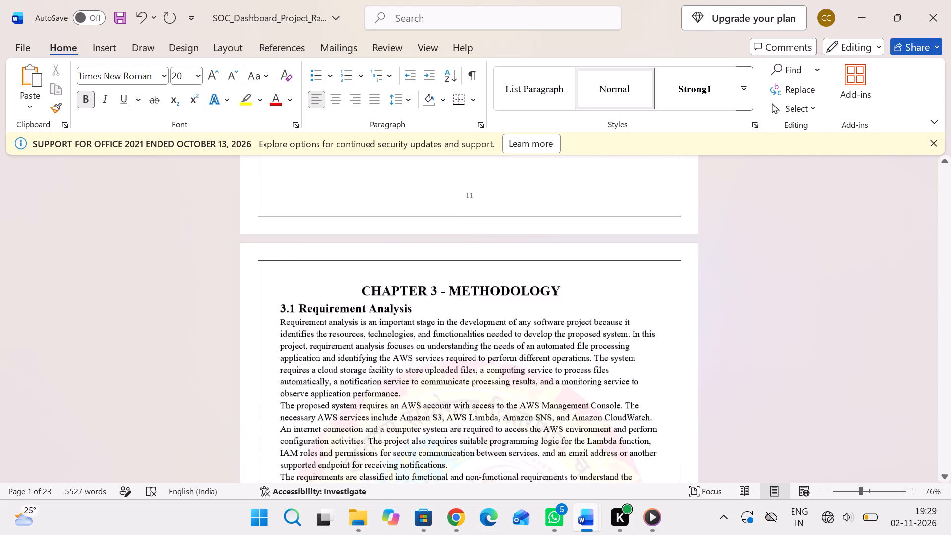
{"action": "scroll", "coordinate": [565, 247], "scroll_direction": "up", "scroll_amount": 7}
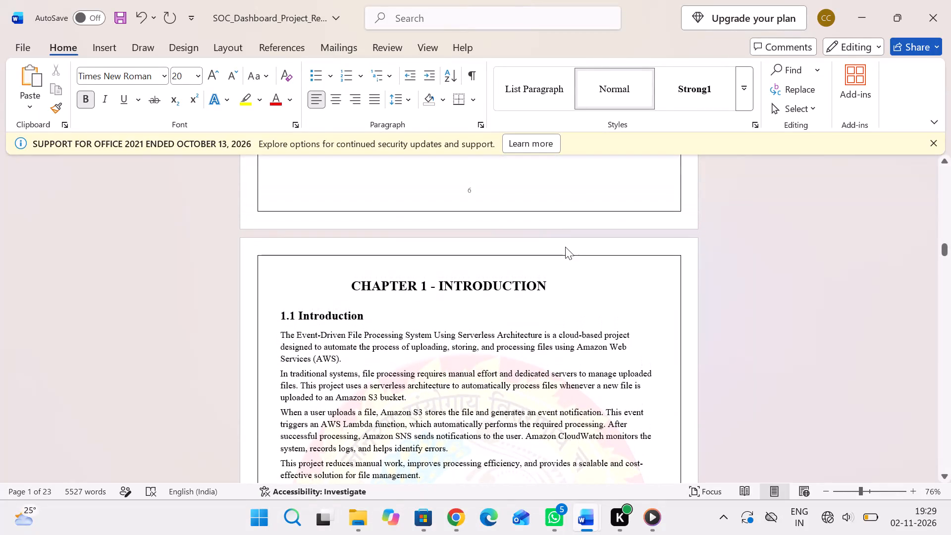
{"action": "scroll", "coordinate": [565, 247], "scroll_direction": "up", "scroll_amount": 20}
{"action": "scroll", "coordinate": [565, 247], "scroll_direction": "up", "scroll_amount": 4}
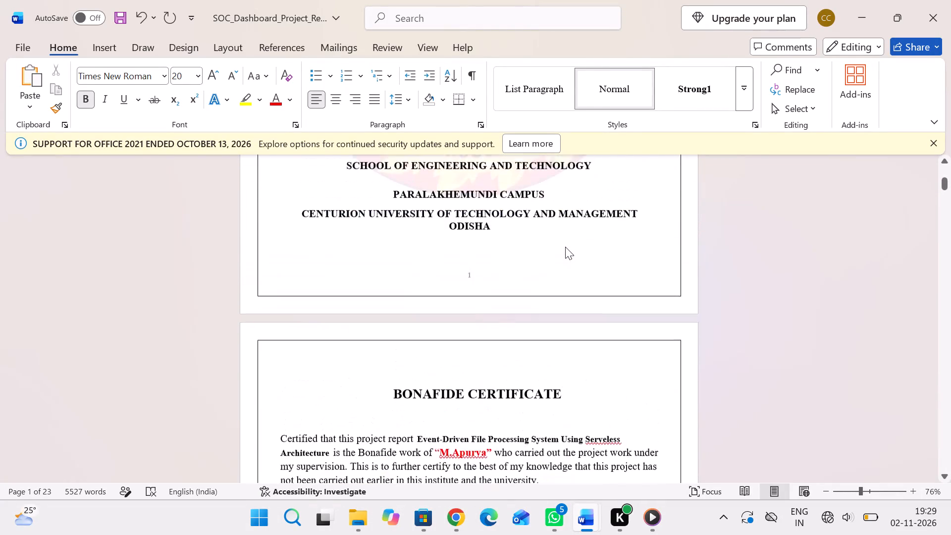
{"action": "scroll", "coordinate": [565, 247], "scroll_direction": "up", "scroll_amount": 3}
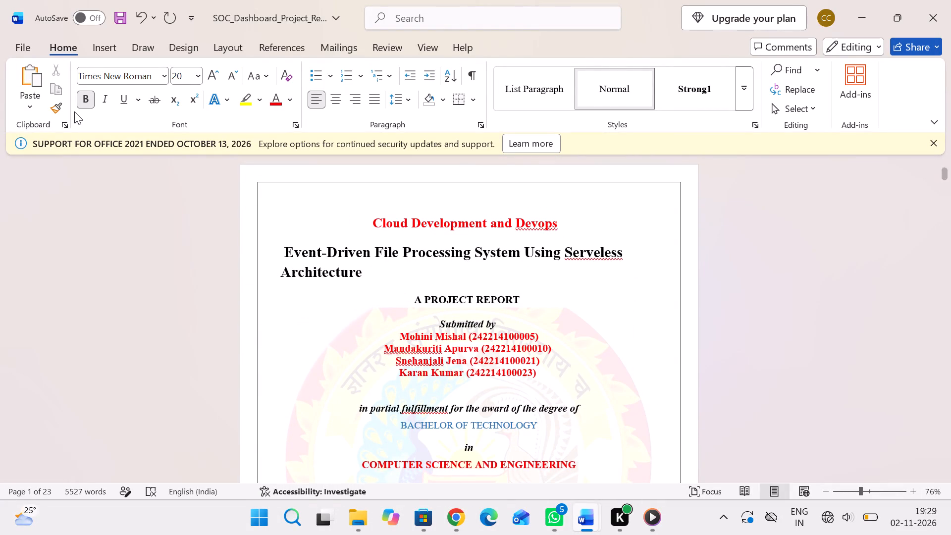
Set up saving a copy of the report in the Documents folder with PDF as the file type.
{"action": "left_click", "coordinate": [22, 49]}
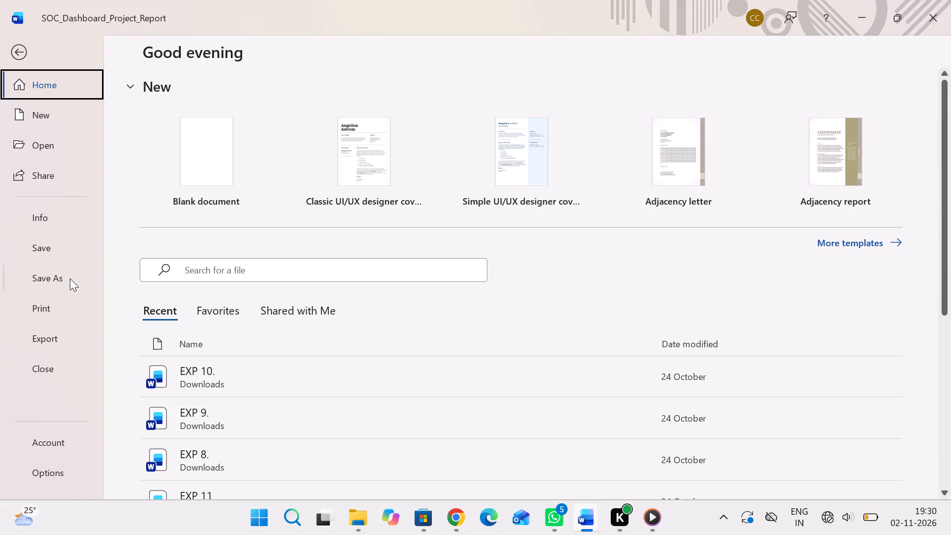
{"action": "left_click", "coordinate": [49, 281]}
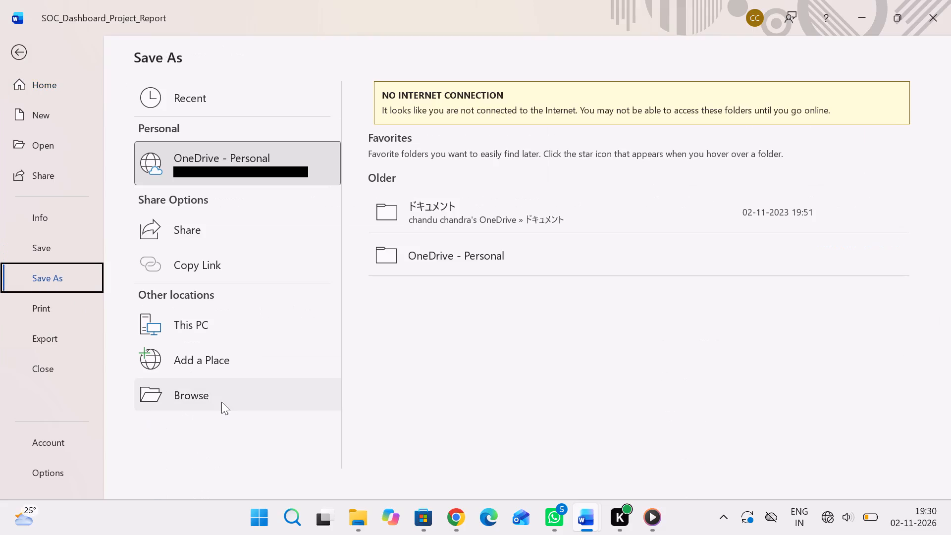
{"action": "left_click", "coordinate": [221, 402]}
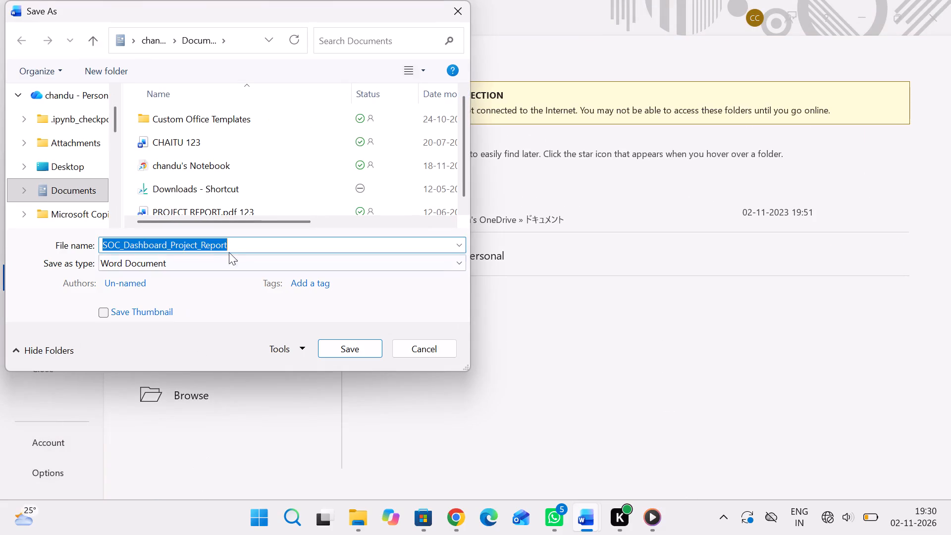
{"action": "left_click", "coordinate": [219, 261]}
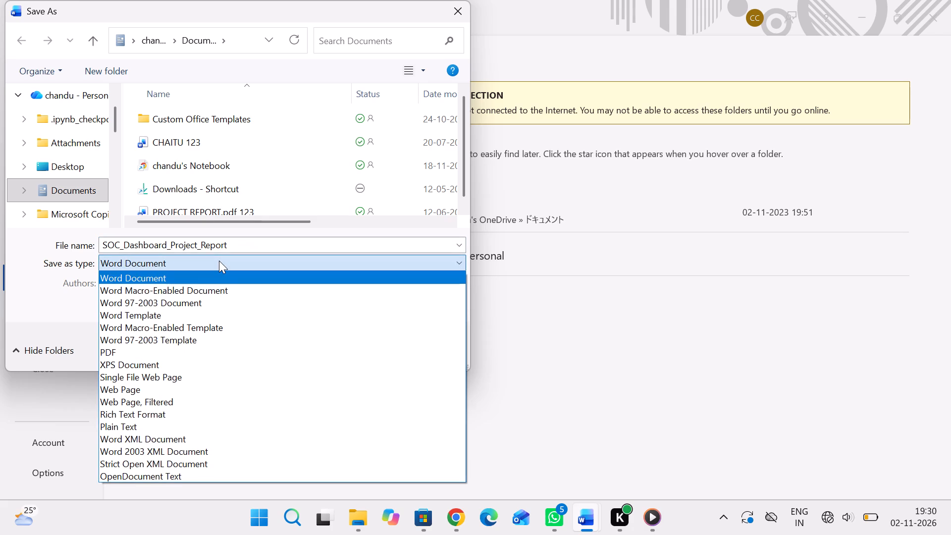
{"action": "left_click", "coordinate": [206, 351]}
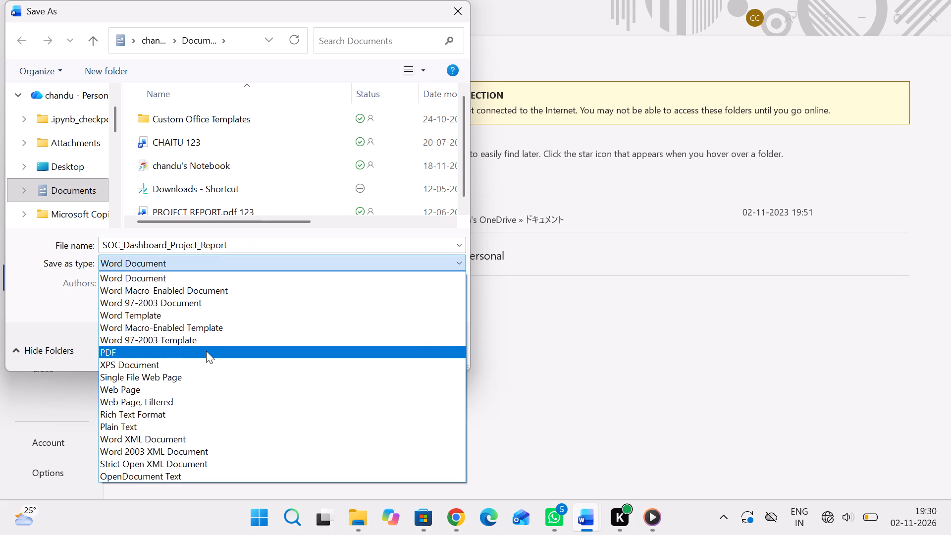
Replace the suggested file name for the PDF copy with "event driven project".
{"action": "left_click", "coordinate": [264, 238]}
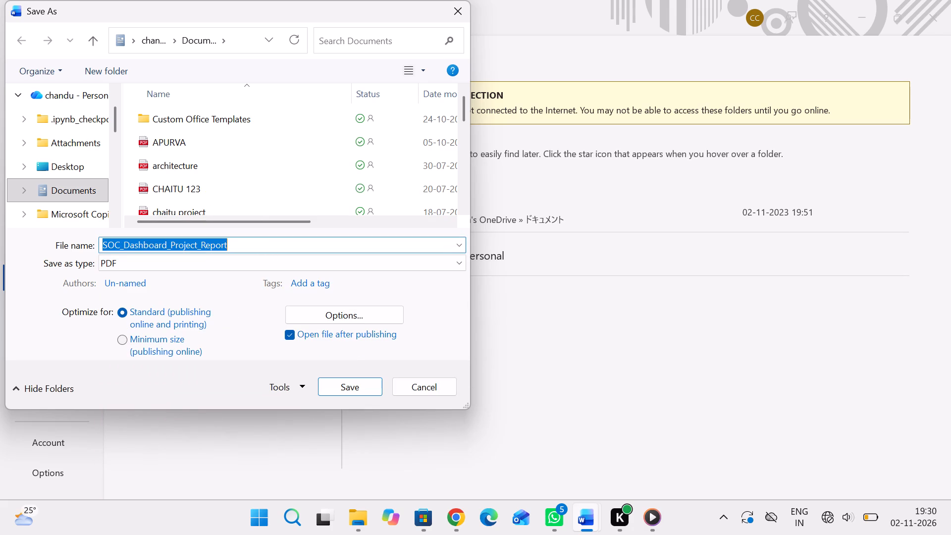
{"action": "key", "text": "BackSpace"}
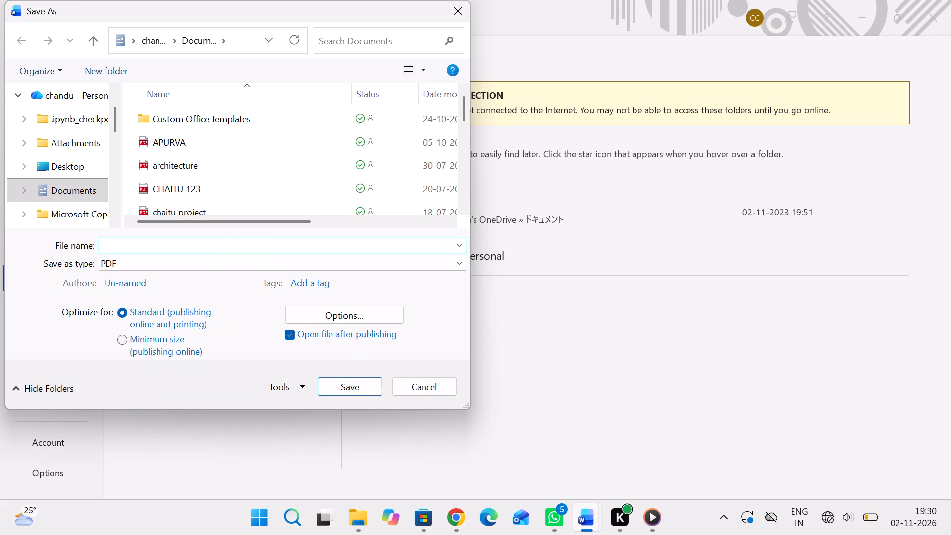
{"action": "type", "text": "devop"}
{"action": "key", "text": "BackSpace"}
{"action": "key", "text": "BackSpace"}
{"action": "key", "text": "BackSpace"}
{"action": "key", "text": "BackSpace"}
{"action": "key", "text": "BackSpace"}
{"action": "type", "text": "event driven"}
{"action": "key", "text": "space"}
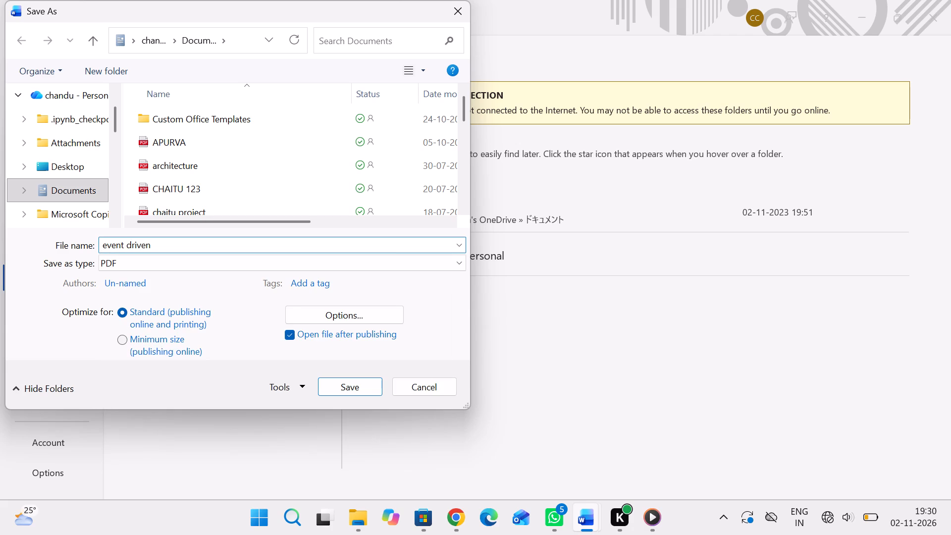
{"action": "key", "text": "d"}
{"action": "key", "text": "BackSpace"}
{"action": "type", "text": "proj"}
{"action": "key", "text": "BackSpace"}
{"action": "key", "text": "BackSpace"}
{"action": "key", "text": "BackSpace"}
{"action": "key", "text": "BackSpace"}
{"action": "type", "text": "project"}
Change the file name to "Event-Driven project" and save the PDF.
{"action": "left_click", "coordinate": [109, 246]}
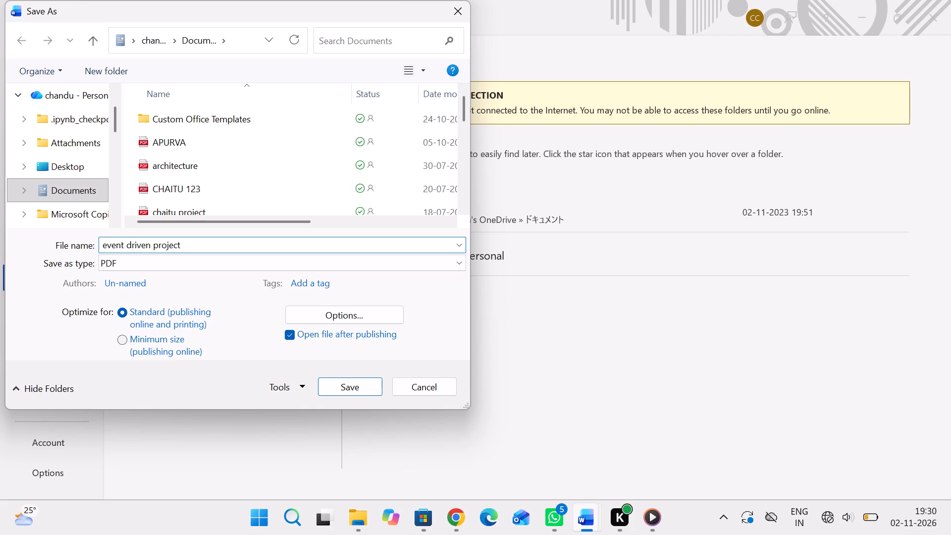
{"action": "key", "text": "Left"}
{"action": "key", "text": "BackSpace"}
{"action": "key", "text": "e"}
{"action": "left_click", "coordinate": [127, 245]}
{"action": "key", "text": "BackSpace"}
{"action": "key", "text": "minus"}
{"action": "key", "text": "Right"}
{"action": "key", "text": "BackSpace"}
{"action": "key", "text": "d"}
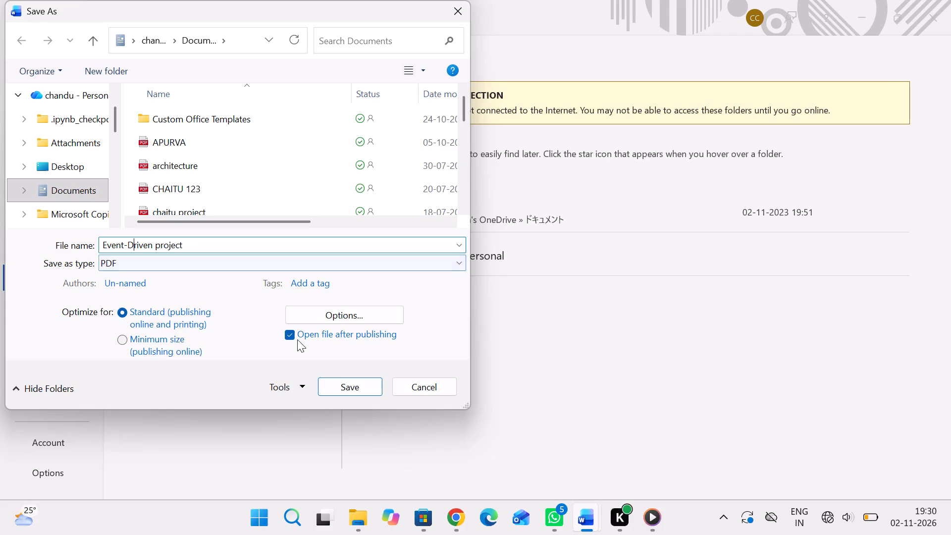
{"action": "left_click", "coordinate": [335, 387]}
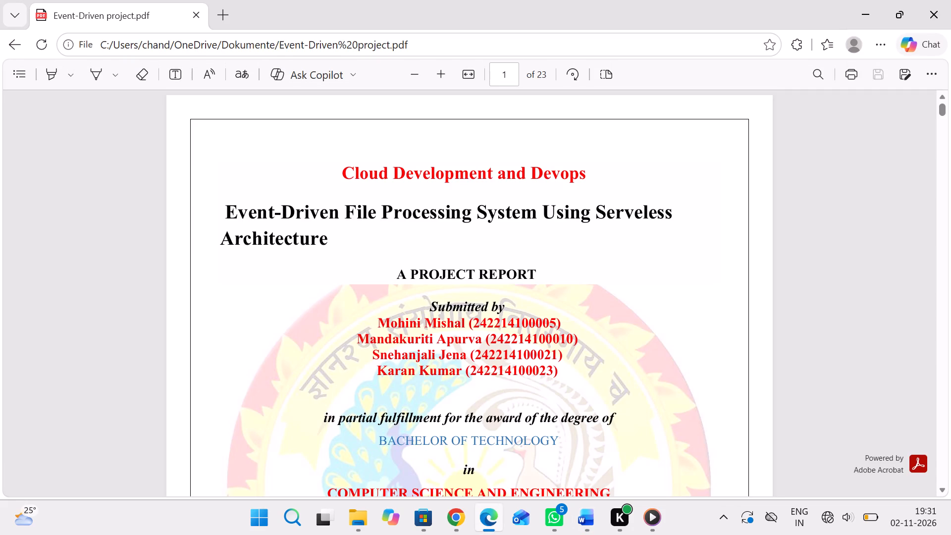
Examine the exported PDF from the cover page through the Bonafide Certificate and declaration to the Acknowledgements for text and layout errors.
{"action": "scroll", "coordinate": [510, 379], "scroll_direction": "down", "scroll_amount": 1}
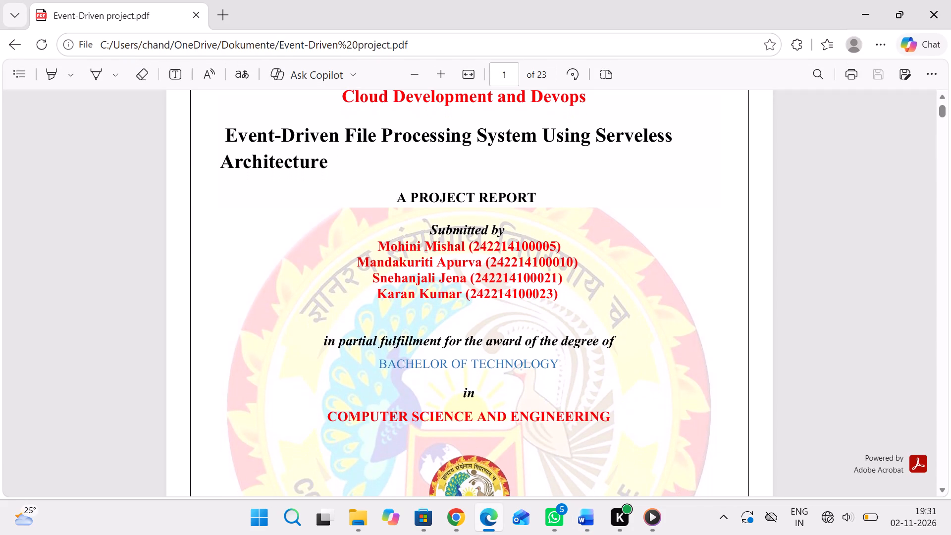
{"action": "scroll", "coordinate": [510, 379], "scroll_direction": "down", "scroll_amount": 1}
{"action": "scroll", "coordinate": [510, 379], "scroll_direction": "up", "scroll_amount": 1}
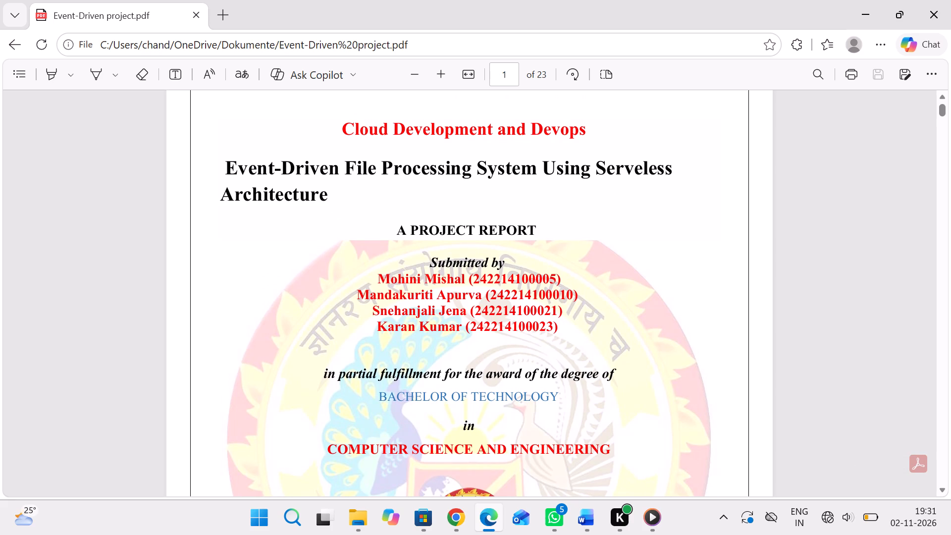
{"action": "scroll", "coordinate": [510, 379], "scroll_direction": "down", "scroll_amount": 3}
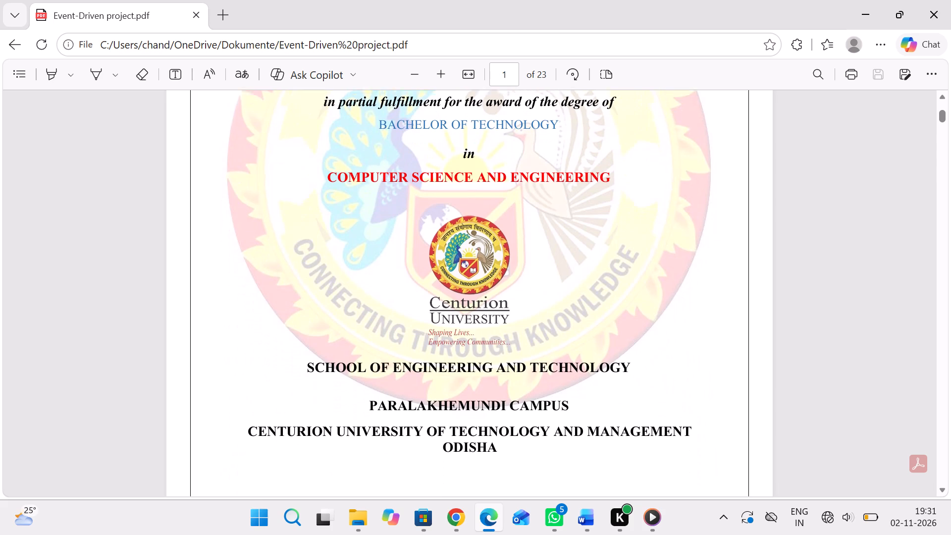
{"action": "scroll", "coordinate": [510, 379], "scroll_direction": "down", "scroll_amount": 3}
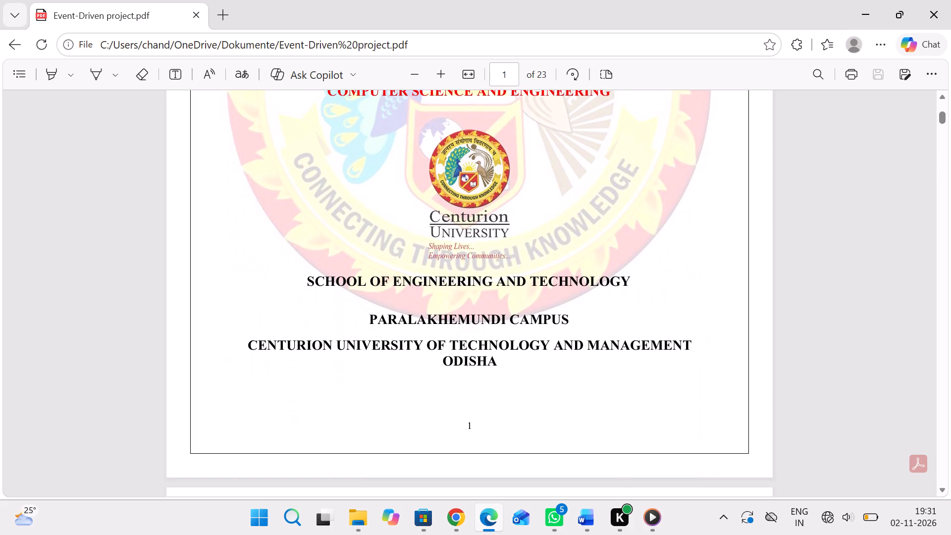
{"action": "scroll", "coordinate": [510, 379], "scroll_direction": "down", "scroll_amount": 3}
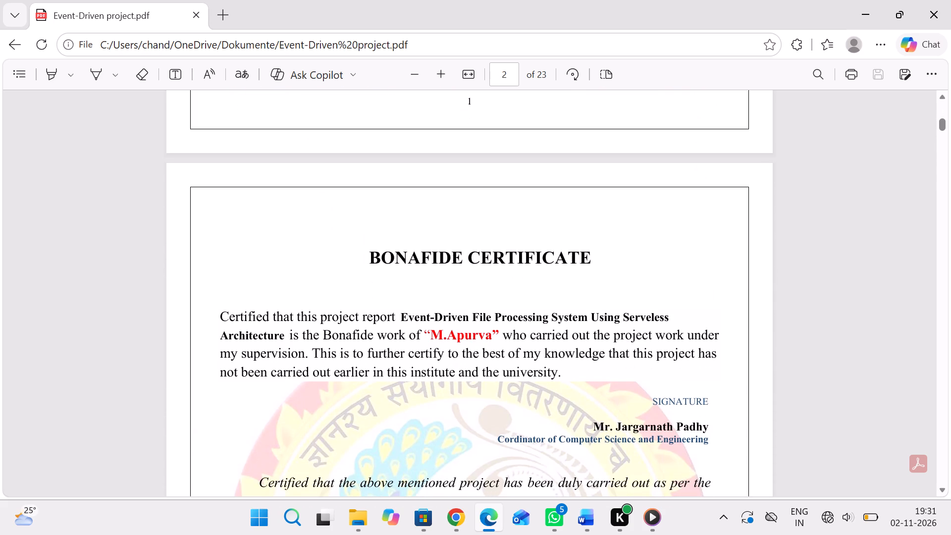
{"action": "scroll", "coordinate": [510, 379], "scroll_direction": "down", "scroll_amount": 2}
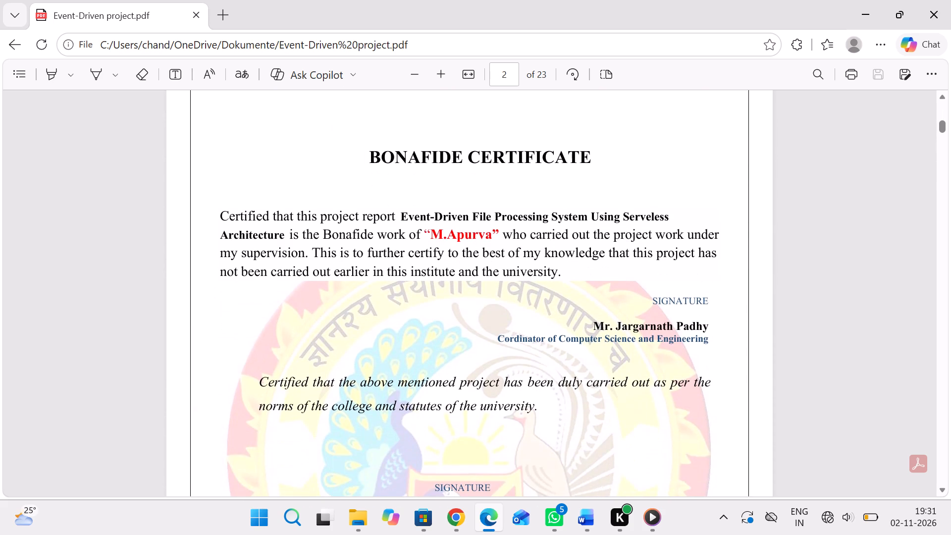
{"action": "scroll", "coordinate": [510, 379], "scroll_direction": "down", "scroll_amount": 1}
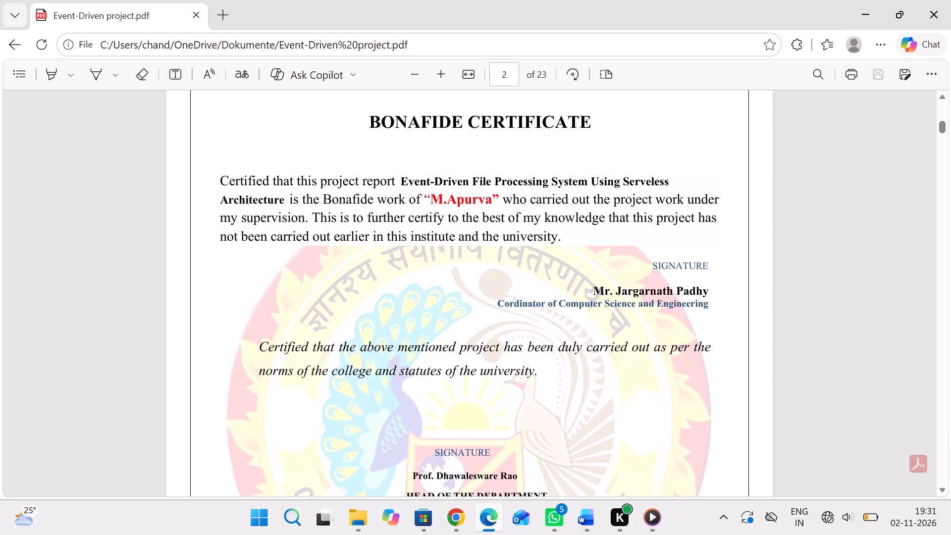
{"action": "scroll", "coordinate": [547, 454], "scroll_direction": "down", "scroll_amount": 1}
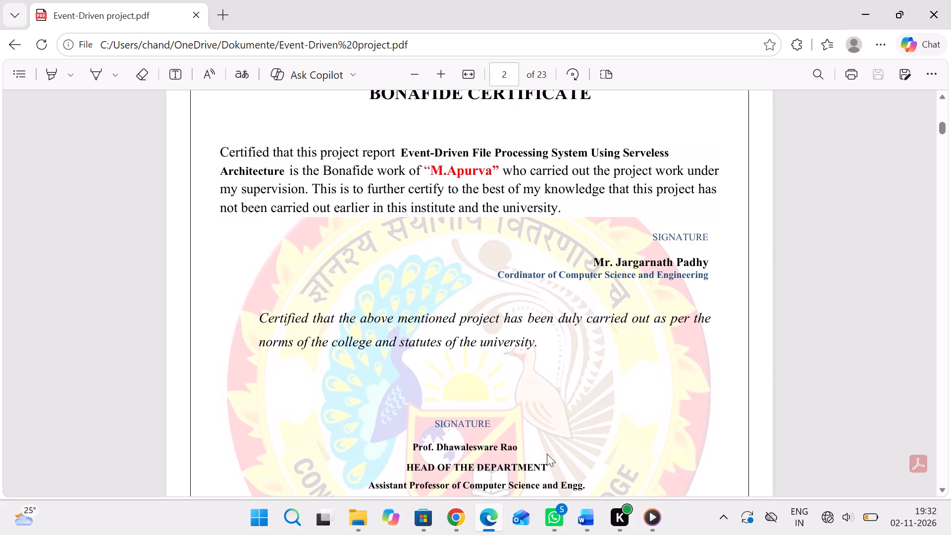
{"action": "scroll", "coordinate": [547, 454], "scroll_direction": "down", "scroll_amount": 7}
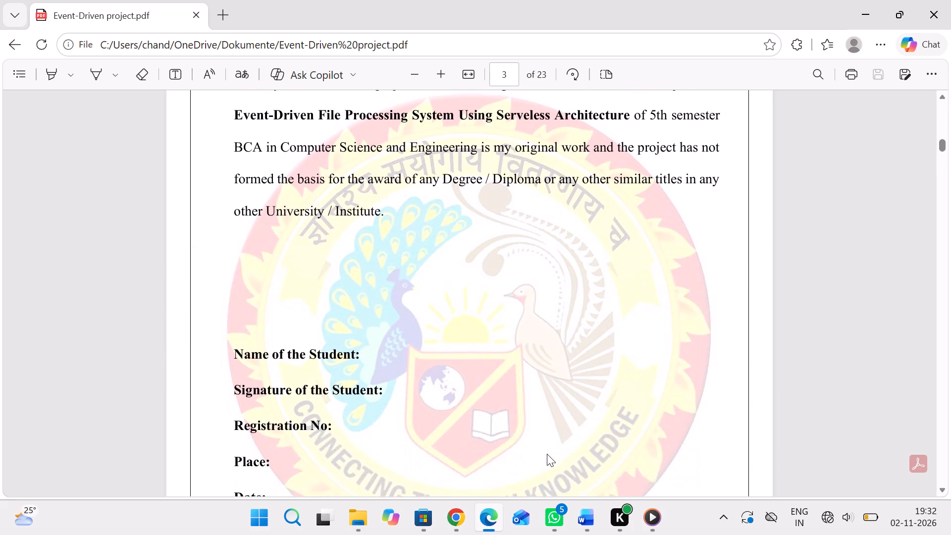
{"action": "scroll", "coordinate": [547, 454], "scroll_direction": "down", "scroll_amount": 6}
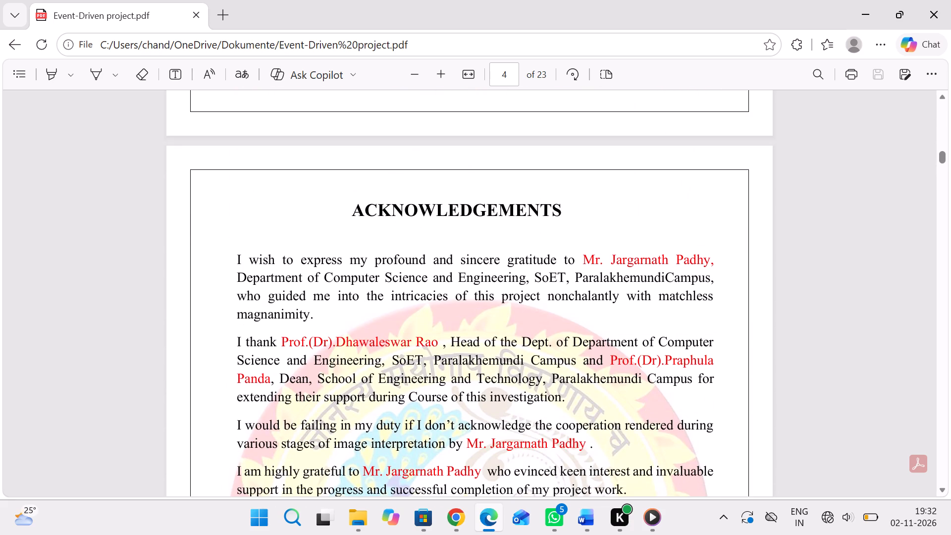
{"action": "scroll", "coordinate": [350, 463], "scroll_direction": "down", "scroll_amount": 1}
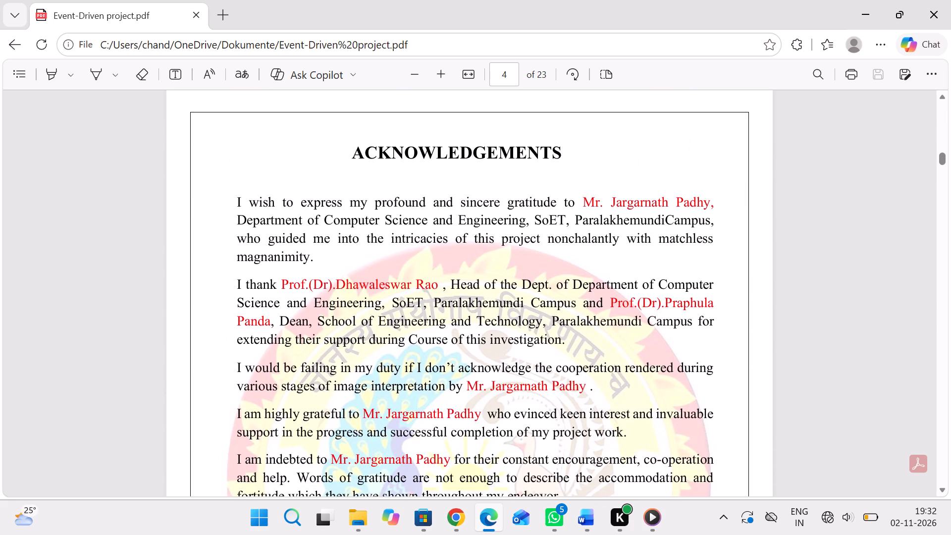
{"action": "scroll", "coordinate": [245, 526], "scroll_direction": "down", "scroll_amount": 1}
{"action": "scroll", "coordinate": [432, 399], "scroll_direction": "down", "scroll_amount": 1}
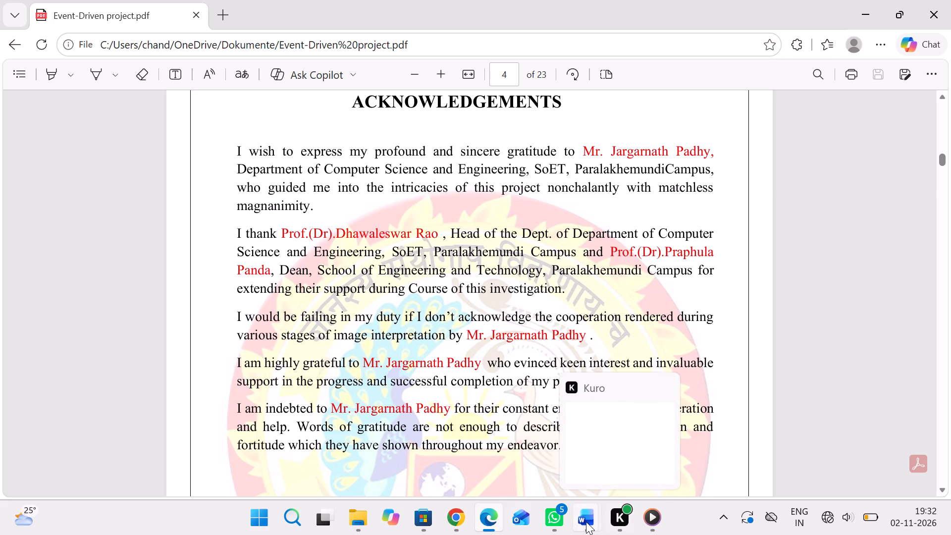
Switch to the Word report and correct the coordinator's first name to "Jagannath" in the Bonafide Certificate signature block.
{"action": "left_click", "coordinate": [456, 450]}
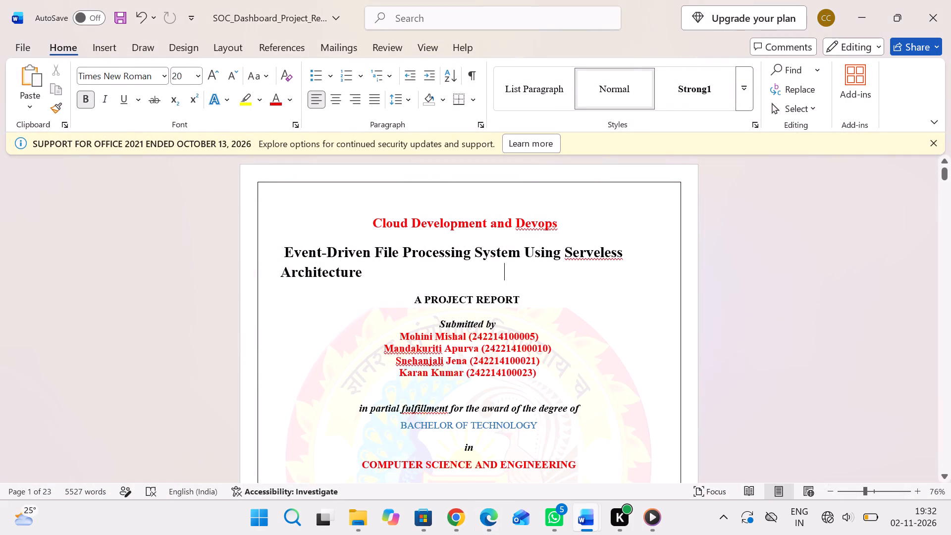
{"action": "scroll", "coordinate": [462, 507], "scroll_direction": "down", "scroll_amount": 1}
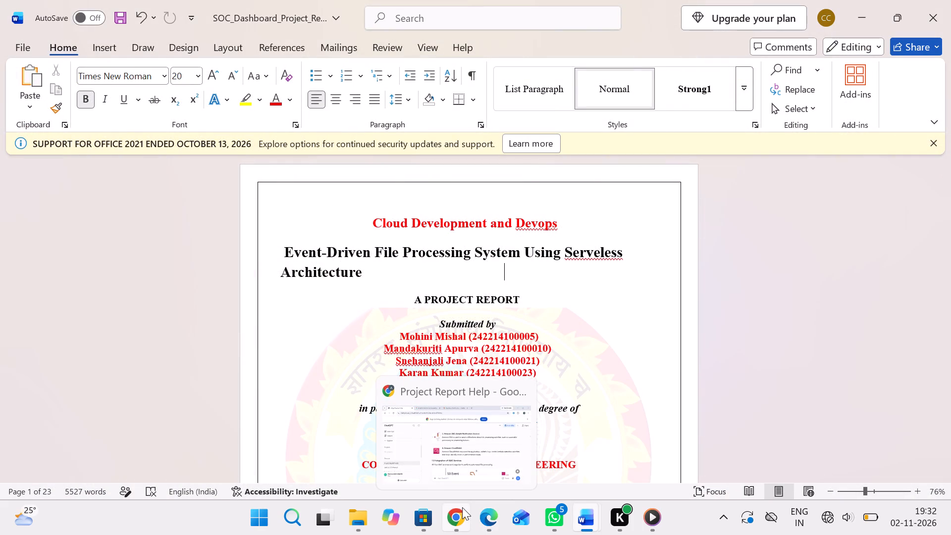
{"action": "left_click", "coordinate": [762, 429]}
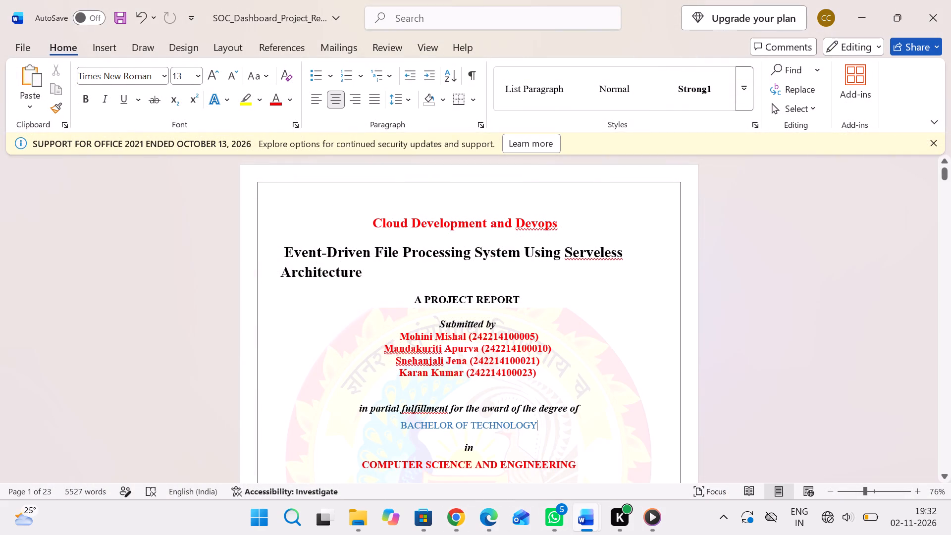
{"action": "scroll", "coordinate": [608, 374], "scroll_direction": "down", "scroll_amount": 4}
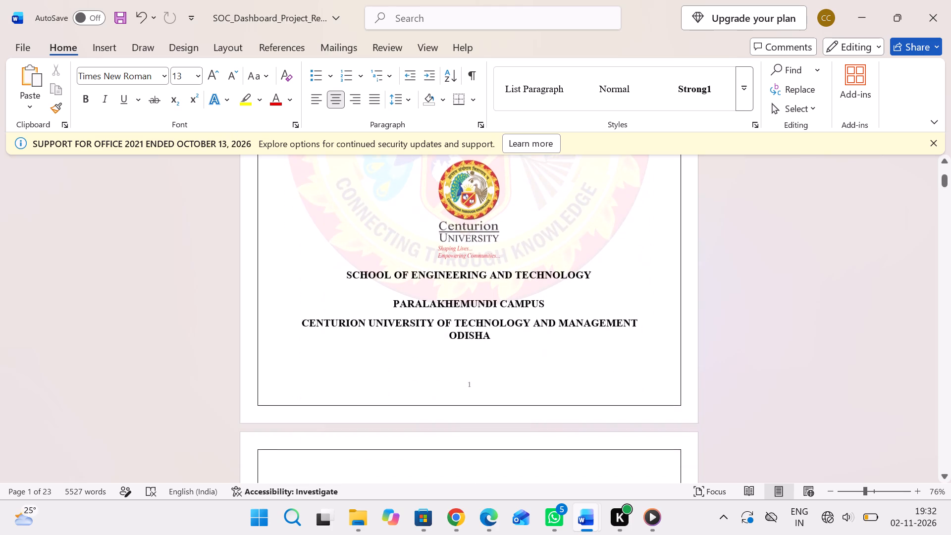
{"action": "scroll", "coordinate": [608, 374], "scroll_direction": "down", "scroll_amount": 4}
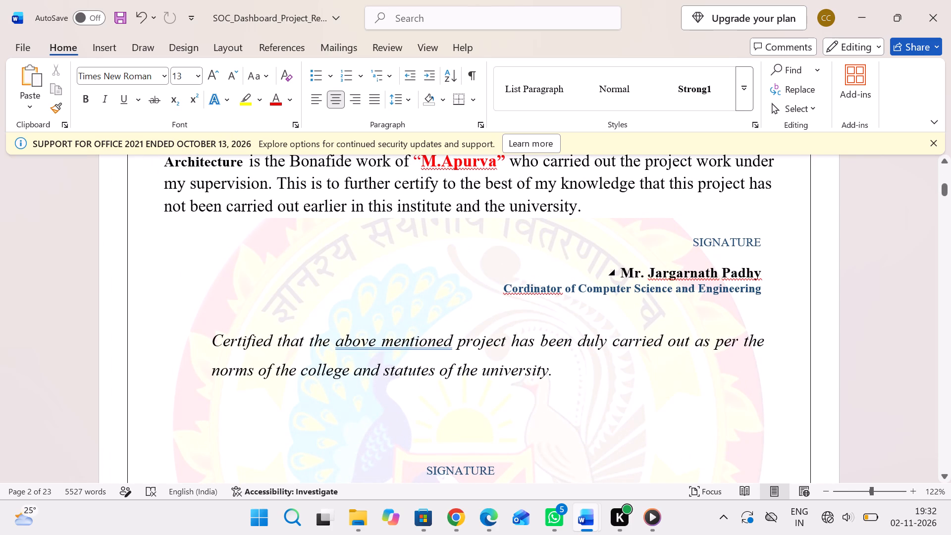
{"action": "left_click", "coordinate": [672, 276]}
{"action": "key", "text": "BackSpace"}
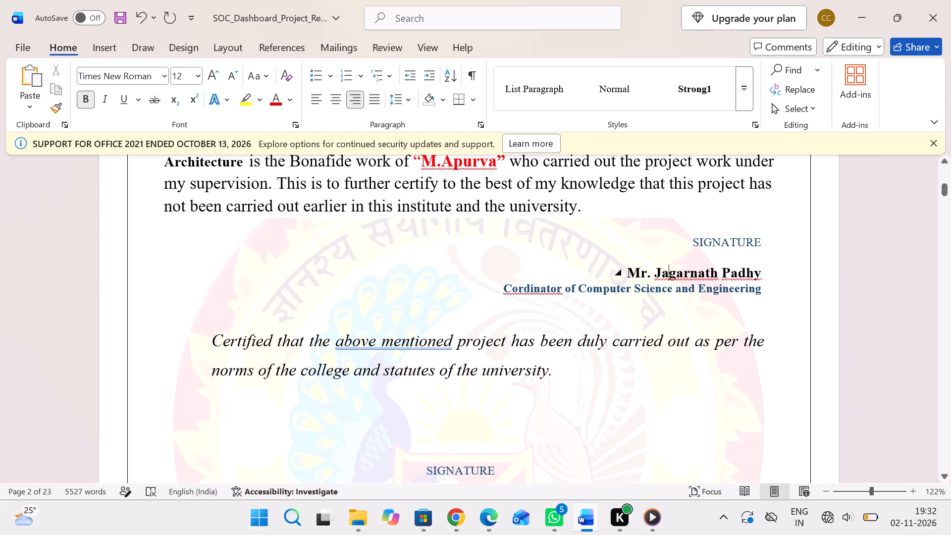
{"action": "left_click", "coordinate": [691, 276]}
{"action": "key", "text": "BackSpace"}
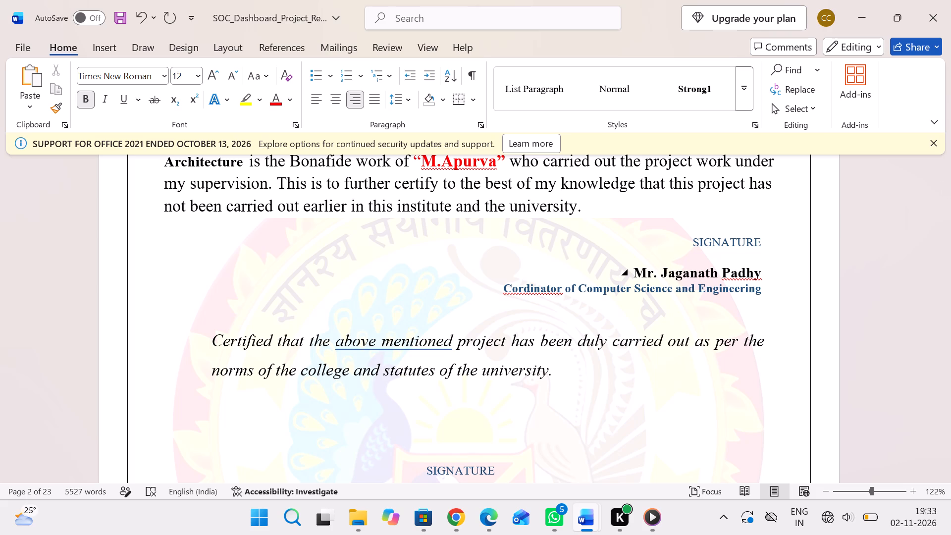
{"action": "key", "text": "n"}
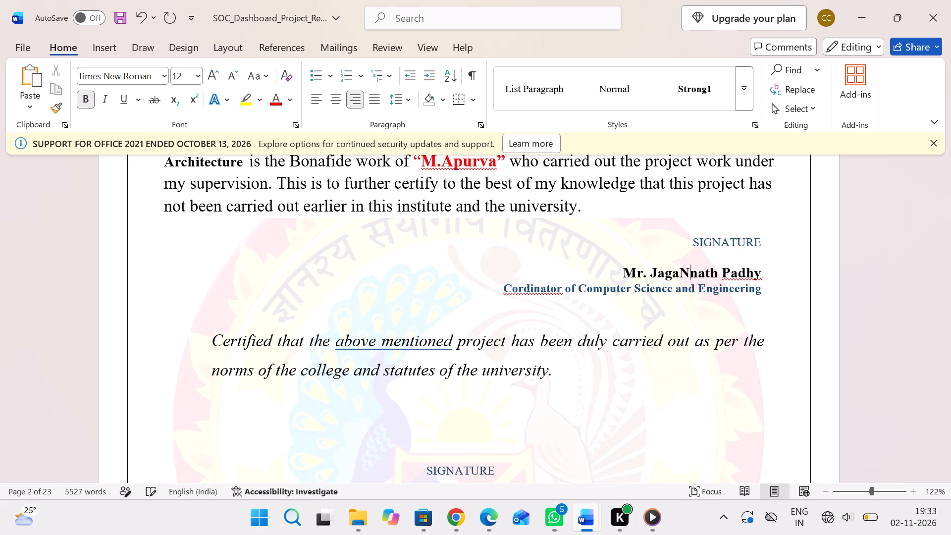
{"action": "key", "text": "BackSpace"}
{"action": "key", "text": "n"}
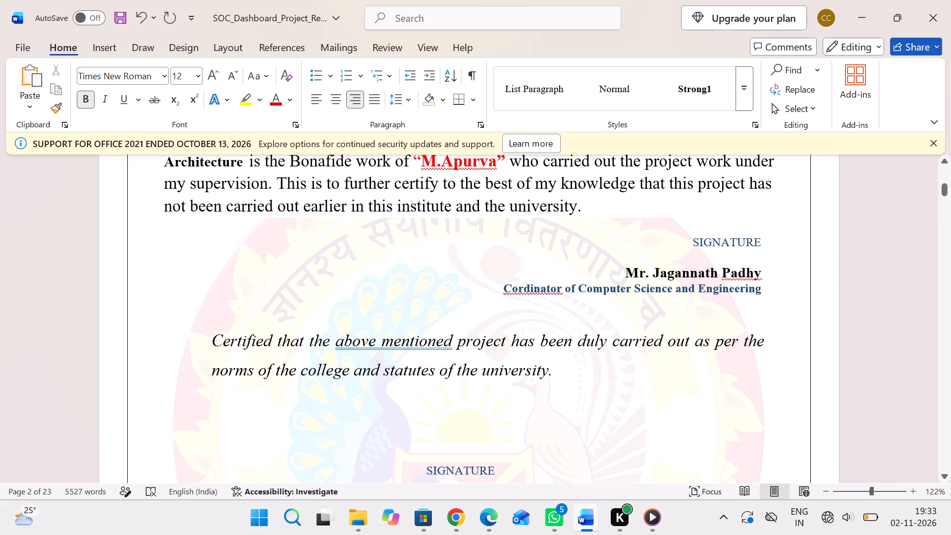
Correct "Cordinator" to "Coordinator" in the job title below that name on the Bonafide Certificate page.
{"action": "scroll", "coordinate": [574, 279], "scroll_direction": "up", "scroll_amount": 1}
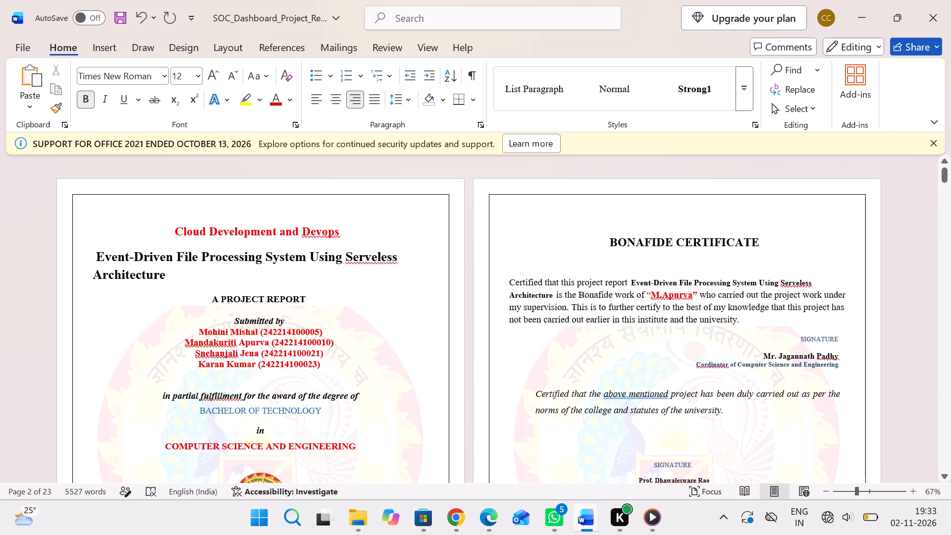
{"action": "scroll", "coordinate": [574, 279], "scroll_direction": "up", "scroll_amount": 4}
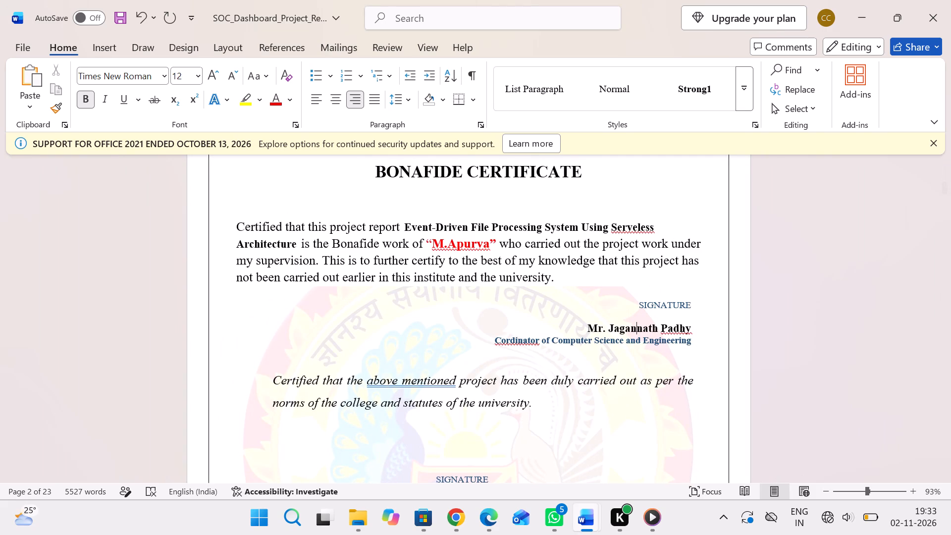
{"action": "left_click", "coordinate": [506, 341]}
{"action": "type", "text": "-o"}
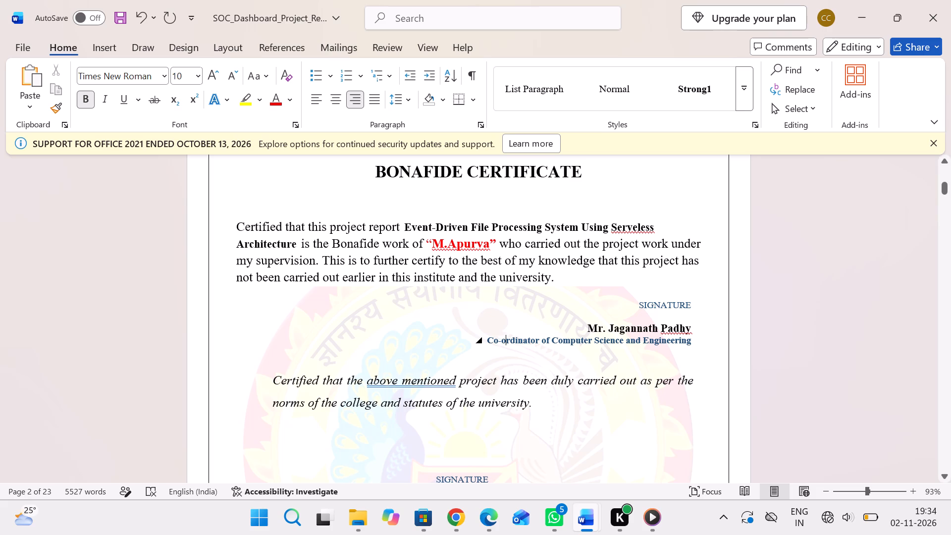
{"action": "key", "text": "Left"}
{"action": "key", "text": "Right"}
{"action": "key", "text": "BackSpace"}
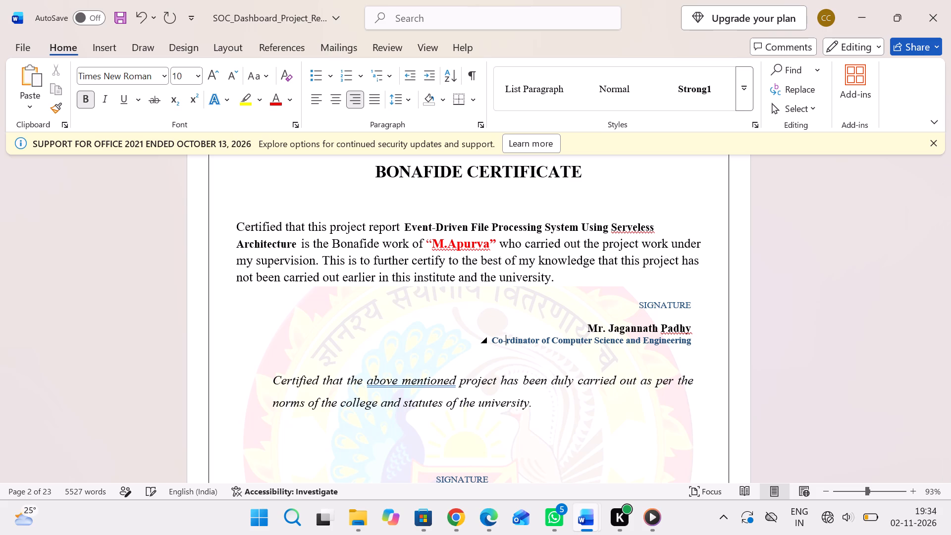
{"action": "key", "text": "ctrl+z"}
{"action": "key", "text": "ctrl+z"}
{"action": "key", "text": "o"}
Correct the project guide's first name to "Jagannath" in the opening paragraph of the Acknowledgements.
{"action": "scroll", "coordinate": [563, 354], "scroll_direction": "down", "scroll_amount": 1}
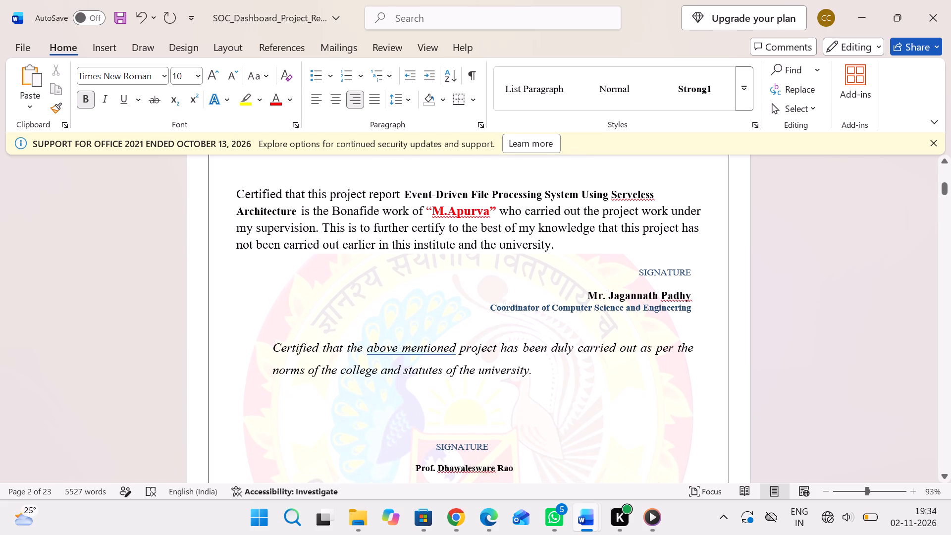
{"action": "scroll", "coordinate": [563, 354], "scroll_direction": "down", "scroll_amount": 1}
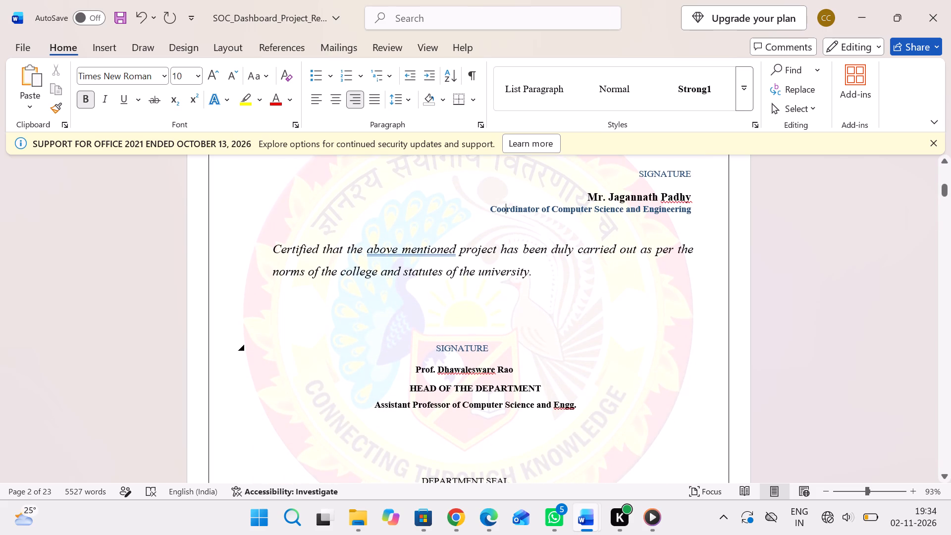
{"action": "scroll", "coordinate": [563, 354], "scroll_direction": "down", "scroll_amount": 2}
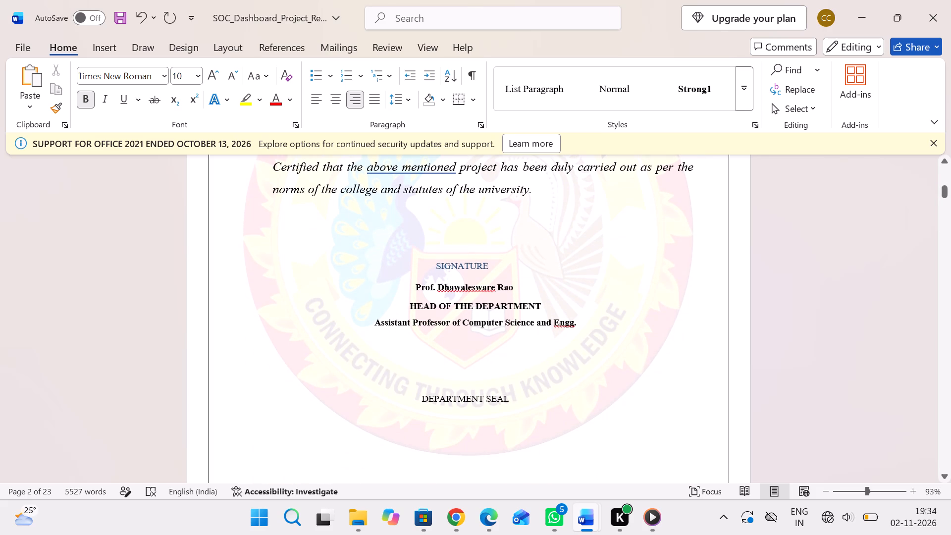
{"action": "scroll", "coordinate": [563, 354], "scroll_direction": "down", "scroll_amount": 2}
{"action": "scroll", "coordinate": [645, 332], "scroll_direction": "down", "scroll_amount": 1}
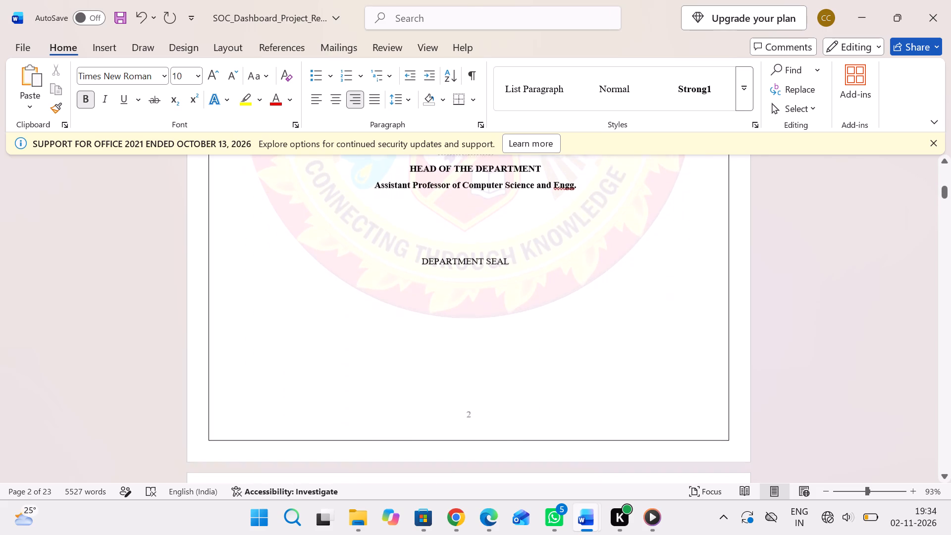
{"action": "scroll", "coordinate": [645, 332], "scroll_direction": "down", "scroll_amount": 3}
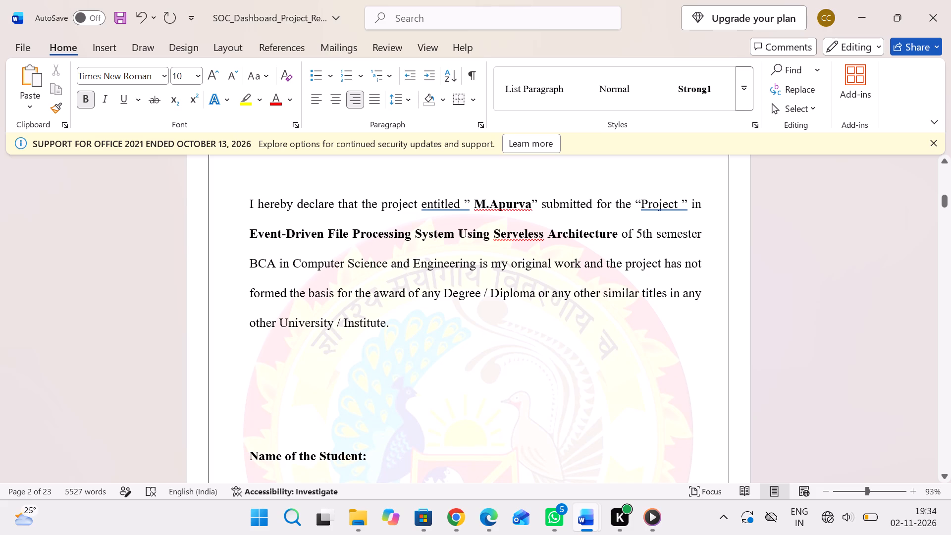
{"action": "scroll", "coordinate": [510, 267], "scroll_direction": "down", "scroll_amount": 5}
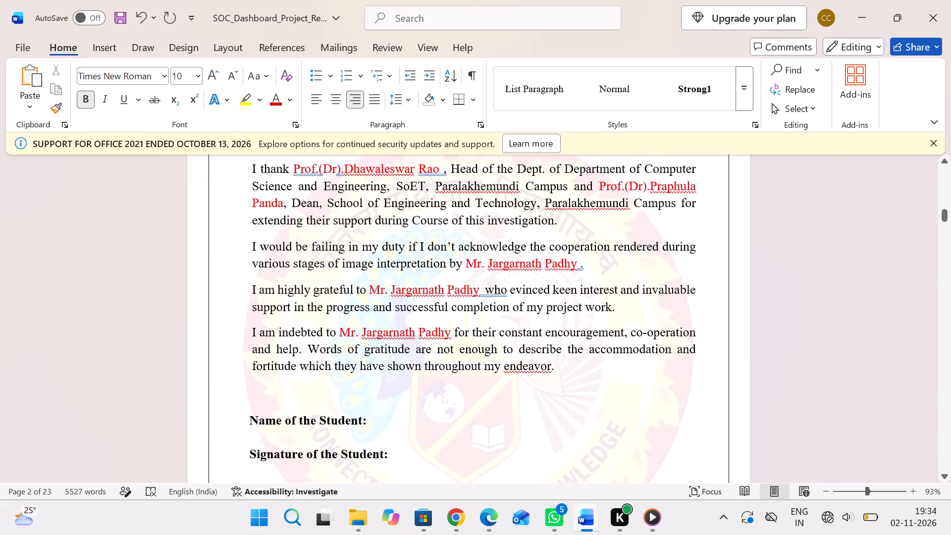
{"action": "scroll", "coordinate": [510, 267], "scroll_direction": "up", "scroll_amount": 1}
{"action": "scroll", "coordinate": [670, 186], "scroll_direction": "up", "scroll_amount": 1}
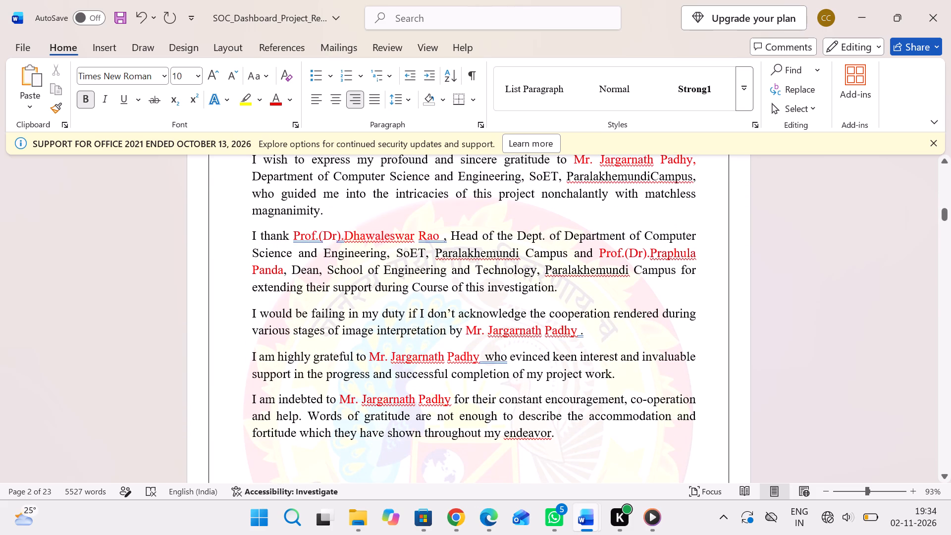
{"action": "left_click", "coordinate": [621, 159]}
{"action": "key", "text": "Left"}
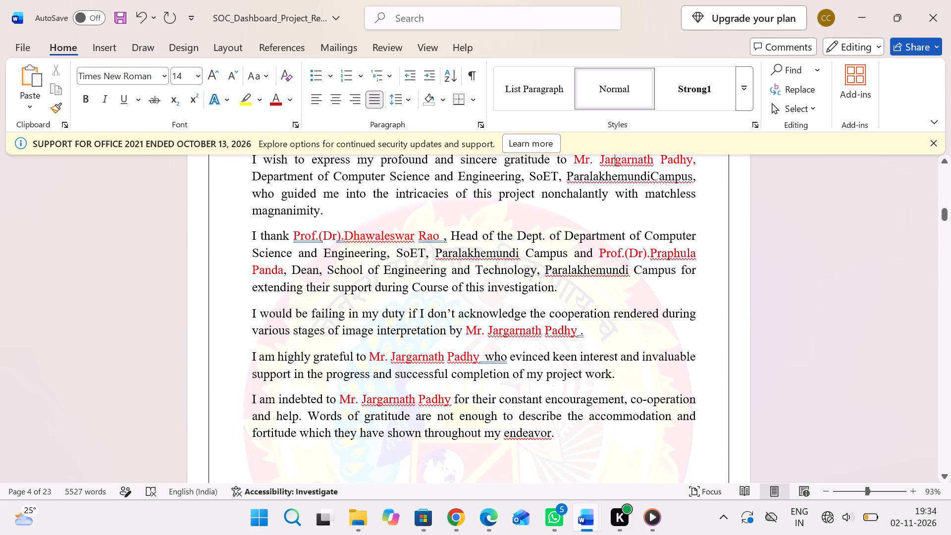
{"action": "key", "text": "BackSpace"}
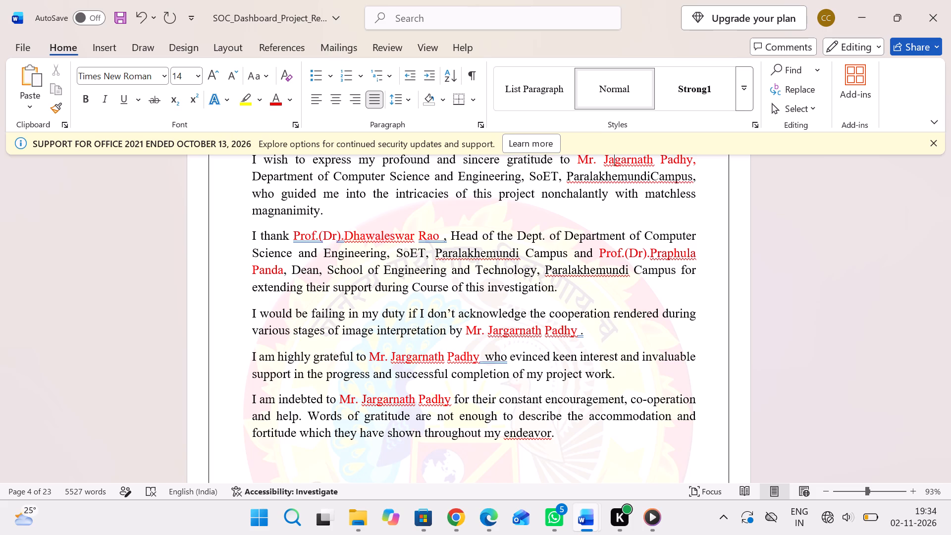
{"action": "left_click", "coordinate": [621, 159]}
{"action": "key", "text": "Right"}
{"action": "key", "text": "Right"}
{"action": "key", "text": "BackSpace"}
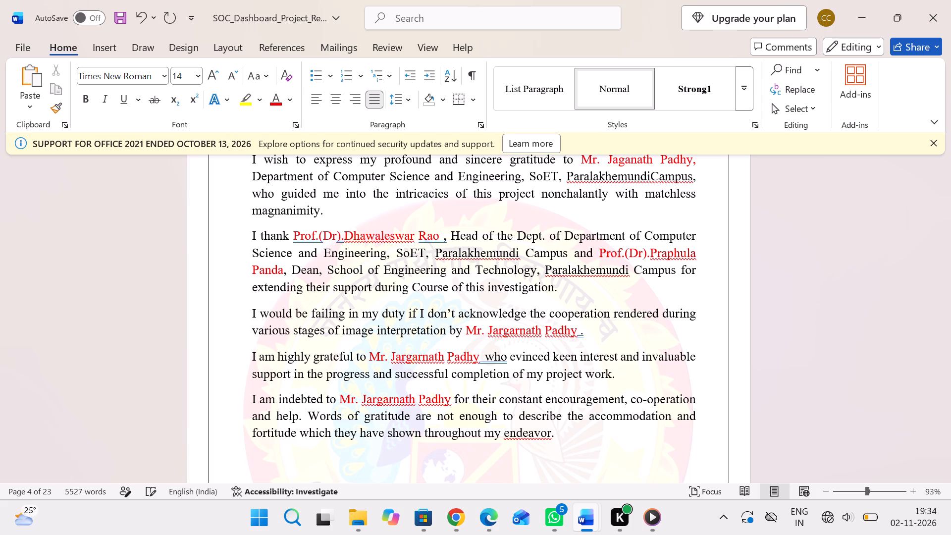
{"action": "key", "text": "n"}
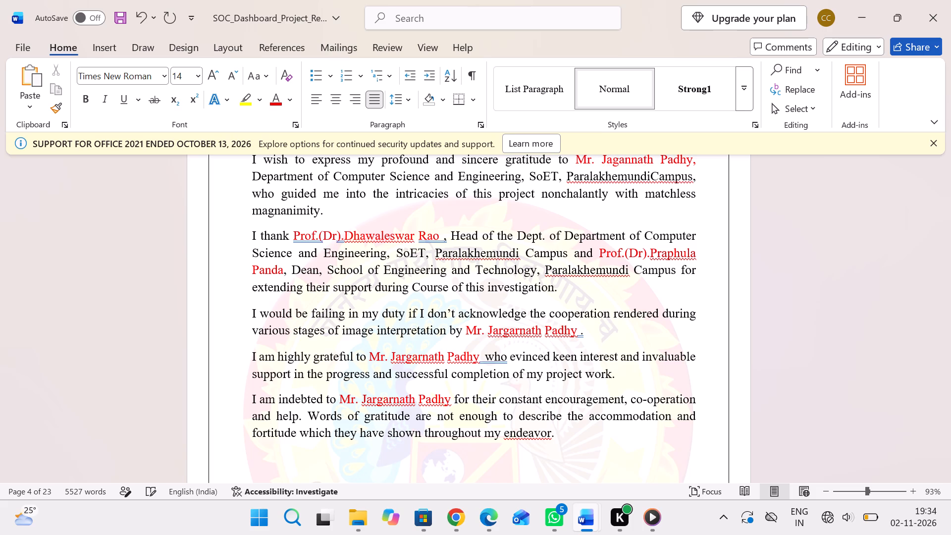
Correct the Dean's first name to "Prafulla" in the second paragraph of the Acknowledgements.
{"action": "scroll", "coordinate": [475, 230], "scroll_direction": "up", "scroll_amount": 1}
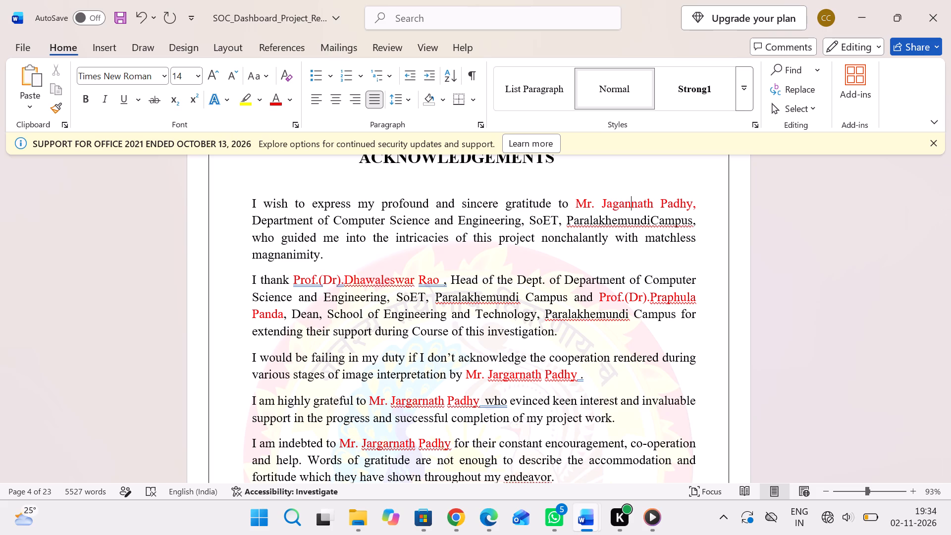
{"action": "left_click", "coordinate": [677, 301]}
{"action": "key", "text": "BackSpace"}
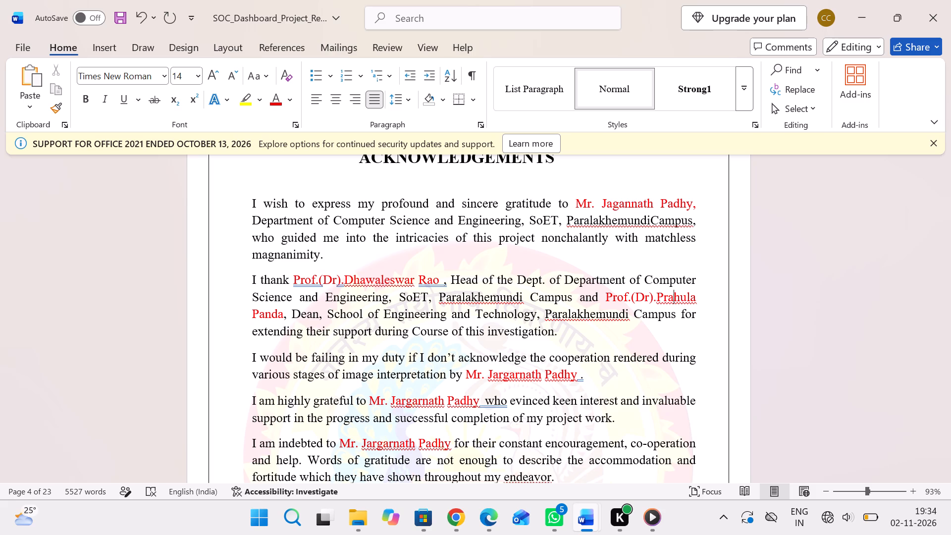
{"action": "key", "text": "Right"}
{"action": "key", "text": "BackSpace"}
{"action": "key", "text": "f"}
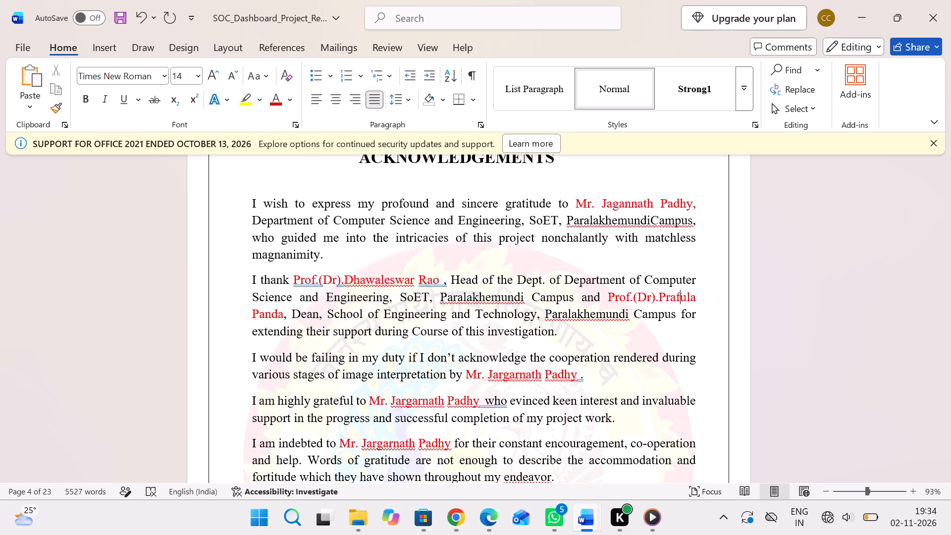
{"action": "key", "text": "Right"}
{"action": "key", "text": "l"}
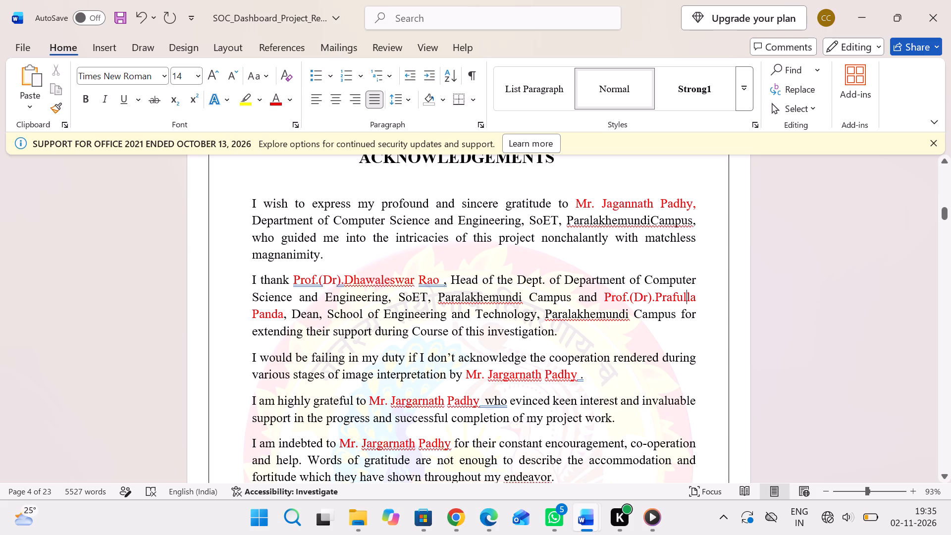
Correct the guide's first name to "Jagannath" in the Acknowledgements paragraph about cooperation during image interpretation.
{"action": "left_click", "coordinate": [502, 378]}
{"action": "key", "text": "BackSpace"}
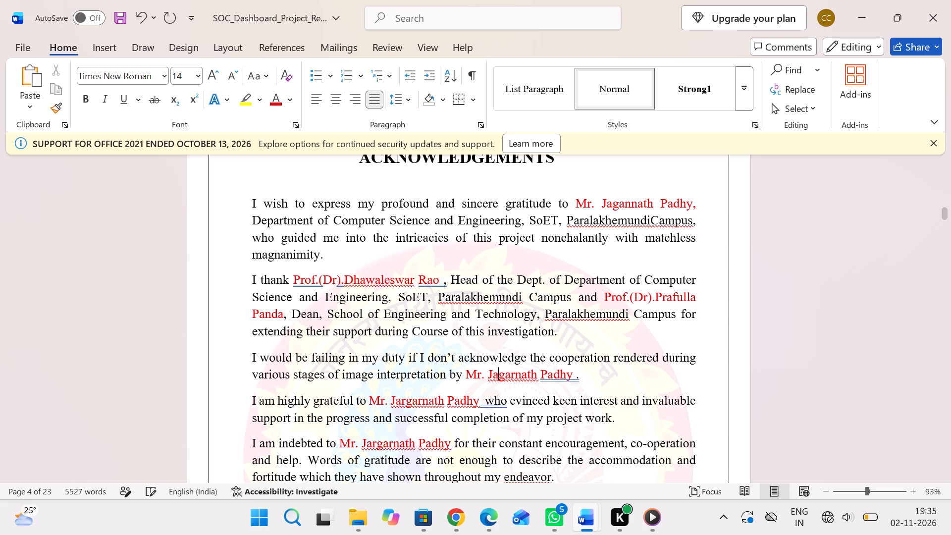
{"action": "key", "text": "Right"}
{"action": "key", "text": "Right"}
{"action": "key", "text": "Right"}
{"action": "key", "text": "BackSpace"}
{"action": "key", "text": "n"}
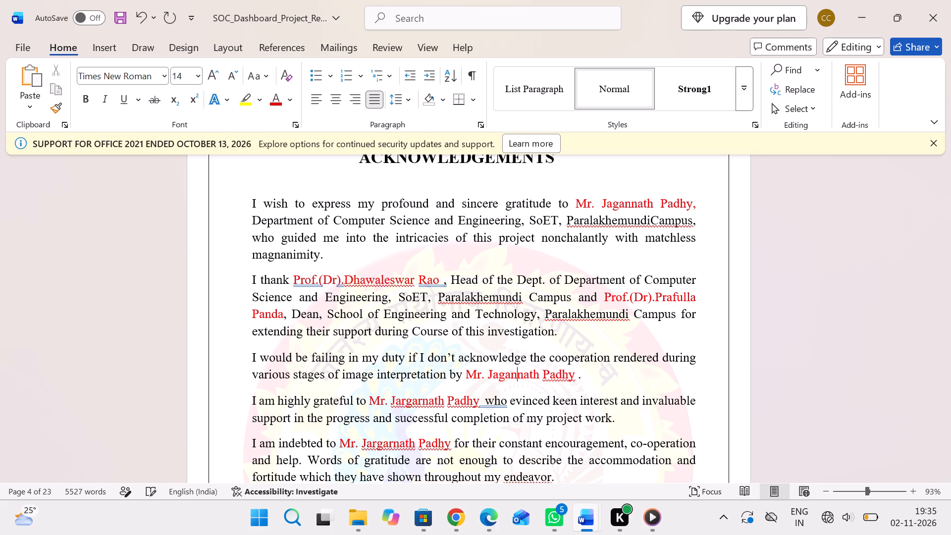
Correct the guide's first name to "Jagannath" in the paragraph beginning "I am highly grateful to".
{"action": "left_click", "coordinate": [406, 402]}
{"action": "key", "text": "BackSpace"}
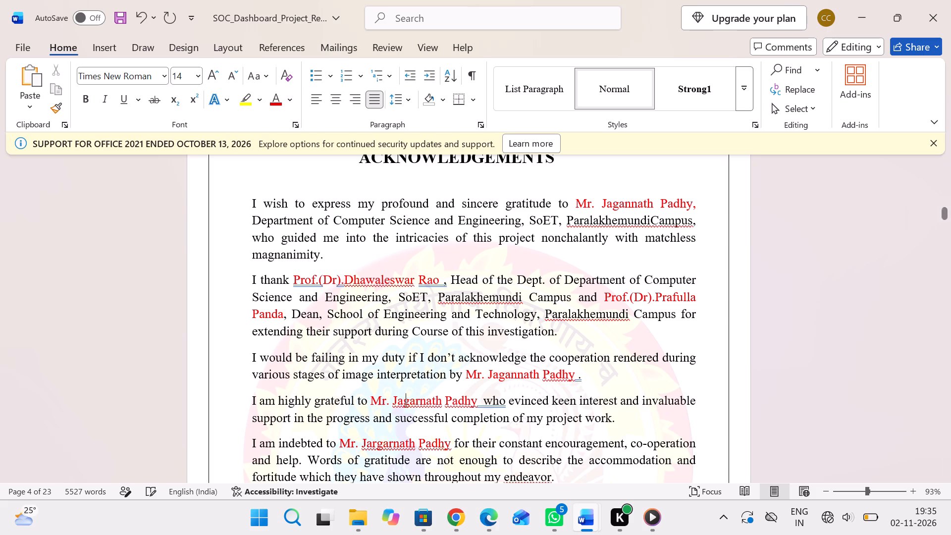
{"action": "key", "text": "Right"}
{"action": "key", "text": "Right"}
{"action": "key", "text": "Right"}
{"action": "key", "text": "BackSpace"}
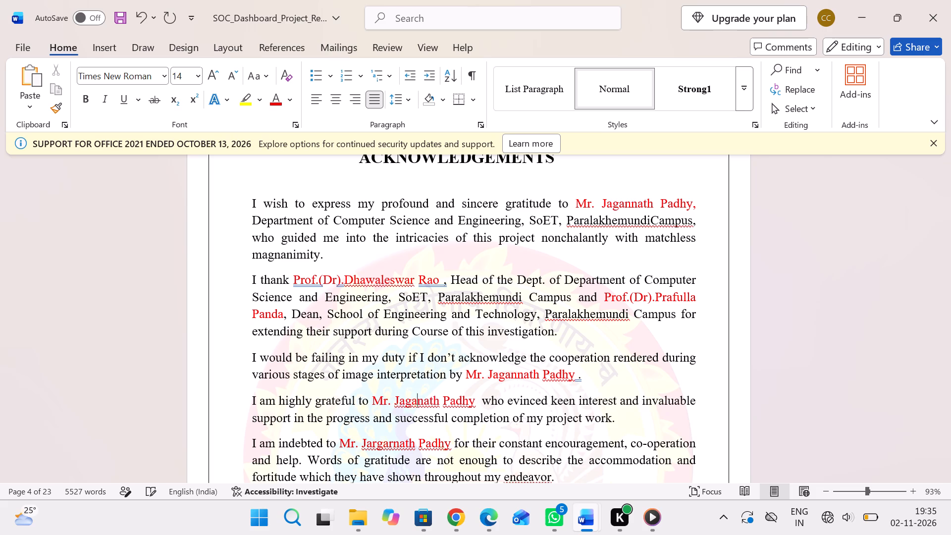
{"action": "key", "text": "n"}
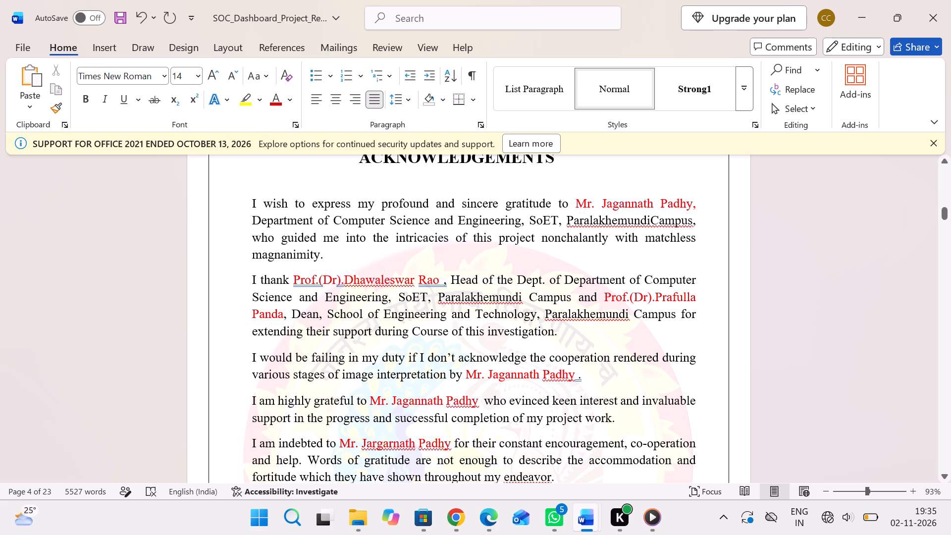
Correct the guide's first name to "Jagannath" in the paragraph beginning "I am indebted to".
{"action": "left_click", "coordinate": [377, 441]}
{"action": "key", "text": "BackSpace"}
{"action": "key", "text": "n"}
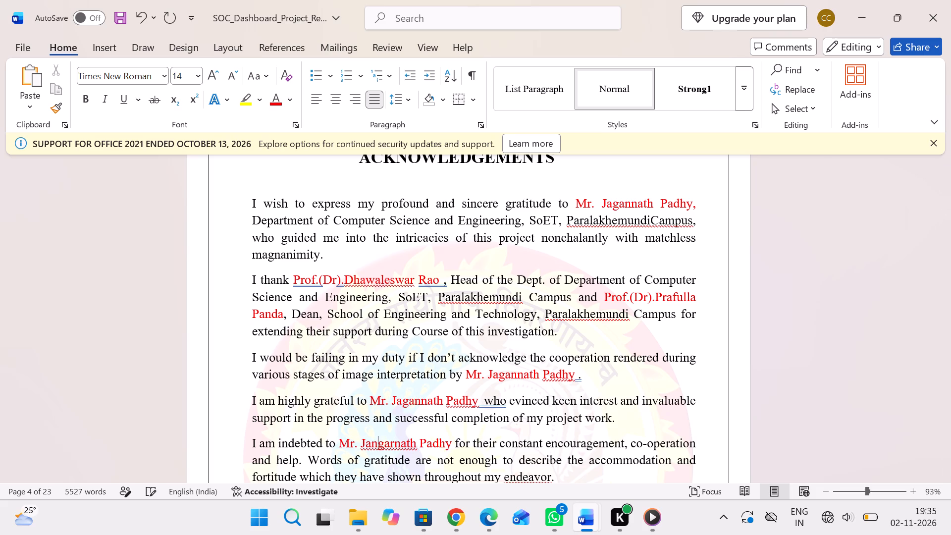
{"action": "key", "text": "BackSpace"}
{"action": "key", "text": "Right"}
{"action": "key", "text": "Right"}
{"action": "key", "text": "Right"}
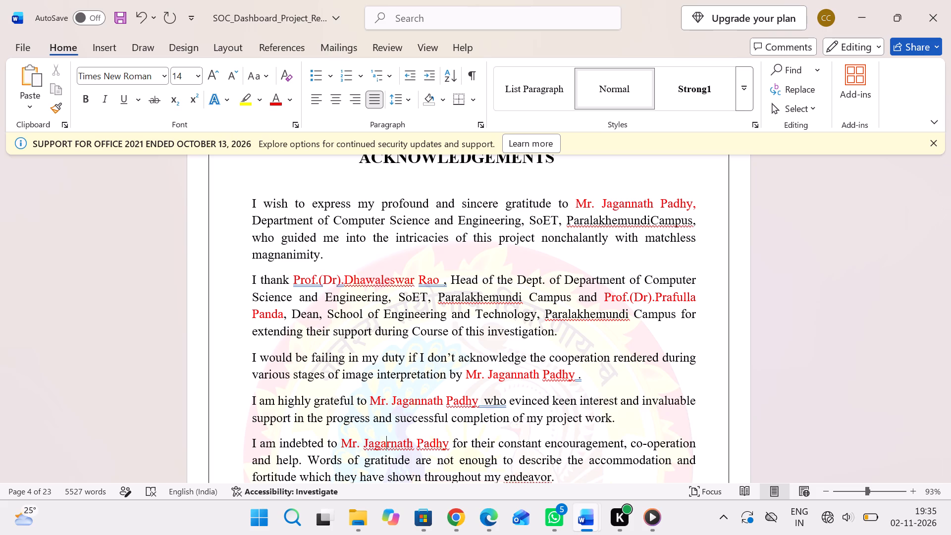
{"action": "key", "text": "BackSpace"}
{"action": "key", "text": "n"}
Insert the middle name "kumar" before the Dean's surname in the second paragraph of the Acknowledgements.
{"action": "scroll", "coordinate": [377, 441], "scroll_direction": "down", "scroll_amount": 1}
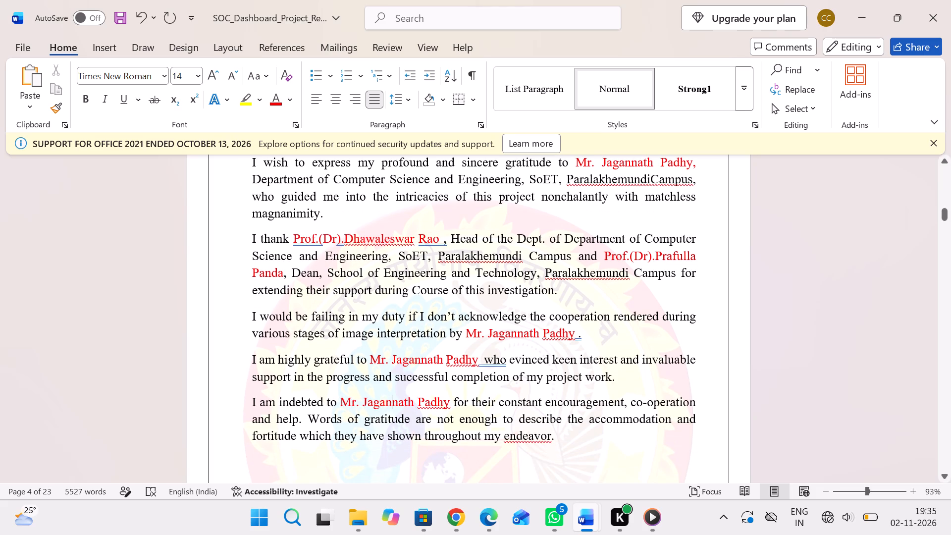
{"action": "scroll", "coordinate": [365, 282], "scroll_direction": "up", "scroll_amount": 1}
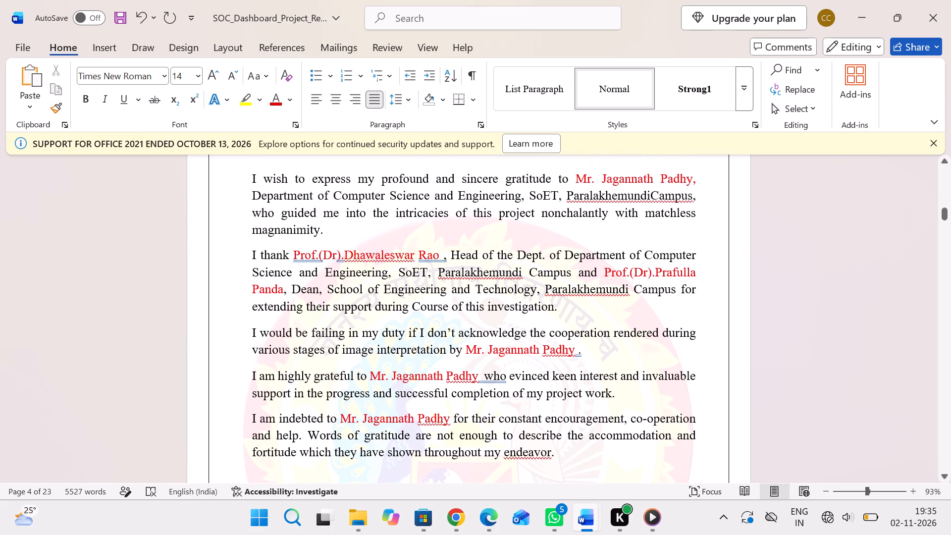
{"action": "scroll", "coordinate": [418, 324], "scroll_direction": "up", "scroll_amount": 1}
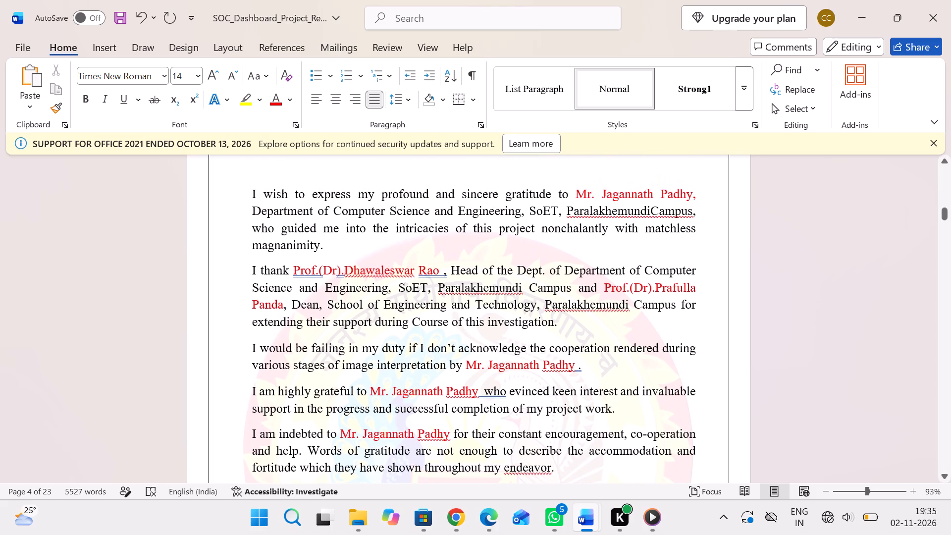
{"action": "scroll", "coordinate": [418, 324], "scroll_direction": "up", "scroll_amount": 1}
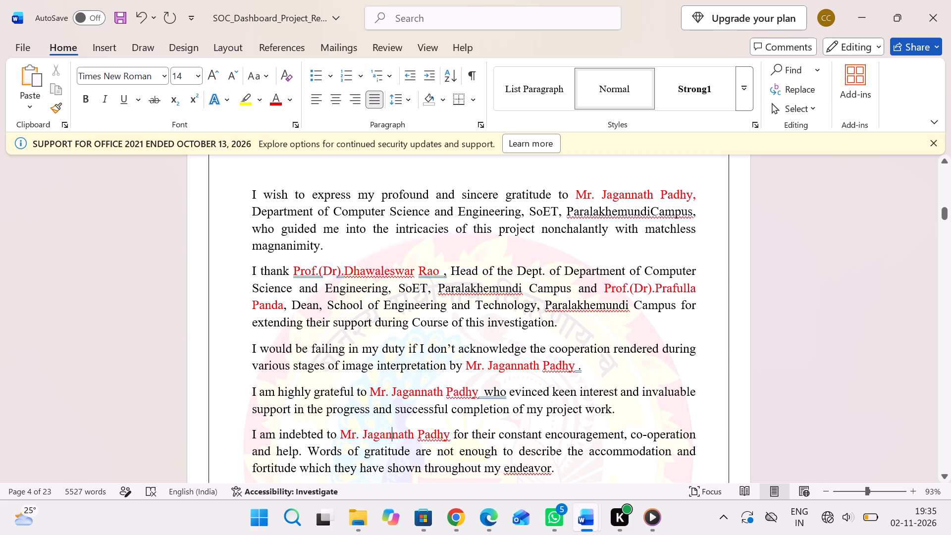
{"action": "left_click", "coordinate": [255, 297]}
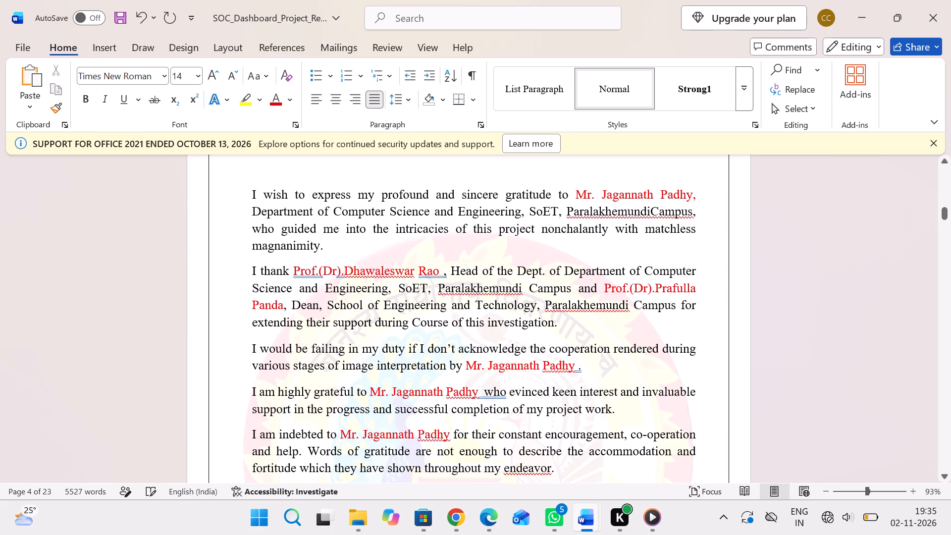
{"action": "left_click", "coordinate": [248, 306]}
{"action": "key", "text": "k"}
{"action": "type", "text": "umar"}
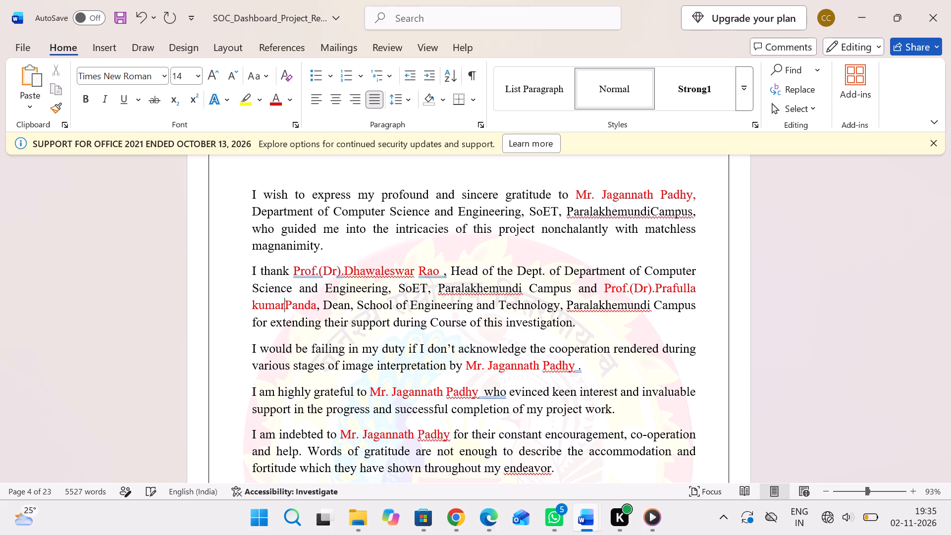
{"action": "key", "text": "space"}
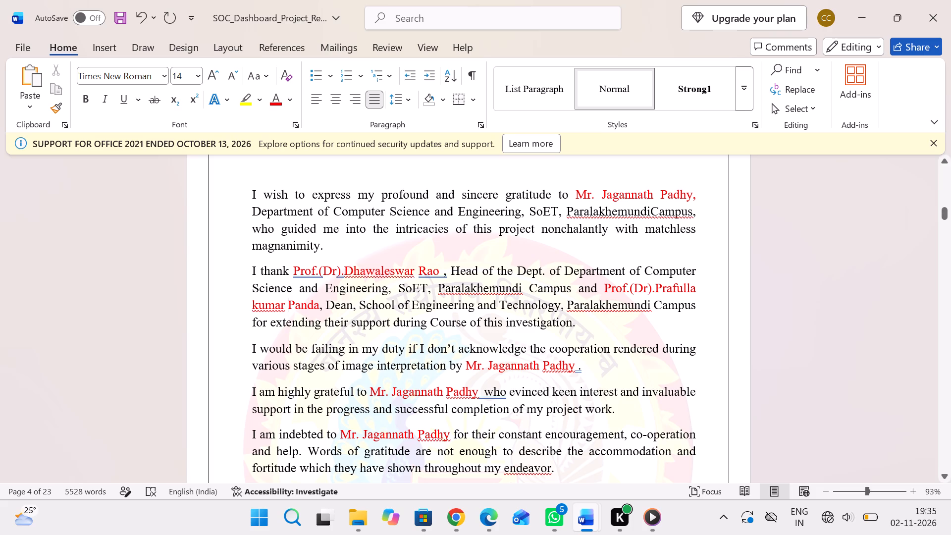
Review the layout and content of the Acknowledgements, Table of Content and Abstract pages.
{"action": "scroll", "coordinate": [319, 319], "scroll_direction": "down", "scroll_amount": 2}
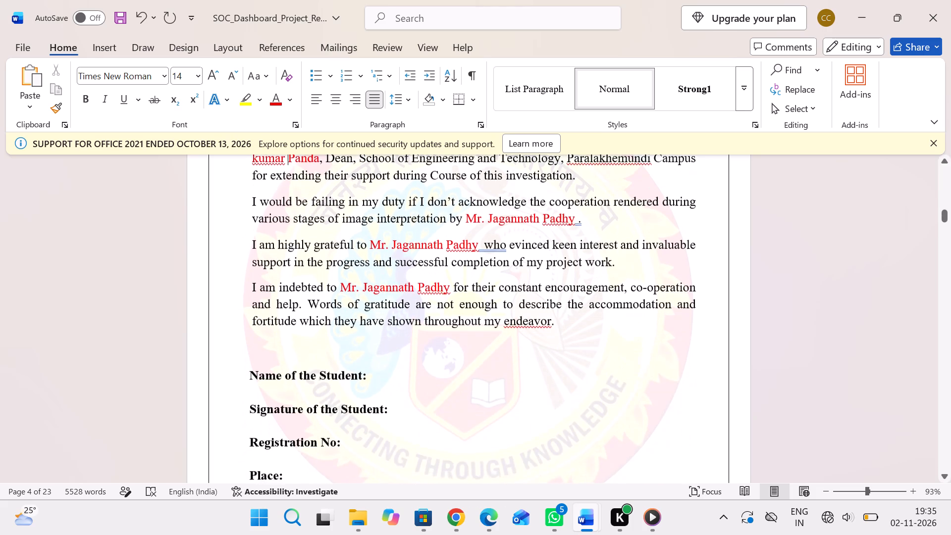
{"action": "scroll", "coordinate": [319, 319], "scroll_direction": "down", "scroll_amount": 1}
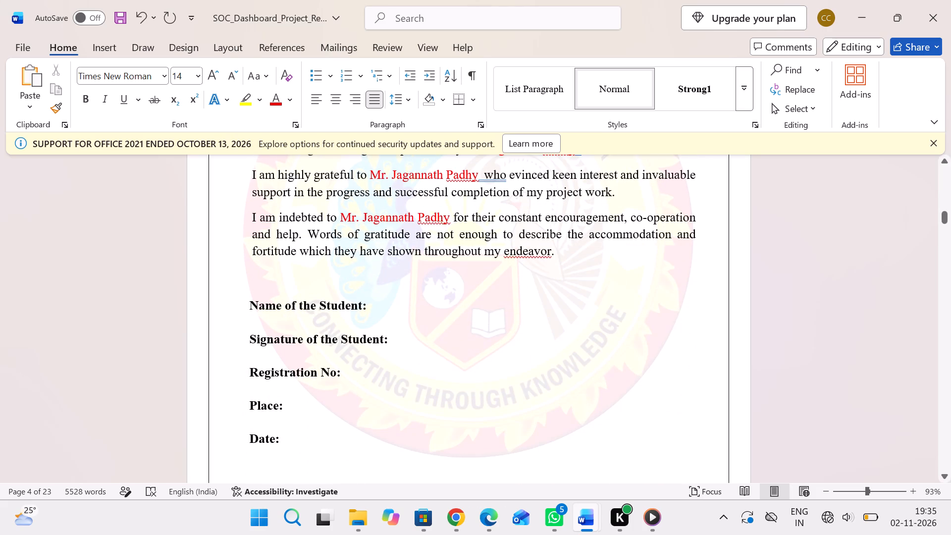
{"action": "scroll", "coordinate": [319, 319], "scroll_direction": "down", "scroll_amount": 4}
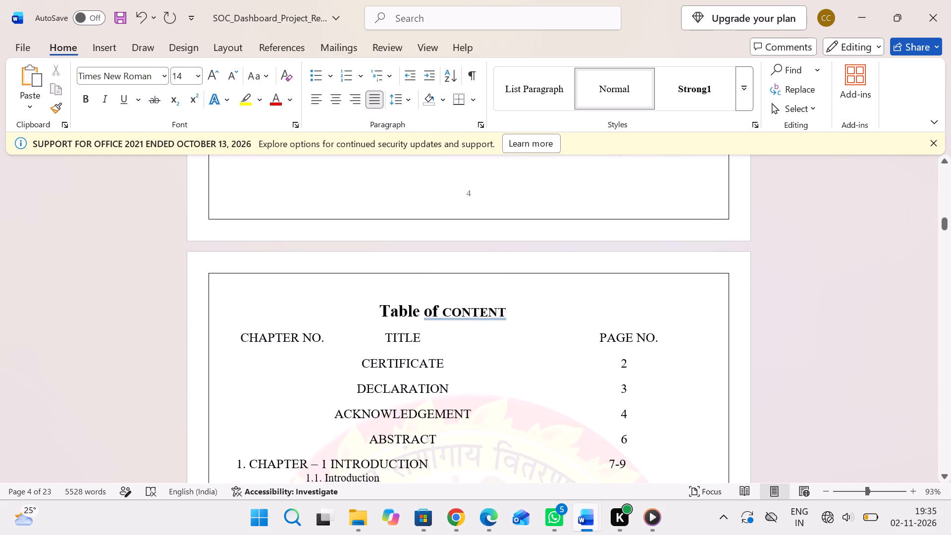
{"action": "scroll", "coordinate": [319, 319], "scroll_direction": "down", "scroll_amount": 2}
{"action": "scroll", "coordinate": [319, 319], "scroll_direction": "up", "scroll_amount": 1}
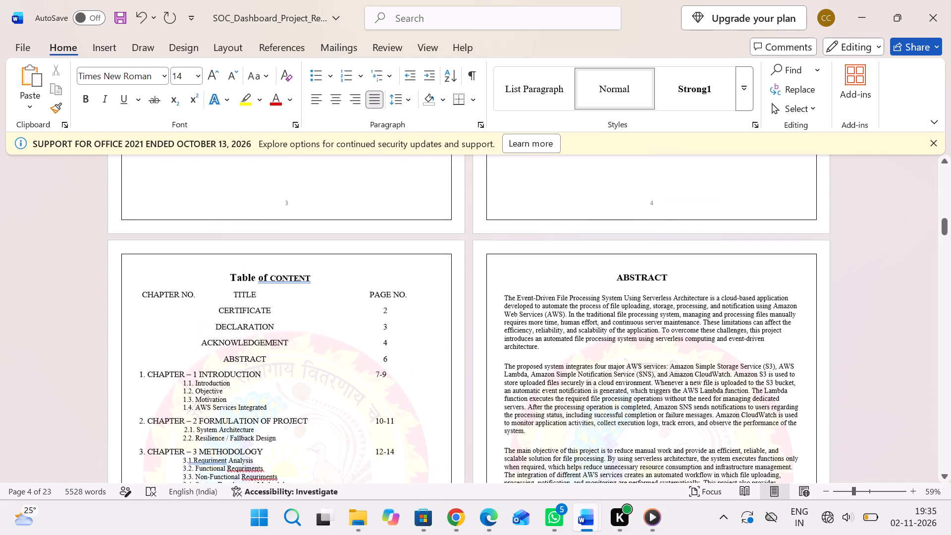
{"action": "scroll", "coordinate": [319, 319], "scroll_direction": "up", "scroll_amount": 1, "text": "ctrl"}
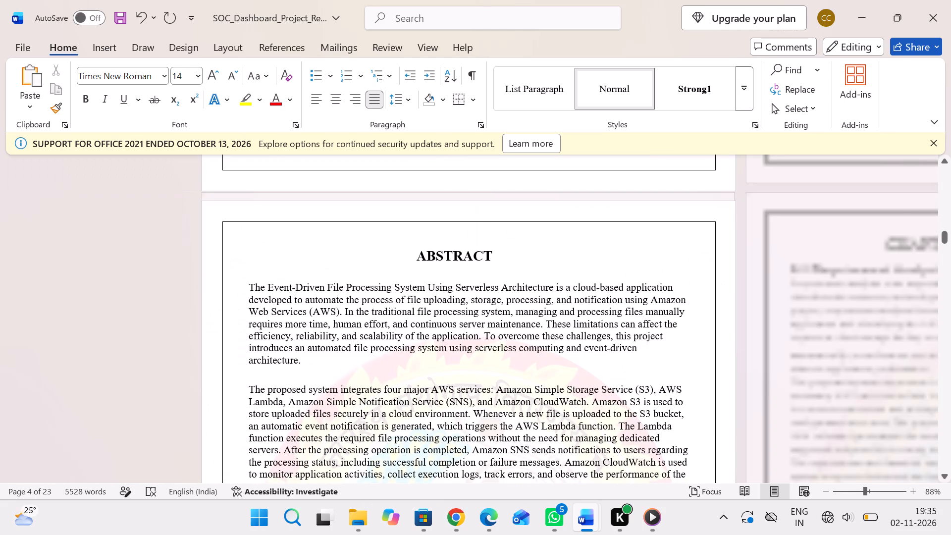
{"action": "scroll", "coordinate": [319, 319], "scroll_direction": "up", "scroll_amount": 3}
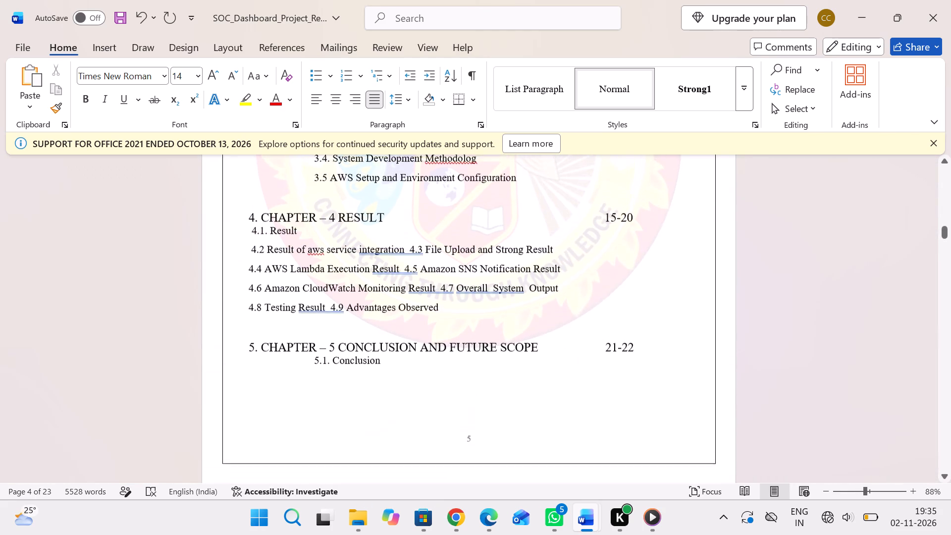
{"action": "scroll", "coordinate": [319, 319], "scroll_direction": "up", "scroll_amount": 2}
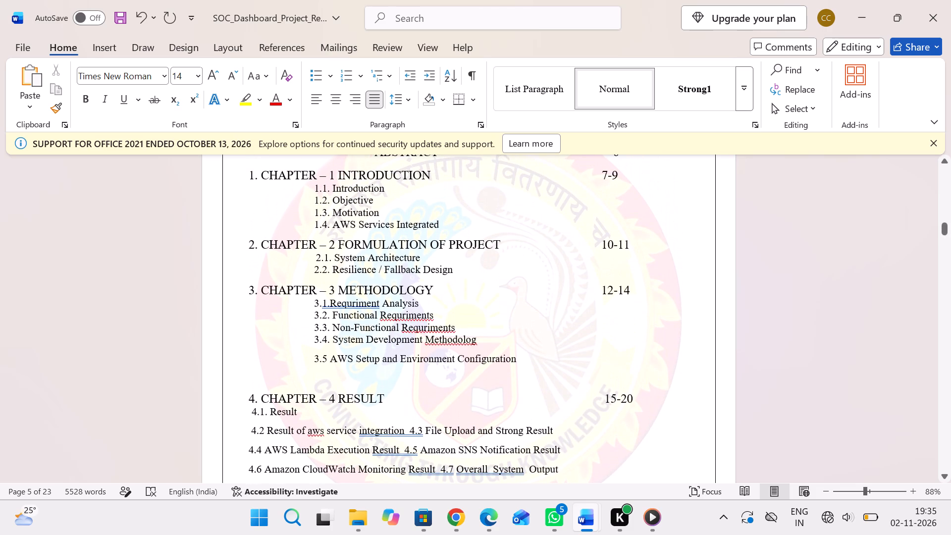
{"action": "scroll", "coordinate": [319, 260], "scroll_direction": "down", "scroll_amount": 5}
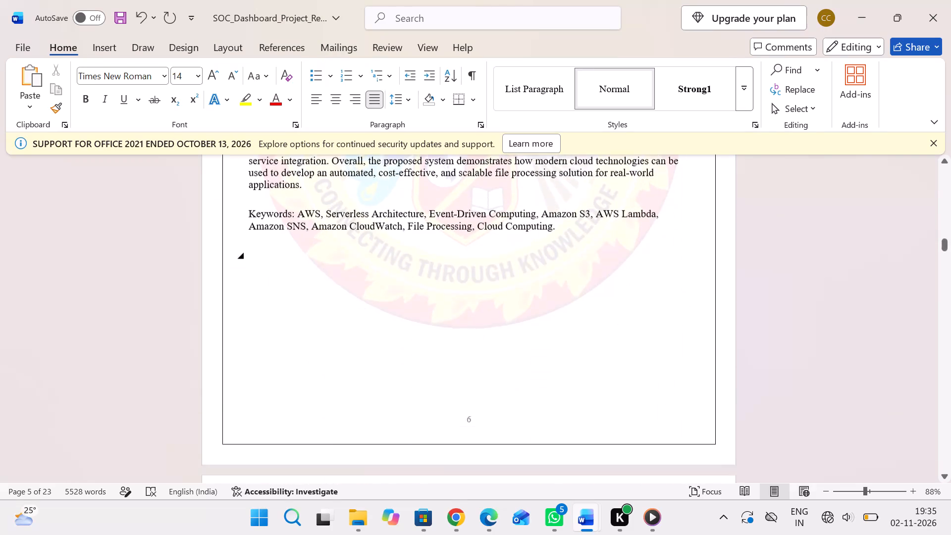
{"action": "scroll", "coordinate": [319, 260], "scroll_direction": "down", "scroll_amount": 2}
{"action": "scroll", "coordinate": [319, 260], "scroll_direction": "up", "scroll_amount": 1}
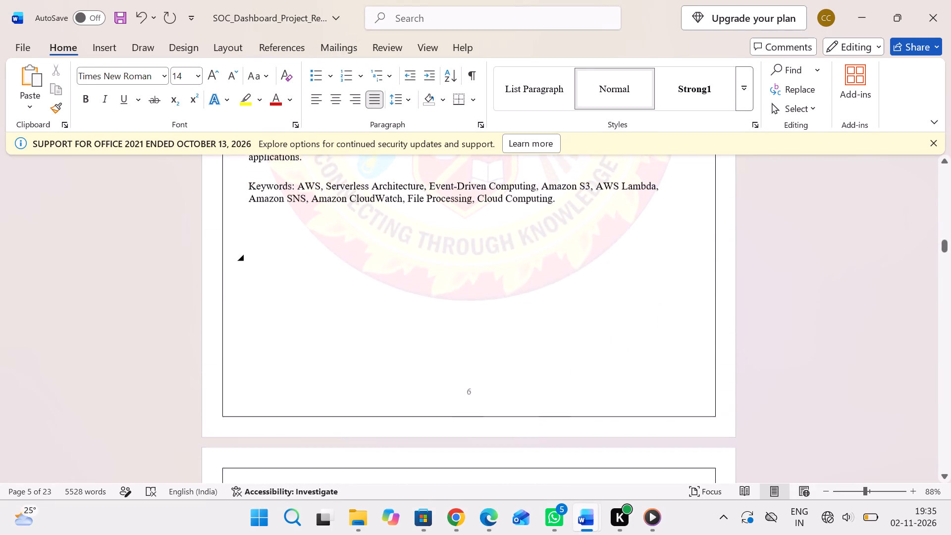
{"action": "scroll", "coordinate": [319, 260], "scroll_direction": "down", "scroll_amount": 1}
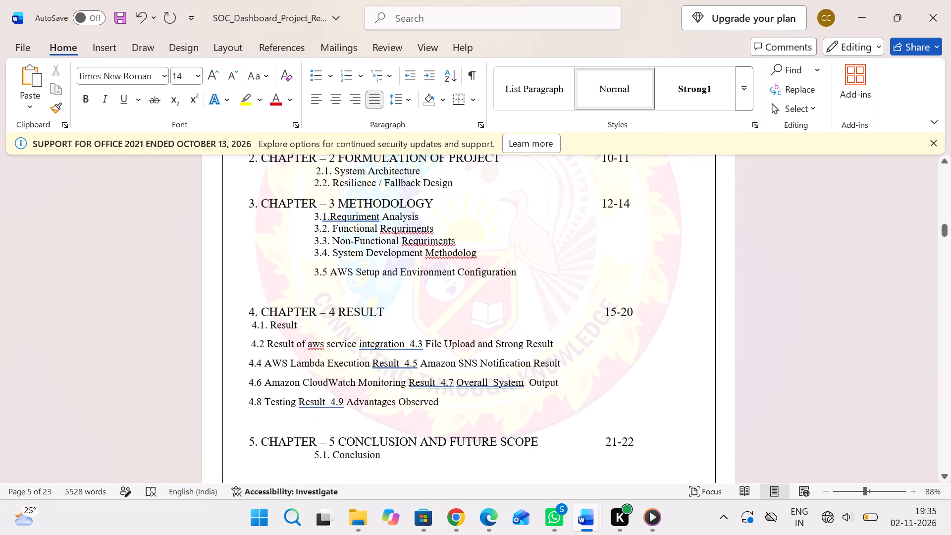
{"action": "scroll", "coordinate": [319, 260], "scroll_direction": "up", "scroll_amount": 6}
{"action": "scroll", "coordinate": [319, 260], "scroll_direction": "down", "scroll_amount": 1}
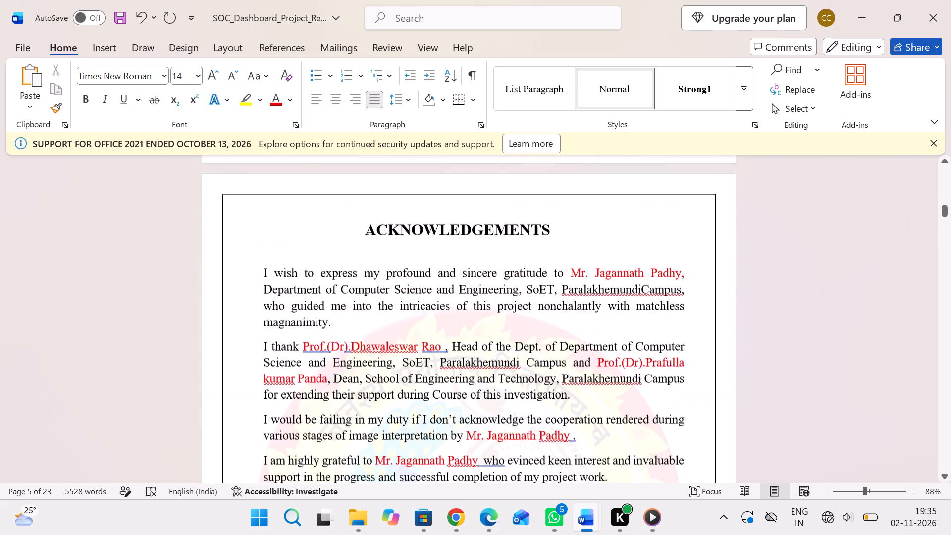
Add two spaces before the page range 7-9 of Chapter 1 in the Table of Content to align it with the column.
{"action": "scroll", "coordinate": [319, 260], "scroll_direction": "down", "scroll_amount": 4}
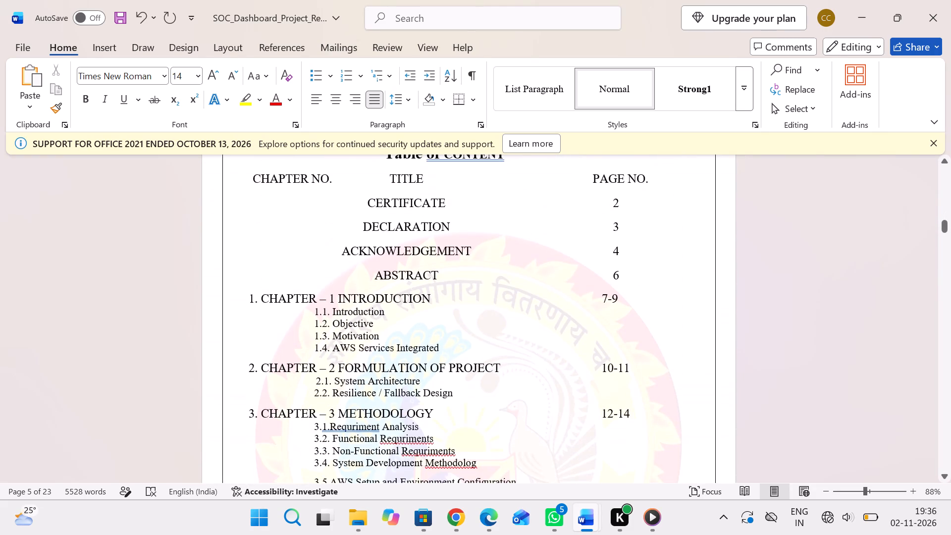
{"action": "scroll", "coordinate": [319, 260], "scroll_direction": "down", "scroll_amount": 2}
{"action": "left_click", "coordinate": [586, 259]}
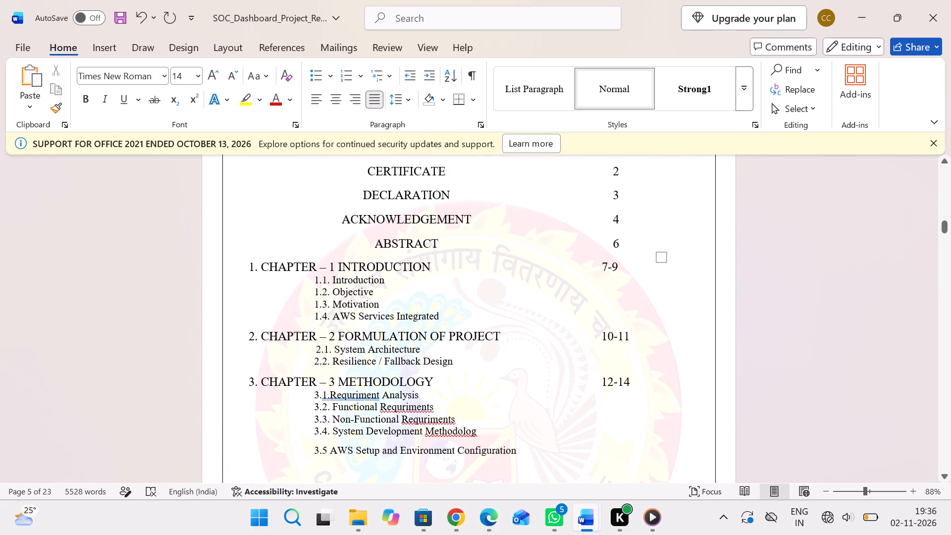
{"action": "key", "text": "space"}
{"action": "key", "text": "space"}
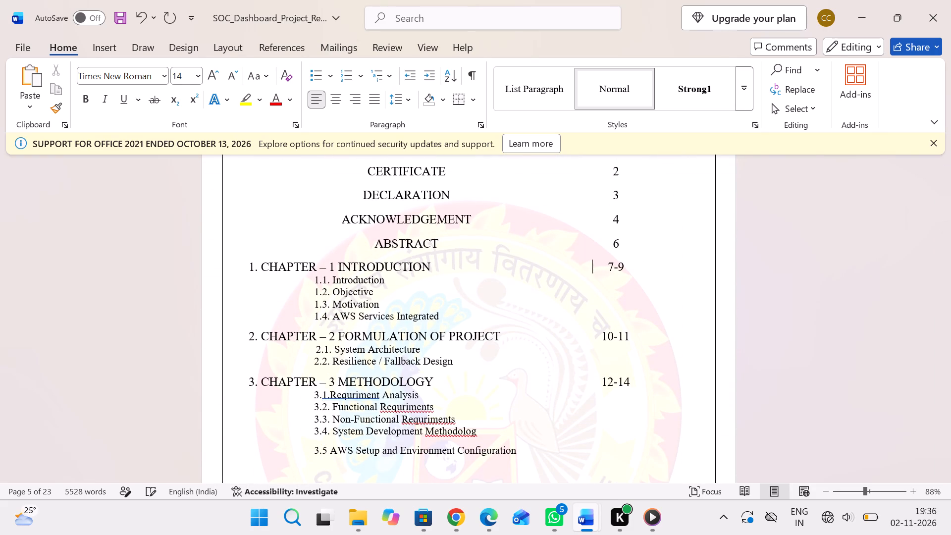
Review the Table of Content, Acknowledgements, Declaration and Bonafide Certificate pages again for remaining errors.
{"action": "scroll", "coordinate": [586, 259], "scroll_direction": "down", "scroll_amount": 1}
{"action": "scroll", "coordinate": [586, 259], "scroll_direction": "up", "scroll_amount": 2}
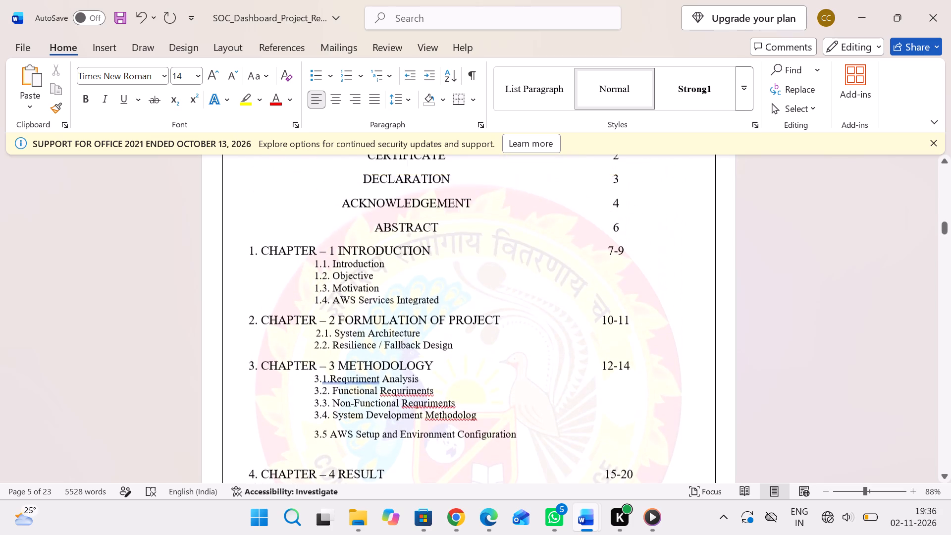
{"action": "scroll", "coordinate": [586, 259], "scroll_direction": "up", "scroll_amount": 2}
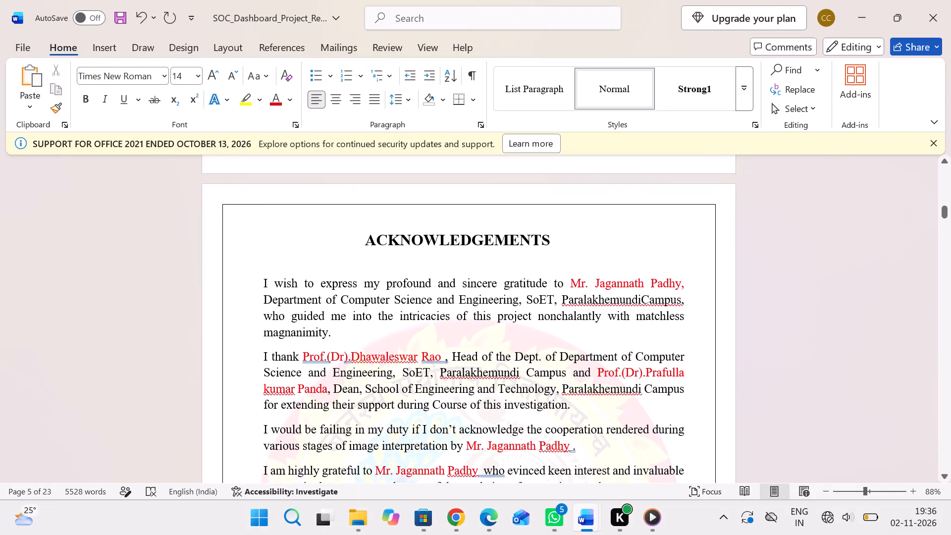
{"action": "scroll", "coordinate": [586, 259], "scroll_direction": "down", "scroll_amount": 3}
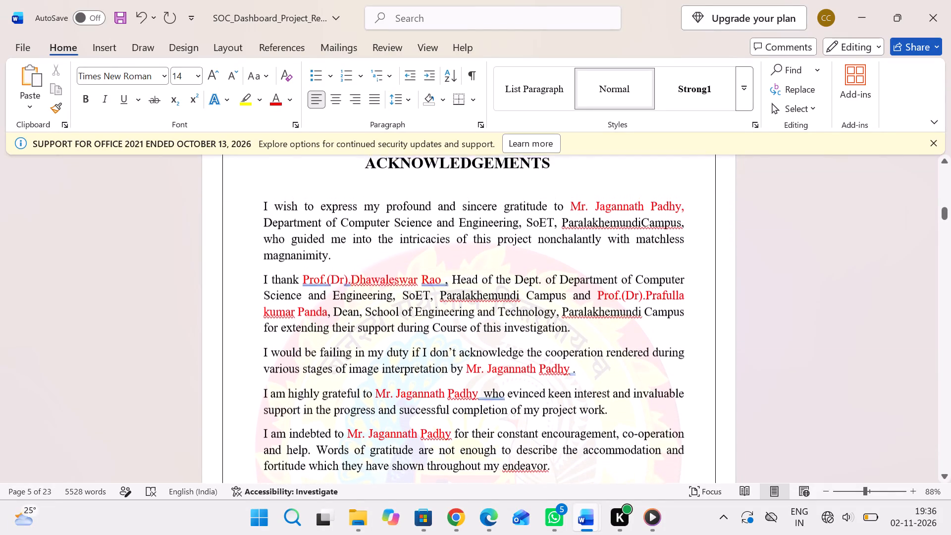
{"action": "scroll", "coordinate": [586, 259], "scroll_direction": "down", "scroll_amount": 1}
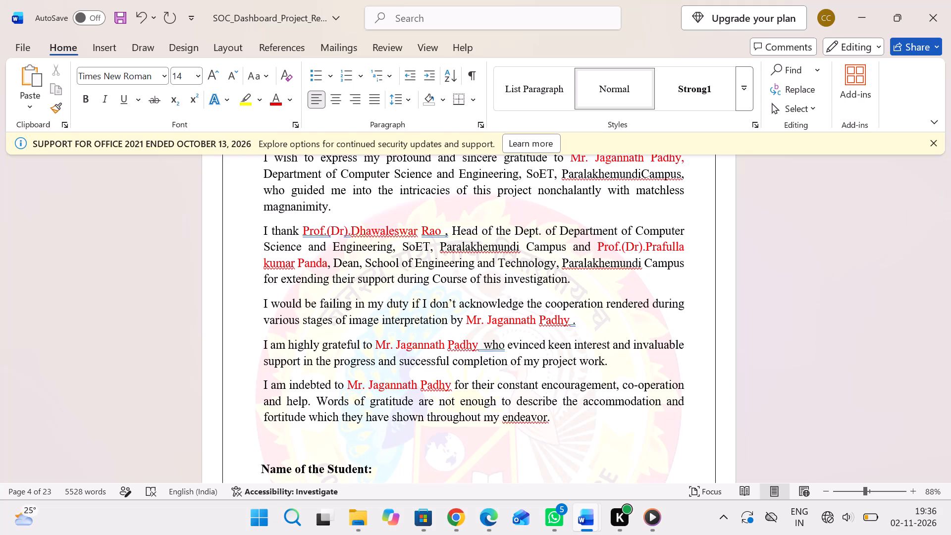
{"action": "scroll", "coordinate": [586, 259], "scroll_direction": "up", "scroll_amount": 4}
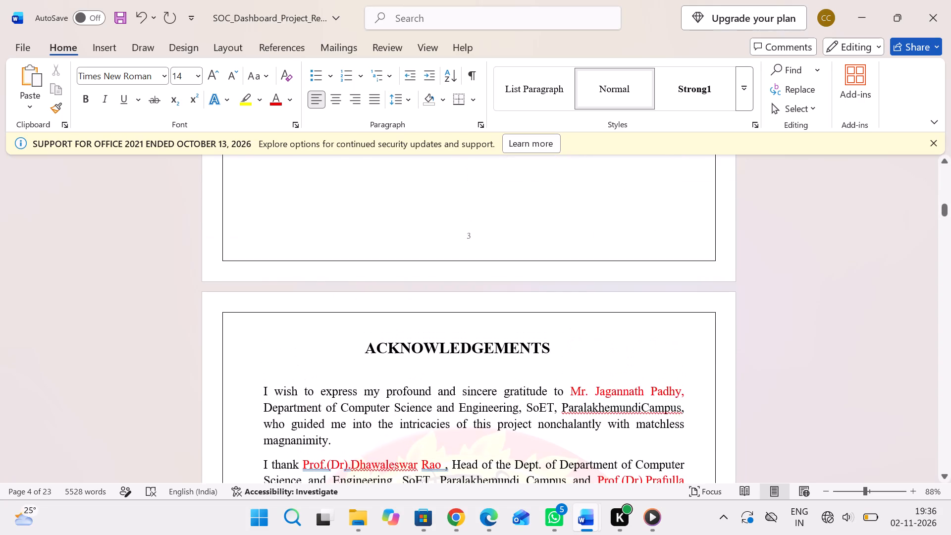
{"action": "scroll", "coordinate": [586, 259], "scroll_direction": "up", "scroll_amount": 5}
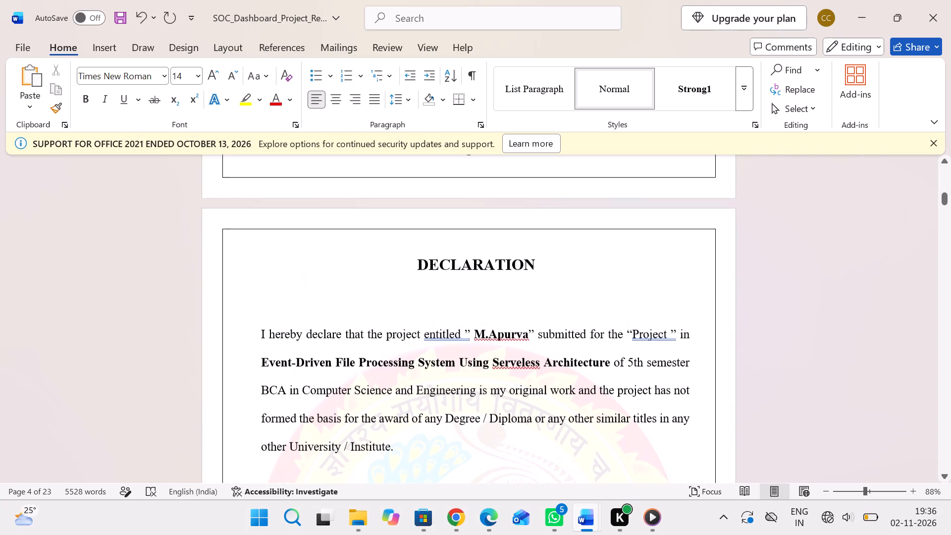
{"action": "scroll", "coordinate": [586, 259], "scroll_direction": "up", "scroll_amount": 3}
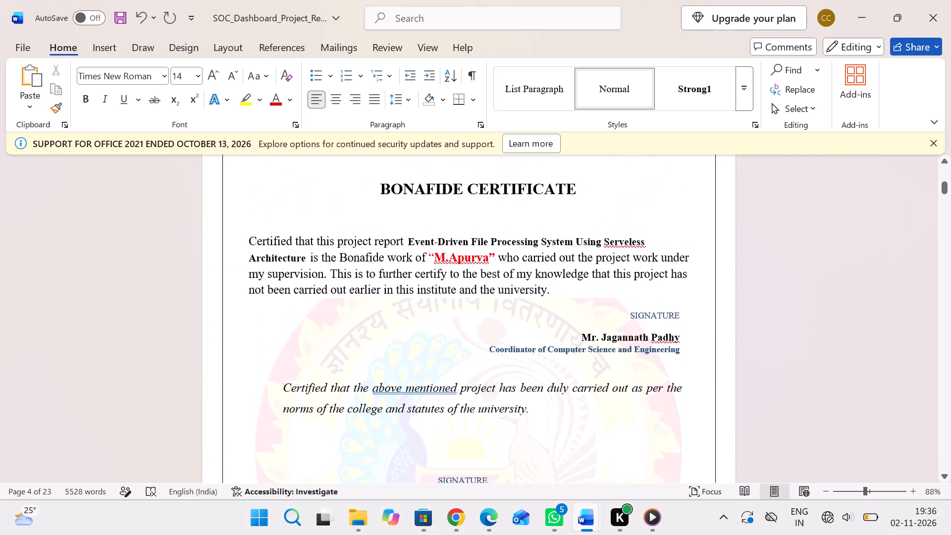
{"action": "scroll", "coordinate": [586, 259], "scroll_direction": "up", "scroll_amount": 1}
Re-indent the "HEAD OF THE DEPARTMENT" line in the Bonafide Certificate with spaces so it is centred beneath the department head's name.
{"action": "scroll", "coordinate": [586, 259], "scroll_direction": "down", "scroll_amount": 1}
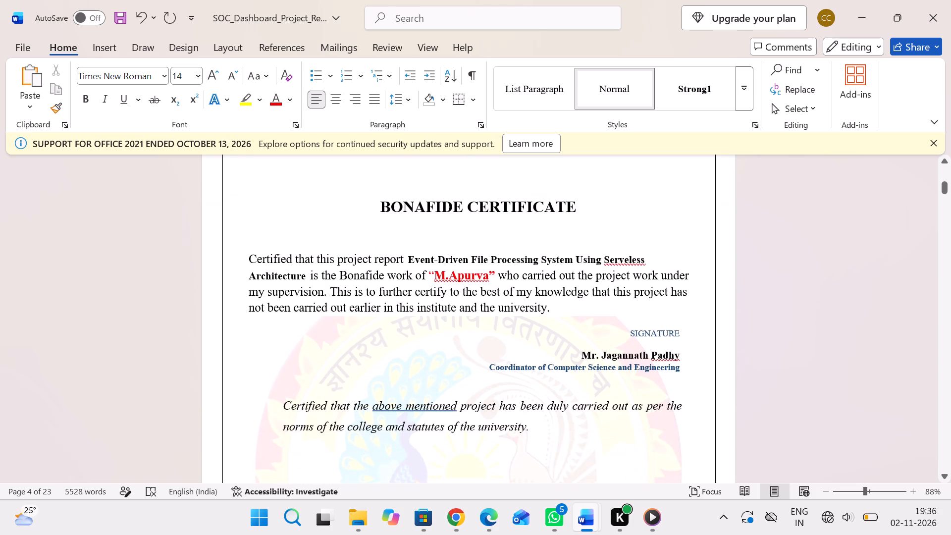
{"action": "scroll", "coordinate": [586, 259], "scroll_direction": "down", "scroll_amount": 2}
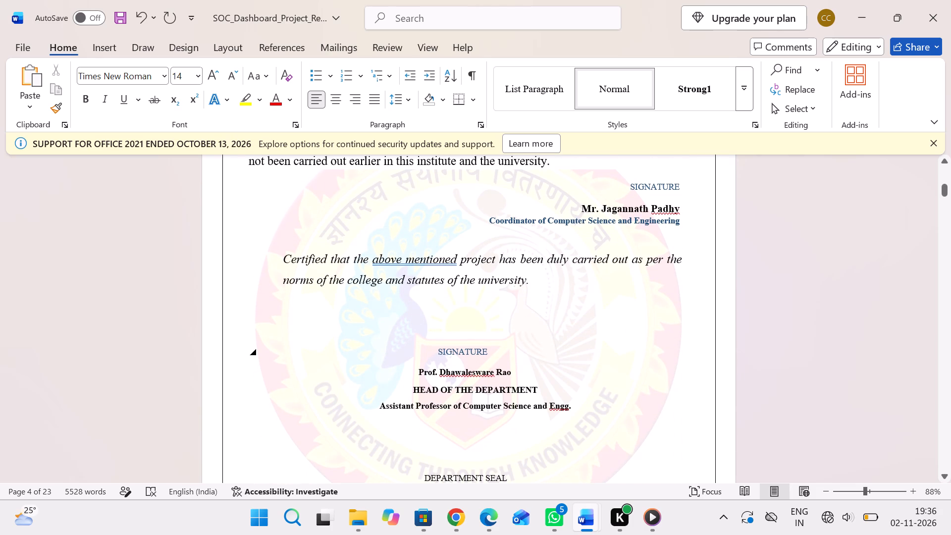
{"action": "left_click", "coordinate": [413, 390]}
{"action": "key", "text": "BackSpace"}
{"action": "key", "text": "space"}
{"action": "key", "text": "space"}
{"action": "key", "text": "space"}
{"action": "key", "text": "space"}
{"action": "key", "text": "space"}
{"action": "key", "text": "space"}
{"action": "key", "text": "space"}
{"action": "key", "text": "space"}
{"action": "key", "text": "space"}
{"action": "key", "text": "space"}
{"action": "key", "text": "space"}
{"action": "key", "text": "space"}
{"action": "key", "text": "space"}
{"action": "key", "text": "space"}
{"action": "key", "text": "space"}
{"action": "key", "text": "space"}
{"action": "key", "text": "space"}
{"action": "key", "text": "space"}
{"action": "key", "text": "space"}
{"action": "key", "text": "space"}
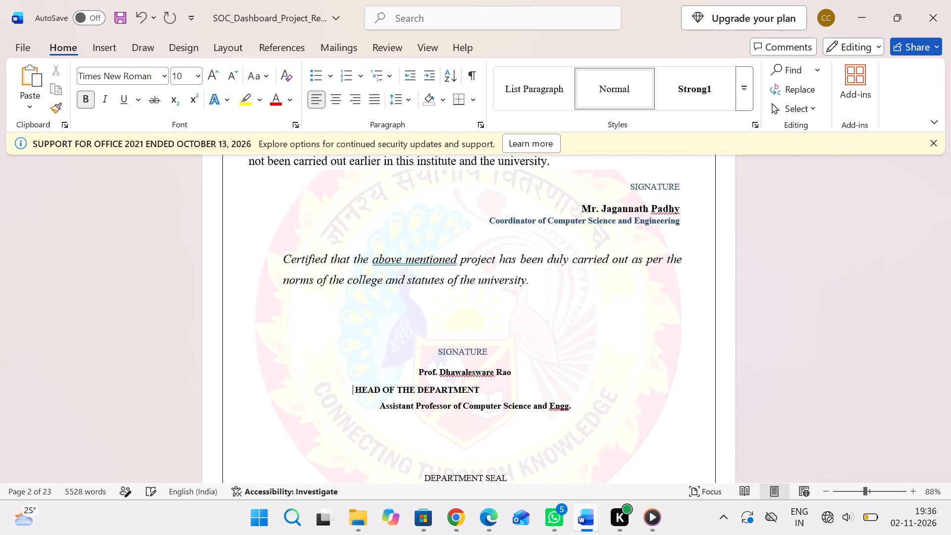
{"action": "key", "text": "space"}
{"action": "key", "text": "space"}
{"action": "key", "text": "space"}
{"action": "key", "text": "space"}
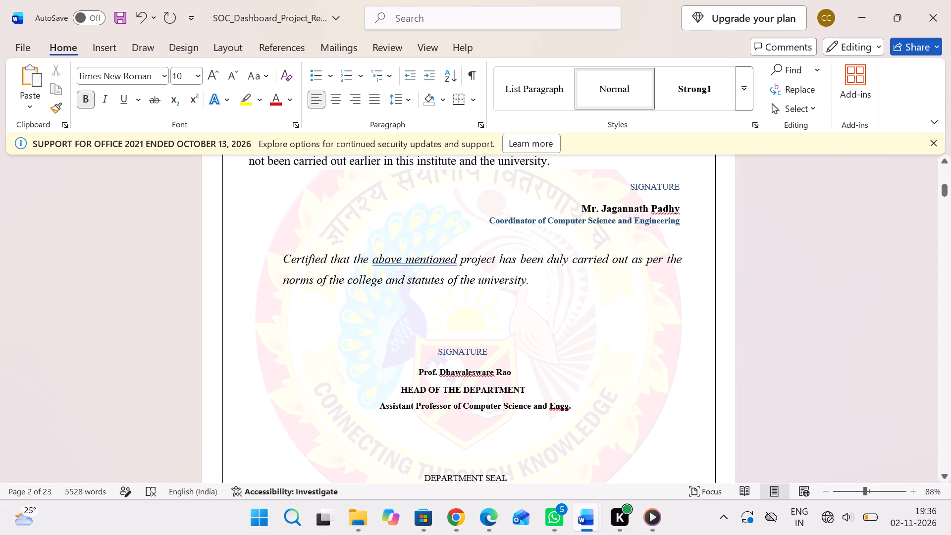
Save a copy of the report as a PDF named "Event-Driven Project" in the Documents folder.
{"action": "scroll", "coordinate": [420, 415], "scroll_direction": "up", "scroll_amount": 4}
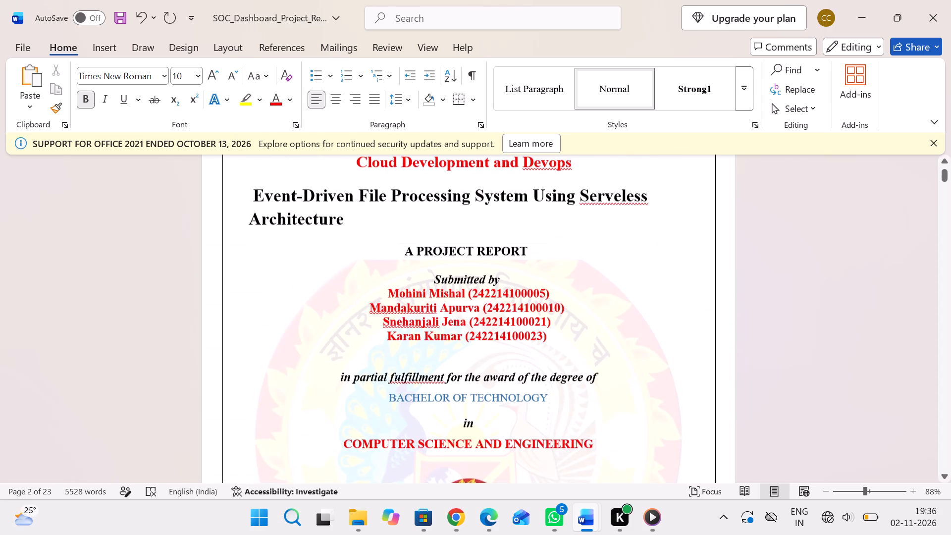
{"action": "left_click", "coordinate": [26, 47]}
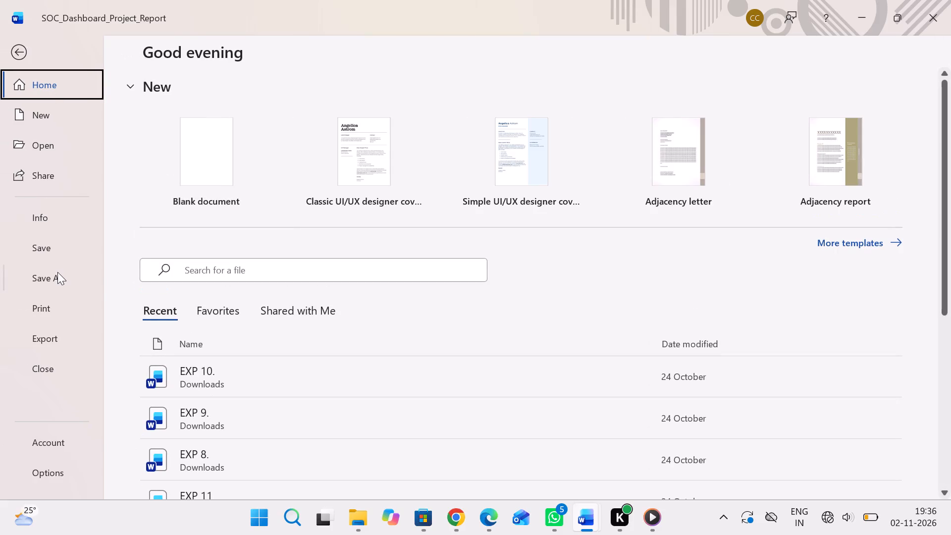
{"action": "left_click", "coordinate": [57, 272]}
{"action": "left_click", "coordinate": [171, 389]}
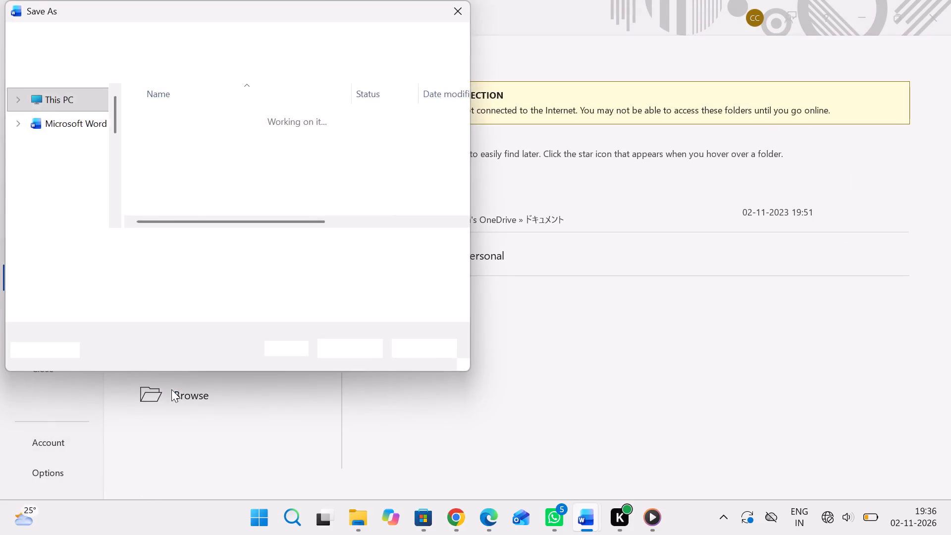
{"action": "left_click", "coordinate": [231, 248]}
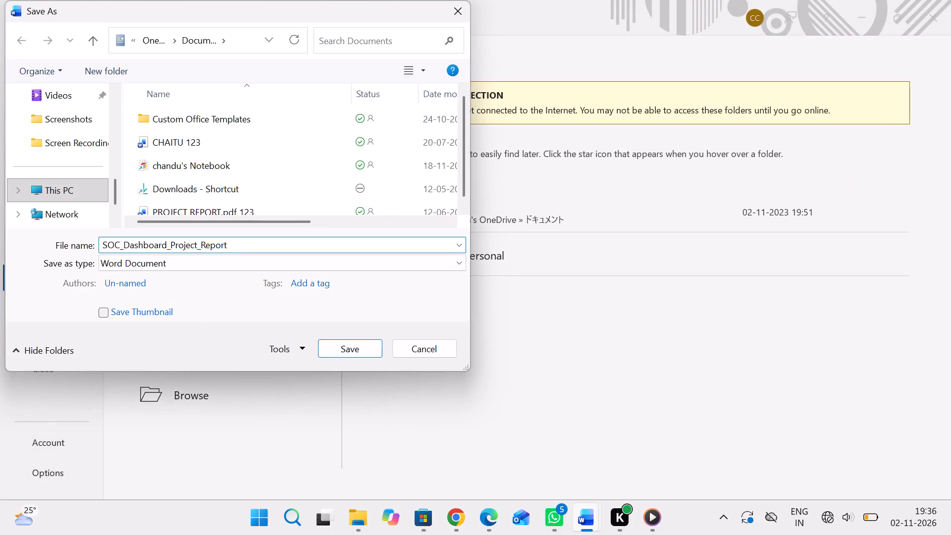
{"action": "key", "text": "BackSpace"}
{"action": "key", "text": "BackSpace"}
{"action": "key", "text": "BackSpace"}
{"action": "key", "text": "BackSpace"}
{"action": "key", "text": "BackSpace"}
{"action": "key", "text": "BackSpace"}
{"action": "key", "text": "BackSpace"}
{"action": "key", "text": "BackSpace"}
{"action": "key", "text": "BackSpace"}
{"action": "key", "text": "BackSpace"}
{"action": "key", "text": "BackSpace"}
{"action": "key", "text": "BackSpace"}
{"action": "key", "text": "BackSpace"}
{"action": "key", "text": "BackSpace"}
{"action": "key", "text": "BackSpace"}
{"action": "key", "text": "BackSpace"}
{"action": "key", "text": "BackSpace"}
{"action": "key", "text": "BackSpace"}
{"action": "key", "text": "BackSpace"}
{"action": "key", "text": "BackSpace"}
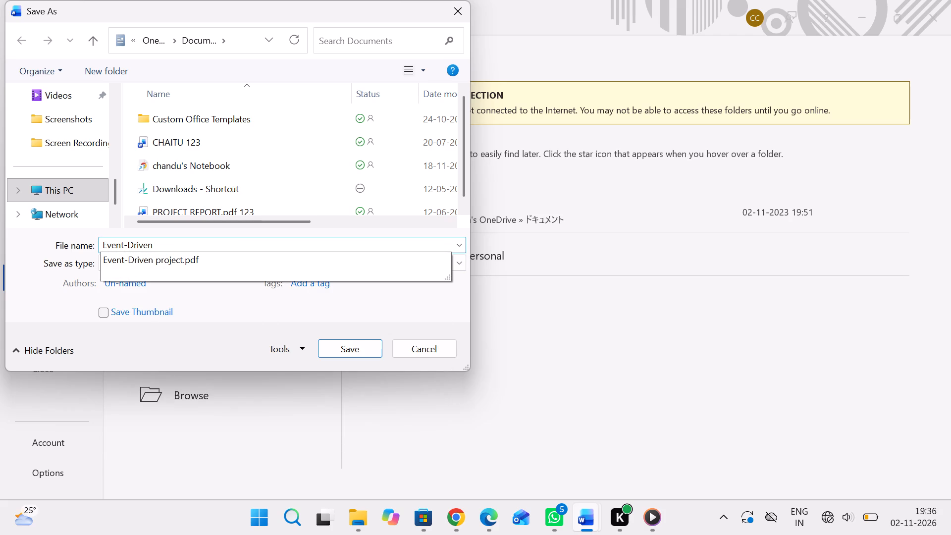
{"action": "type", "text": "roject"}
{"action": "key", "text": "space"}
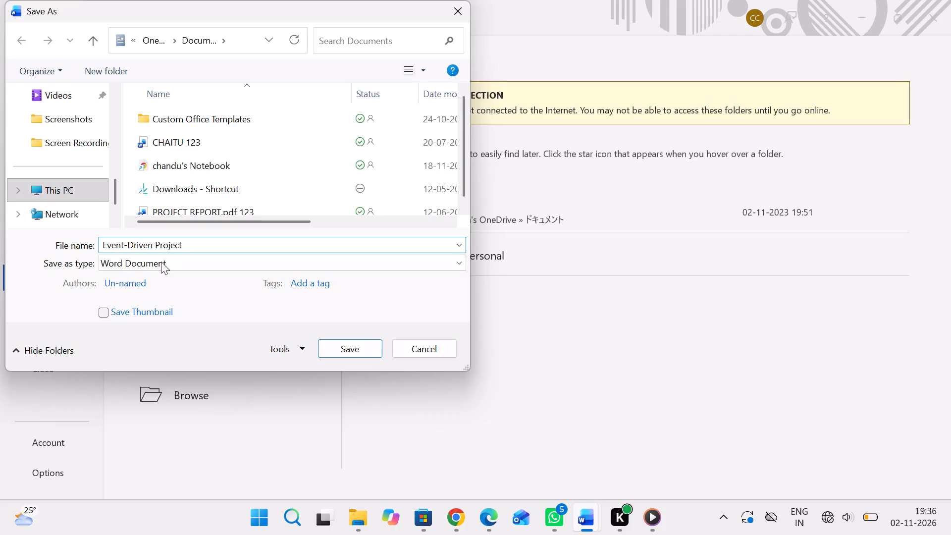
{"action": "left_click", "coordinate": [163, 265]}
{"action": "left_click", "coordinate": [163, 357]}
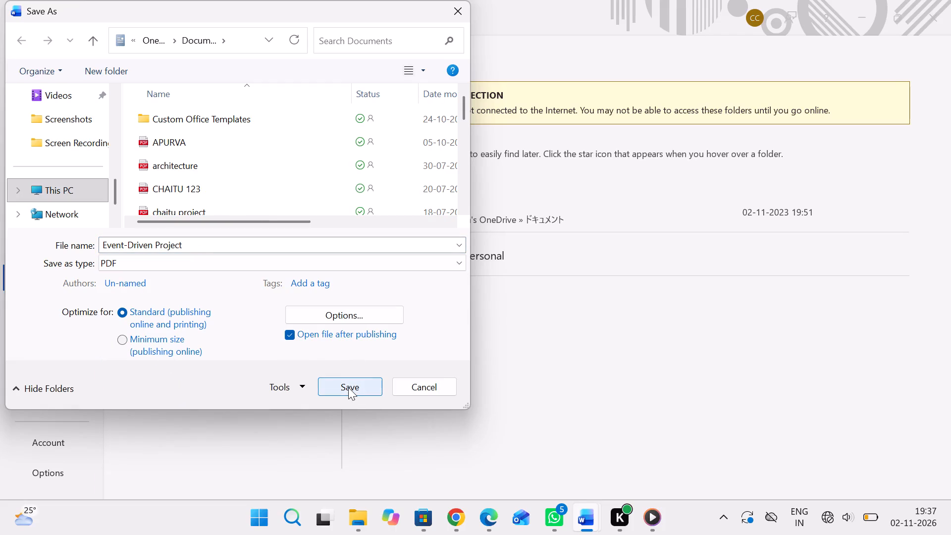
{"action": "left_click", "coordinate": [348, 387]}
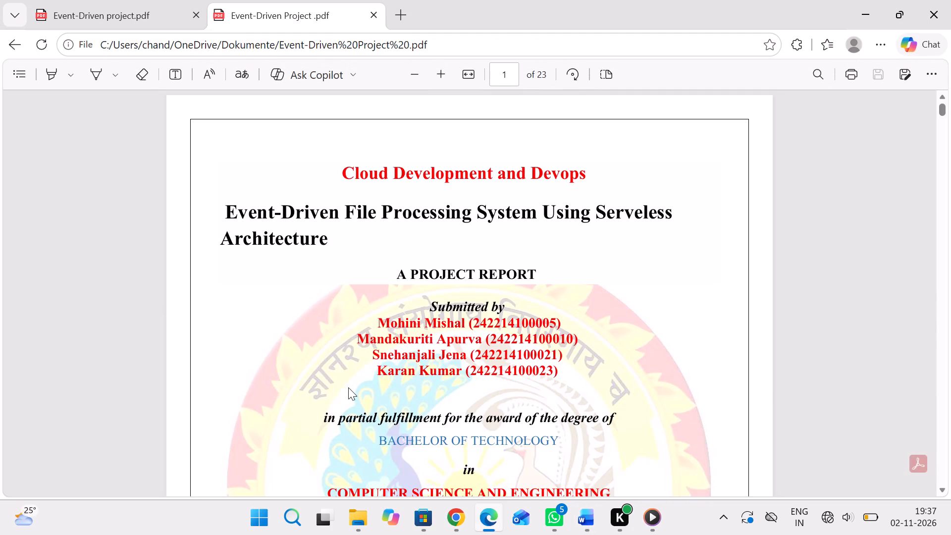
Check the cover page and Bonafide Certificate in the exported PDF for correct names, titles and alignment.
{"action": "scroll", "coordinate": [348, 387], "scroll_direction": "down", "scroll_amount": 3}
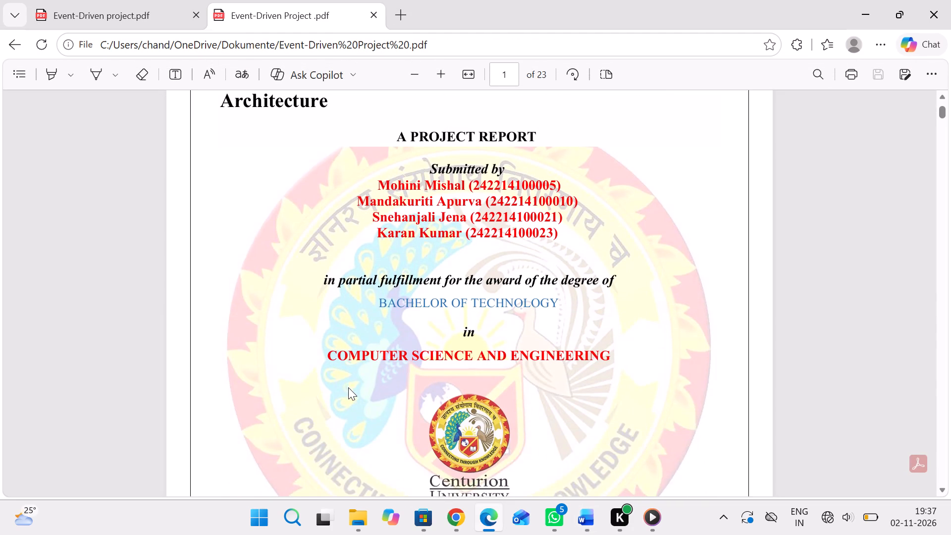
{"action": "scroll", "coordinate": [348, 387], "scroll_direction": "down", "scroll_amount": 4}
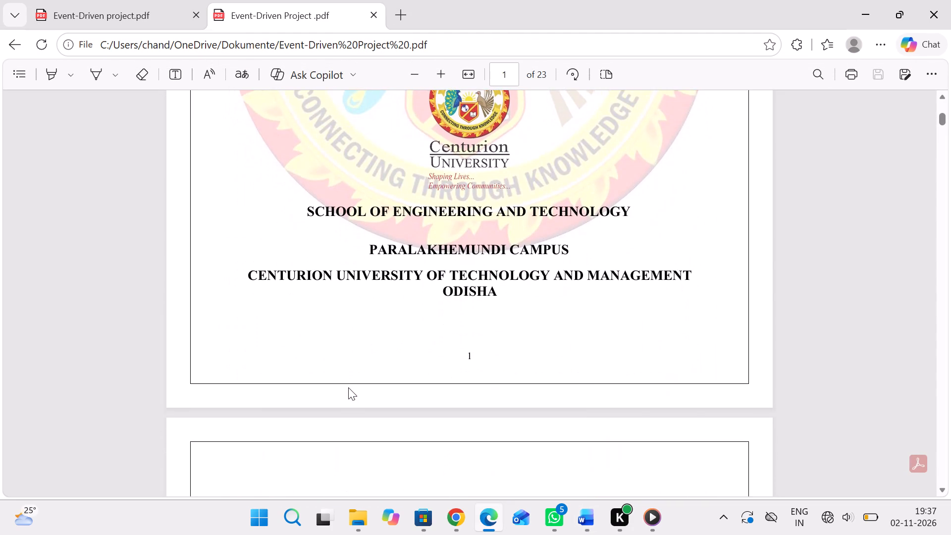
{"action": "scroll", "coordinate": [348, 387], "scroll_direction": "down", "scroll_amount": 2}
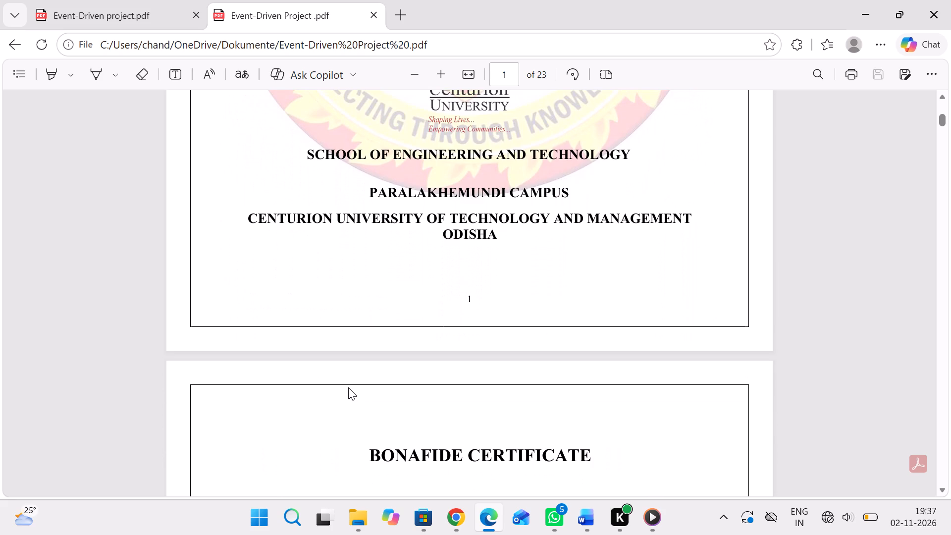
{"action": "scroll", "coordinate": [348, 387], "scroll_direction": "up", "scroll_amount": 1}
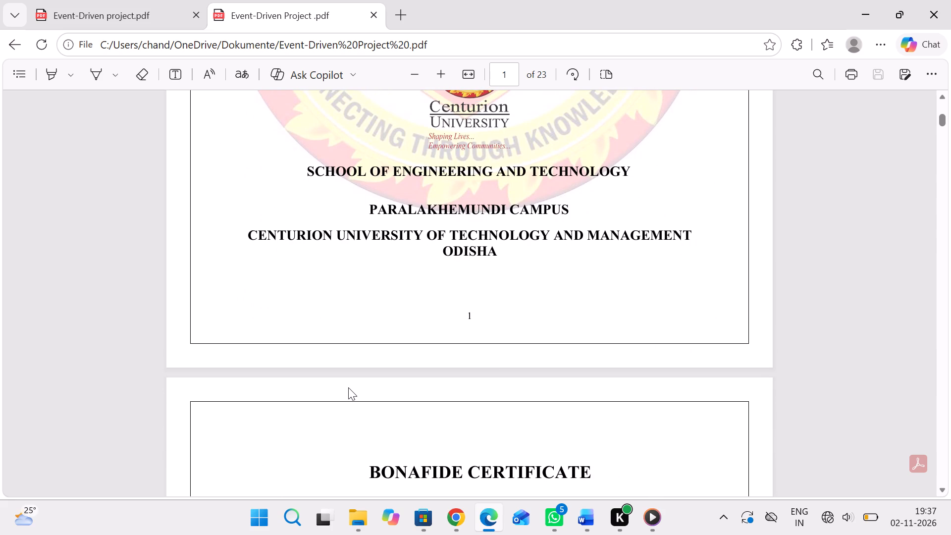
{"action": "scroll", "coordinate": [348, 387], "scroll_direction": "down", "scroll_amount": 1}
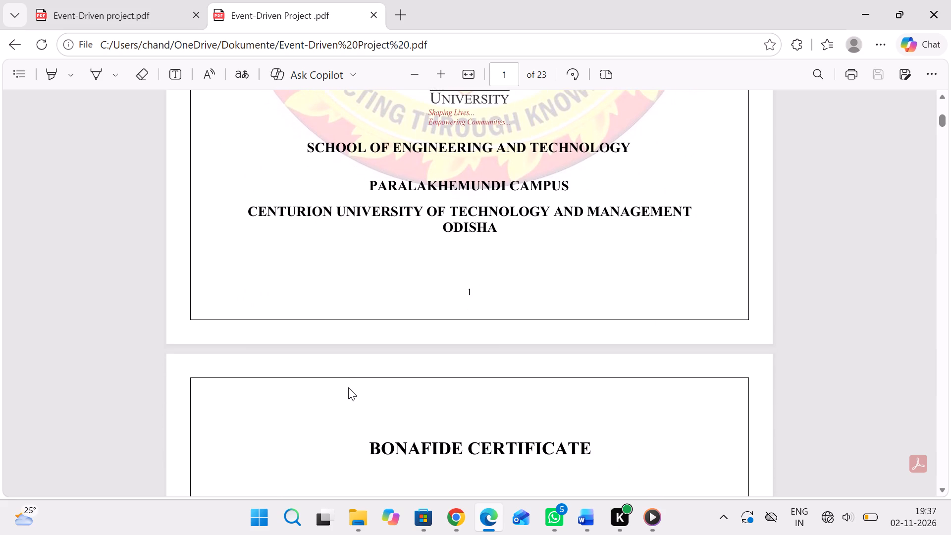
{"action": "scroll", "coordinate": [348, 387], "scroll_direction": "down", "scroll_amount": 3}
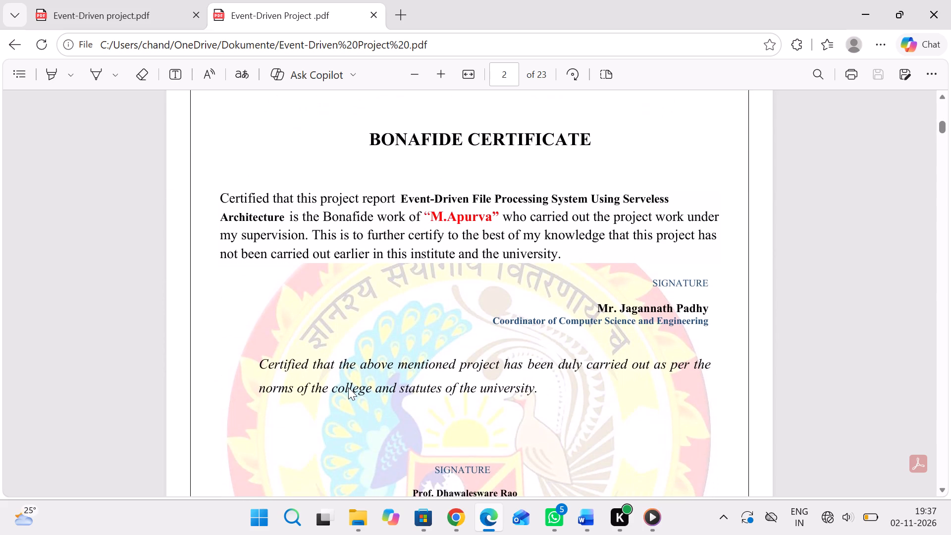
{"action": "scroll", "coordinate": [348, 387], "scroll_direction": "down", "scroll_amount": 2}
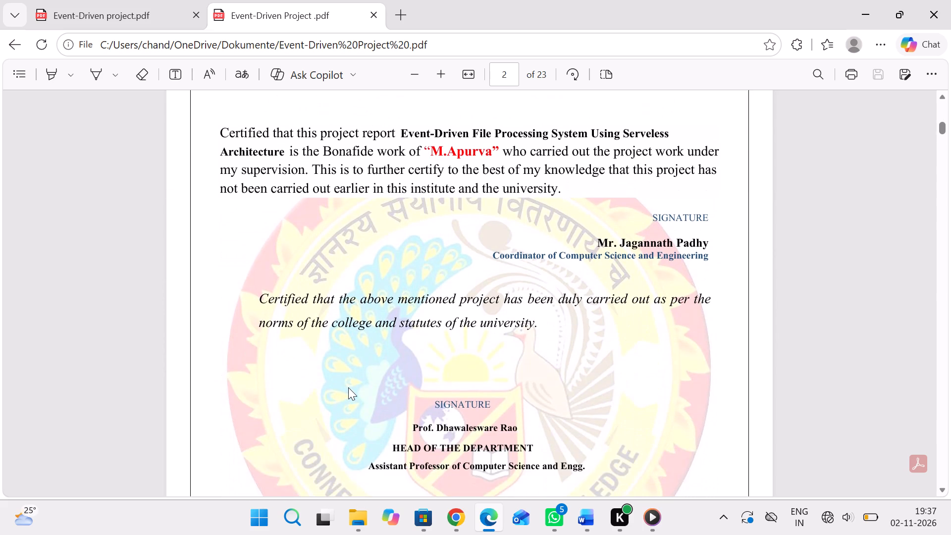
{"action": "scroll", "coordinate": [348, 387], "scroll_direction": "down", "scroll_amount": 1}
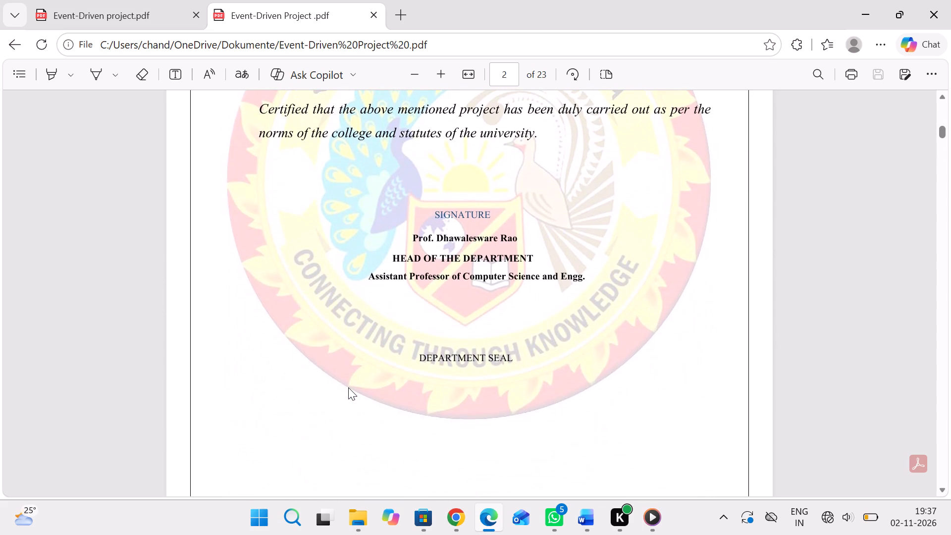
{"action": "scroll", "coordinate": [348, 387], "scroll_direction": "down", "scroll_amount": 3}
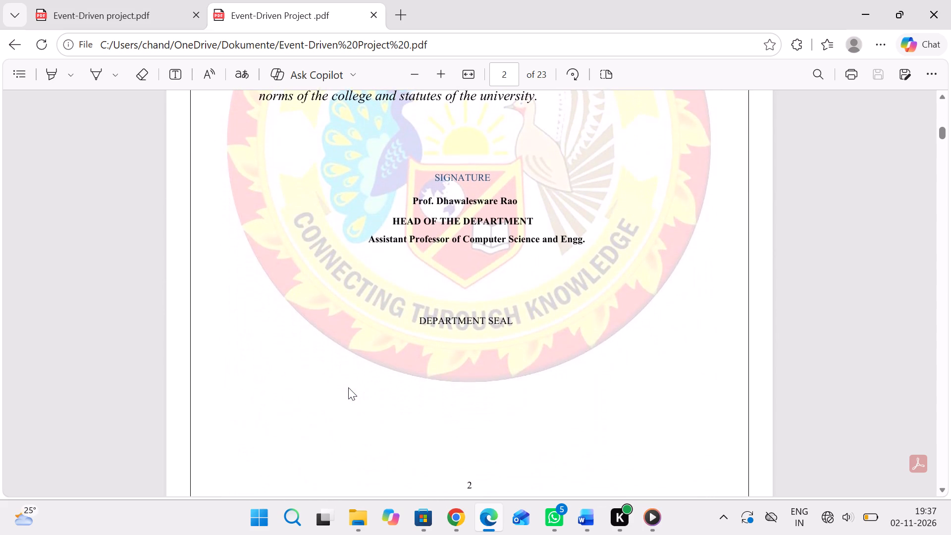
Check the Declaration, Acknowledgements and Table of Content pages of the exported PDF for names, spelling and page-number alignment.
{"action": "scroll", "coordinate": [348, 387], "scroll_direction": "down", "scroll_amount": 3}
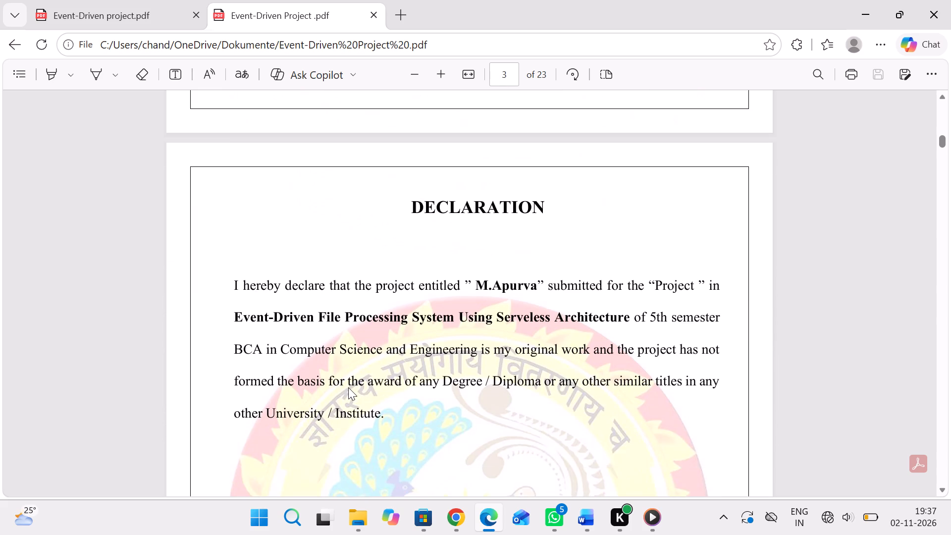
{"action": "scroll", "coordinate": [348, 387], "scroll_direction": "down", "scroll_amount": 5}
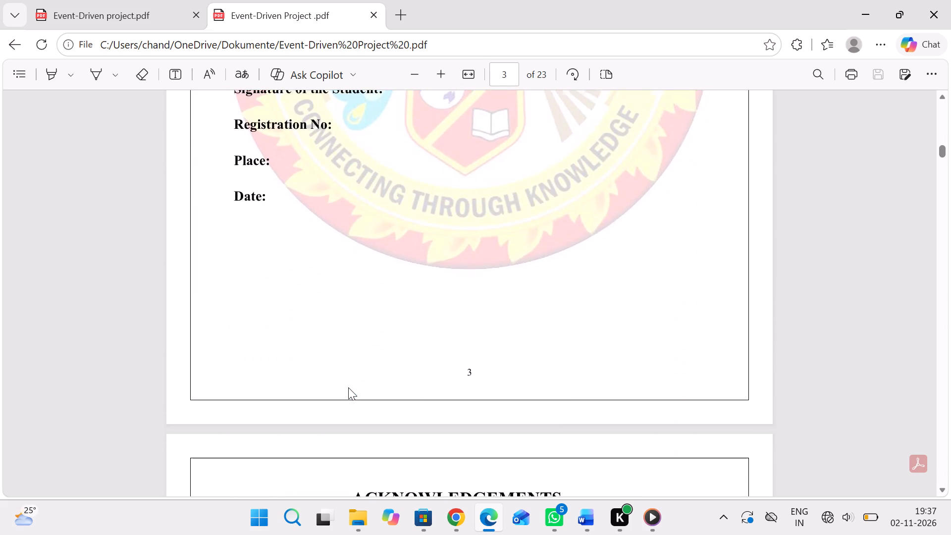
{"action": "scroll", "coordinate": [348, 387], "scroll_direction": "down", "scroll_amount": 4}
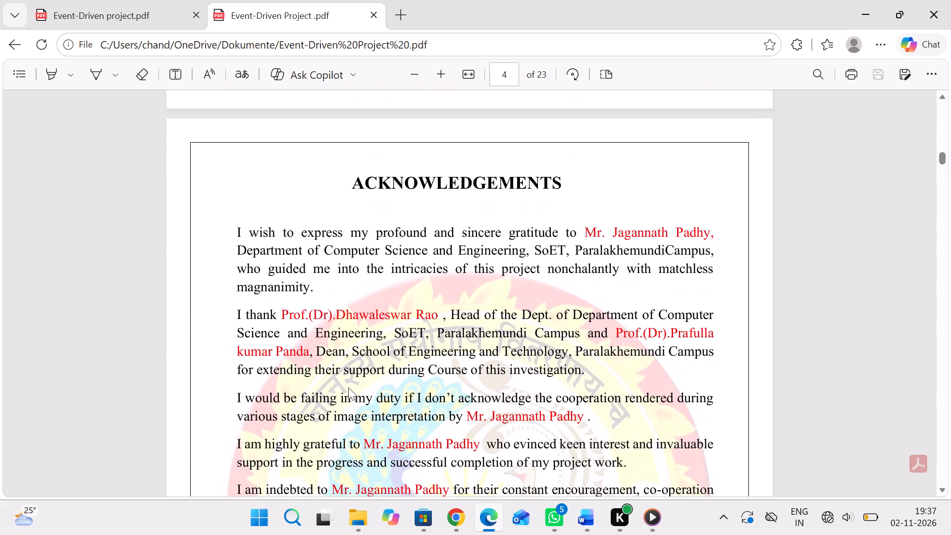
{"action": "scroll", "coordinate": [348, 387], "scroll_direction": "down", "scroll_amount": 1}
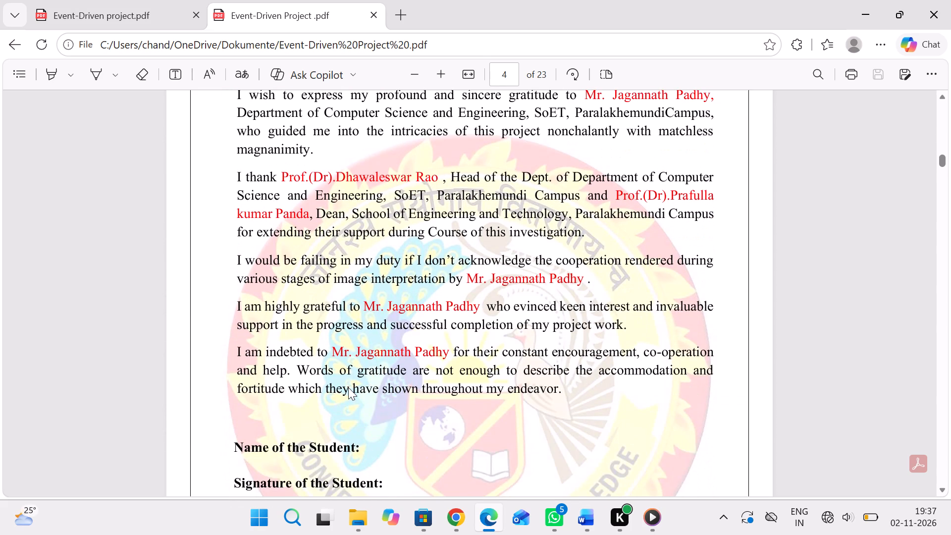
{"action": "scroll", "coordinate": [348, 387], "scroll_direction": "down", "scroll_amount": 3}
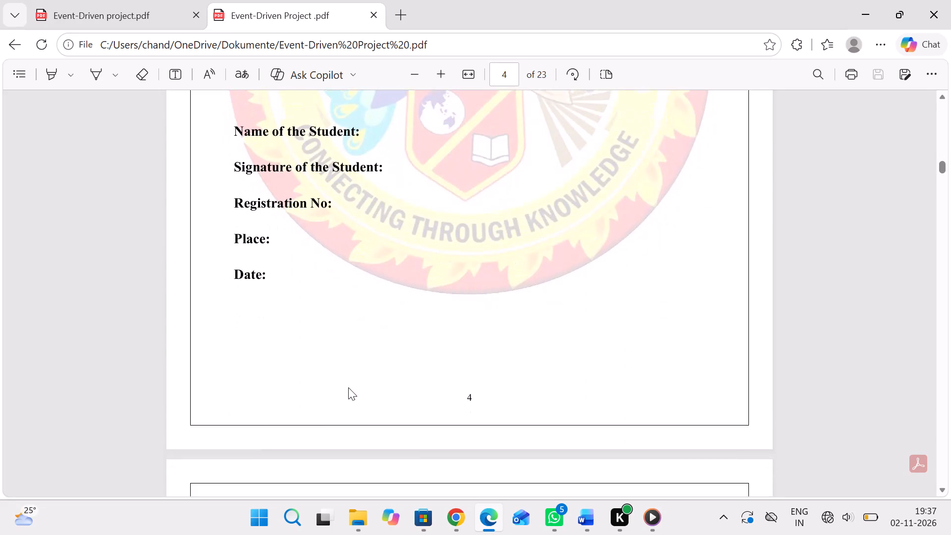
{"action": "scroll", "coordinate": [348, 387], "scroll_direction": "down", "scroll_amount": 5}
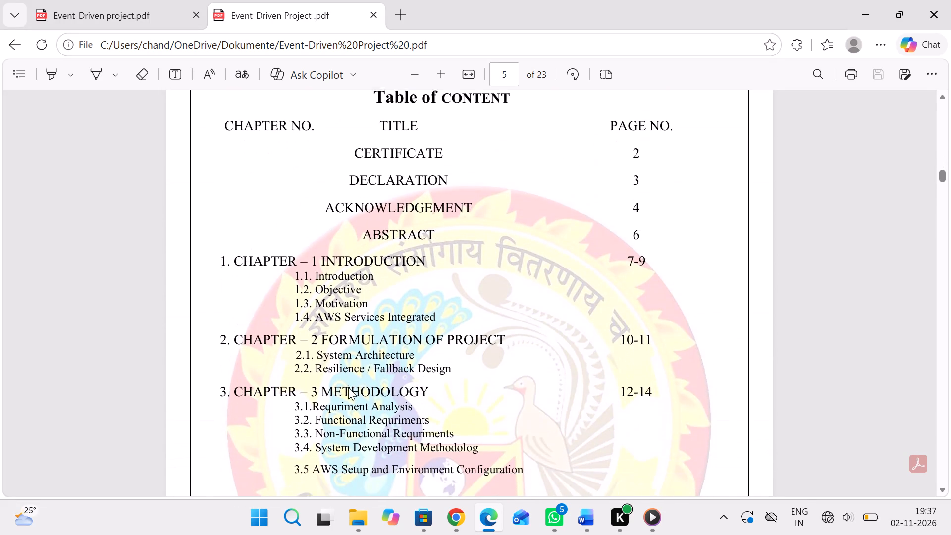
{"action": "scroll", "coordinate": [348, 387], "scroll_direction": "down", "scroll_amount": 5}
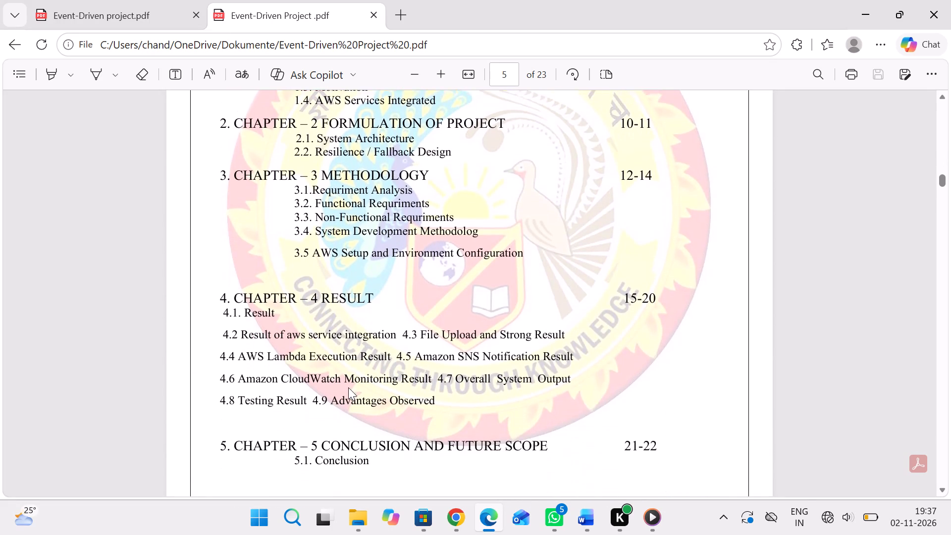
Look through the Abstract and Chapter 1, up to section 1.5 Cloud Development Flow, checking the text and page layout in the PDF.
{"action": "scroll", "coordinate": [348, 387], "scroll_direction": "down", "scroll_amount": 5}
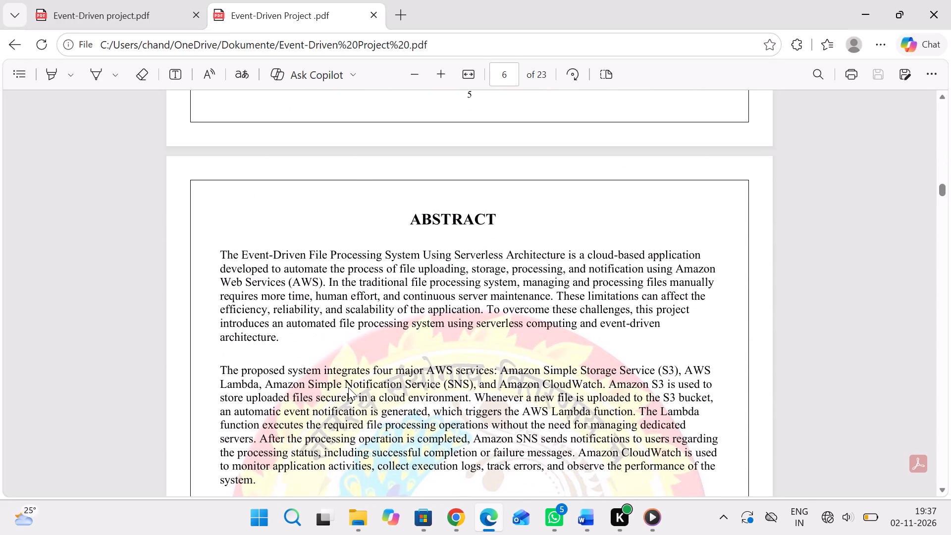
{"action": "scroll", "coordinate": [348, 387], "scroll_direction": "down", "scroll_amount": 5}
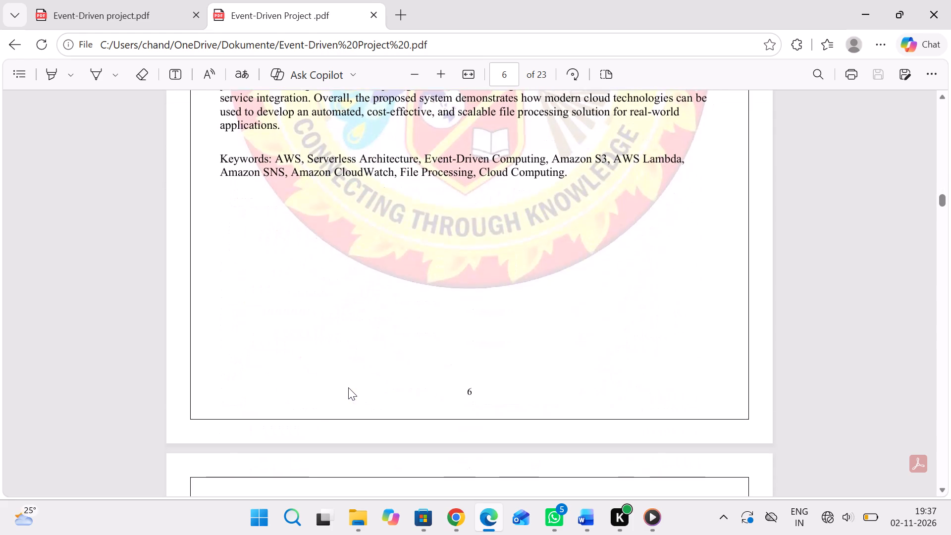
{"action": "scroll", "coordinate": [348, 387], "scroll_direction": "down", "scroll_amount": 5}
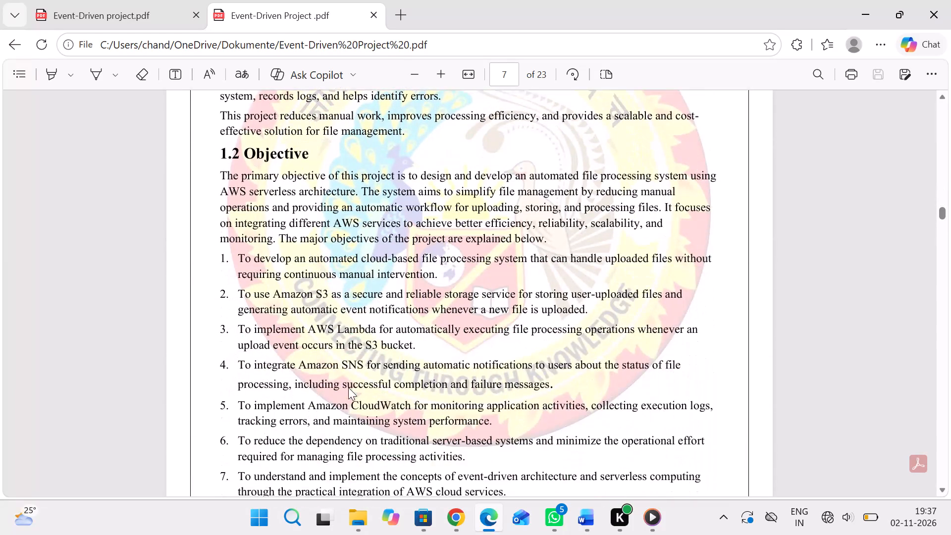
{"action": "scroll", "coordinate": [348, 387], "scroll_direction": "down", "scroll_amount": 5}
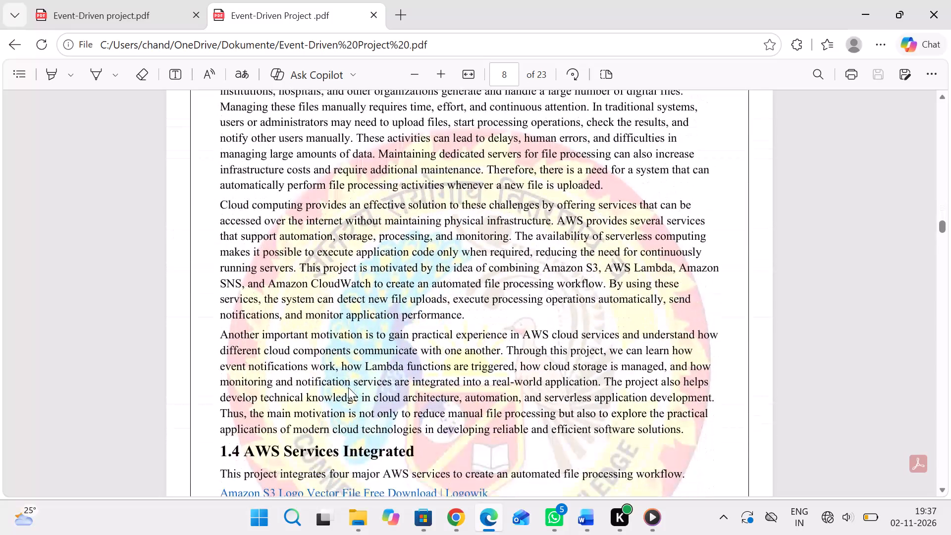
{"action": "scroll", "coordinate": [348, 387], "scroll_direction": "down", "scroll_amount": 4}
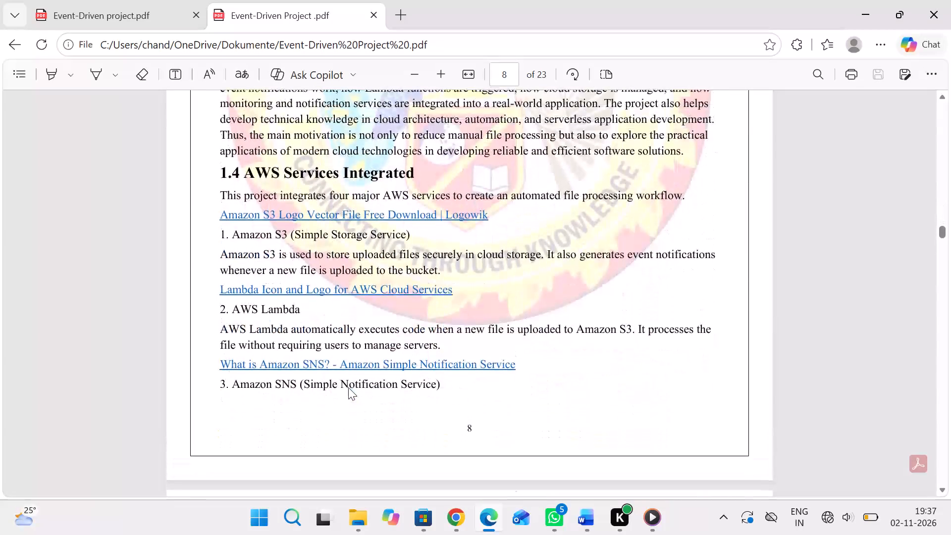
{"action": "scroll", "coordinate": [348, 387], "scroll_direction": "down", "scroll_amount": 4}
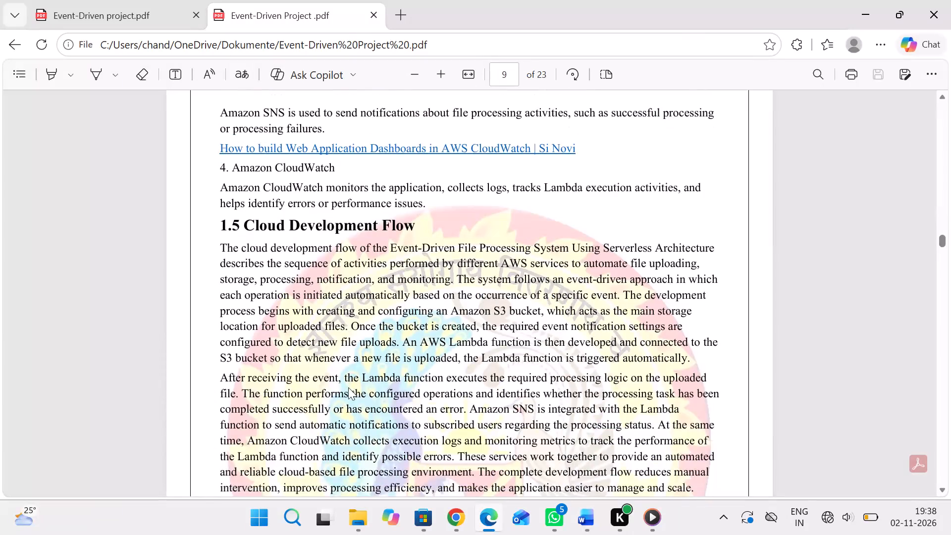
{"action": "scroll", "coordinate": [348, 387], "scroll_direction": "down", "scroll_amount": 3}
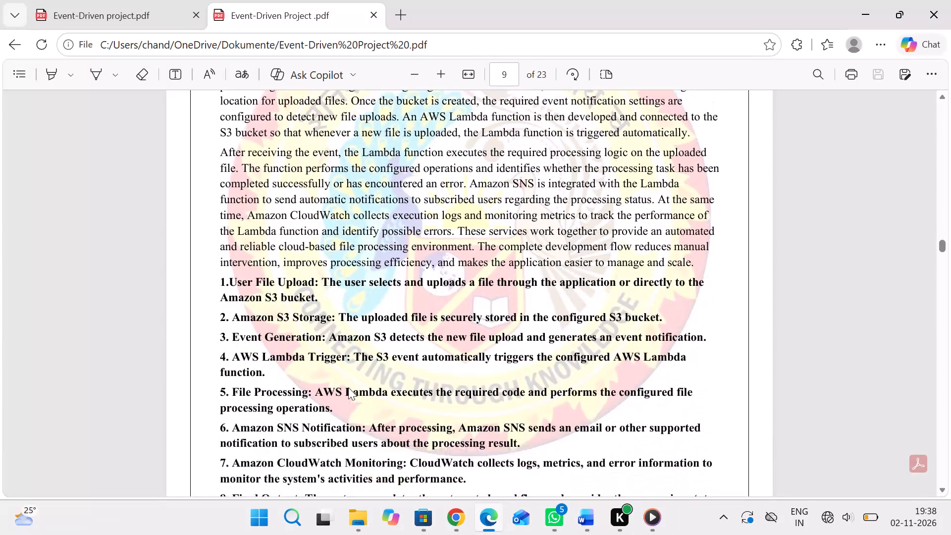
{"action": "scroll", "coordinate": [348, 387], "scroll_direction": "down", "scroll_amount": 1}
{"action": "scroll", "coordinate": [348, 387], "scroll_direction": "up", "scroll_amount": 2}
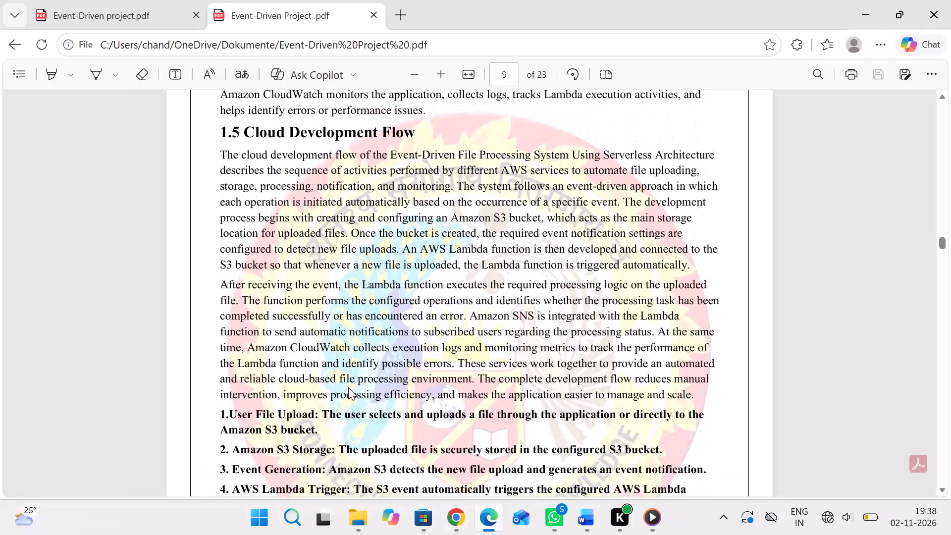
{"action": "scroll", "coordinate": [348, 387], "scroll_direction": "down", "scroll_amount": 3}
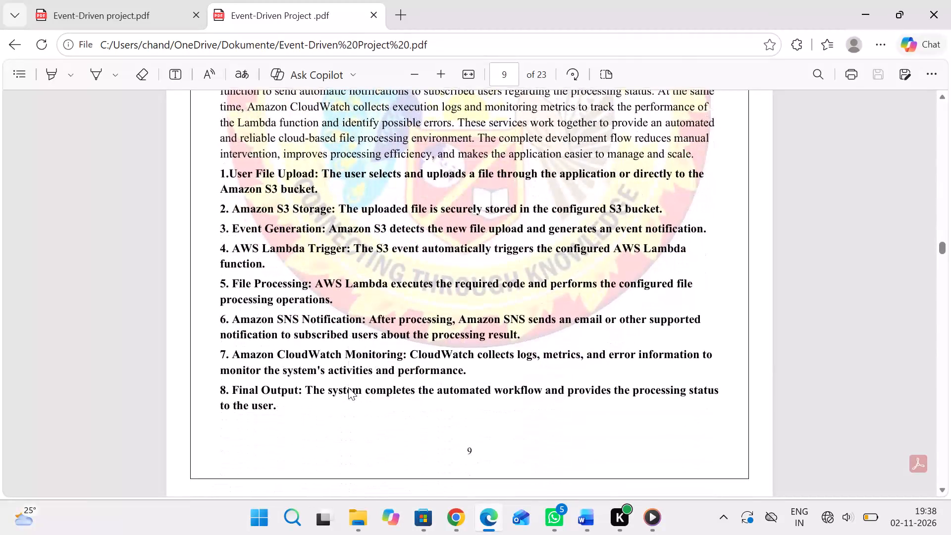
Look through Chapter 2 and Chapter 3 of the exported PDF, checking the text, architecture diagram and page layout.
{"action": "scroll", "coordinate": [348, 387], "scroll_direction": "down", "scroll_amount": 6}
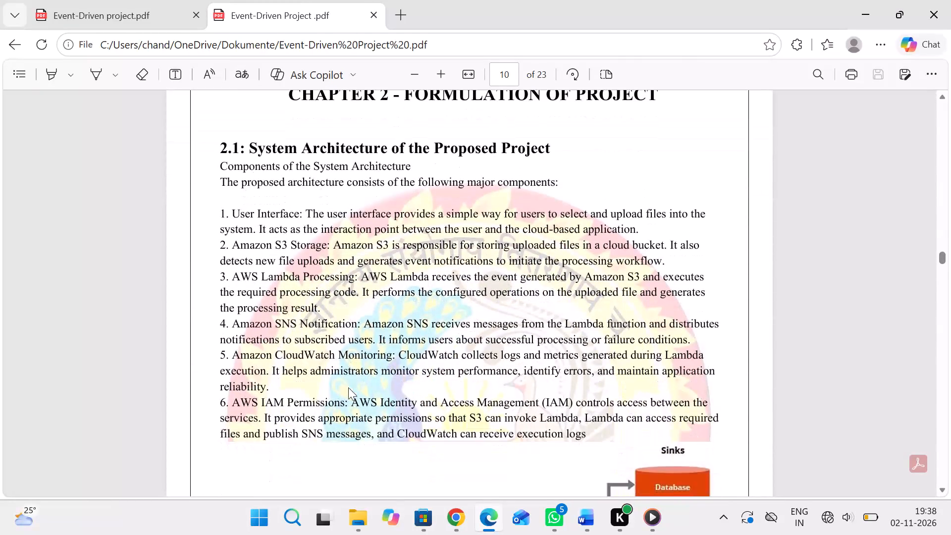
{"action": "scroll", "coordinate": [348, 387], "scroll_direction": "down", "scroll_amount": 6}
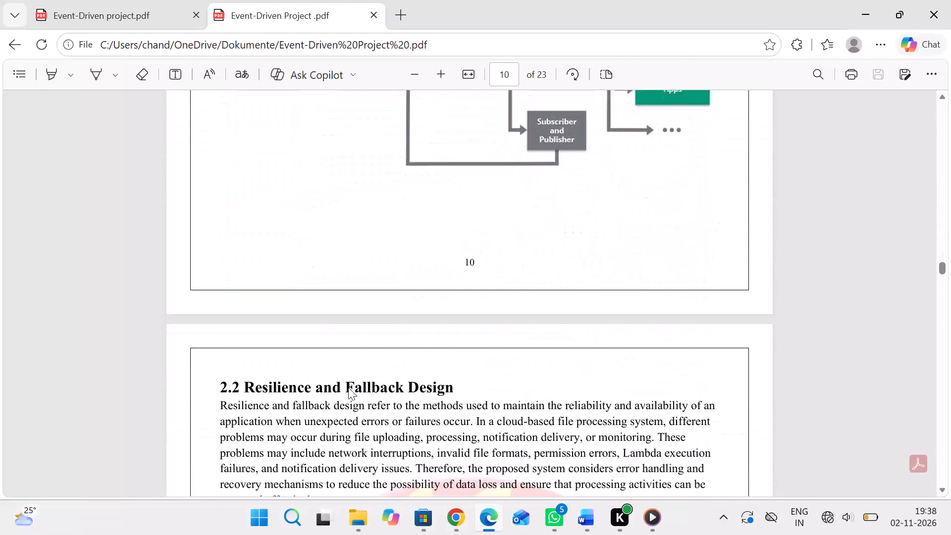
{"action": "scroll", "coordinate": [348, 387], "scroll_direction": "down", "scroll_amount": 6}
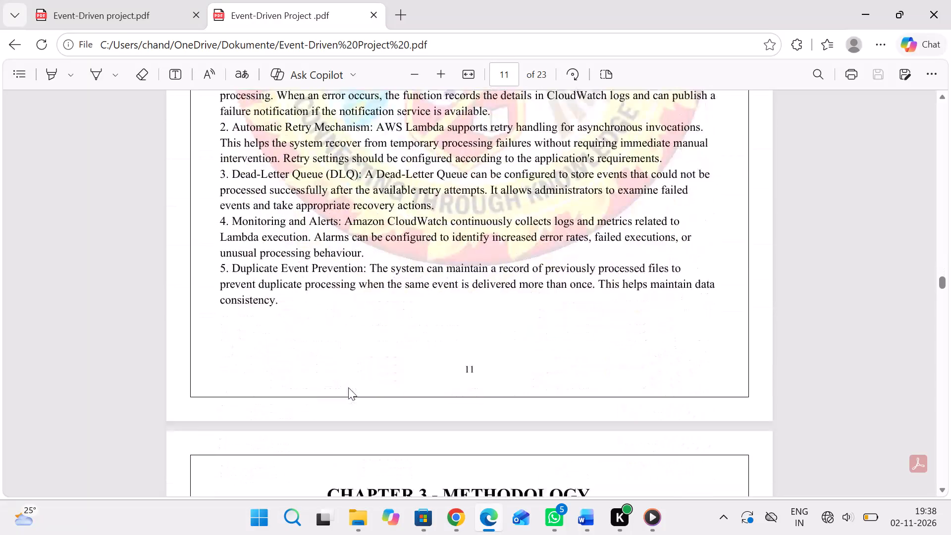
{"action": "scroll", "coordinate": [348, 387], "scroll_direction": "down", "scroll_amount": 6}
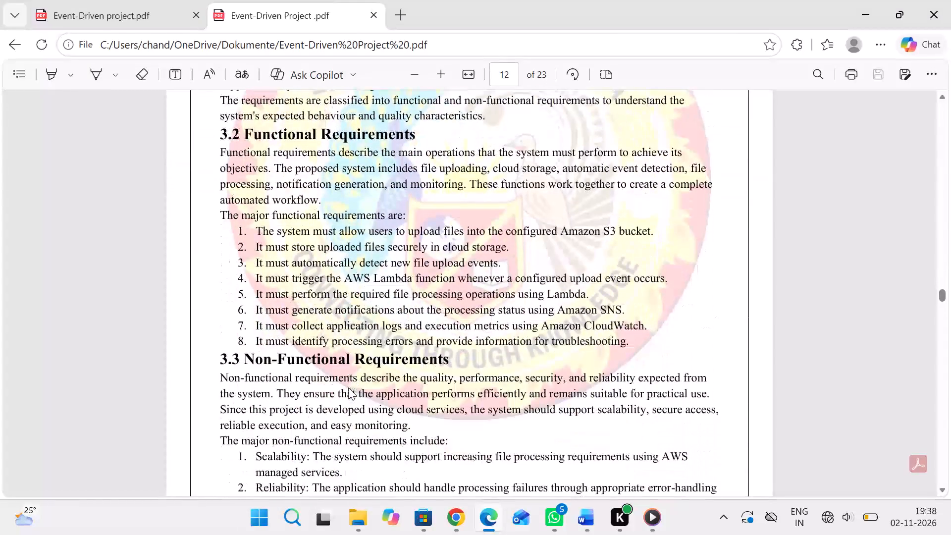
{"action": "scroll", "coordinate": [348, 387], "scroll_direction": "down", "scroll_amount": 5}
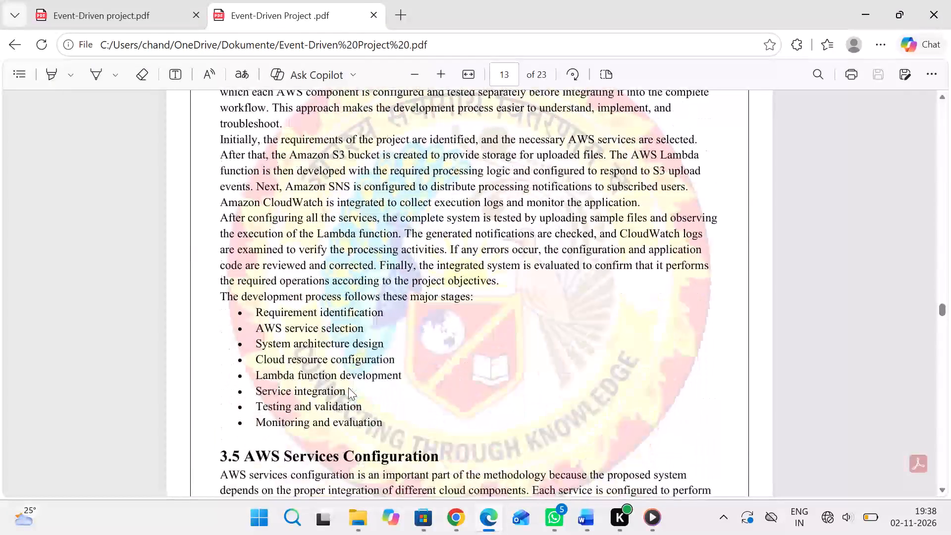
{"action": "scroll", "coordinate": [348, 387], "scroll_direction": "down", "scroll_amount": 5}
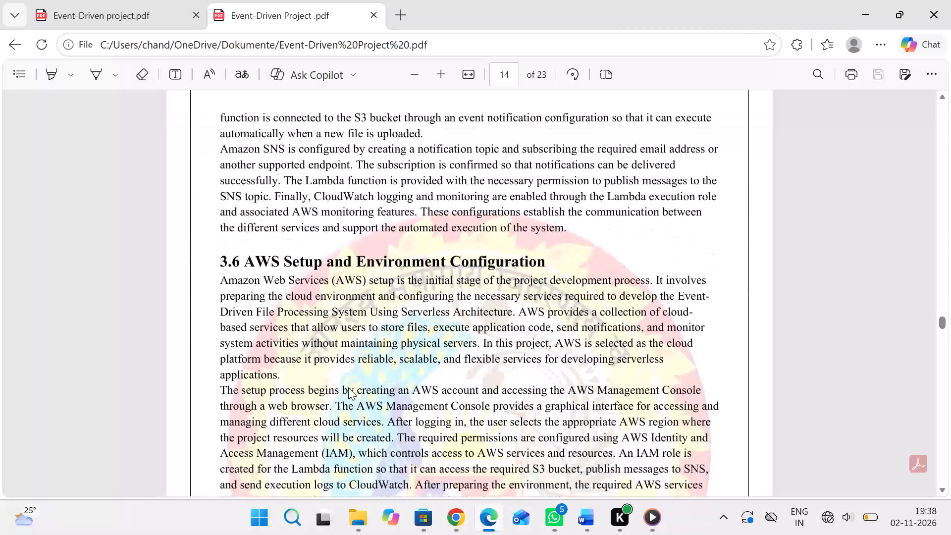
Check sections 4.1 to 4.6 of Chapter 4 in the PDF, including the AWS and dashboard screenshots.
{"action": "scroll", "coordinate": [348, 387], "scroll_direction": "down", "scroll_amount": 5}
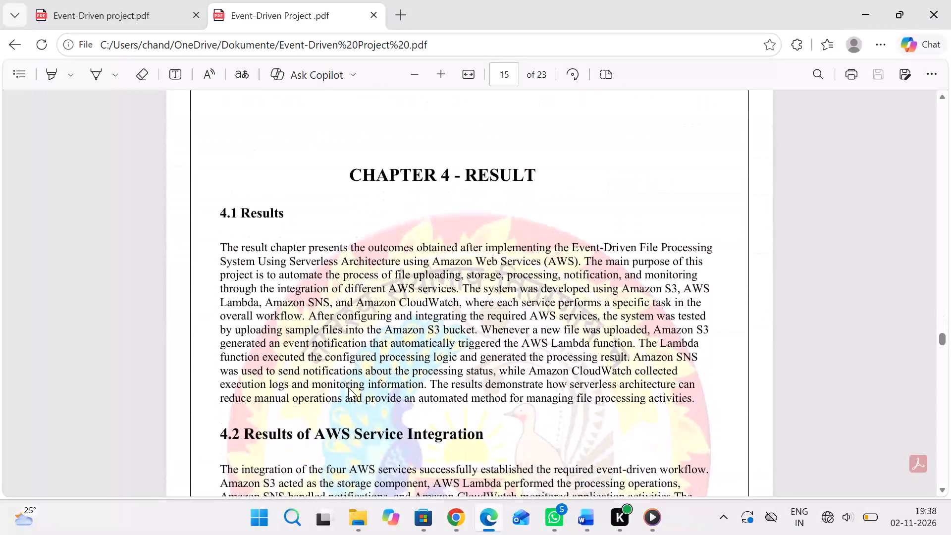
{"action": "scroll", "coordinate": [348, 387], "scroll_direction": "down", "scroll_amount": 5}
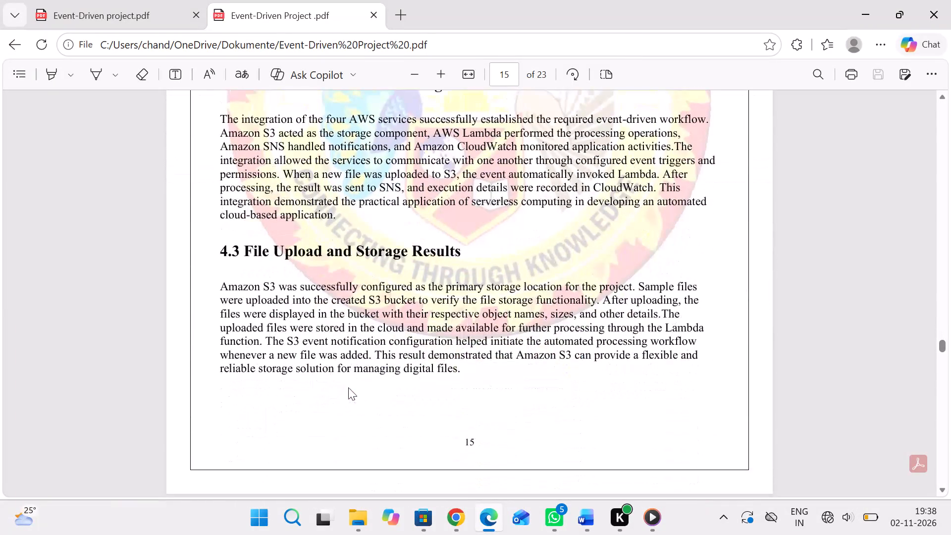
{"action": "scroll", "coordinate": [348, 387], "scroll_direction": "down", "scroll_amount": 4}
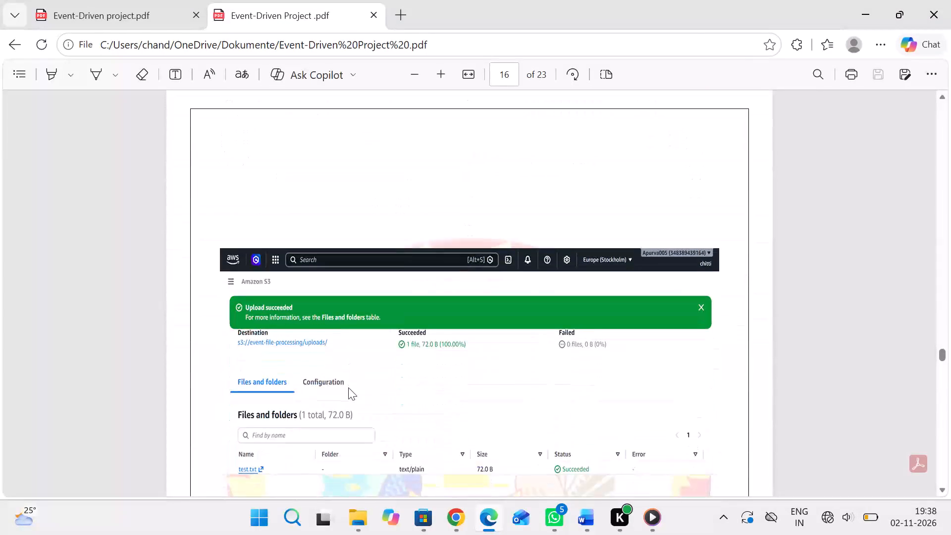
{"action": "scroll", "coordinate": [348, 387], "scroll_direction": "down", "scroll_amount": 4}
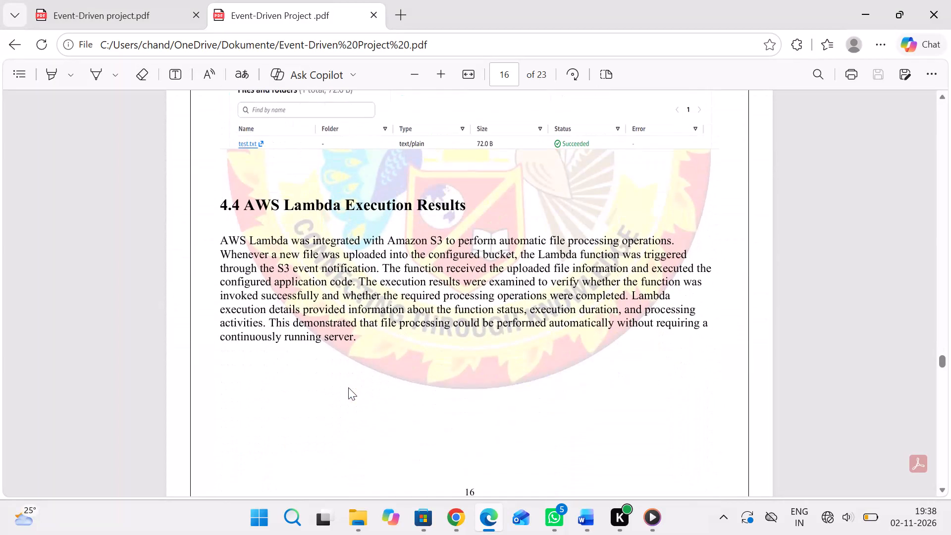
{"action": "scroll", "coordinate": [348, 387], "scroll_direction": "down", "scroll_amount": 5}
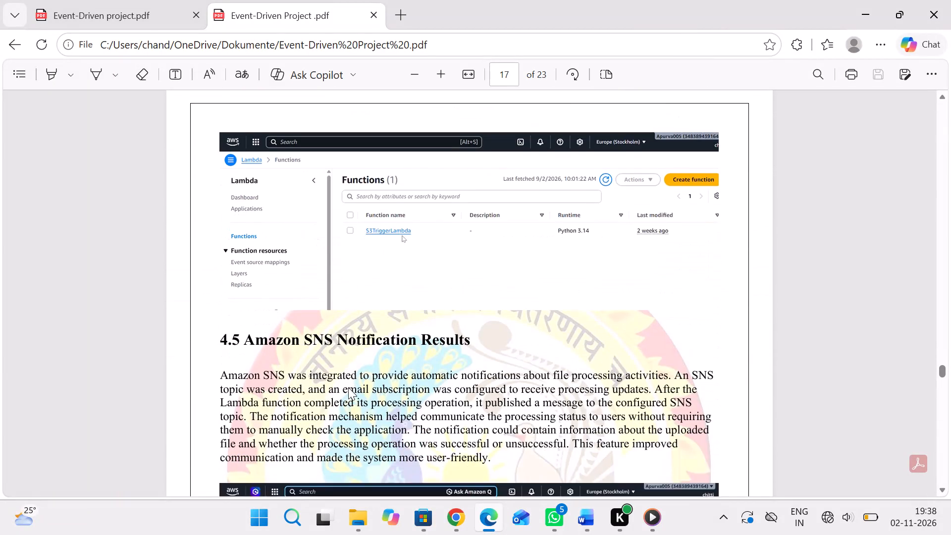
{"action": "scroll", "coordinate": [348, 387], "scroll_direction": "down", "scroll_amount": 5}
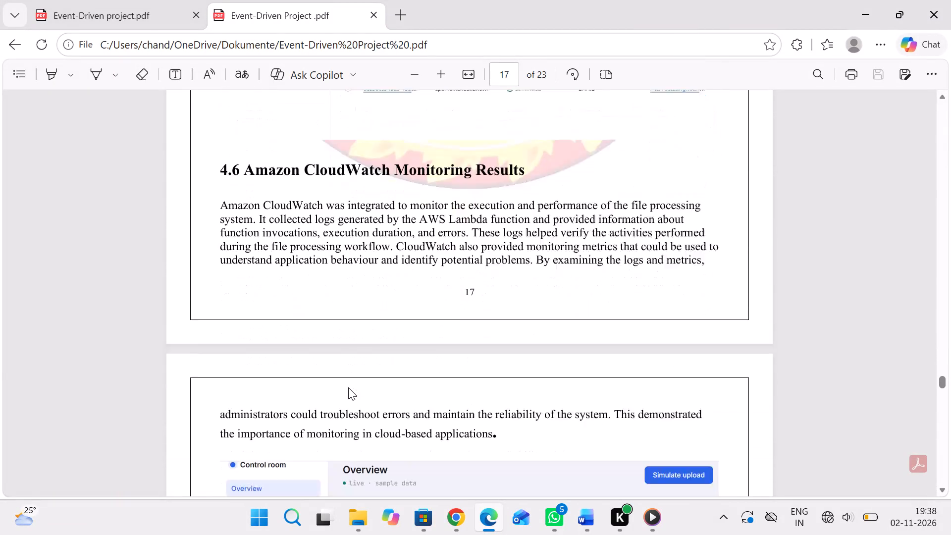
{"action": "scroll", "coordinate": [348, 387], "scroll_direction": "down", "scroll_amount": 5}
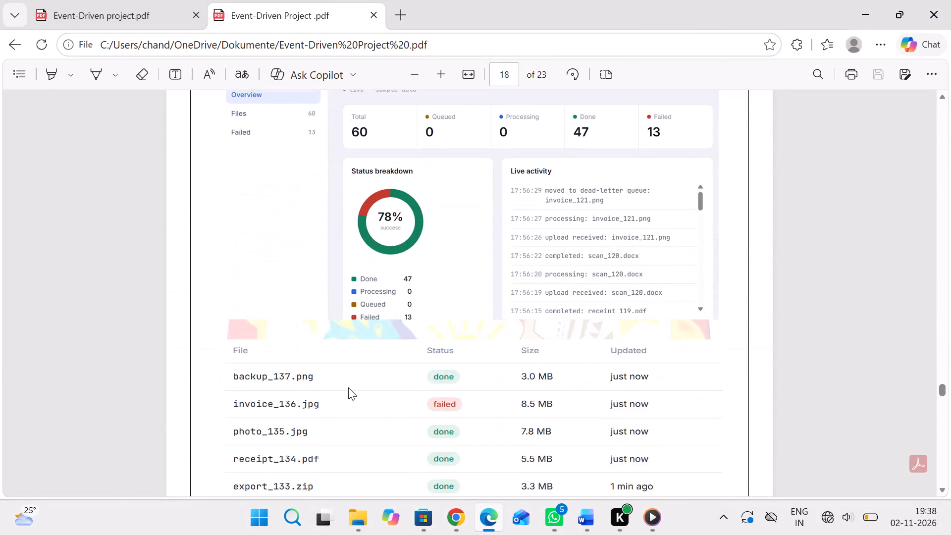
{"action": "scroll", "coordinate": [348, 387], "scroll_direction": "up", "scroll_amount": 3}
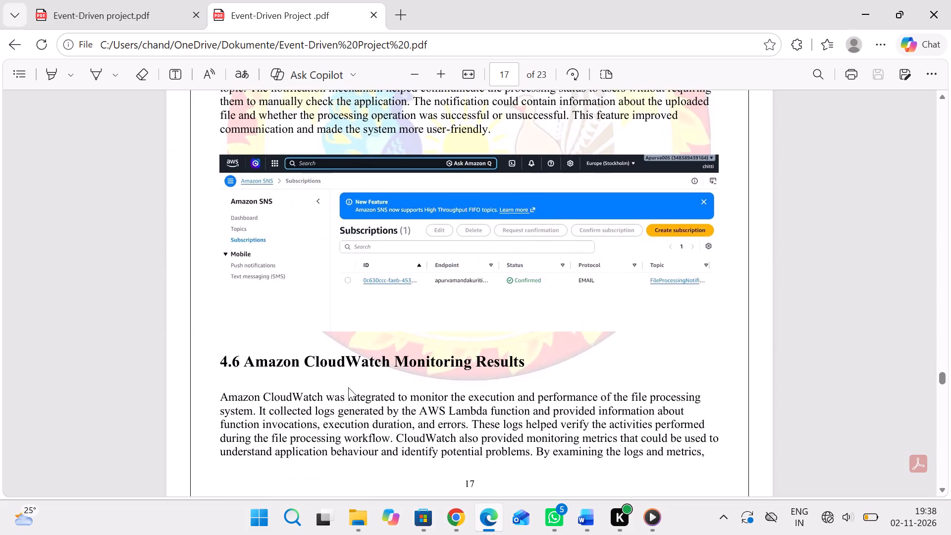
{"action": "scroll", "coordinate": [348, 387], "scroll_direction": "down", "scroll_amount": 5}
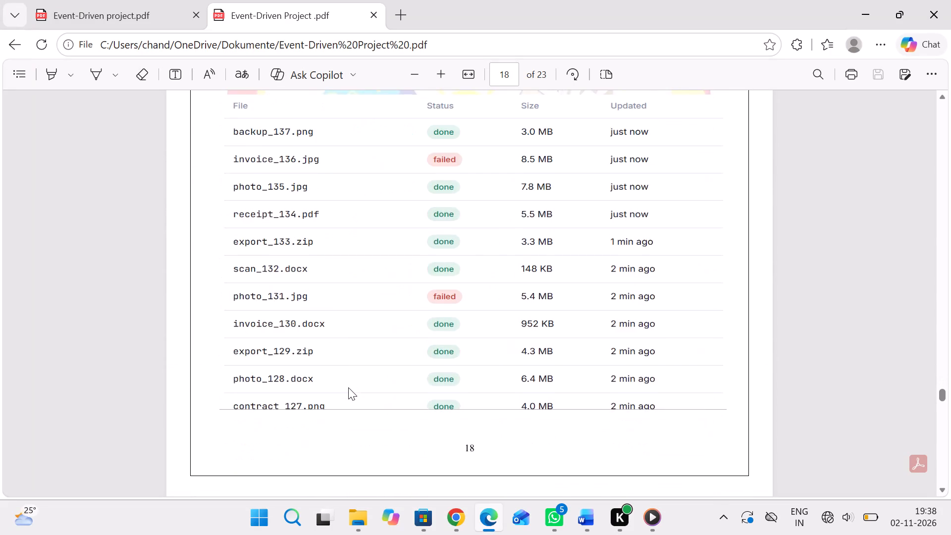
Check the PDF from section 4.7 to the last page, examining how the testing and Assessment tables break across pages.
{"action": "scroll", "coordinate": [348, 387], "scroll_direction": "down", "scroll_amount": 3}
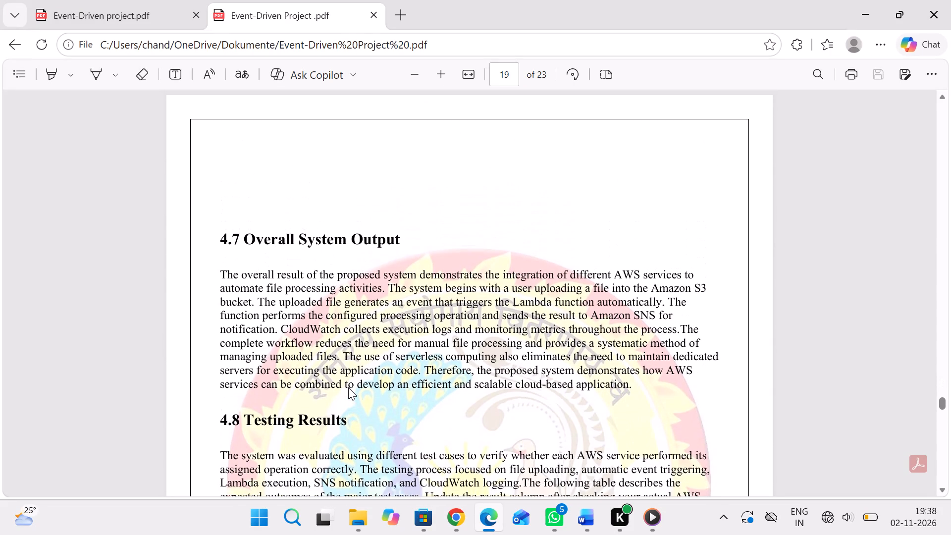
{"action": "scroll", "coordinate": [348, 387], "scroll_direction": "down", "scroll_amount": 5}
{"action": "scroll", "coordinate": [348, 387], "scroll_direction": "up", "scroll_amount": 2}
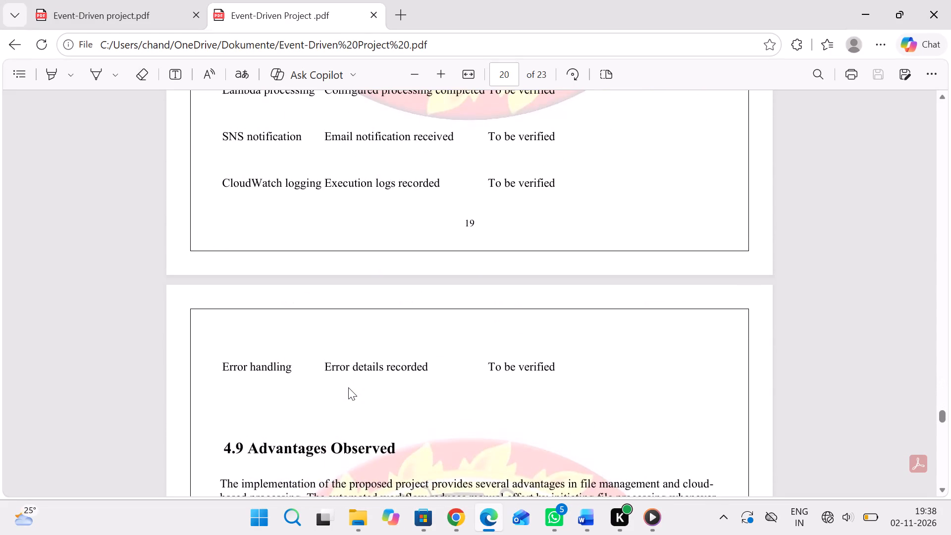
{"action": "scroll", "coordinate": [348, 387], "scroll_direction": "up", "scroll_amount": 1}
{"action": "scroll", "coordinate": [348, 387], "scroll_direction": "down", "scroll_amount": 1}
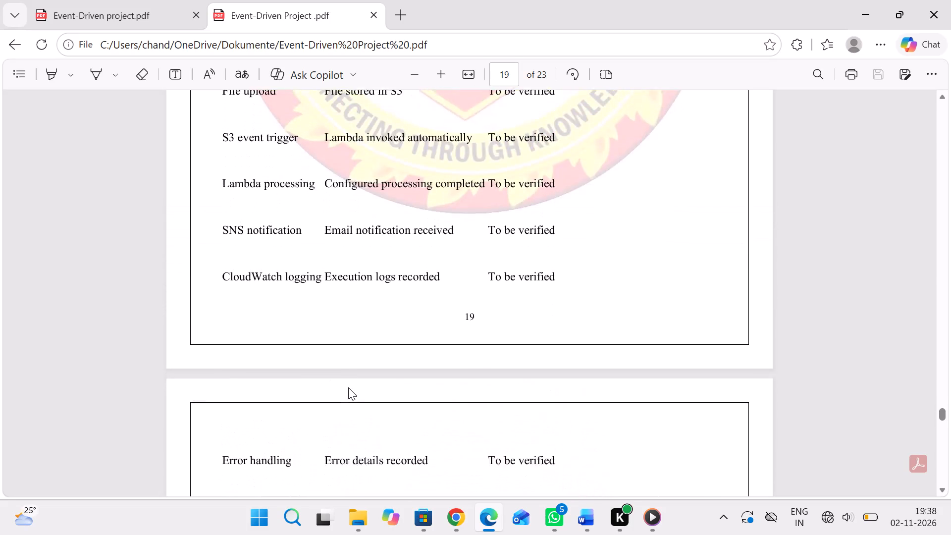
{"action": "scroll", "coordinate": [348, 387], "scroll_direction": "down", "scroll_amount": 8}
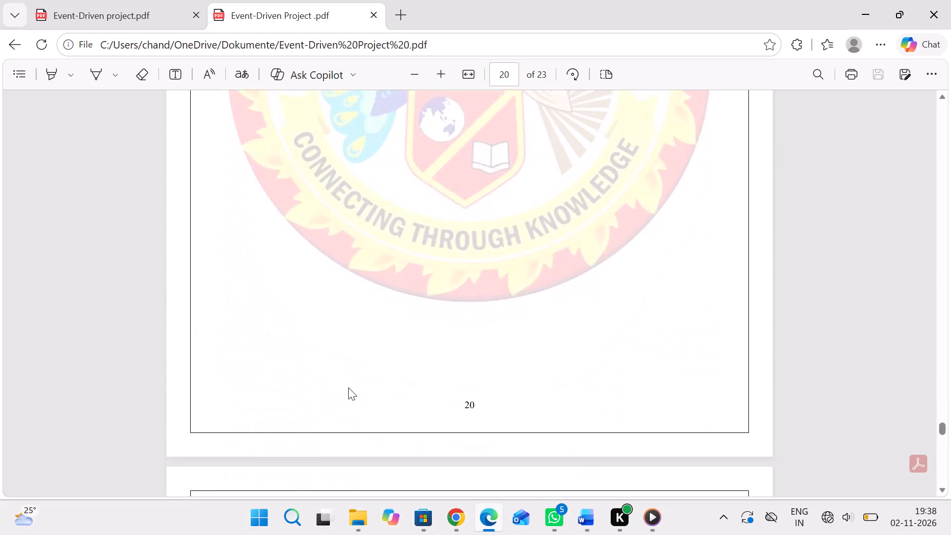
{"action": "scroll", "coordinate": [348, 387], "scroll_direction": "down", "scroll_amount": 6}
{"action": "scroll", "coordinate": [348, 387], "scroll_direction": "up", "scroll_amount": 1}
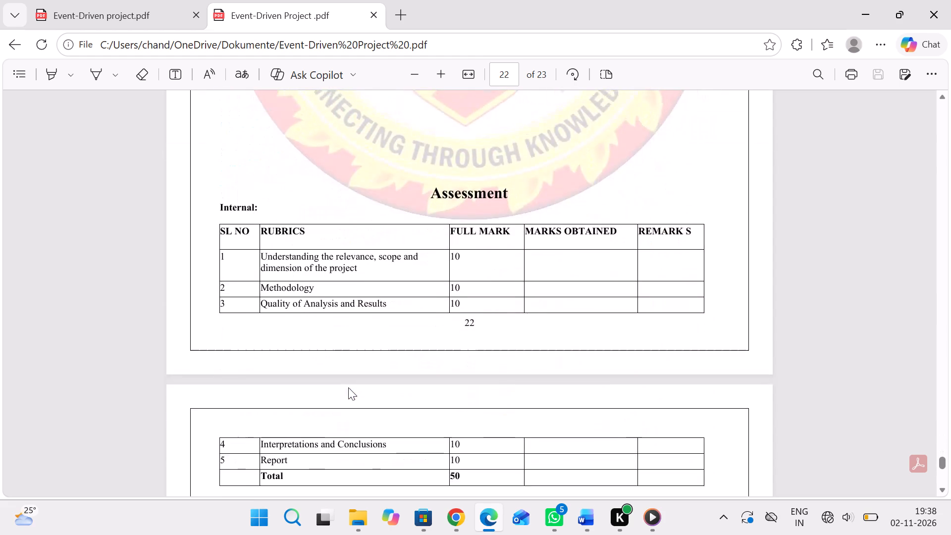
{"action": "scroll", "coordinate": [348, 387], "scroll_direction": "up", "scroll_amount": 1}
{"action": "scroll", "coordinate": [348, 387], "scroll_direction": "down", "scroll_amount": 6}
{"action": "scroll", "coordinate": [348, 387], "scroll_direction": "up", "scroll_amount": 1}
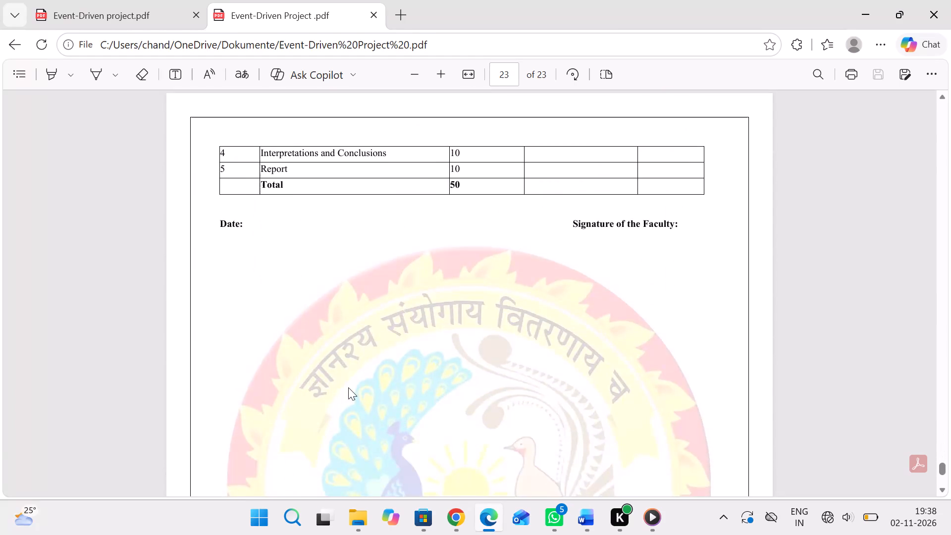
{"action": "scroll", "coordinate": [348, 387], "scroll_direction": "up", "scroll_amount": 1}
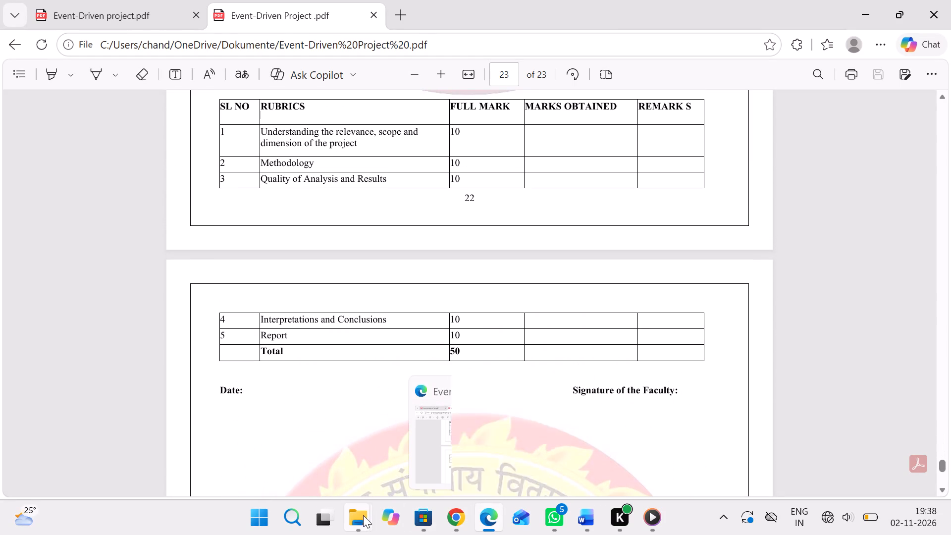
Delete both exported PDFs, "Event-Driven Project" and "Event-Driven project", from the Documents folder.
{"action": "left_click", "coordinate": [331, 453]}
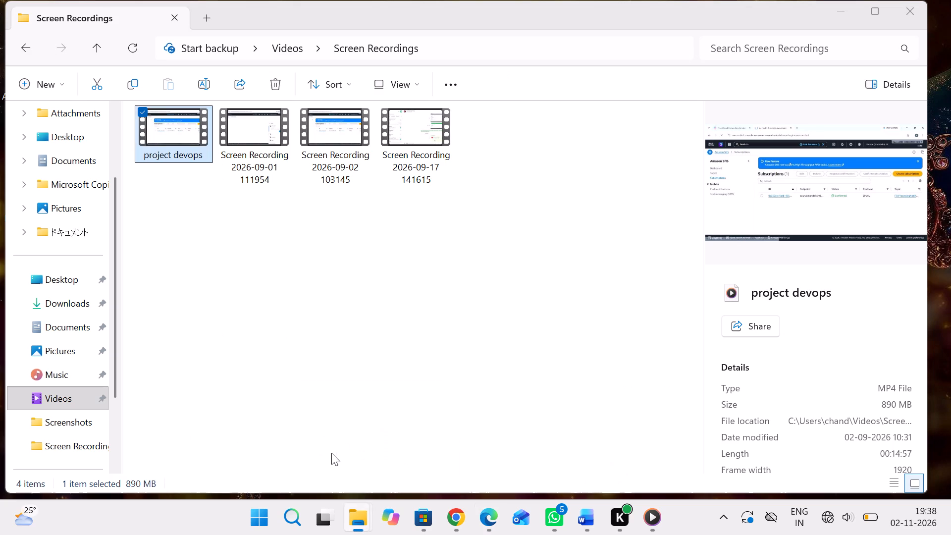
{"action": "left_click", "coordinate": [69, 325]}
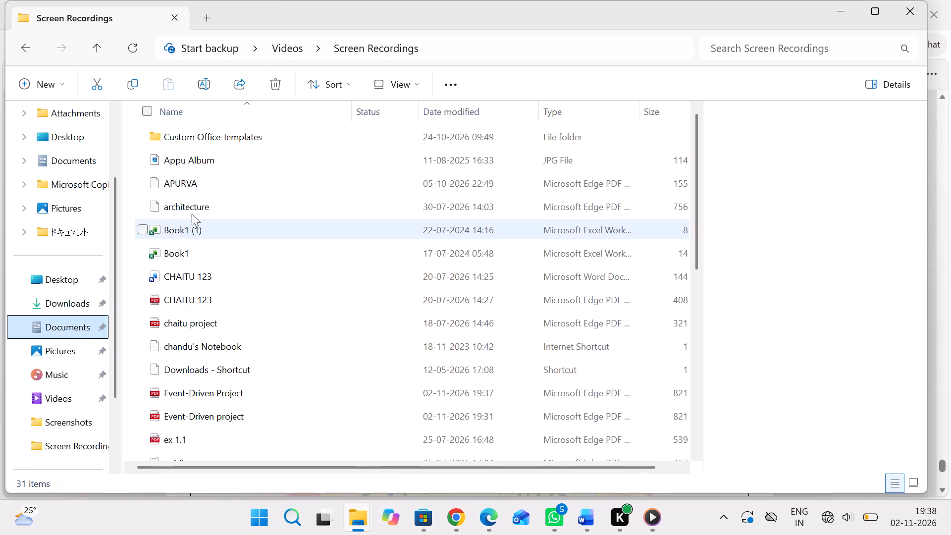
{"action": "scroll", "coordinate": [211, 364], "scroll_direction": "down", "scroll_amount": 1}
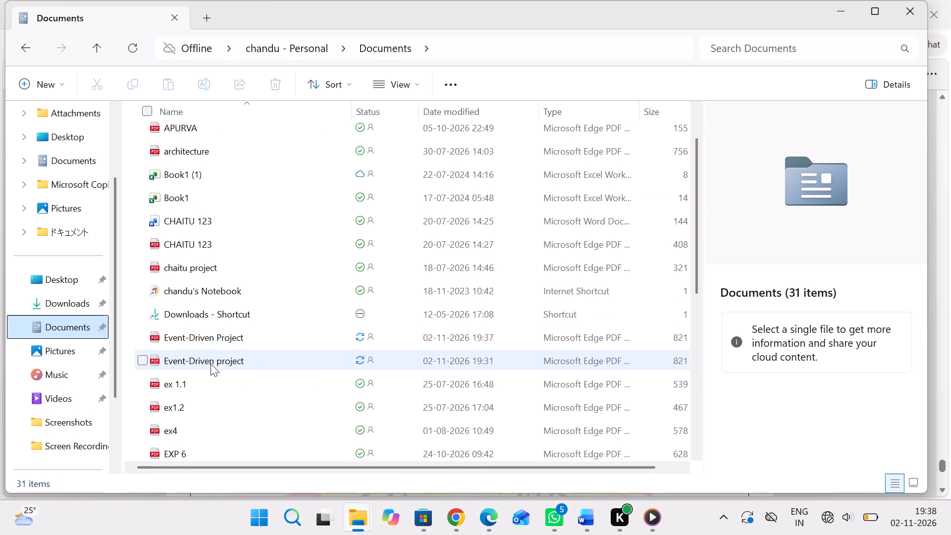
{"action": "scroll", "coordinate": [211, 364], "scroll_direction": "down", "scroll_amount": 1}
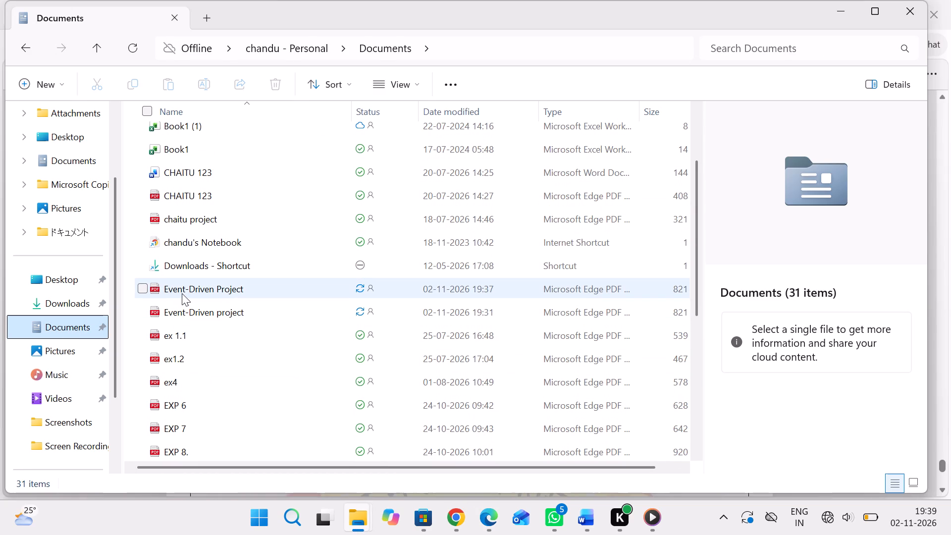
{"action": "left_click", "coordinate": [182, 291]}
{"action": "left_click", "coordinate": [143, 314]}
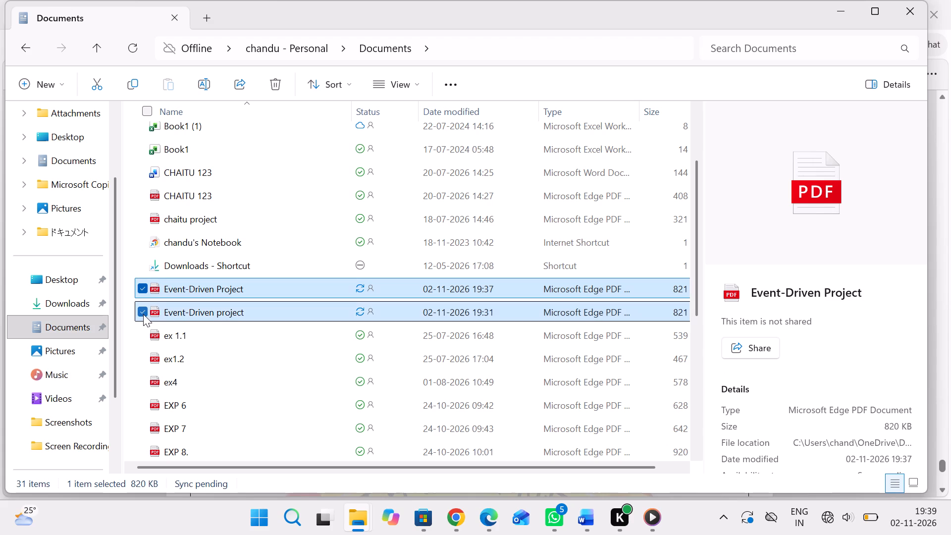
{"action": "left_click", "coordinate": [279, 88]}
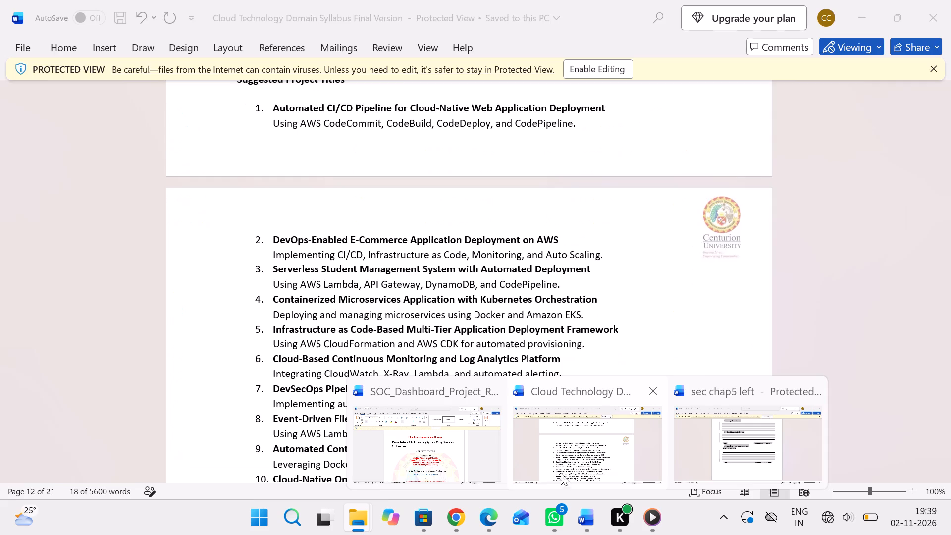
In the SOC_Dashboard_Project_Report document, remove the leading spaces and the empty line before the "CHAPTER 4 - RESULT" heading on page 15.
{"action": "left_click", "coordinate": [463, 449]}
{"action": "scroll", "coordinate": [443, 393], "scroll_direction": "down", "scroll_amount": 5}
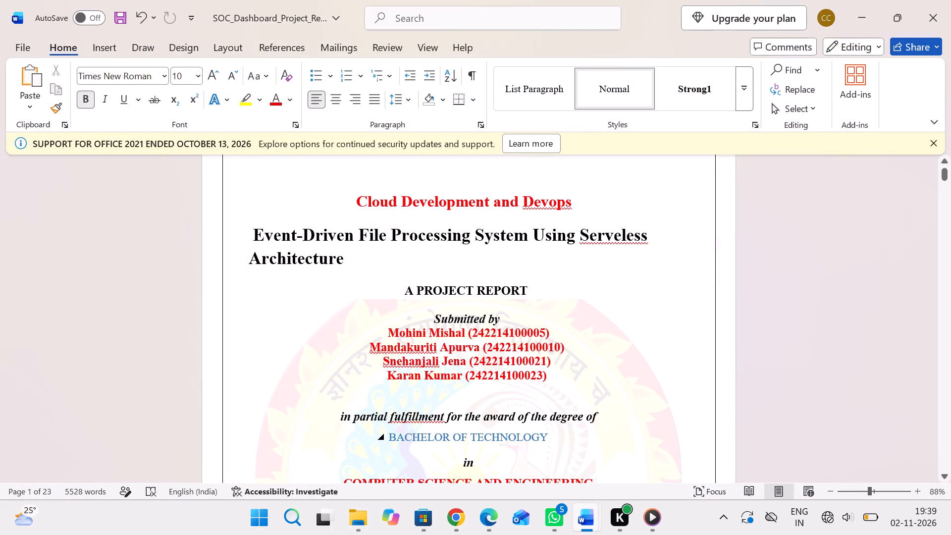
{"action": "scroll", "coordinate": [443, 393], "scroll_direction": "down", "scroll_amount": 3}
{"action": "scroll", "coordinate": [642, 335], "scroll_direction": "down", "scroll_amount": 7}
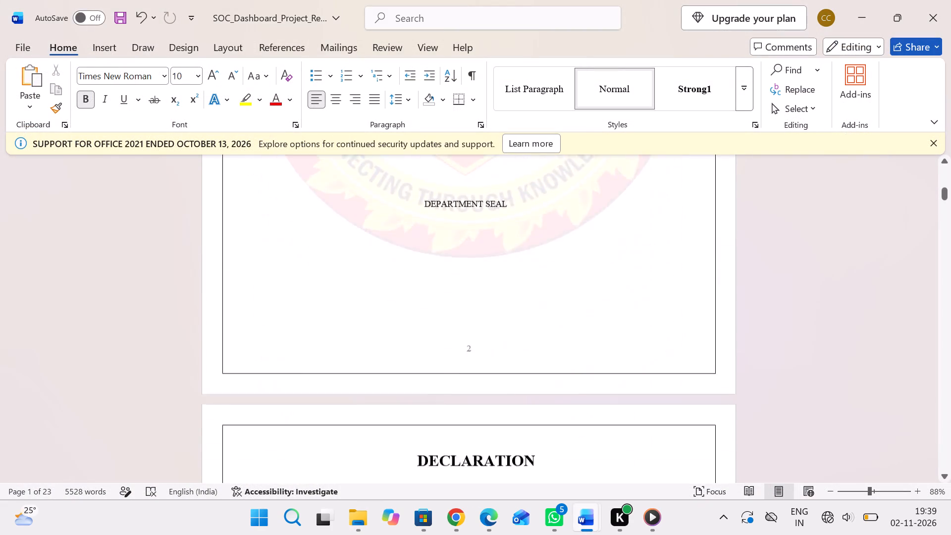
{"action": "scroll", "coordinate": [642, 335], "scroll_direction": "down", "scroll_amount": 11}
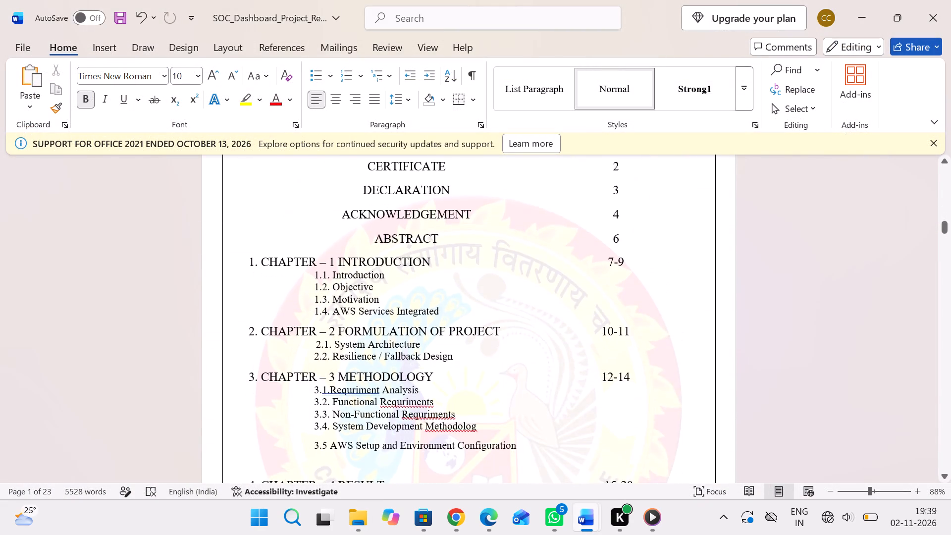
{"action": "scroll", "coordinate": [642, 335], "scroll_direction": "down", "scroll_amount": 9}
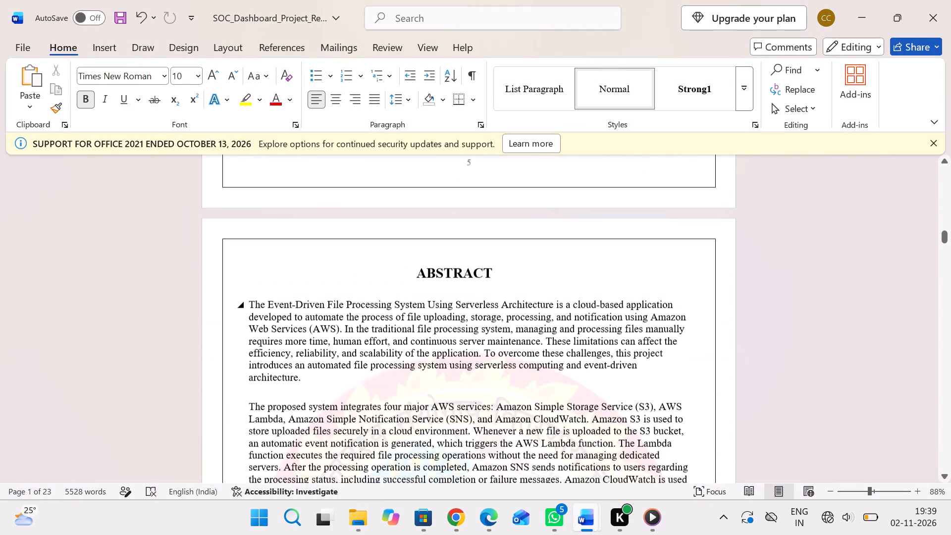
{"action": "scroll", "coordinate": [642, 335], "scroll_direction": "down", "scroll_amount": 9}
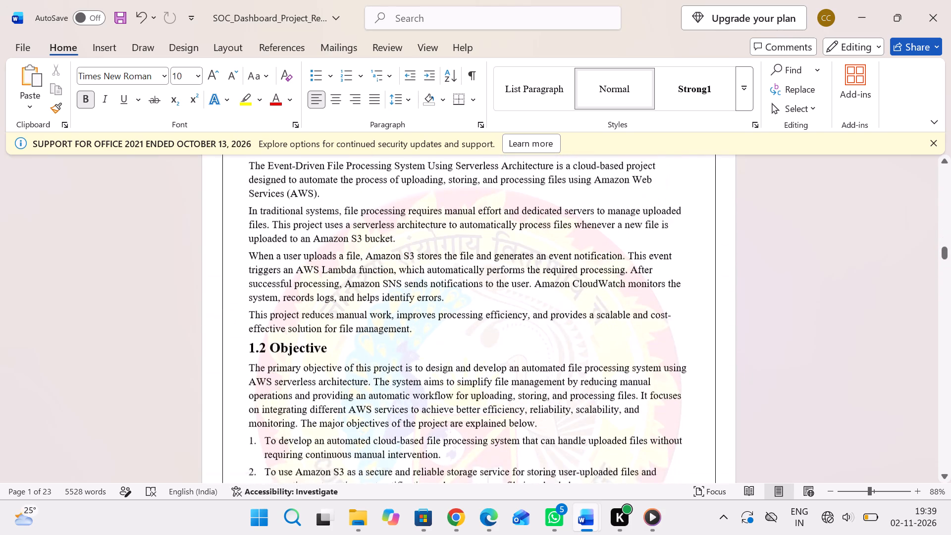
{"action": "scroll", "coordinate": [642, 335], "scroll_direction": "down", "scroll_amount": 9}
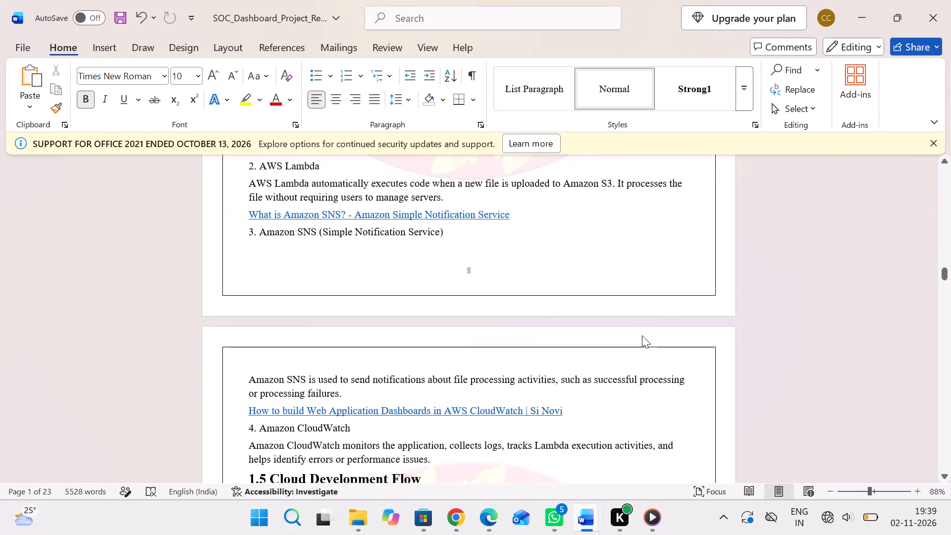
{"action": "scroll", "coordinate": [642, 335], "scroll_direction": "down", "scroll_amount": 9}
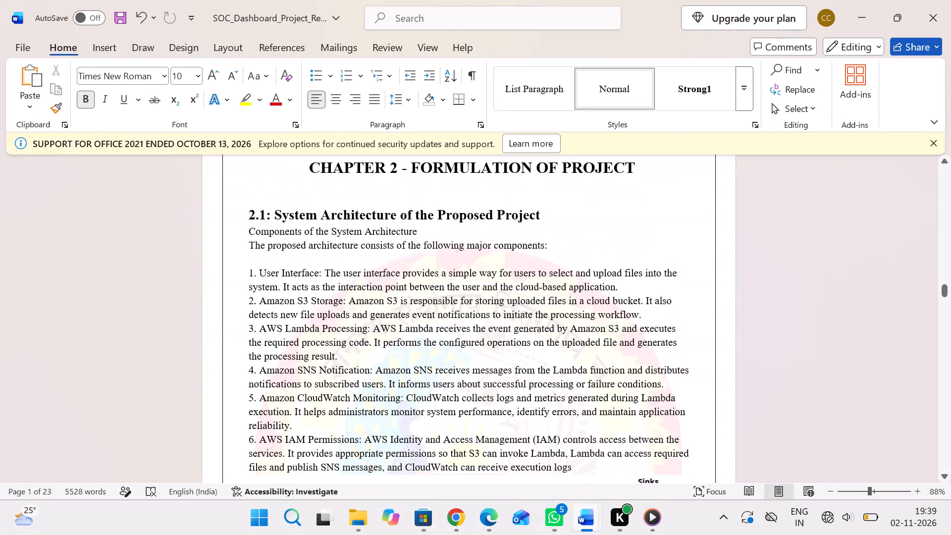
{"action": "scroll", "coordinate": [642, 335], "scroll_direction": "down", "scroll_amount": 9}
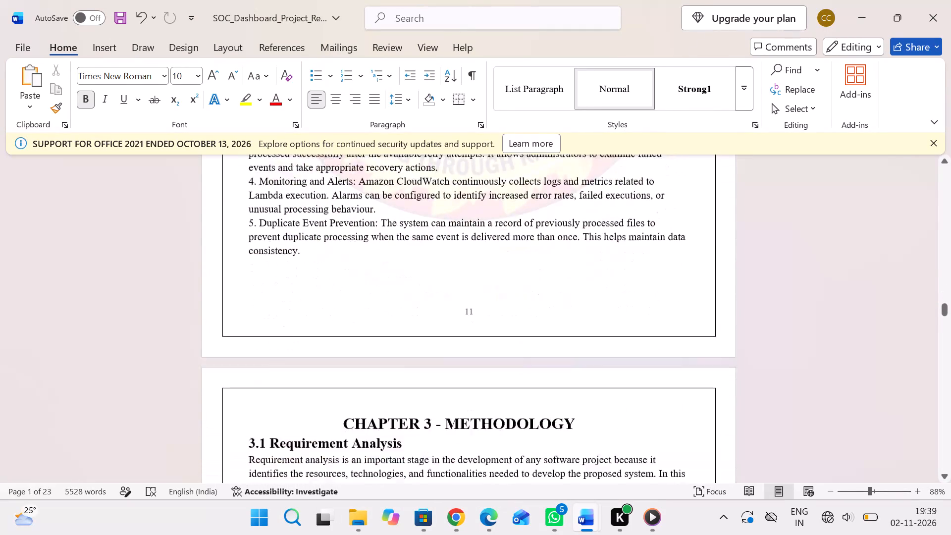
{"action": "scroll", "coordinate": [642, 335], "scroll_direction": "down", "scroll_amount": 9}
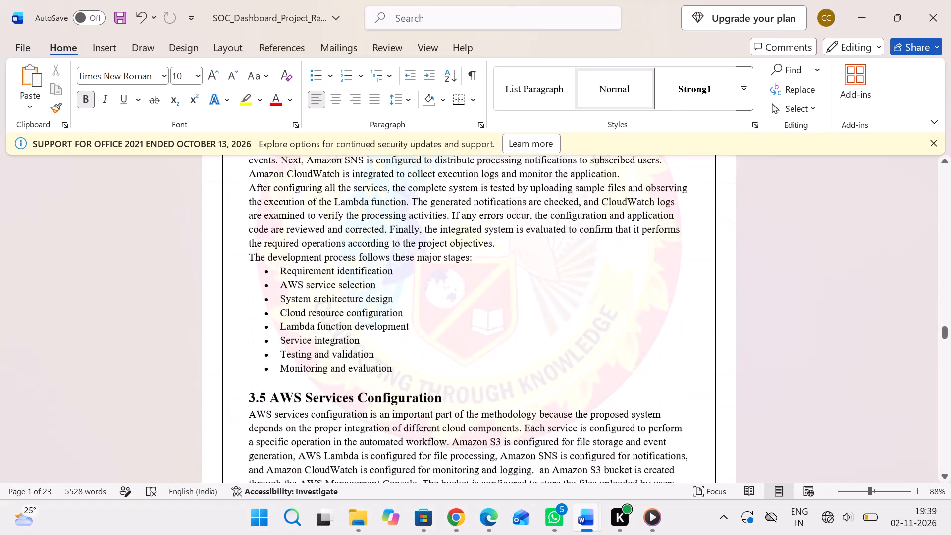
{"action": "scroll", "coordinate": [642, 335], "scroll_direction": "down", "scroll_amount": 8}
{"action": "scroll", "coordinate": [642, 335], "scroll_direction": "up", "scroll_amount": 1}
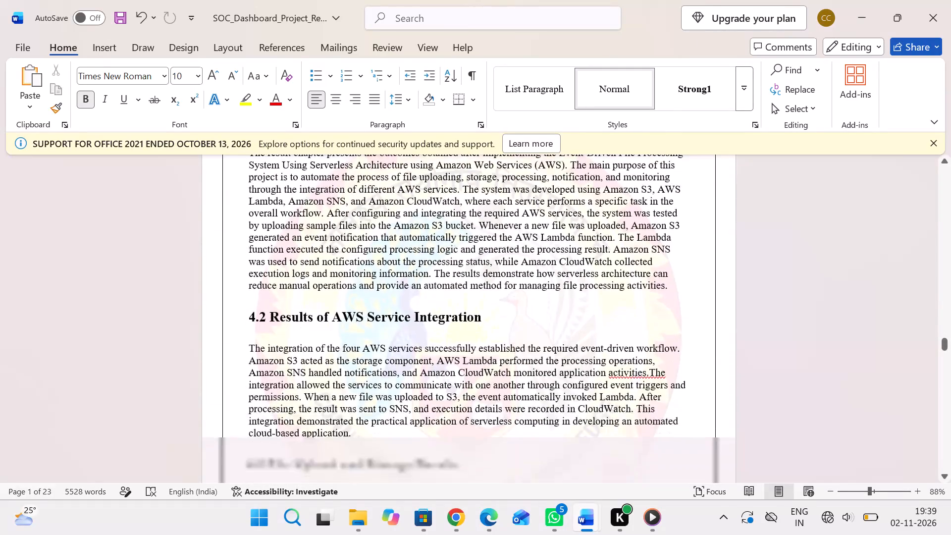
{"action": "scroll", "coordinate": [642, 335], "scroll_direction": "up", "scroll_amount": 1}
{"action": "scroll", "coordinate": [620, 266], "scroll_direction": "down", "scroll_amount": 2}
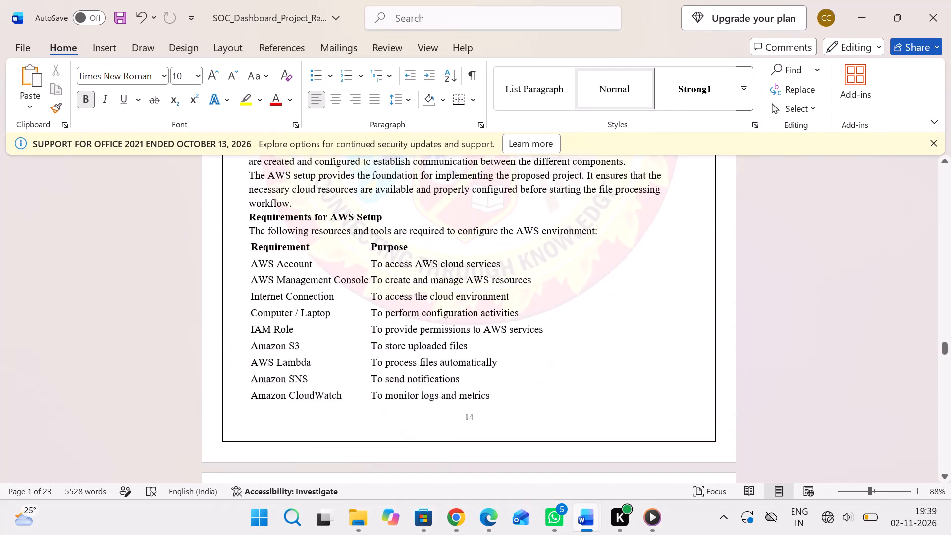
{"action": "scroll", "coordinate": [620, 266], "scroll_direction": "down", "scroll_amount": 3}
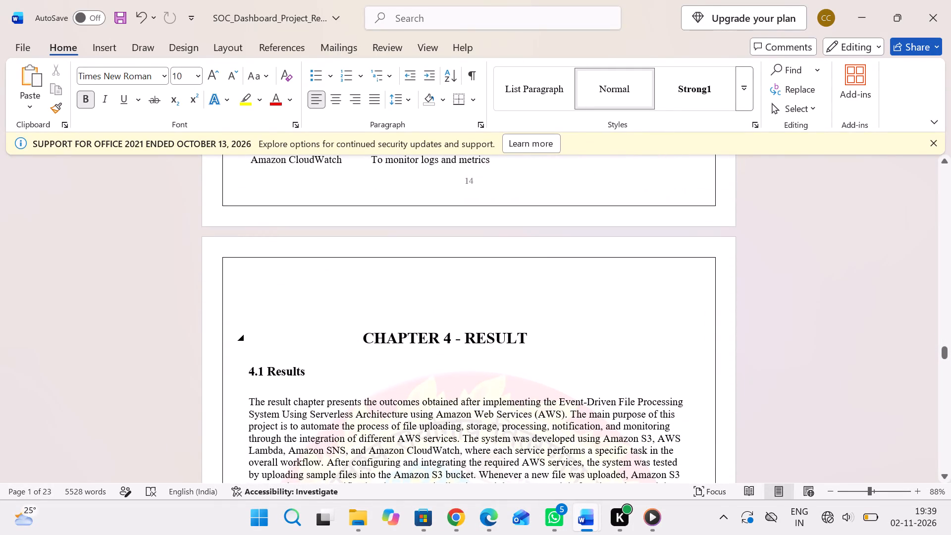
{"action": "left_click", "coordinate": [372, 342]}
{"action": "left_click", "coordinate": [359, 337]}
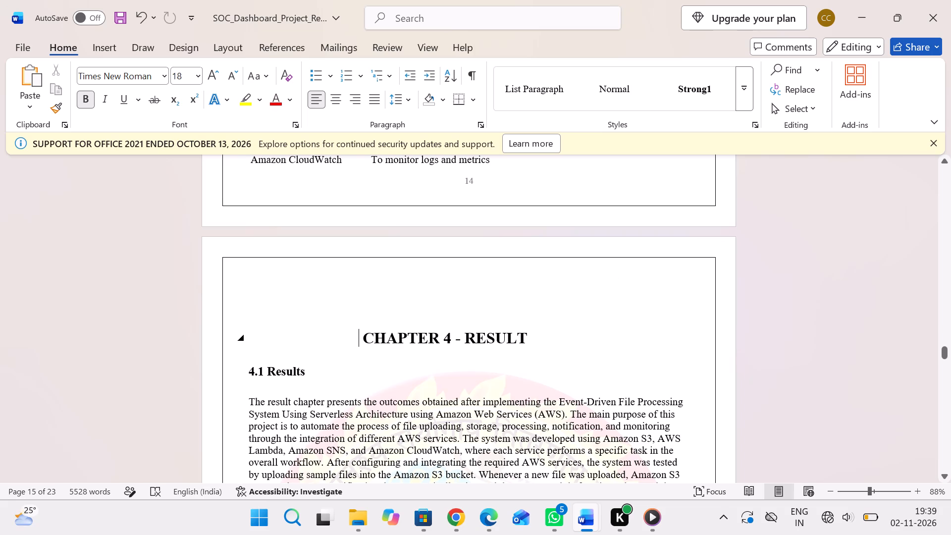
{"action": "key", "text": "BackSpace"}
{"action": "key", "text": "BackSpace"}
{"action": "key", "text": "BackSpace"}
{"action": "key", "text": "BackSpace"}
{"action": "key", "text": "BackSpace"}
{"action": "key", "text": "BackSpace"}
{"action": "key", "text": "BackSpace"}
{"action": "key", "text": "BackSpace"}
{"action": "key", "text": "BackSpace"}
{"action": "key", "text": "BackSpace"}
{"action": "key", "text": "BackSpace"}
{"action": "key", "text": "BackSpace"}
{"action": "key", "text": "BackSpace"}
{"action": "key", "text": "BackSpace"}
{"action": "key", "text": "BackSpace"}
{"action": "key", "text": "BackSpace"}
{"action": "key", "text": "BackSpace"}
{"action": "key", "text": "BackSpace"}
{"action": "key", "text": "BackSpace"}
{"action": "key", "text": "BackSpace"}
{"action": "key", "text": "BackSpace"}
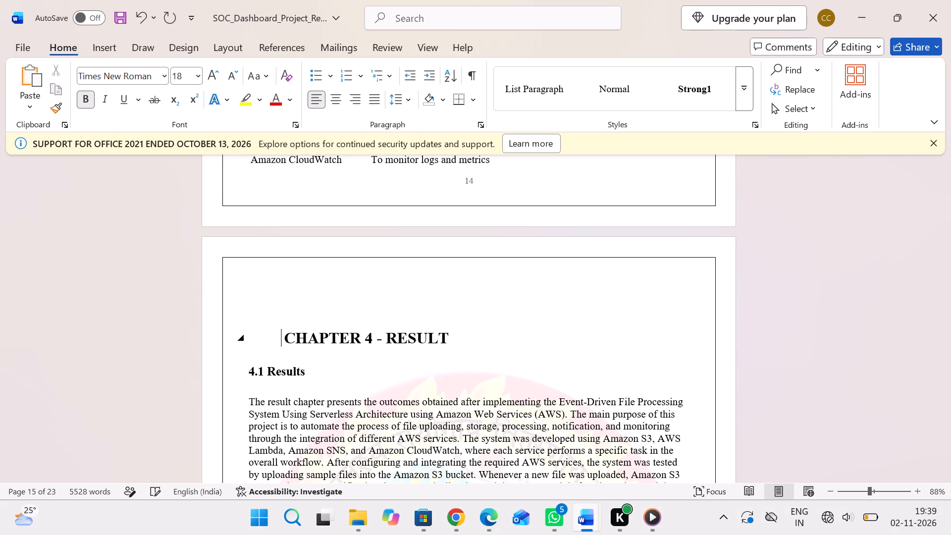
{"action": "key", "text": "BackSpace"}
{"action": "key", "text": "BackSpace"}
{"action": "key", "text": "BackSpace"}
{"action": "key", "text": "BackSpace"}
{"action": "key", "text": "BackSpace"}
{"action": "key", "text": "BackSpace"}
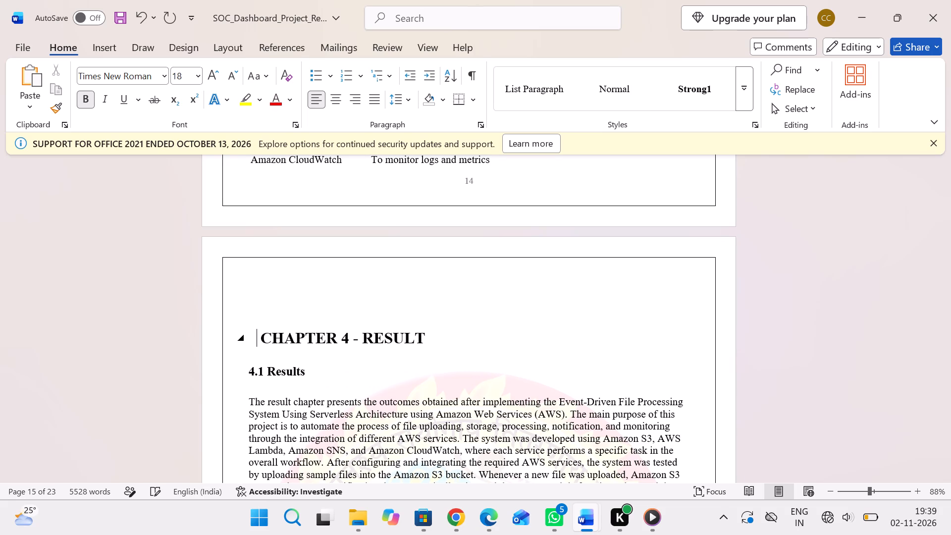
{"action": "key", "text": "BackSpace"}
{"action": "key", "text": "BackSpace"}
{"action": "key", "text": "BackSpace"}
{"action": "key", "text": "BackSpace"}
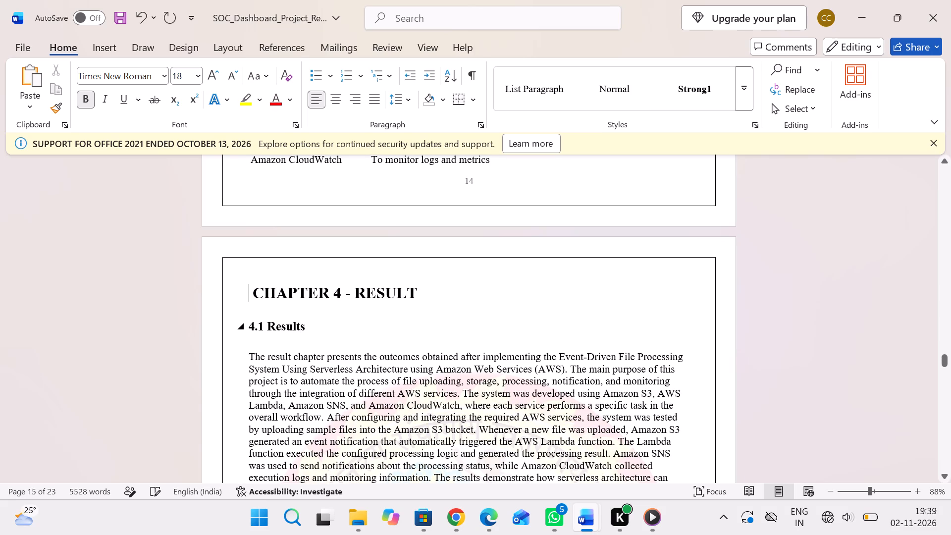
Shift the "CHAPTER 4 - RESULT" heading back toward the middle of the line with 20 leading spaces.
{"action": "key", "text": "space"}
{"action": "key", "text": "space"}
{"action": "key", "text": "space"}
{"action": "key", "text": "space"}
{"action": "key", "text": "space"}
{"action": "key", "text": "space"}
{"action": "key", "text": "space"}
{"action": "key", "text": "space"}
{"action": "key", "text": "space"}
{"action": "key", "text": "space"}
{"action": "key", "text": "space"}
{"action": "key", "text": "space"}
{"action": "key", "text": "space"}
{"action": "key", "text": "space"}
{"action": "key", "text": "space"}
{"action": "key", "text": "space"}
{"action": "key", "text": "space"}
{"action": "key", "text": "space"}
{"action": "key", "text": "space"}
{"action": "key", "text": "space"}
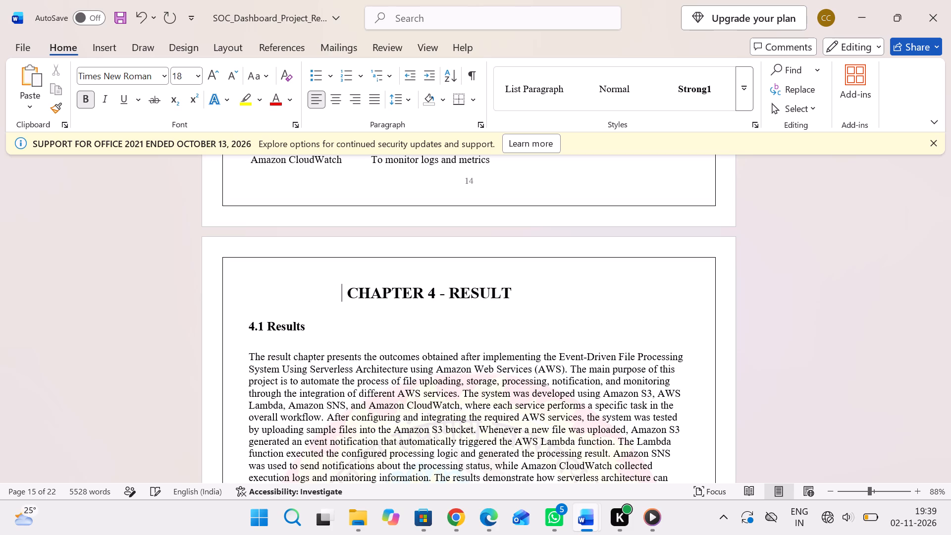
Look through the report from Chapter 4 to the Assessment page, checking page breaks, screenshots and tables.
{"action": "scroll", "coordinate": [359, 337], "scroll_direction": "down", "scroll_amount": 4}
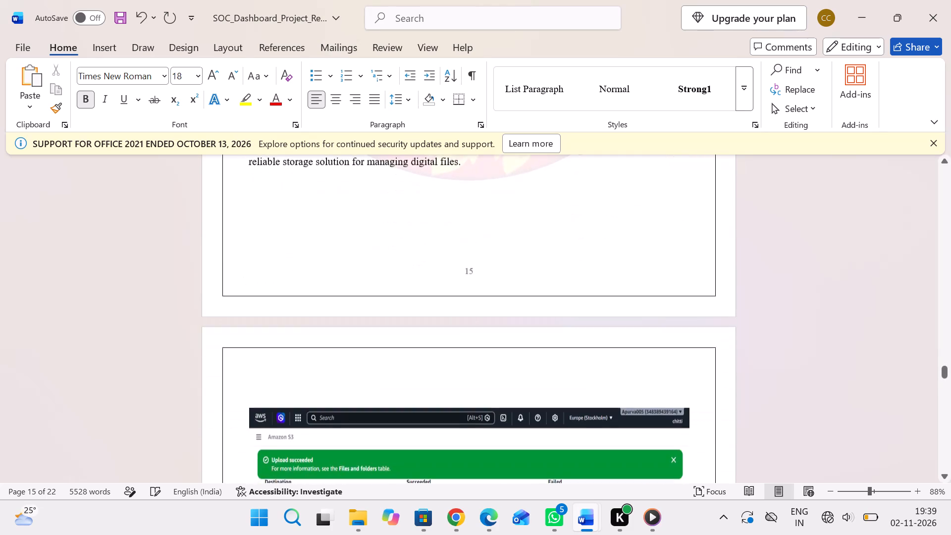
{"action": "scroll", "coordinate": [359, 337], "scroll_direction": "down", "scroll_amount": 7}
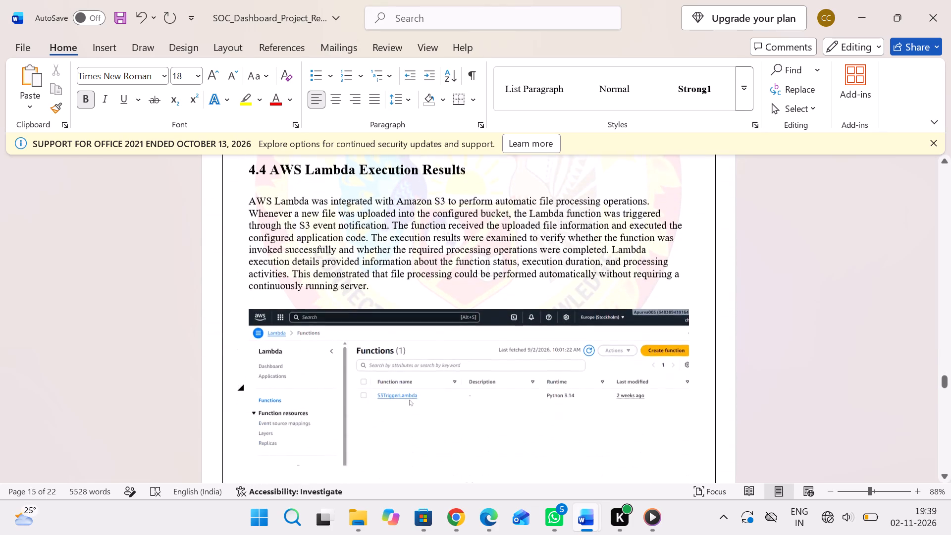
{"action": "scroll", "coordinate": [359, 337], "scroll_direction": "down", "scroll_amount": 8}
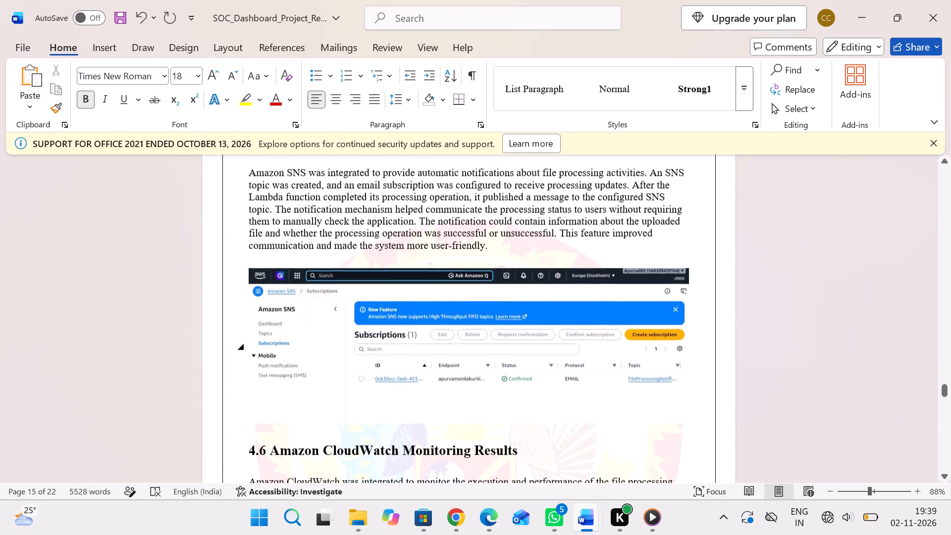
{"action": "scroll", "coordinate": [359, 337], "scroll_direction": "down", "scroll_amount": 9}
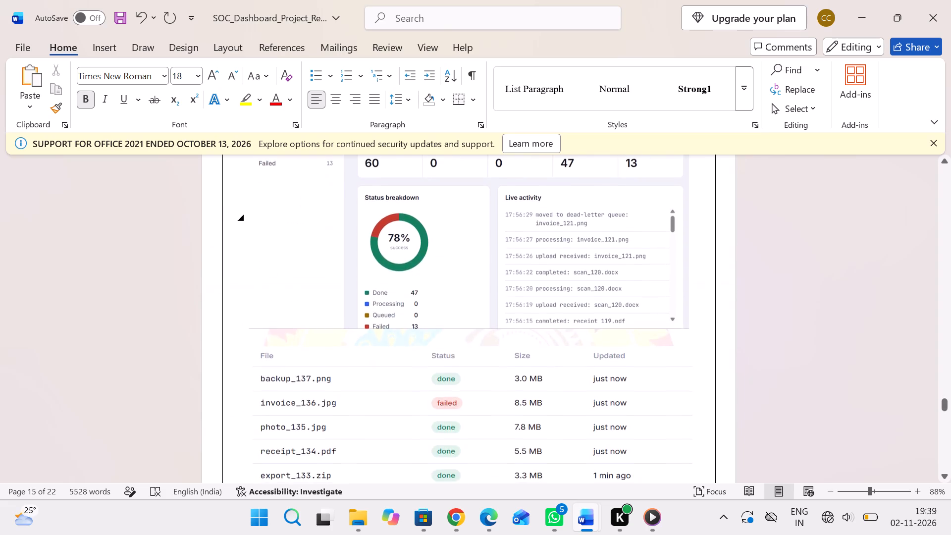
{"action": "scroll", "coordinate": [359, 337], "scroll_direction": "down", "scroll_amount": 8}
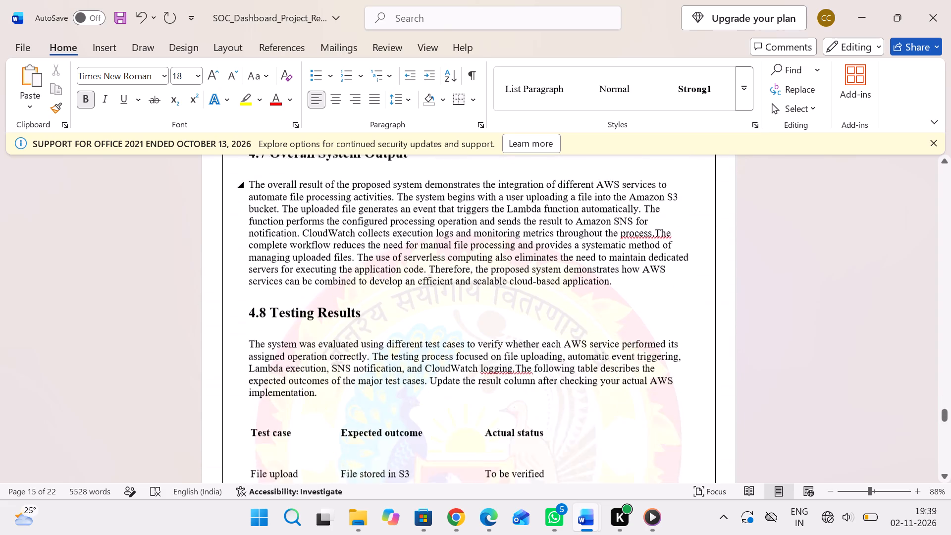
{"action": "scroll", "coordinate": [359, 337], "scroll_direction": "down", "scroll_amount": 8}
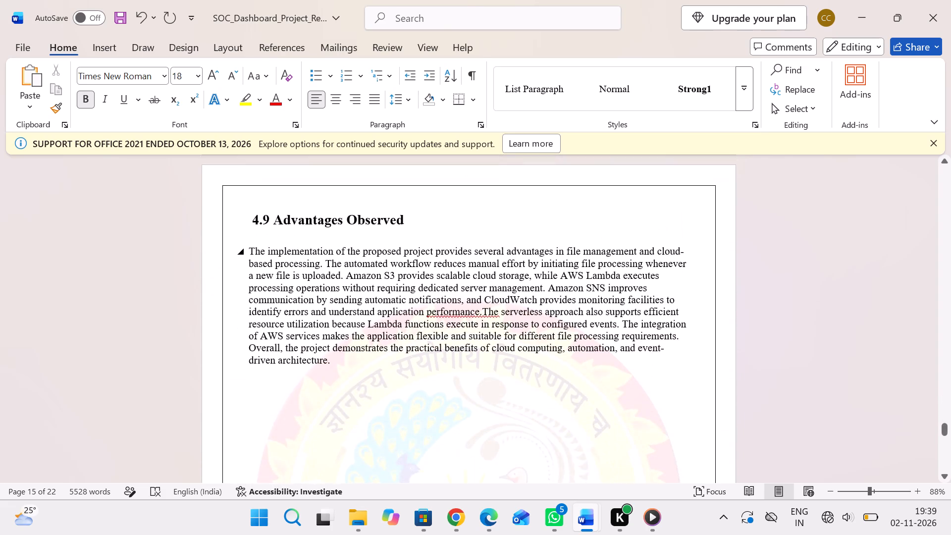
{"action": "scroll", "coordinate": [359, 337], "scroll_direction": "down", "scroll_amount": 8}
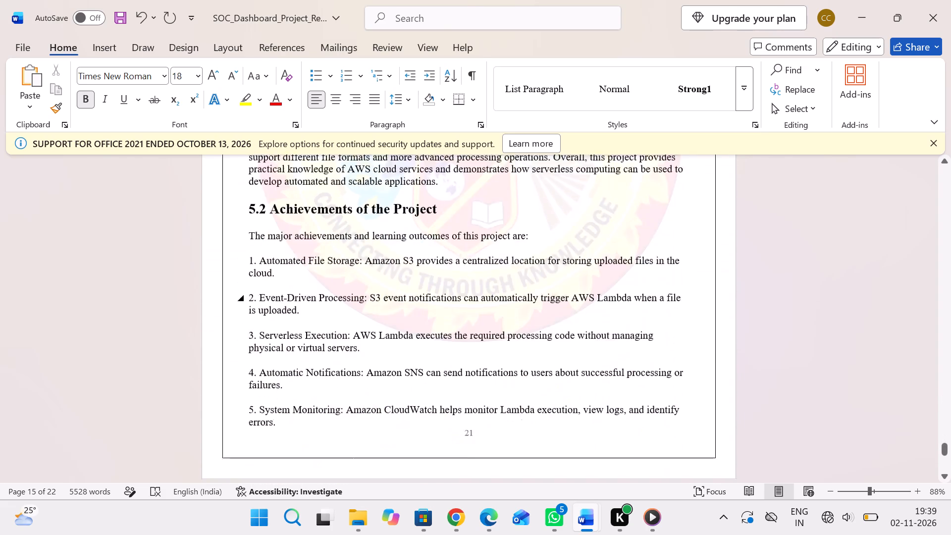
{"action": "scroll", "coordinate": [359, 337], "scroll_direction": "down", "scroll_amount": 8}
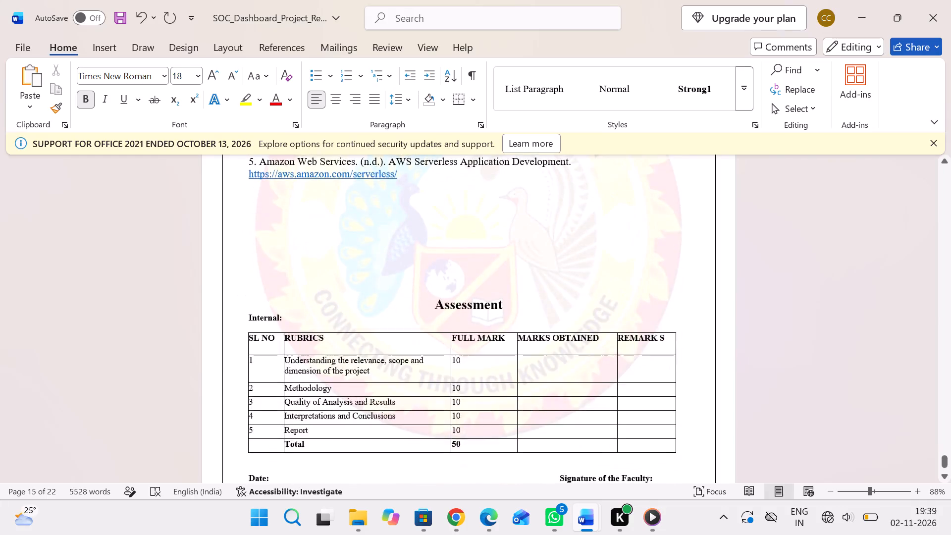
{"action": "scroll", "coordinate": [359, 337], "scroll_direction": "down", "scroll_amount": 3}
{"action": "scroll", "coordinate": [359, 337], "scroll_direction": "up", "scroll_amount": 1}
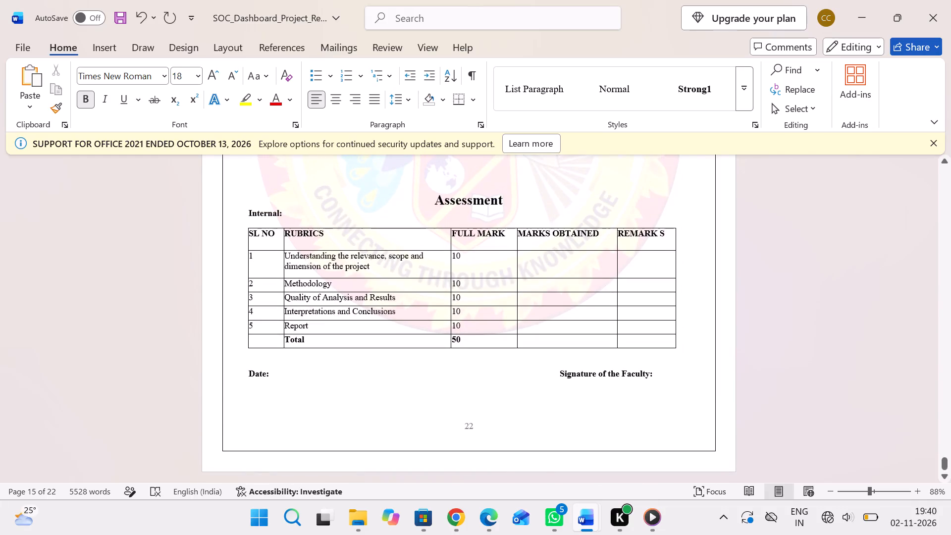
Begin saving a copy of the report in the Documents folder with the file name "devops project".
{"action": "left_click", "coordinate": [15, 49]}
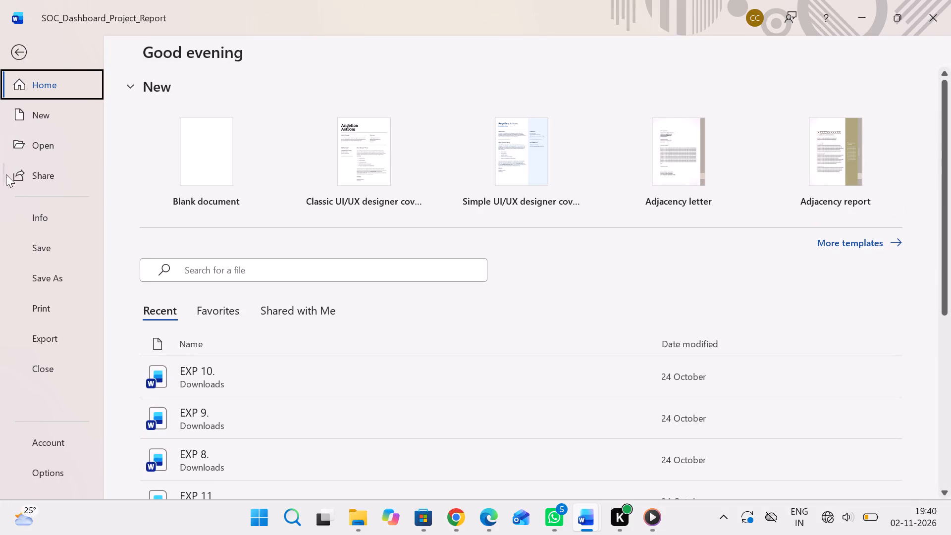
{"action": "left_click", "coordinate": [46, 272]}
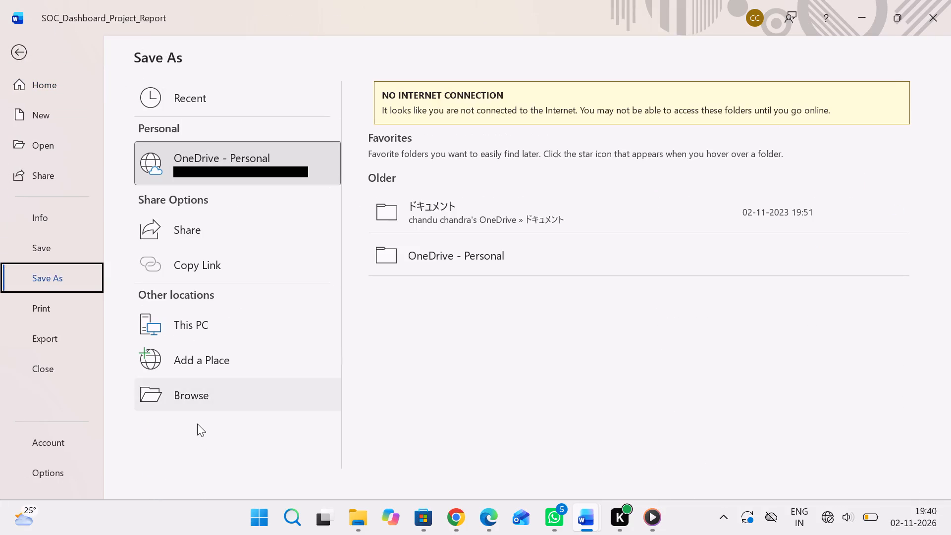
{"action": "left_click", "coordinate": [206, 392]}
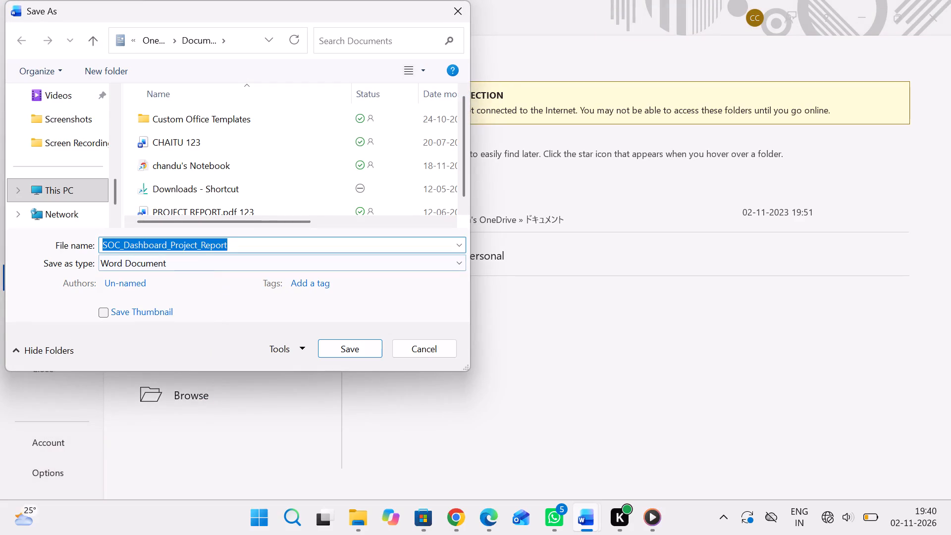
{"action": "left_click", "coordinate": [240, 245]}
{"action": "key", "text": "BackSpace"}
{"action": "key", "text": "BackSpace"}
{"action": "key", "text": "BackSpace"}
{"action": "key", "text": "BackSpace"}
{"action": "key", "text": "BackSpace"}
{"action": "key", "text": "BackSpace"}
{"action": "key", "text": "BackSpace"}
{"action": "key", "text": "BackSpace"}
{"action": "key", "text": "BackSpace"}
{"action": "key", "text": "BackSpace"}
{"action": "key", "text": "BackSpace"}
{"action": "key", "text": "BackSpace"}
{"action": "key", "text": "BackSpace"}
{"action": "key", "text": "BackSpace"}
{"action": "key", "text": "BackSpace"}
{"action": "key", "text": "BackSpace"}
{"action": "key", "text": "BackSpace"}
{"action": "key", "text": "BackSpace"}
{"action": "key", "text": "BackSpace"}
{"action": "key", "text": "BackSpace"}
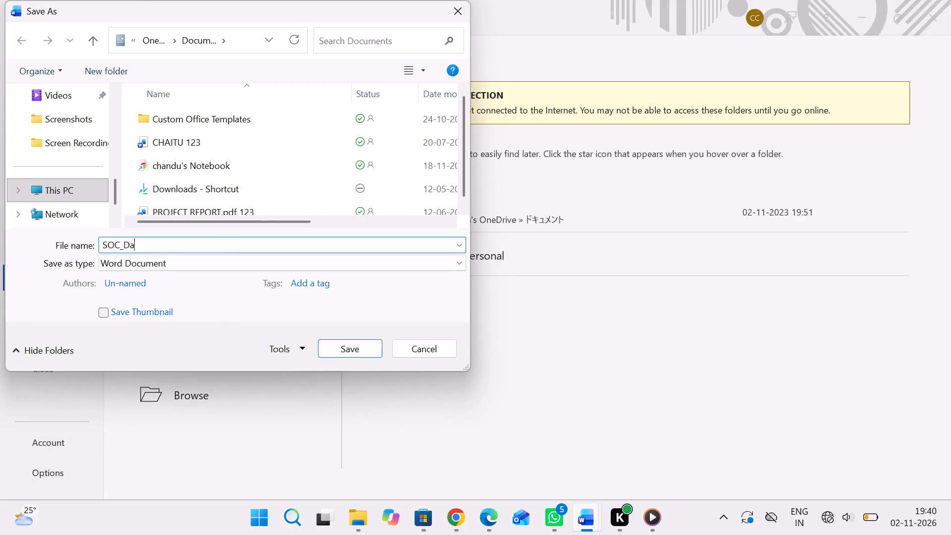
{"action": "key", "text": "d"}
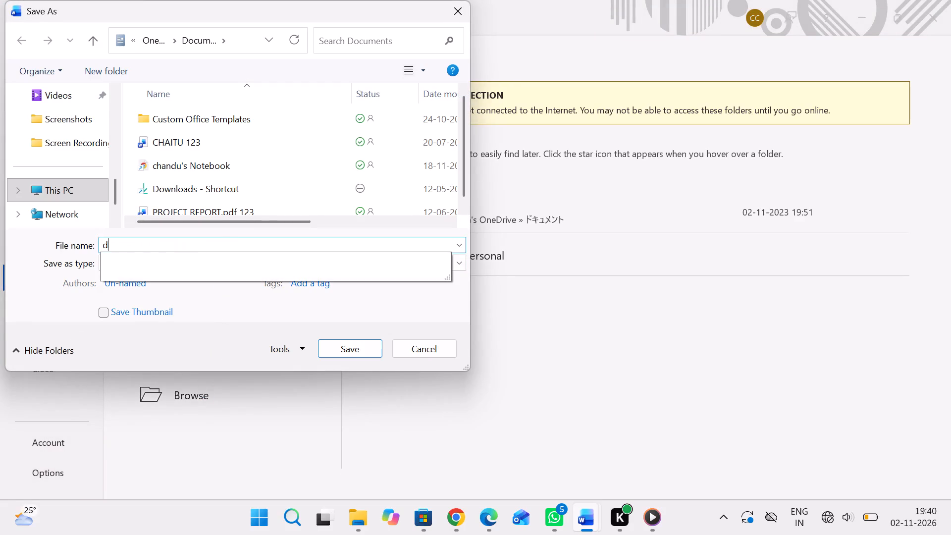
{"action": "key", "text": "BackSpace"}
{"action": "type", "text": "dev"}
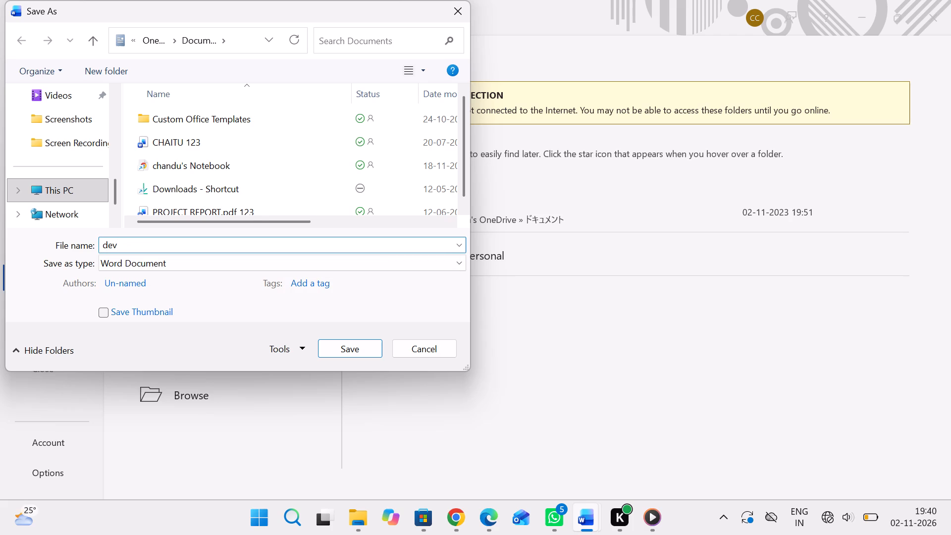
{"action": "type", "text": "op"}
{"action": "type", "text": "s"}
{"action": "key", "text": "space"}
{"action": "key", "text": "bracketleft"}
{"action": "key", "text": "BackSpace"}
{"action": "type", "text": "project"}
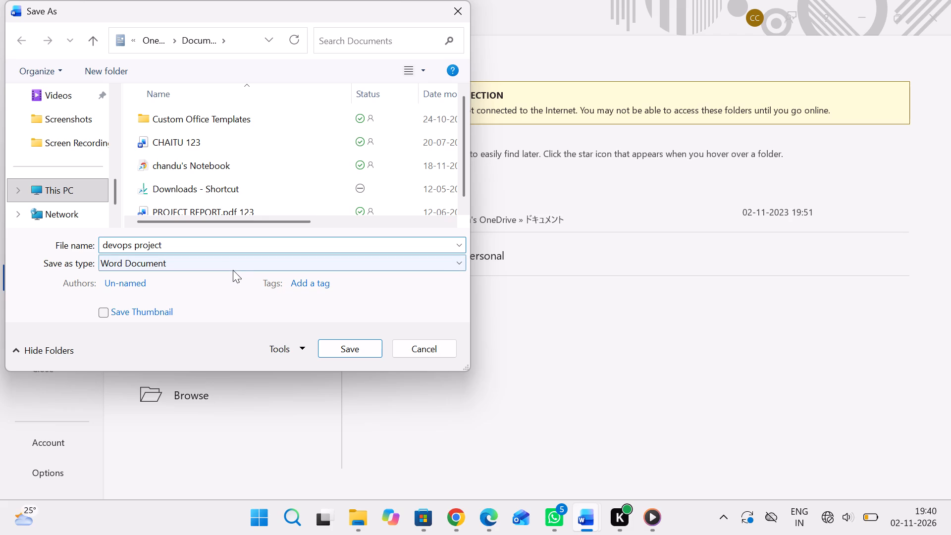
Set the copy's file type to PDF and save it to the Documents folder.
{"action": "left_click", "coordinate": [232, 269]}
{"action": "left_click", "coordinate": [221, 352]}
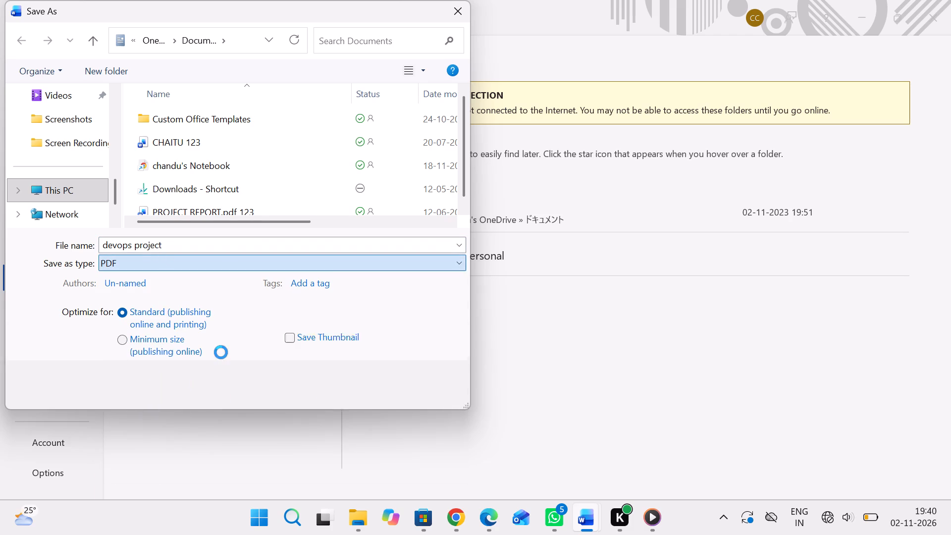
{"action": "left_click_drag", "start_coordinate": [221, 352], "coordinate": [192, 265]}
{"action": "left_click_drag", "start_coordinate": [192, 265], "coordinate": [191, 339]}
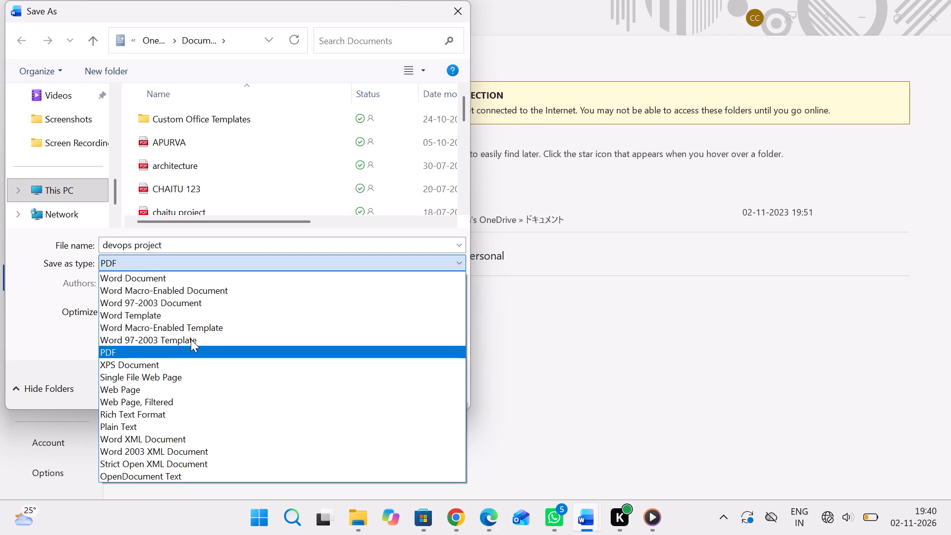
{"action": "left_click_drag", "start_coordinate": [191, 339], "coordinate": [191, 340]}
{"action": "left_click", "coordinate": [191, 349]}
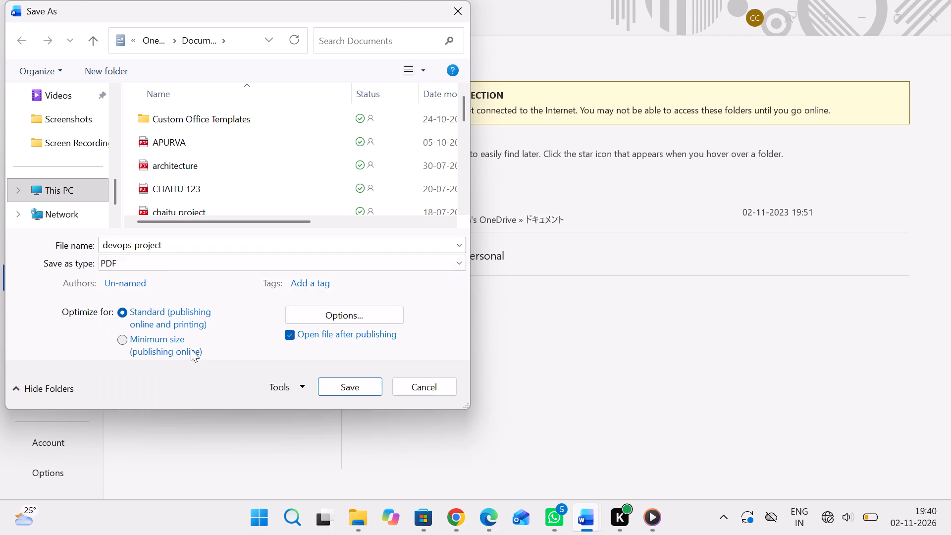
{"action": "left_click", "coordinate": [162, 267]}
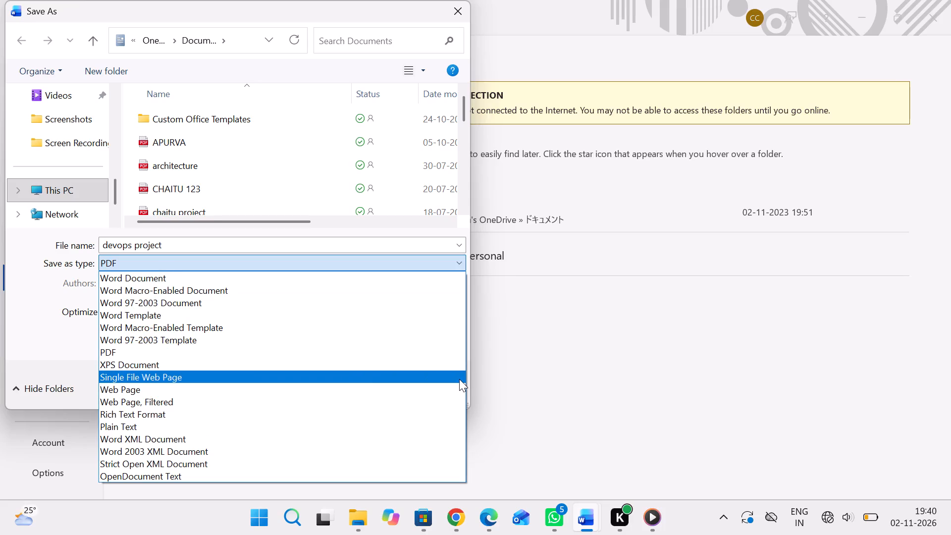
{"action": "left_click_drag", "start_coordinate": [581, 370], "coordinate": [331, 387]}
{"action": "left_click", "coordinate": [331, 387]}
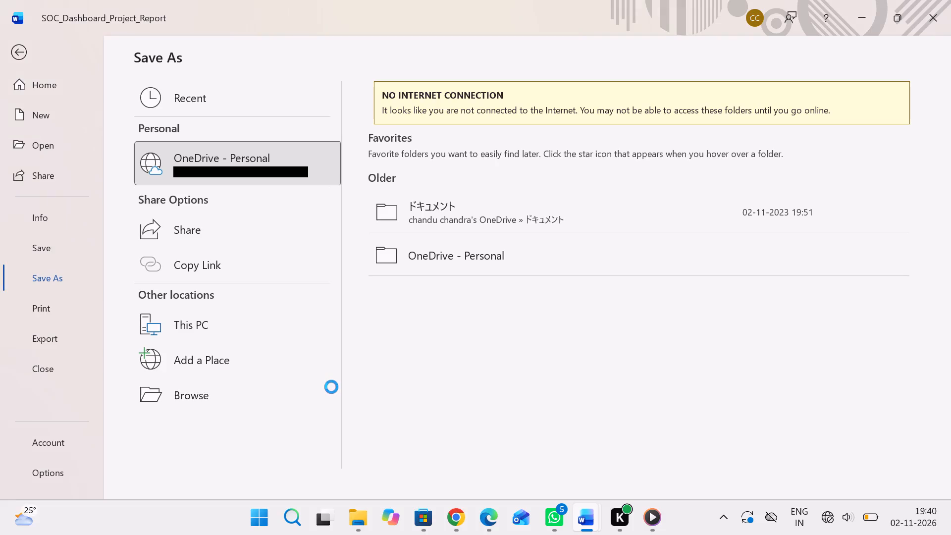
In Edge, look through the "devops project" PDF from the opening pages to Chapter 5, checking headings, page breaks, figures and page numbers.
{"action": "scroll", "coordinate": [331, 387], "scroll_direction": "down", "scroll_amount": 8}
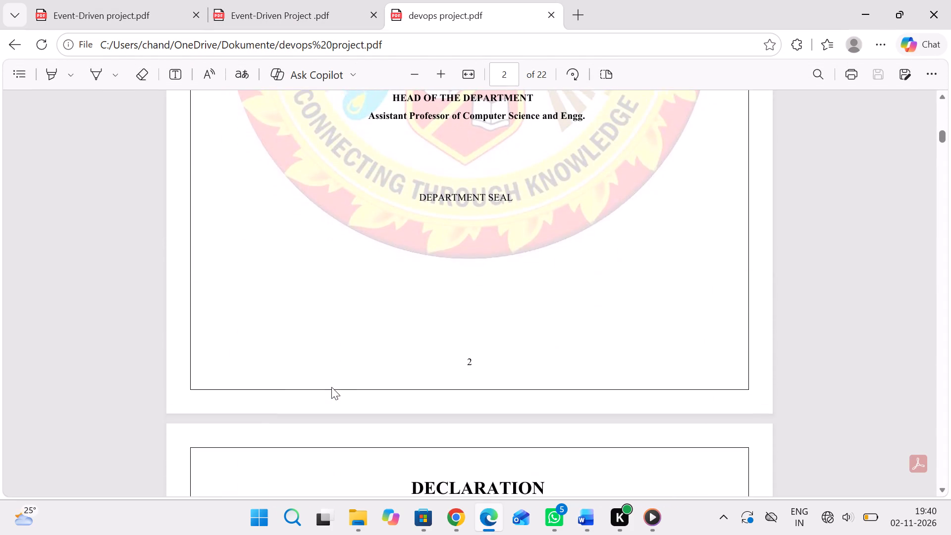
{"action": "scroll", "coordinate": [331, 387], "scroll_direction": "up", "scroll_amount": 2}
{"action": "scroll", "coordinate": [331, 387], "scroll_direction": "down", "scroll_amount": 3}
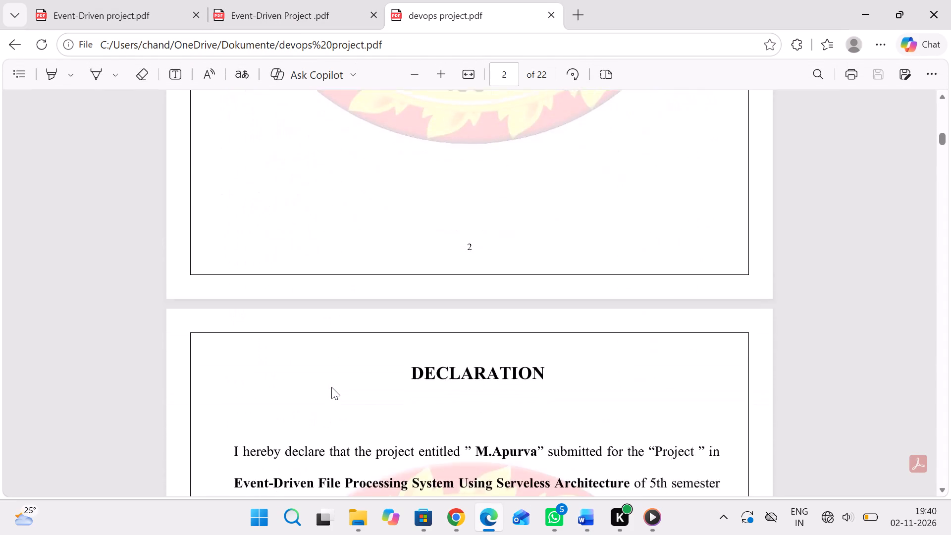
{"action": "scroll", "coordinate": [331, 387], "scroll_direction": "down", "scroll_amount": 8}
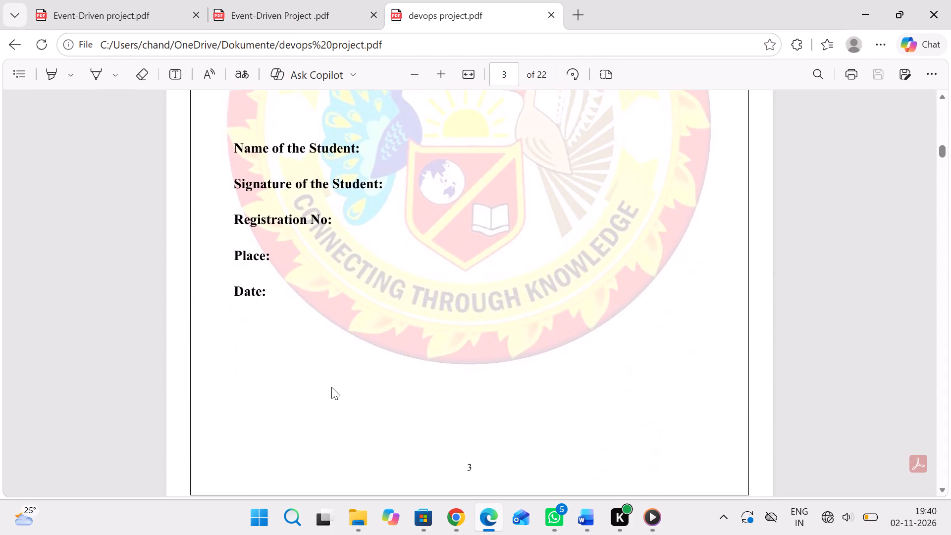
{"action": "scroll", "coordinate": [331, 387], "scroll_direction": "down", "scroll_amount": 7}
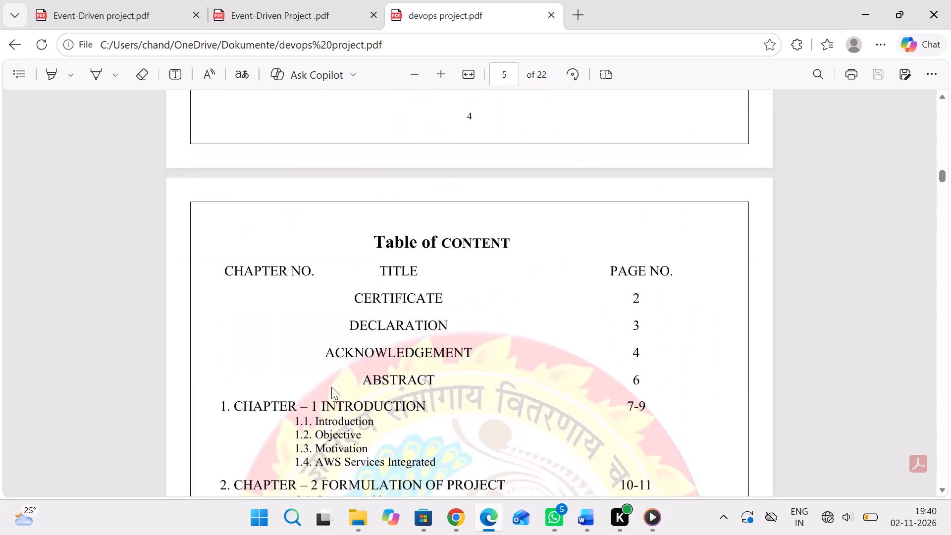
{"action": "scroll", "coordinate": [331, 387], "scroll_direction": "down", "scroll_amount": 5}
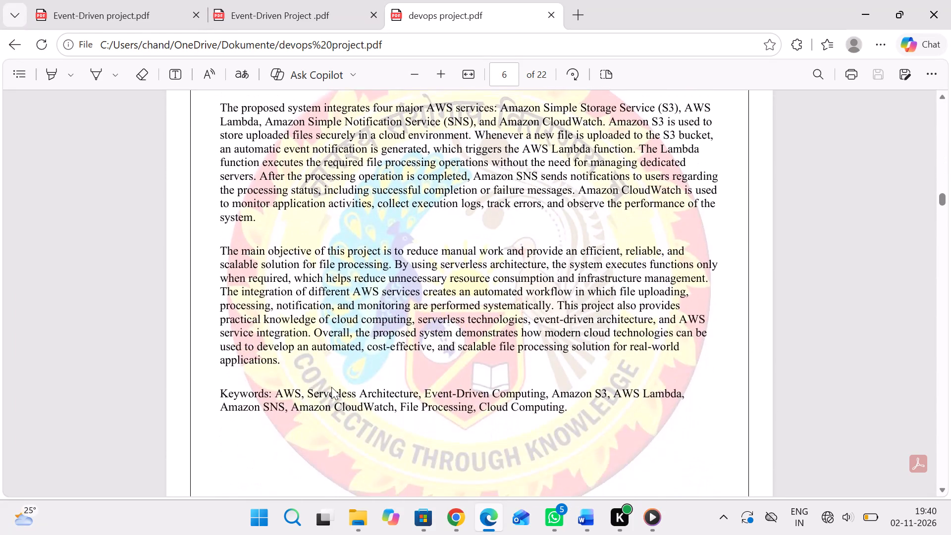
{"action": "scroll", "coordinate": [331, 387], "scroll_direction": "down", "scroll_amount": 9}
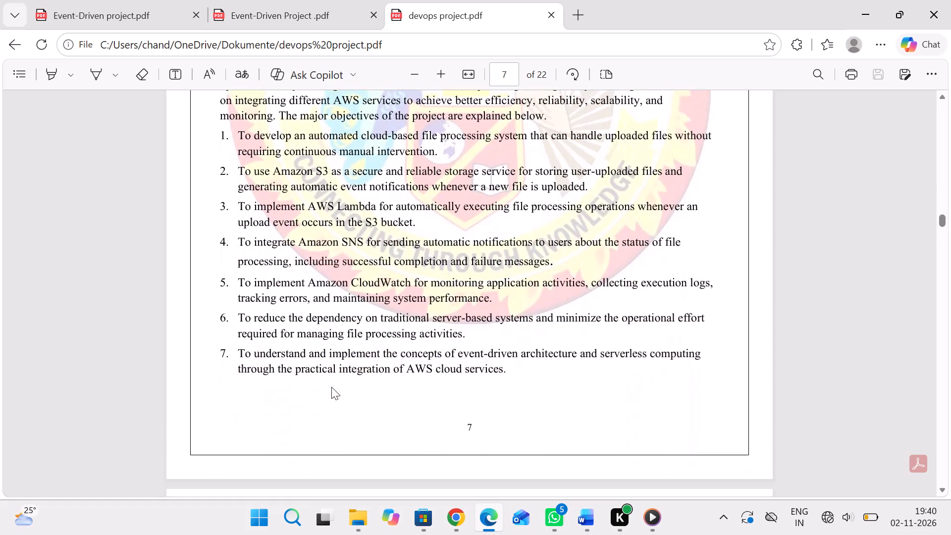
{"action": "scroll", "coordinate": [331, 387], "scroll_direction": "down", "scroll_amount": 9}
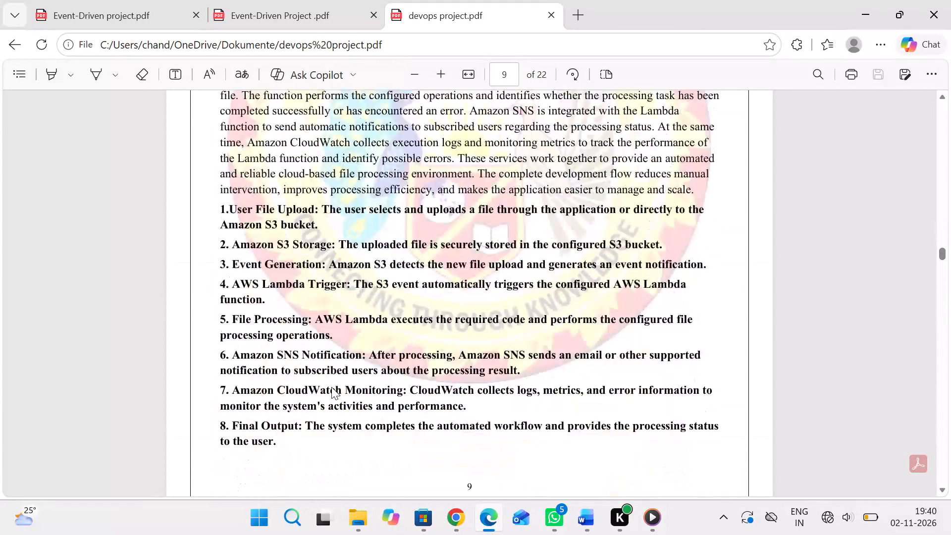
{"action": "scroll", "coordinate": [331, 387], "scroll_direction": "down", "scroll_amount": 5}
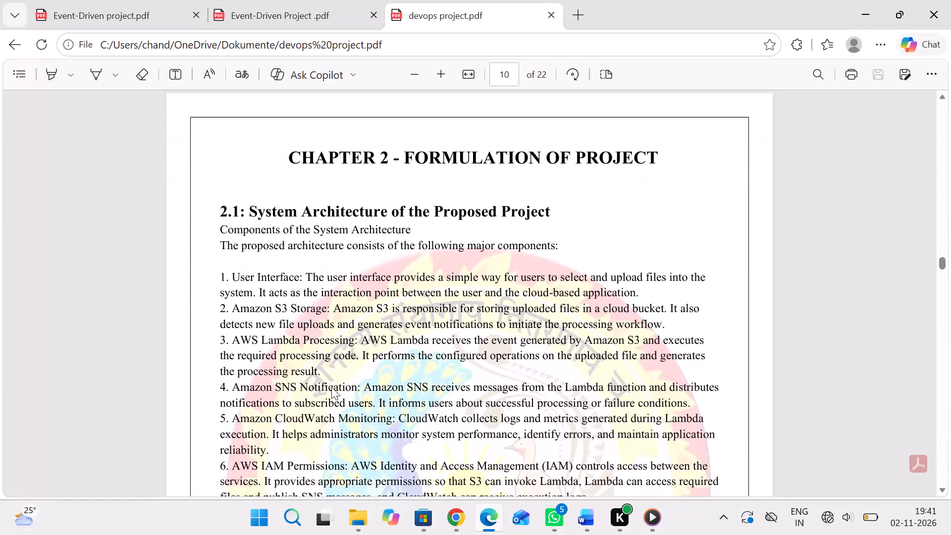
{"action": "scroll", "coordinate": [331, 387], "scroll_direction": "down", "scroll_amount": 3}
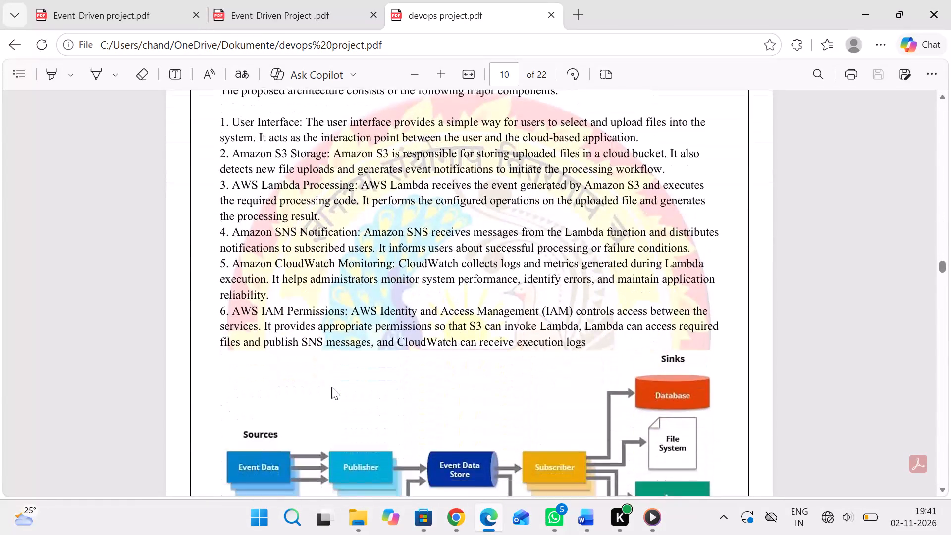
{"action": "scroll", "coordinate": [331, 387], "scroll_direction": "down", "scroll_amount": 2}
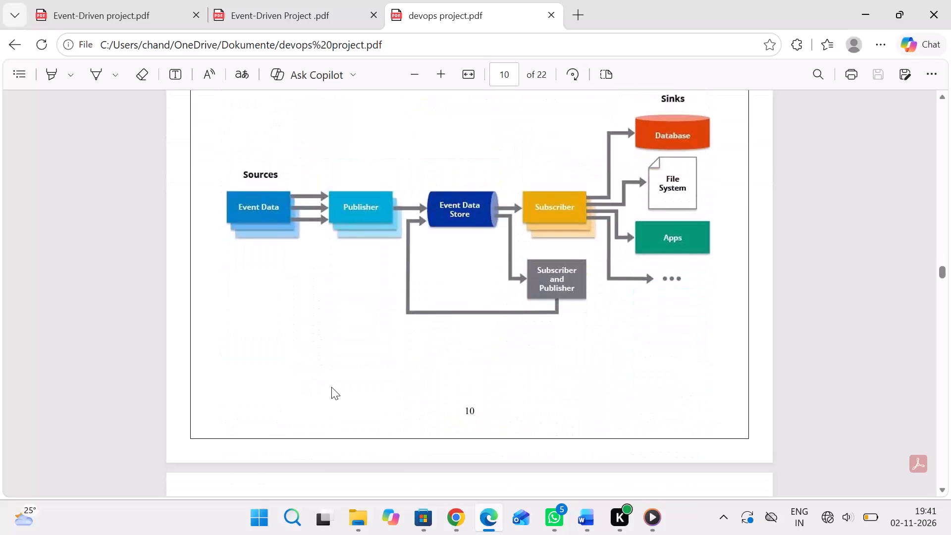
{"action": "scroll", "coordinate": [331, 387], "scroll_direction": "down", "scroll_amount": 6}
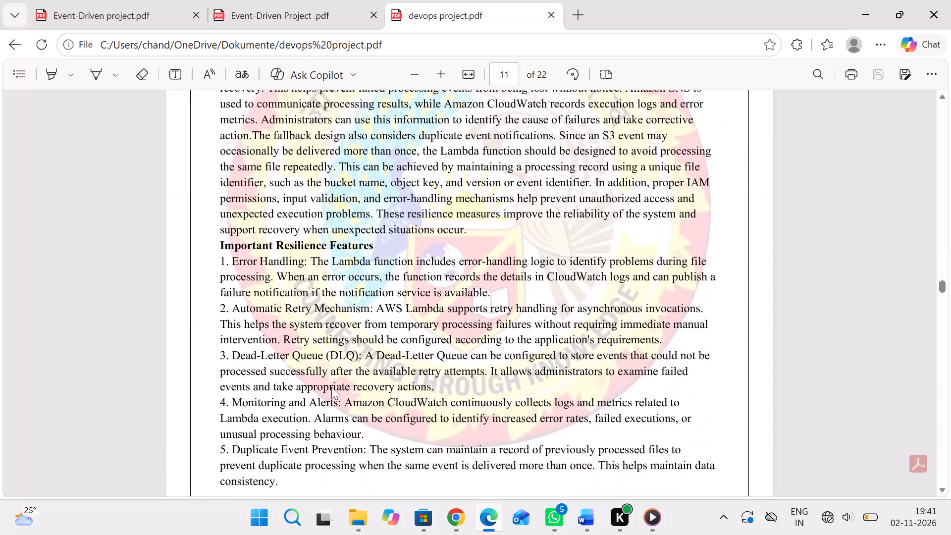
{"action": "scroll", "coordinate": [331, 387], "scroll_direction": "down", "scroll_amount": 7}
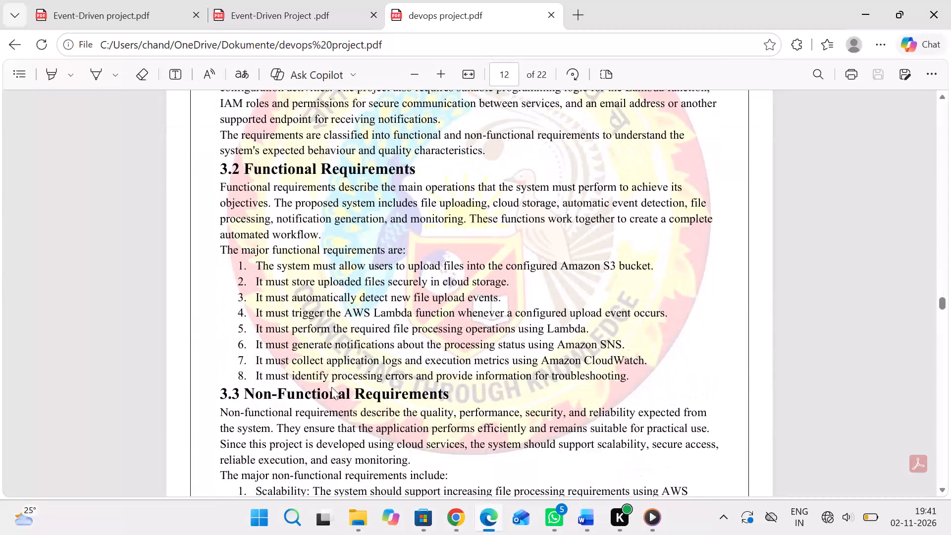
{"action": "scroll", "coordinate": [331, 387], "scroll_direction": "down", "scroll_amount": 3}
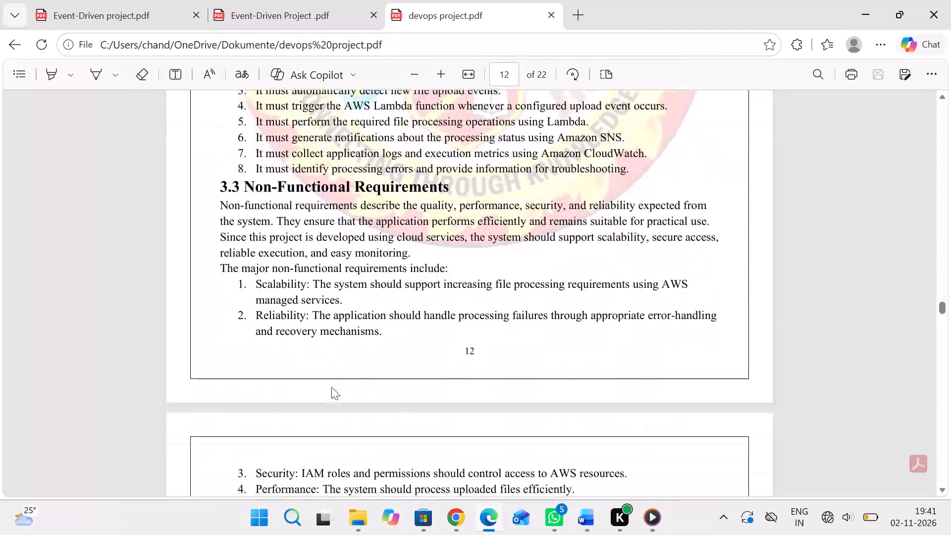
{"action": "scroll", "coordinate": [331, 387], "scroll_direction": "down", "scroll_amount": 4}
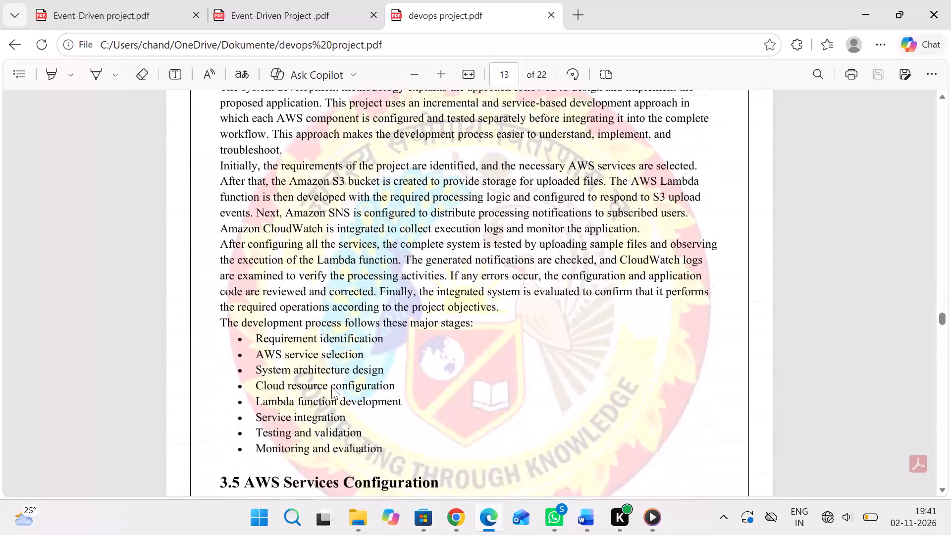
{"action": "scroll", "coordinate": [331, 387], "scroll_direction": "down", "scroll_amount": 8}
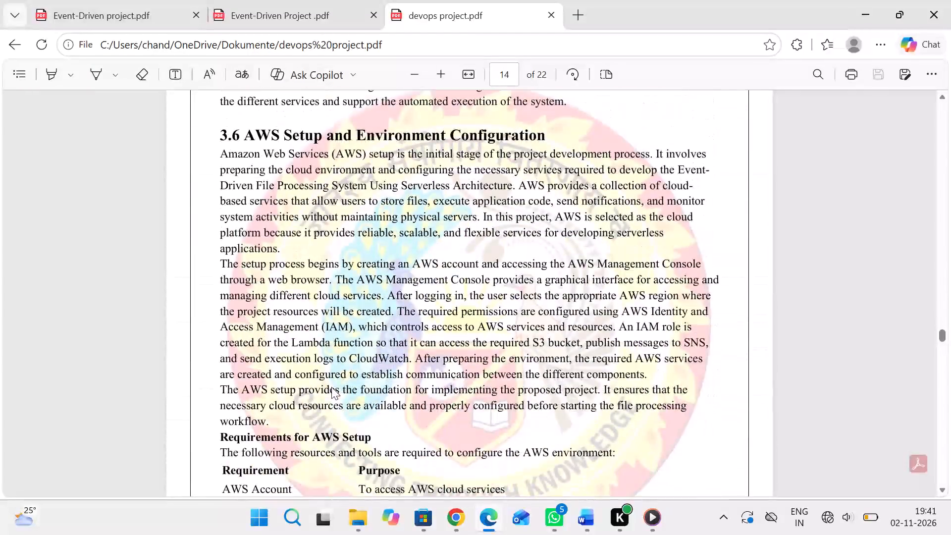
{"action": "scroll", "coordinate": [331, 387], "scroll_direction": "down", "scroll_amount": 8}
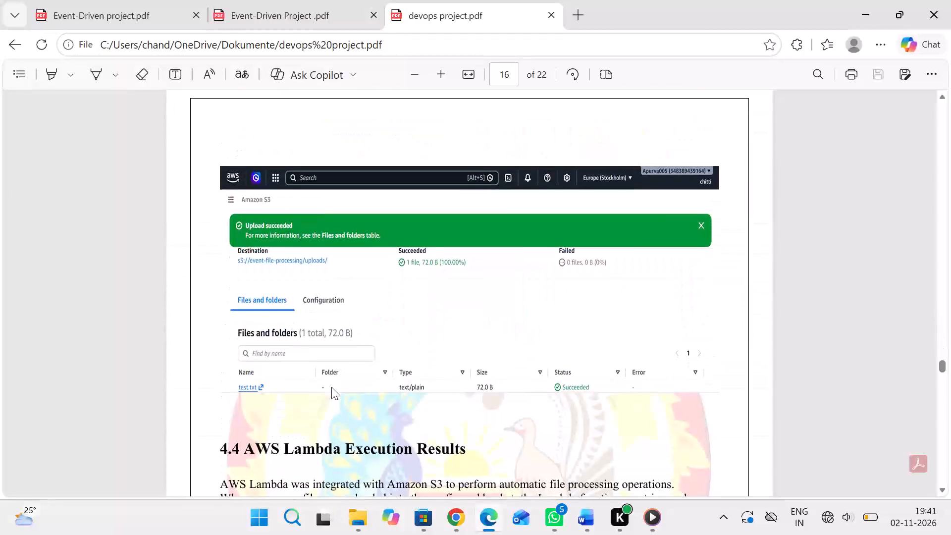
{"action": "scroll", "coordinate": [331, 387], "scroll_direction": "down", "scroll_amount": 8}
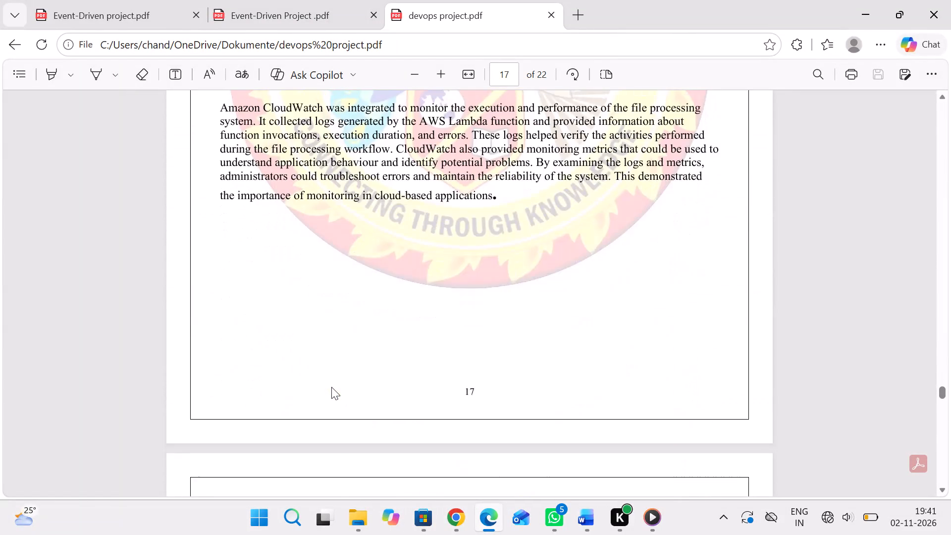
{"action": "scroll", "coordinate": [331, 387], "scroll_direction": "down", "scroll_amount": 8}
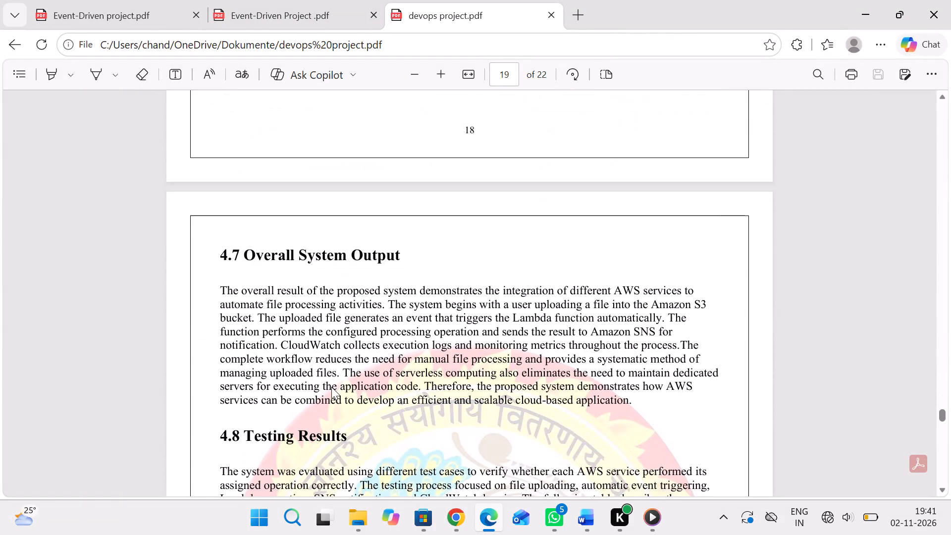
{"action": "scroll", "coordinate": [331, 387], "scroll_direction": "down", "scroll_amount": 7}
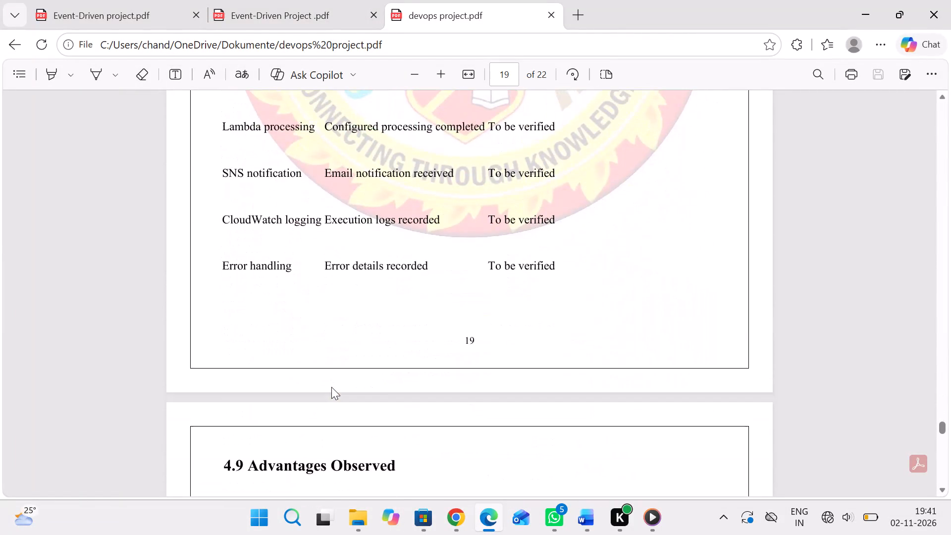
{"action": "scroll", "coordinate": [331, 387], "scroll_direction": "down", "scroll_amount": 7}
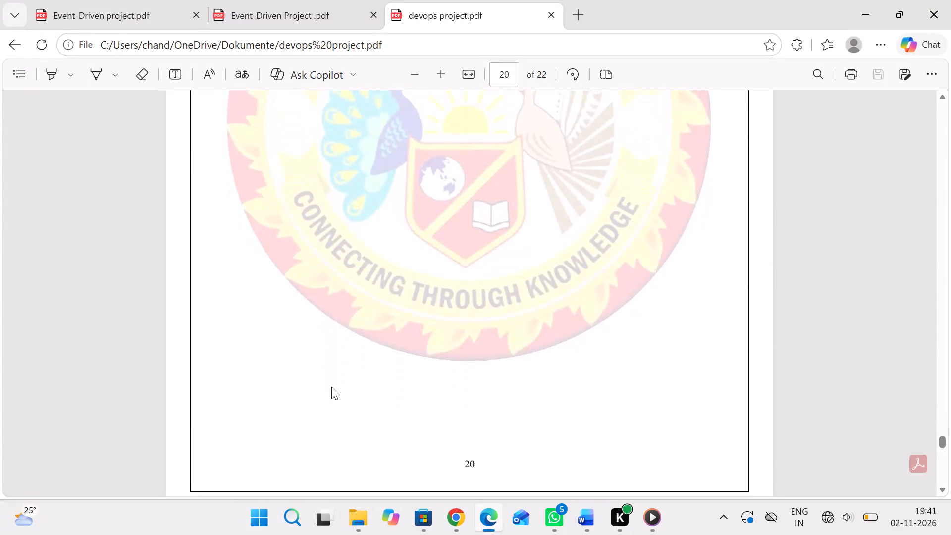
{"action": "scroll", "coordinate": [331, 387], "scroll_direction": "down", "scroll_amount": 7}
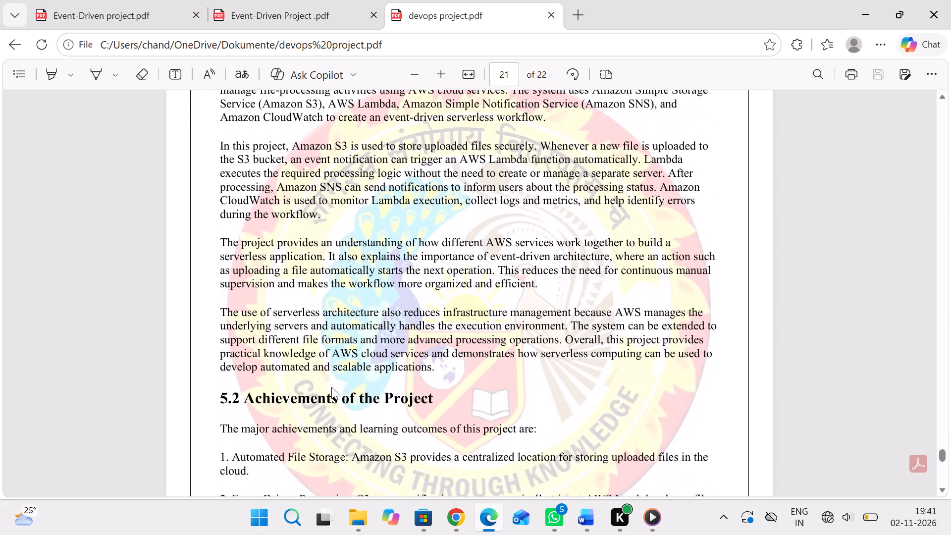
Check the last pages of the "devops project" PDF, from Chapter 5 through the References to the Assessment table.
{"action": "scroll", "coordinate": [331, 387], "scroll_direction": "down", "scroll_amount": 7}
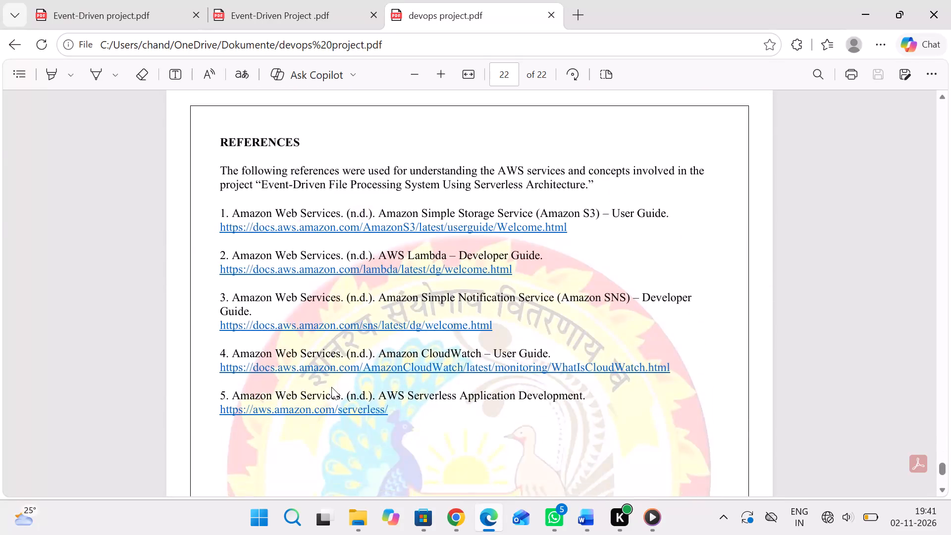
{"action": "scroll", "coordinate": [331, 387], "scroll_direction": "down", "scroll_amount": 7}
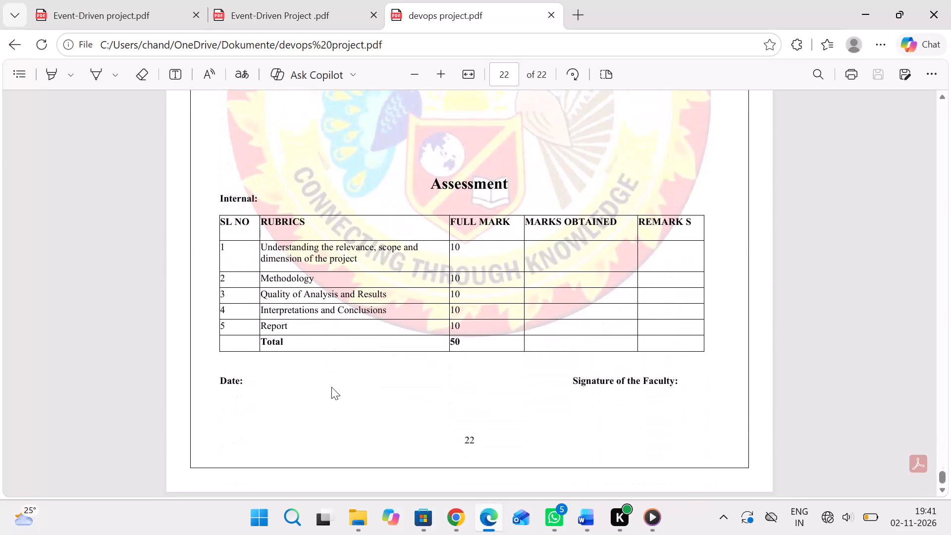
{"action": "scroll", "coordinate": [331, 387], "scroll_direction": "down", "scroll_amount": 2}
{"action": "scroll", "coordinate": [331, 387], "scroll_direction": "up", "scroll_amount": 2}
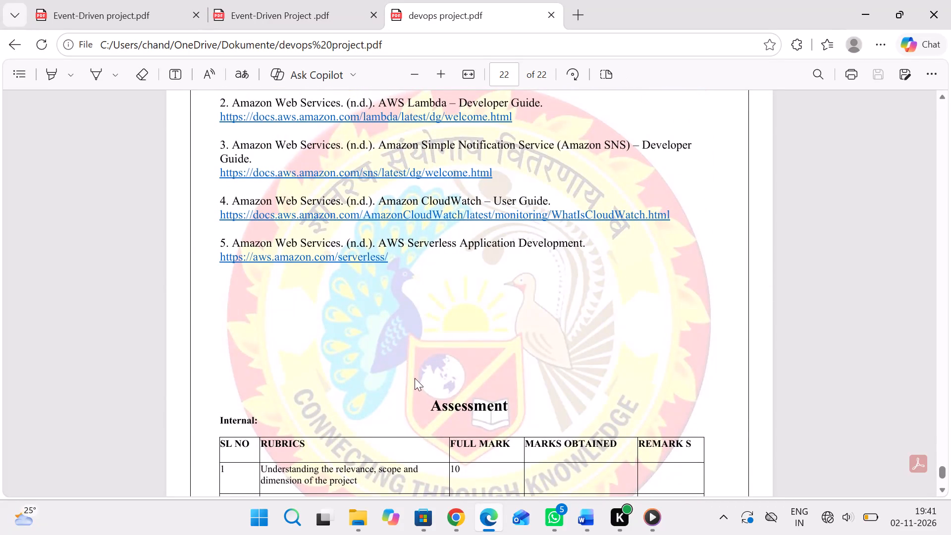
In File Explorer, look through the Documents, Downloads and Desktop folders for the project's files, including the "devops project" PDF.
{"action": "left_click", "coordinate": [253, 449]}
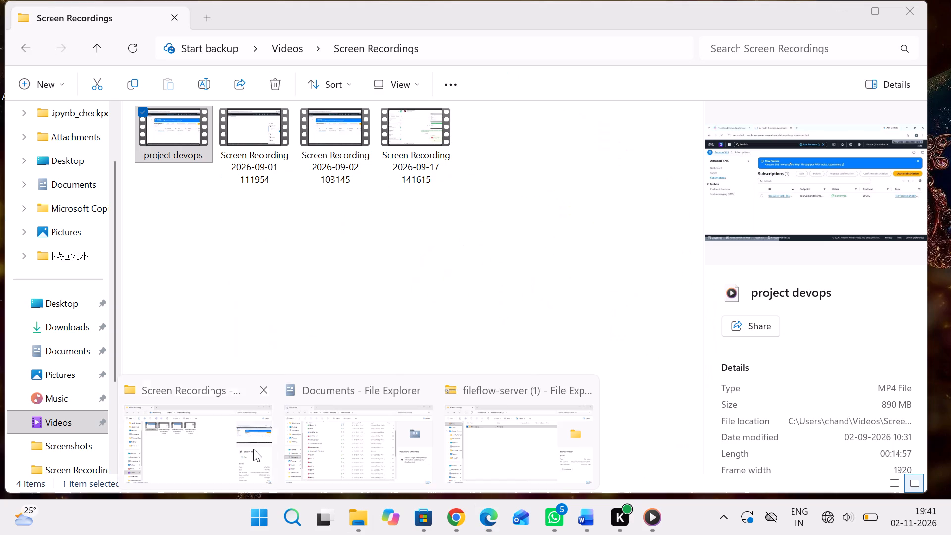
{"action": "left_click", "coordinate": [63, 343]}
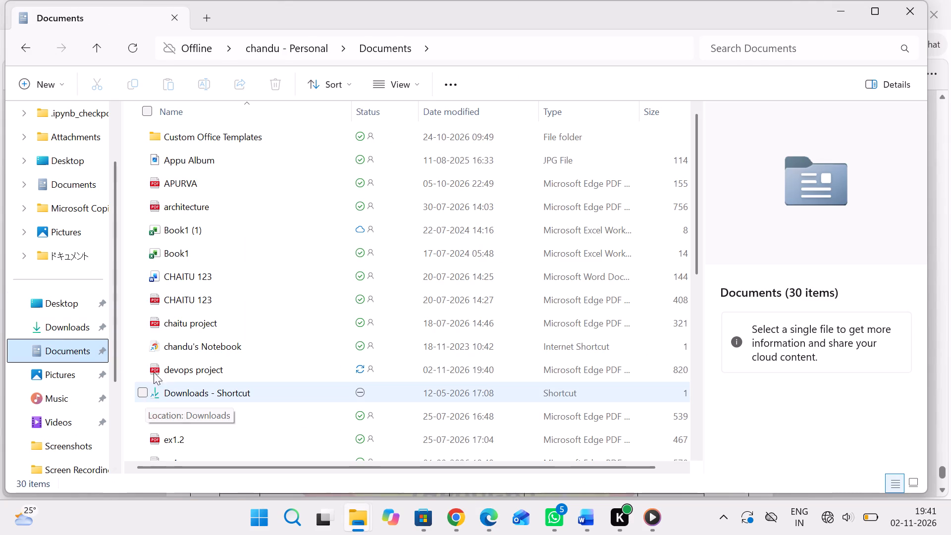
{"action": "scroll", "coordinate": [158, 346], "scroll_direction": "down", "scroll_amount": 3}
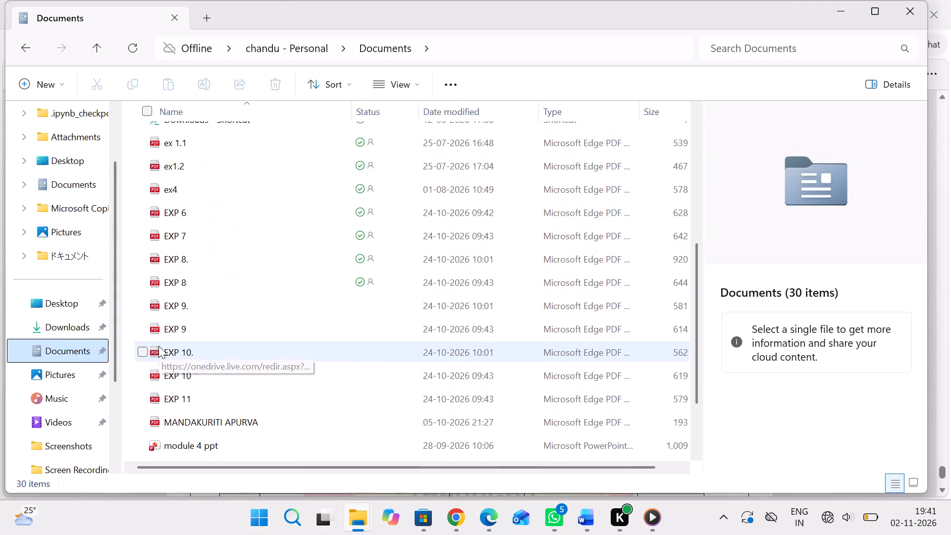
{"action": "left_click", "coordinate": [80, 335]}
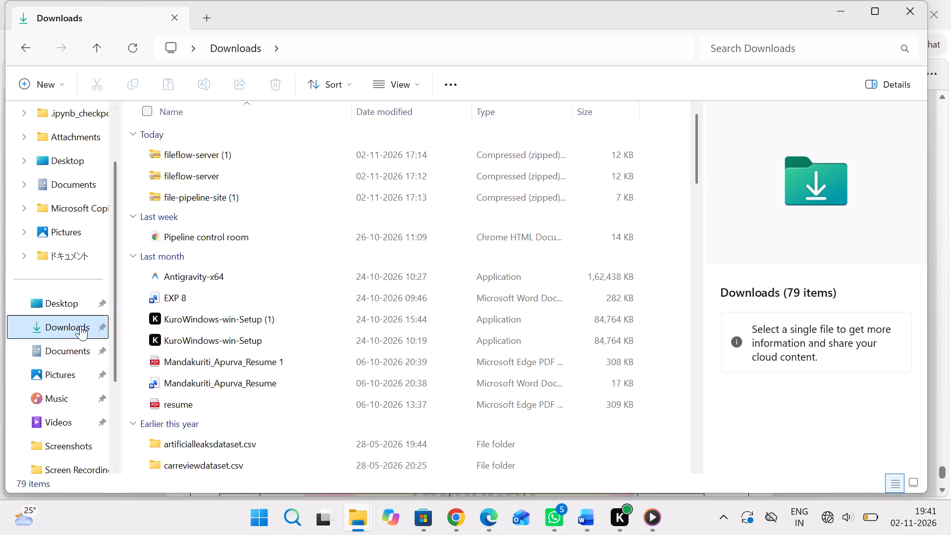
{"action": "left_click", "coordinate": [74, 307]}
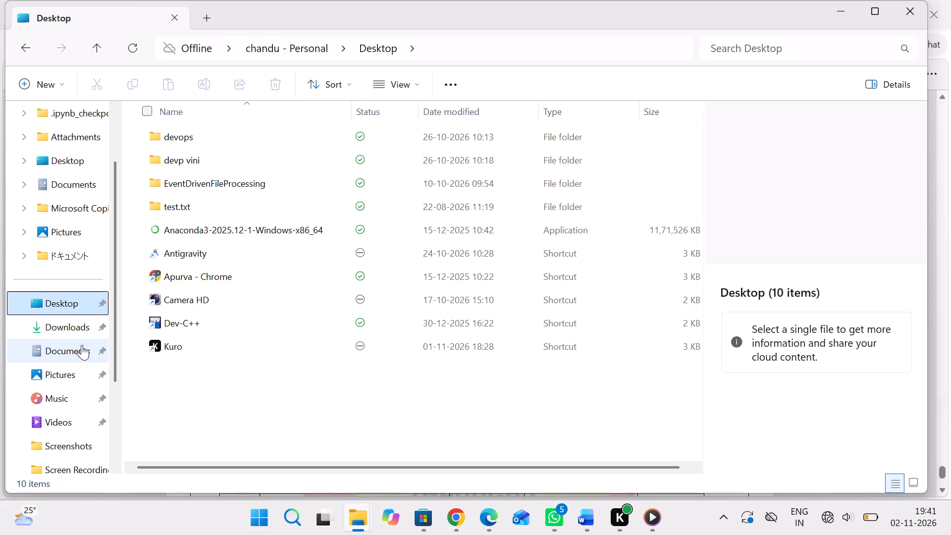
{"action": "left_click", "coordinate": [79, 358]}
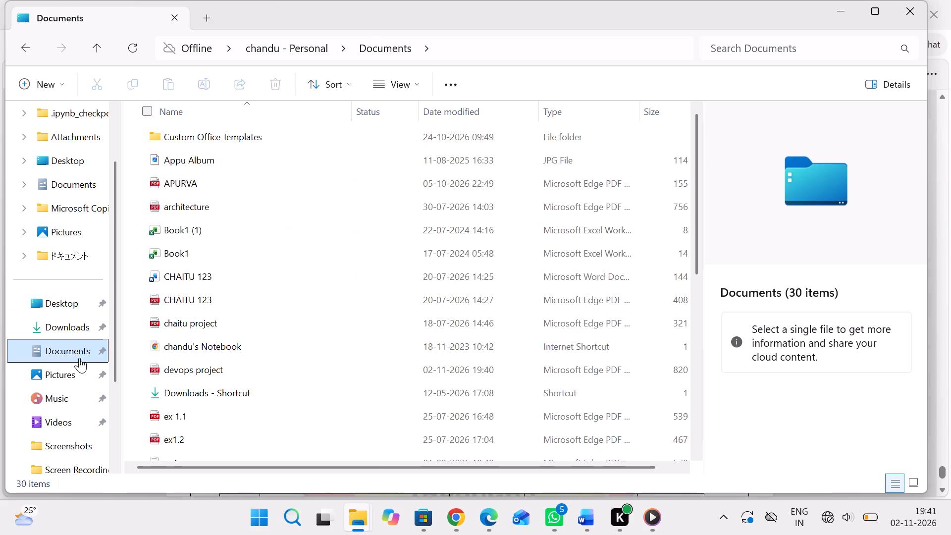
{"action": "scroll", "coordinate": [260, 351], "scroll_direction": "down", "scroll_amount": 2}
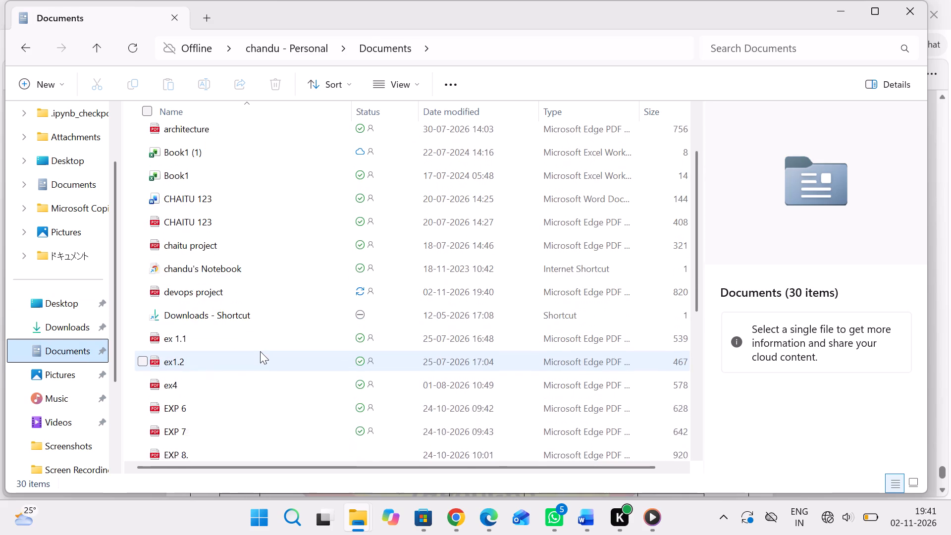
{"action": "scroll", "coordinate": [260, 351], "scroll_direction": "down", "scroll_amount": 3}
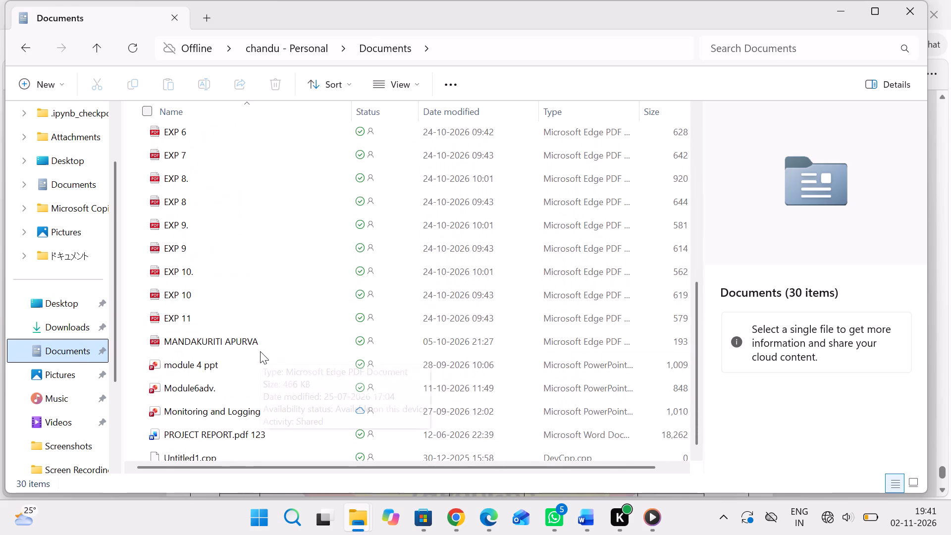
{"action": "scroll", "coordinate": [260, 351], "scroll_direction": "down", "scroll_amount": 4}
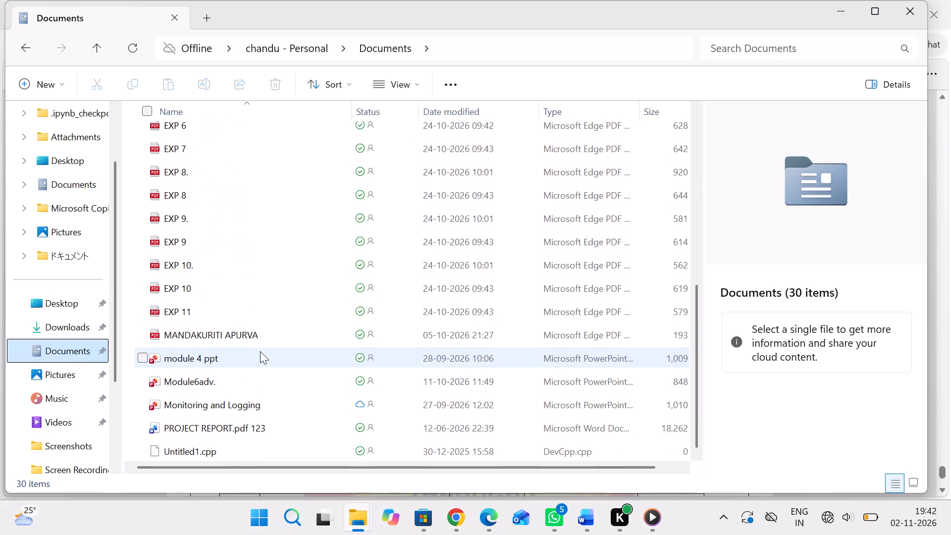
{"action": "scroll", "coordinate": [260, 351], "scroll_direction": "up", "scroll_amount": 11}
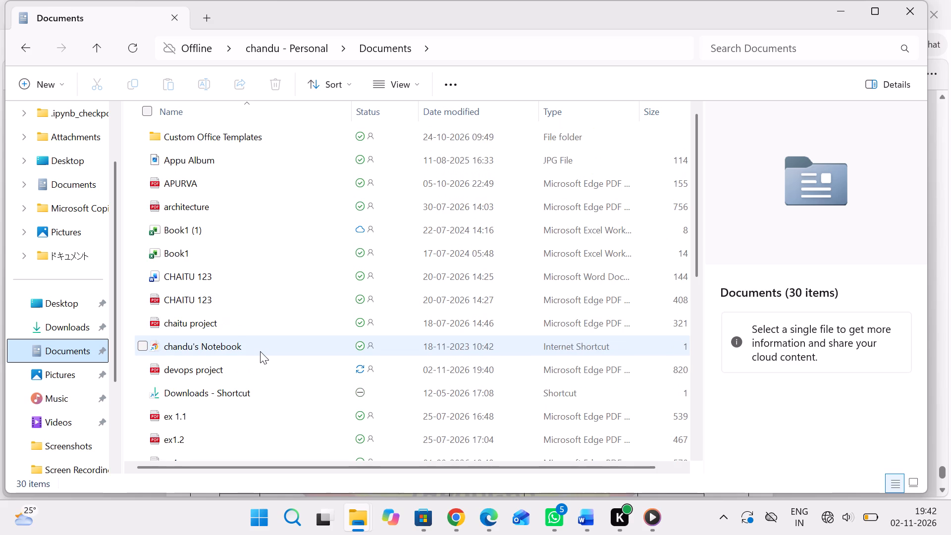
Look through the file lists of the Documents and Downloads folders for the project's files.
{"action": "scroll", "coordinate": [247, 247], "scroll_direction": "down", "scroll_amount": 1}
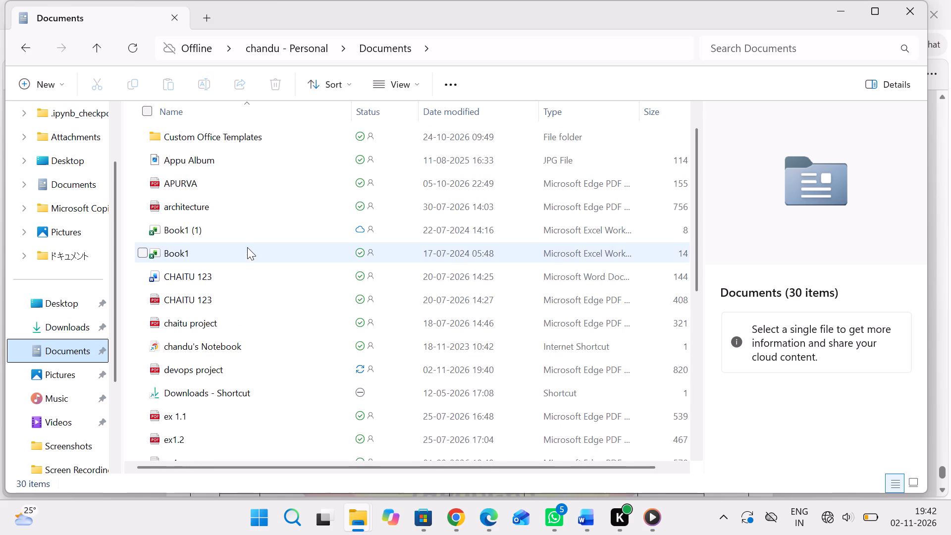
{"action": "scroll", "coordinate": [247, 247], "scroll_direction": "down", "scroll_amount": 6}
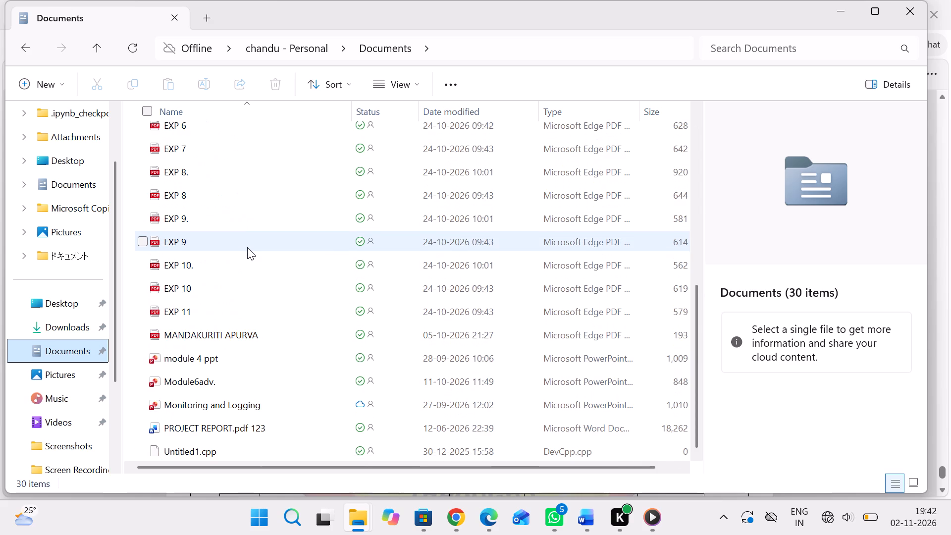
{"action": "scroll", "coordinate": [247, 247], "scroll_direction": "down", "scroll_amount": 2}
{"action": "scroll", "coordinate": [245, 218], "scroll_direction": "up", "scroll_amount": 7}
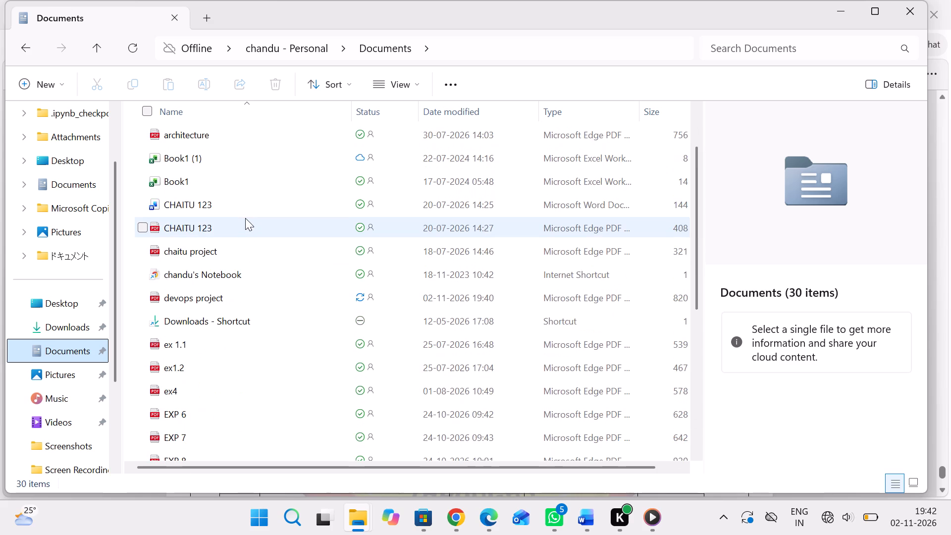
{"action": "left_click", "coordinate": [61, 325]}
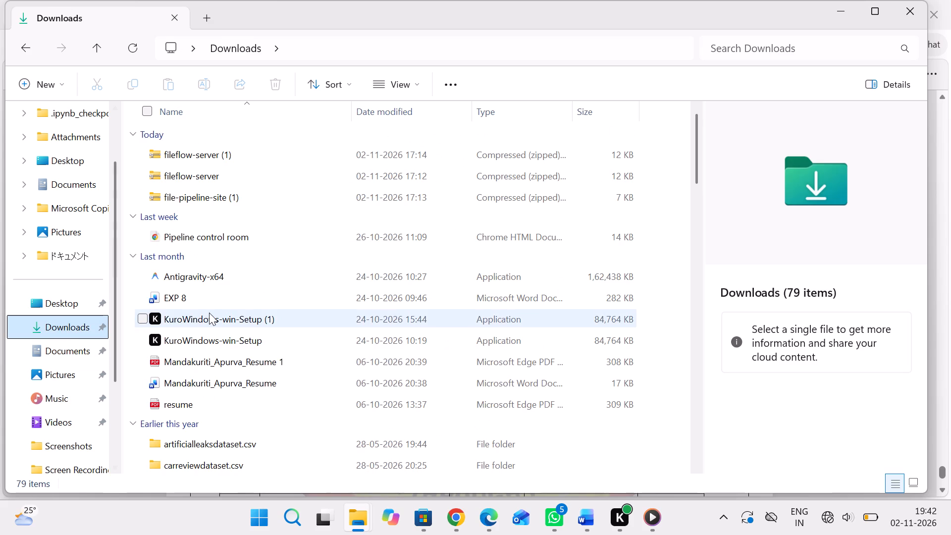
{"action": "scroll", "coordinate": [209, 313], "scroll_direction": "down", "scroll_amount": 6}
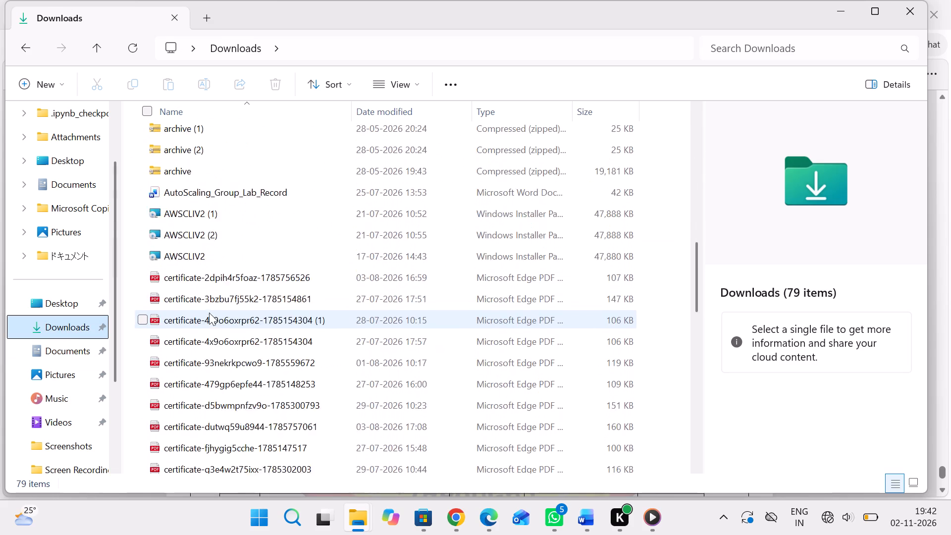
{"action": "scroll", "coordinate": [209, 313], "scroll_direction": "down", "scroll_amount": 7}
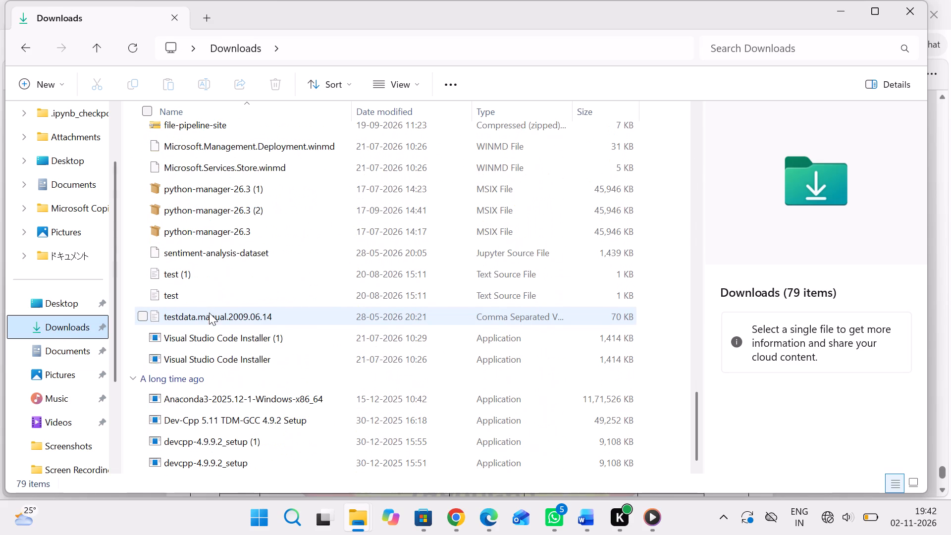
{"action": "scroll", "coordinate": [209, 313], "scroll_direction": "down", "scroll_amount": 5}
{"action": "scroll", "coordinate": [209, 313], "scroll_direction": "up", "scroll_amount": 9}
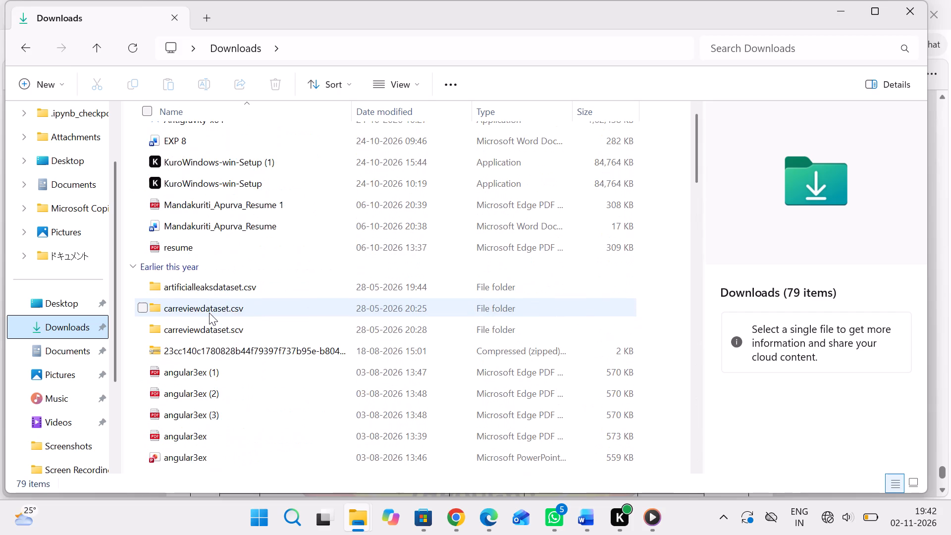
Copy the "devops project" PDF from the Documents folder to the clipboard.
{"action": "left_click", "coordinate": [47, 351]}
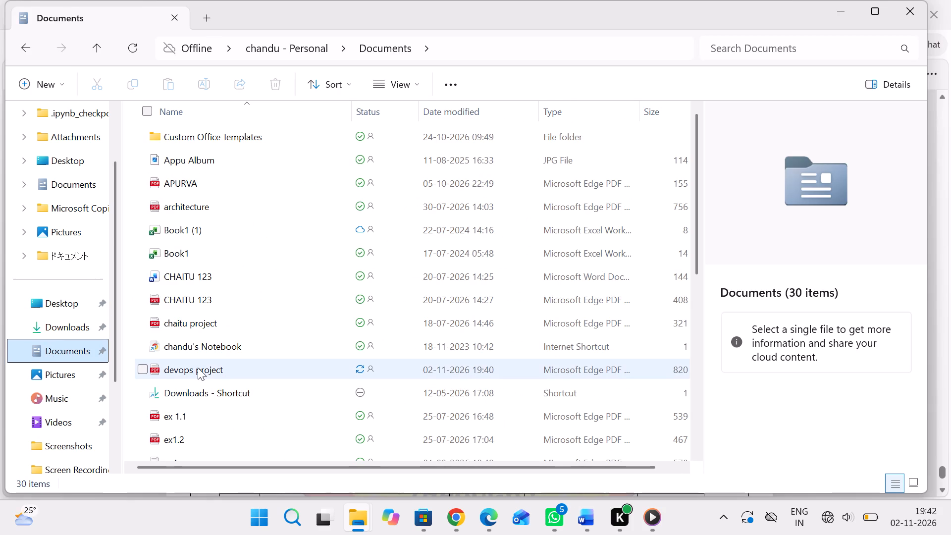
{"action": "left_click", "coordinate": [175, 367]}
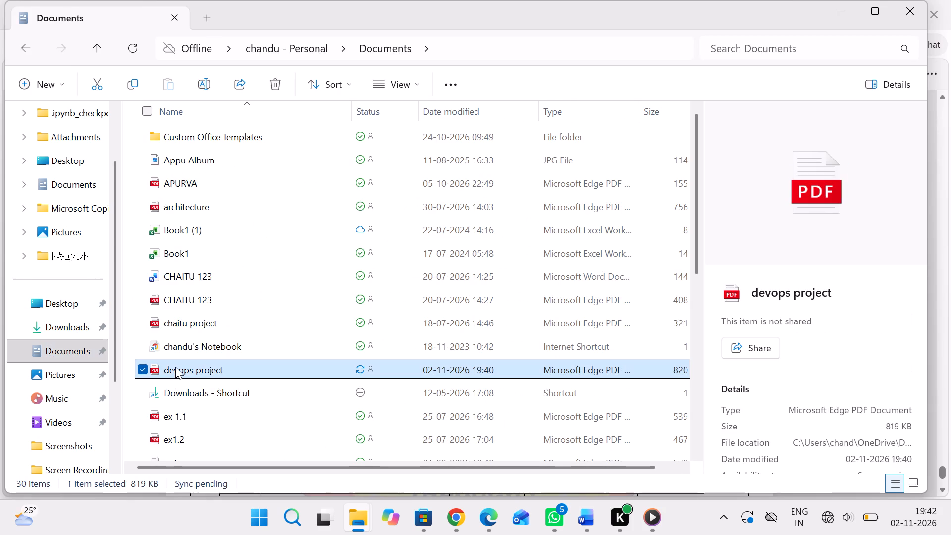
{"action": "key", "text": "ctrl+c"}
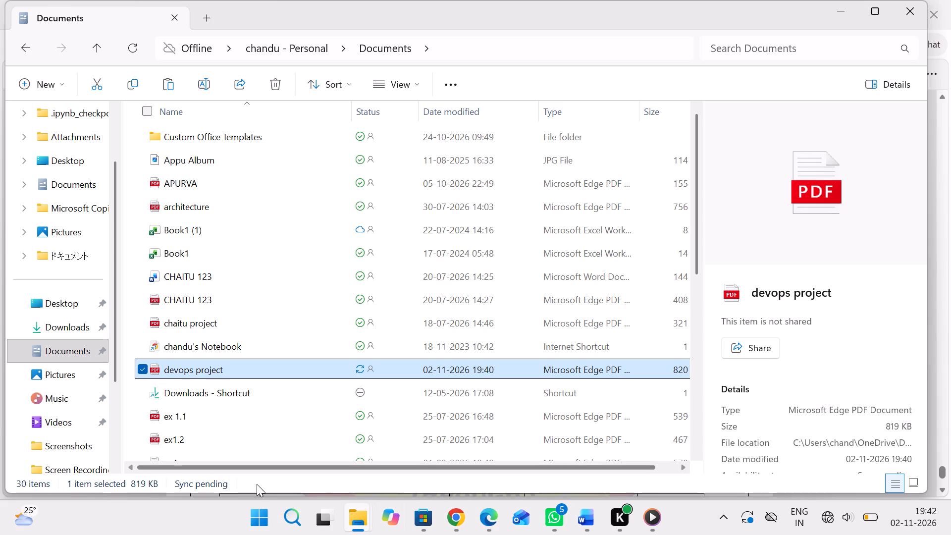
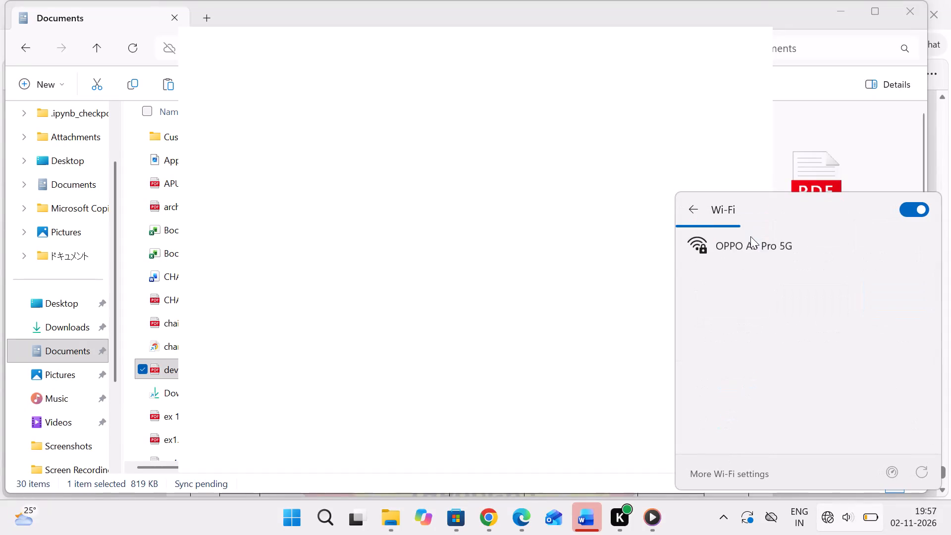
Connect the computer to the OPPO A3 Pro 5G Wi-Fi network.
{"action": "left_click", "coordinate": [760, 242]}
{"action": "left_click", "coordinate": [838, 308]}
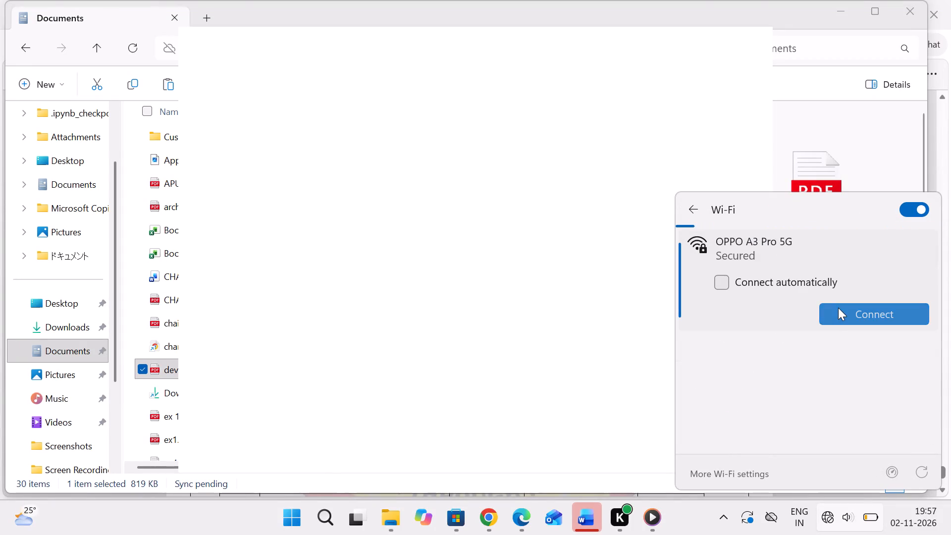
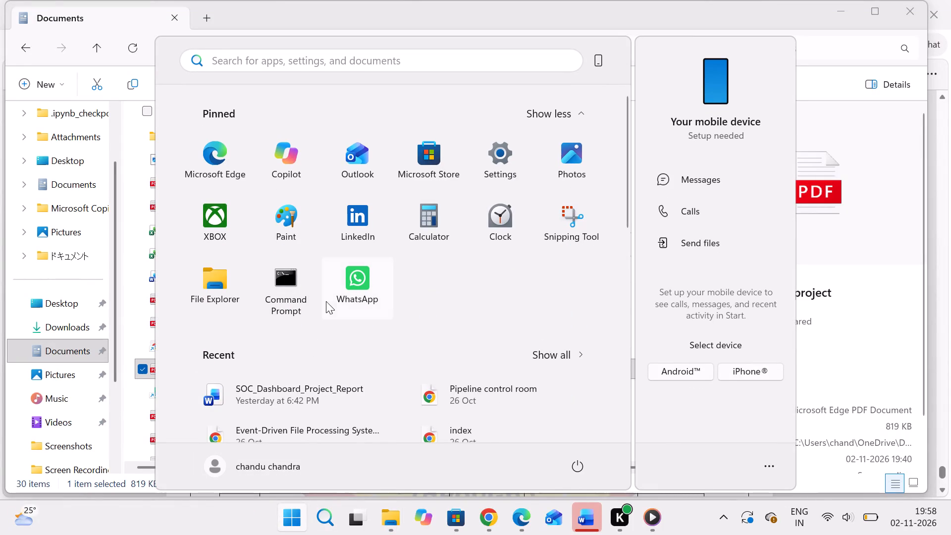
Open WhatsApp.
{"action": "left_click", "coordinate": [345, 290]}
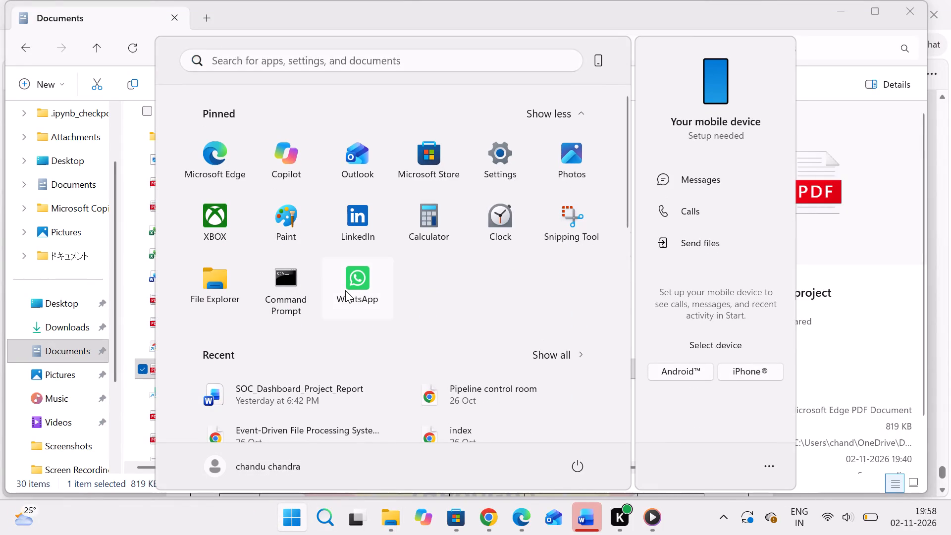
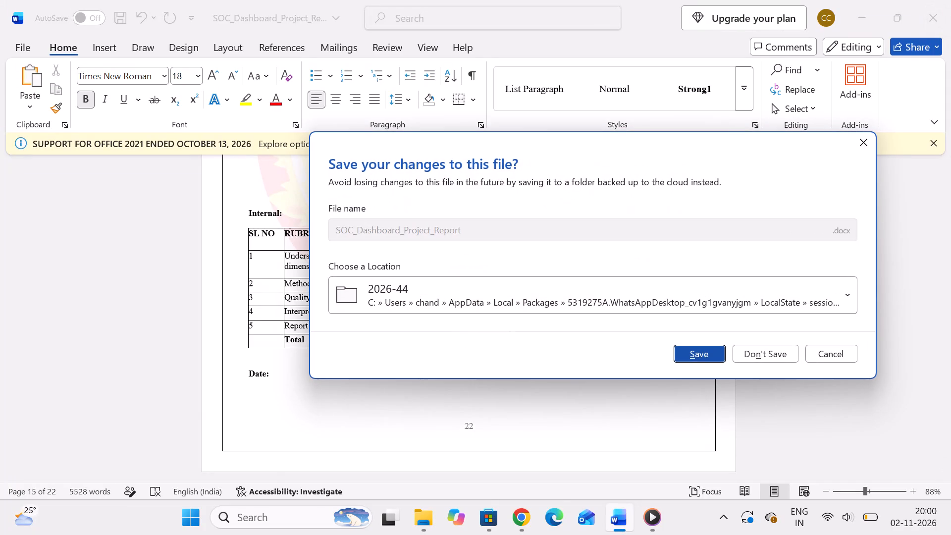
Save the changes to the SOC_Dashboard_Project_Report document in its existing 2026-44 folder while closing Word.
{"action": "left_click", "coordinate": [704, 354]}
Close the remaining open windows, including File Explorer, Chrome and Media Player, to clear the desktop.
{"action": "left_click", "coordinate": [903, 10]}
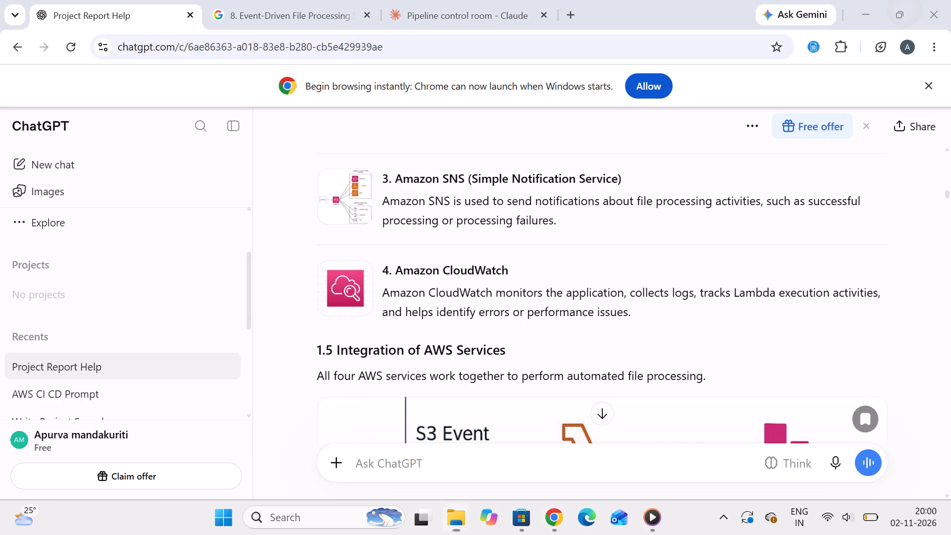
{"action": "left_click", "coordinate": [945, 17]}
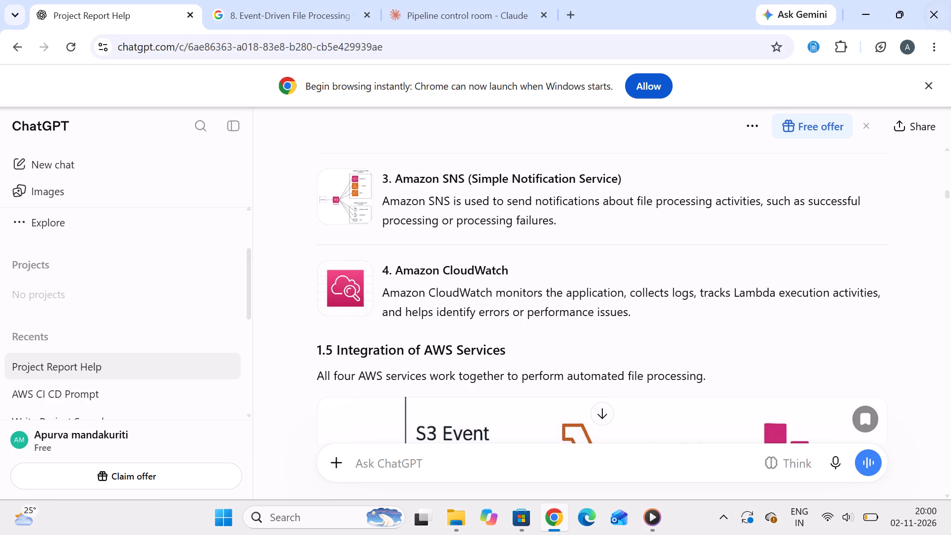
{"action": "left_click", "coordinate": [934, 16]}
{"action": "left_click", "coordinate": [932, 326]}
{"action": "left_click", "coordinate": [908, 8]}
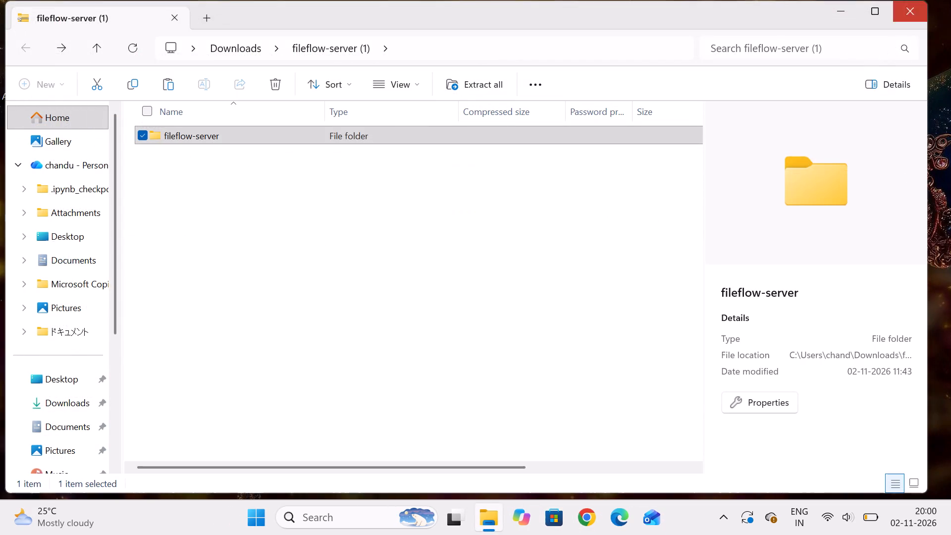